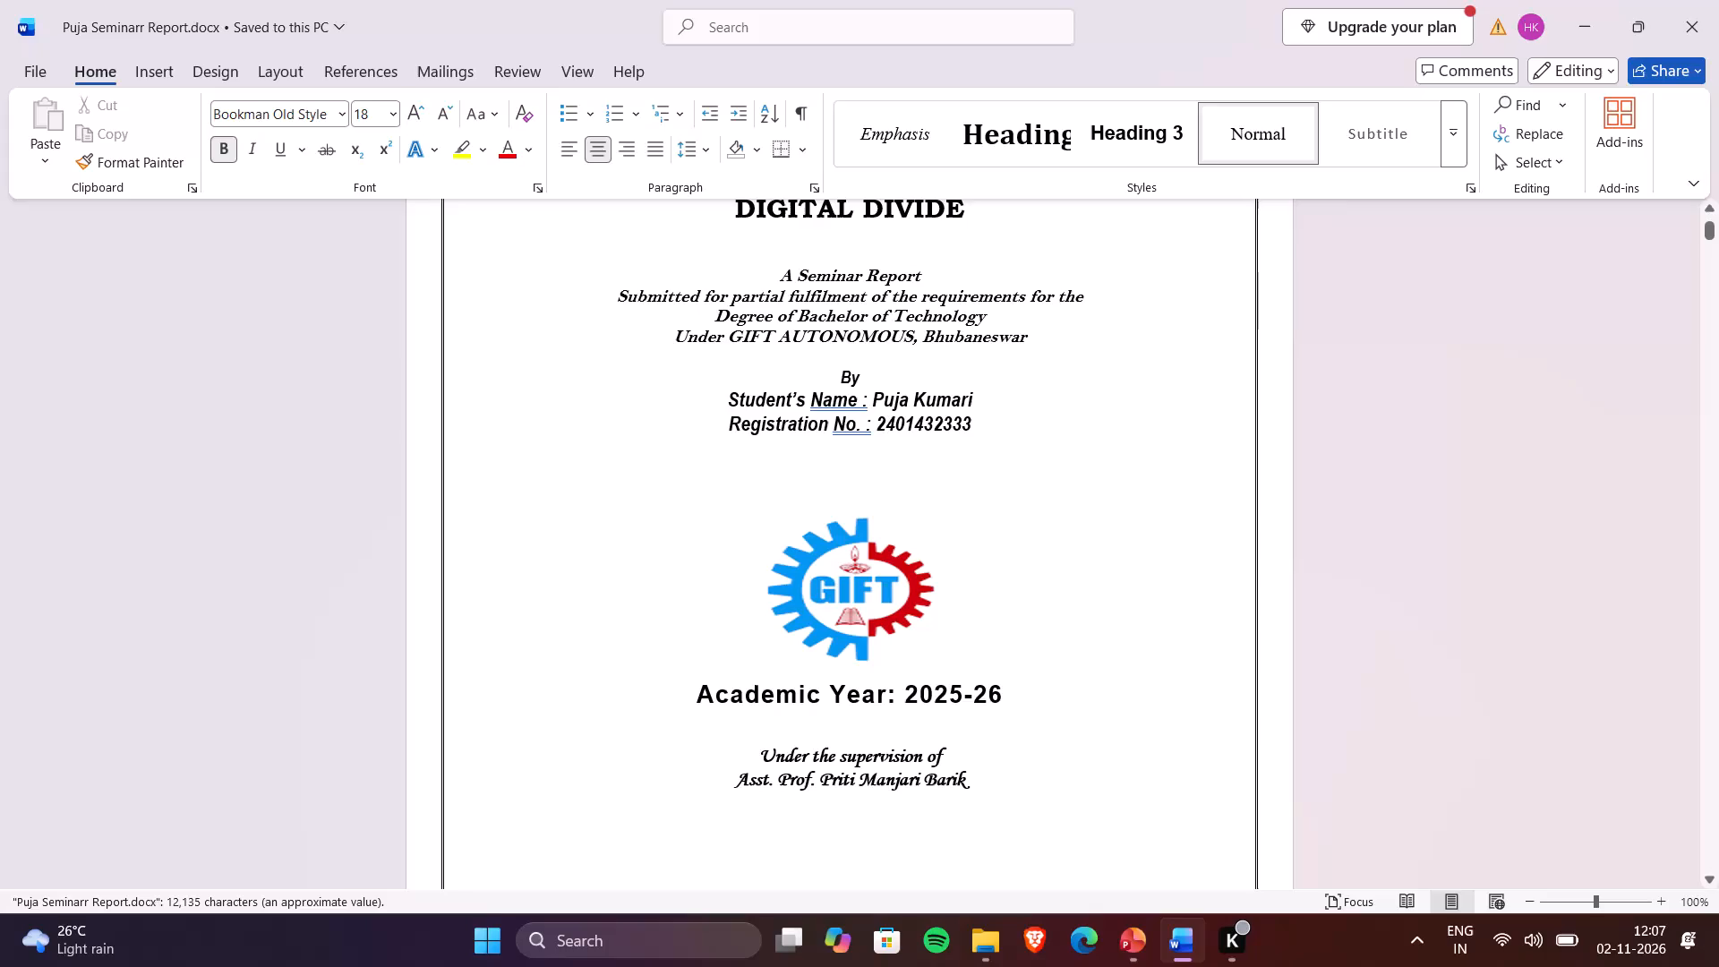
Replace the supervisor's title and name below "Under the supervision of" on the cover page with the new supervisor's, using the title "Dr.".
{"action": "scroll", "coordinate": [688, 617], "scroll_direction": "down", "scroll_amount": 1}
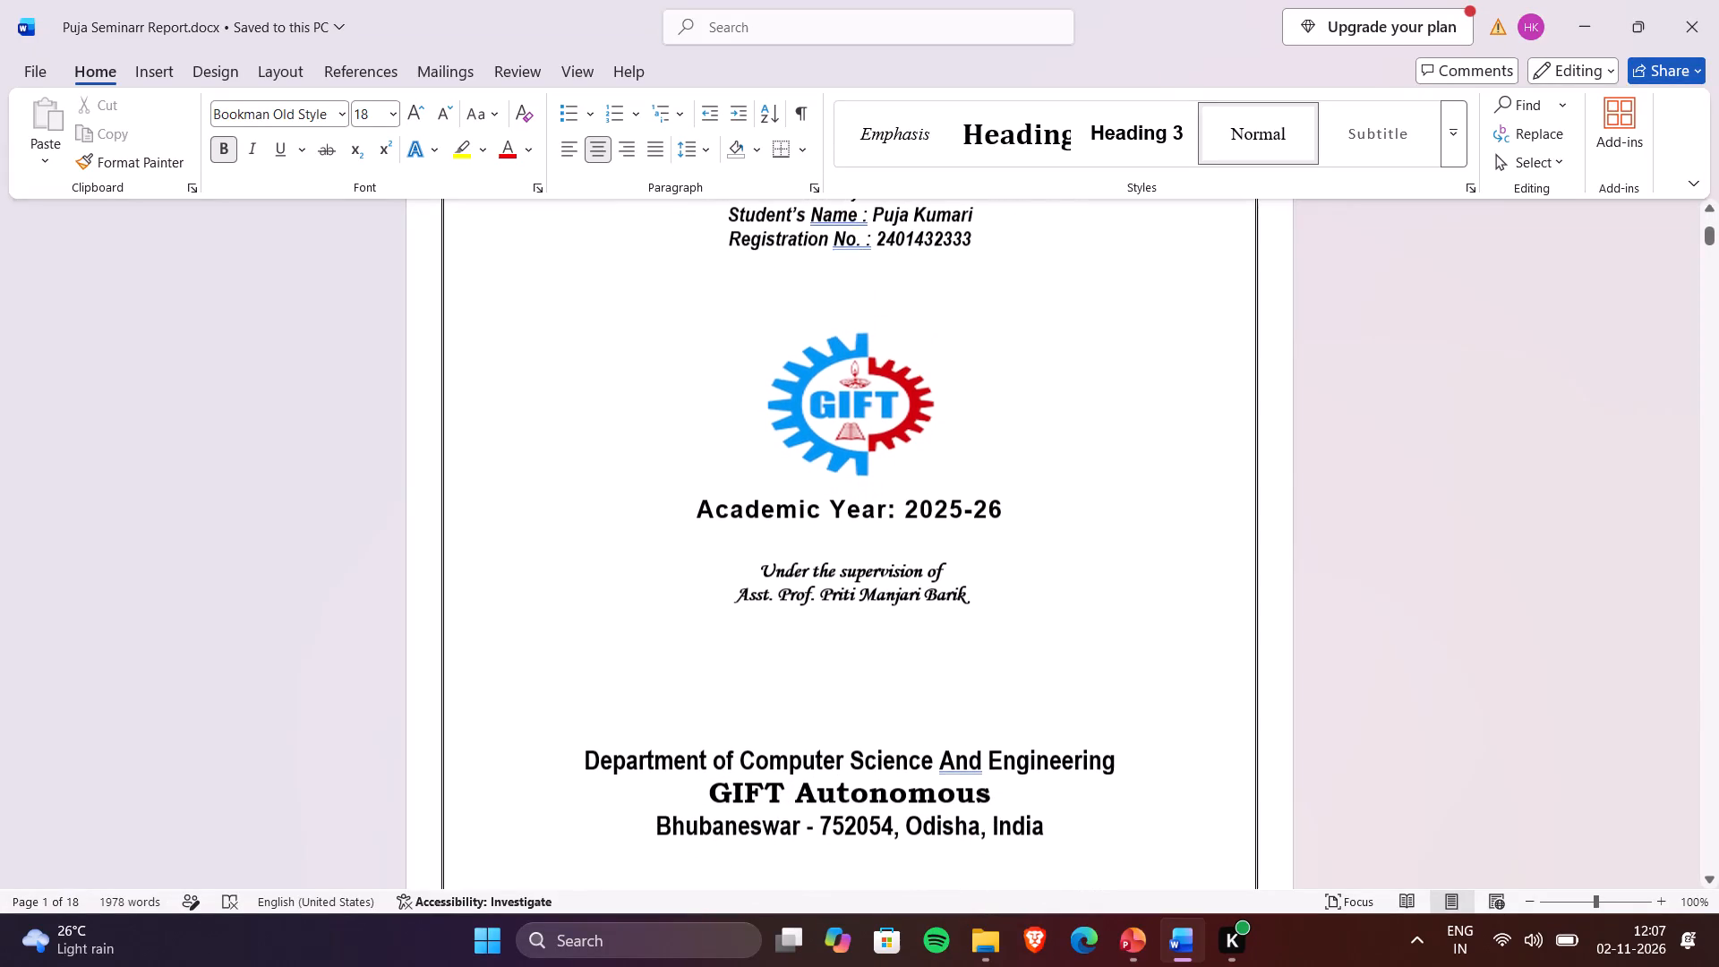
{"action": "scroll", "coordinate": [688, 617], "scroll_direction": "up", "scroll_amount": 3}
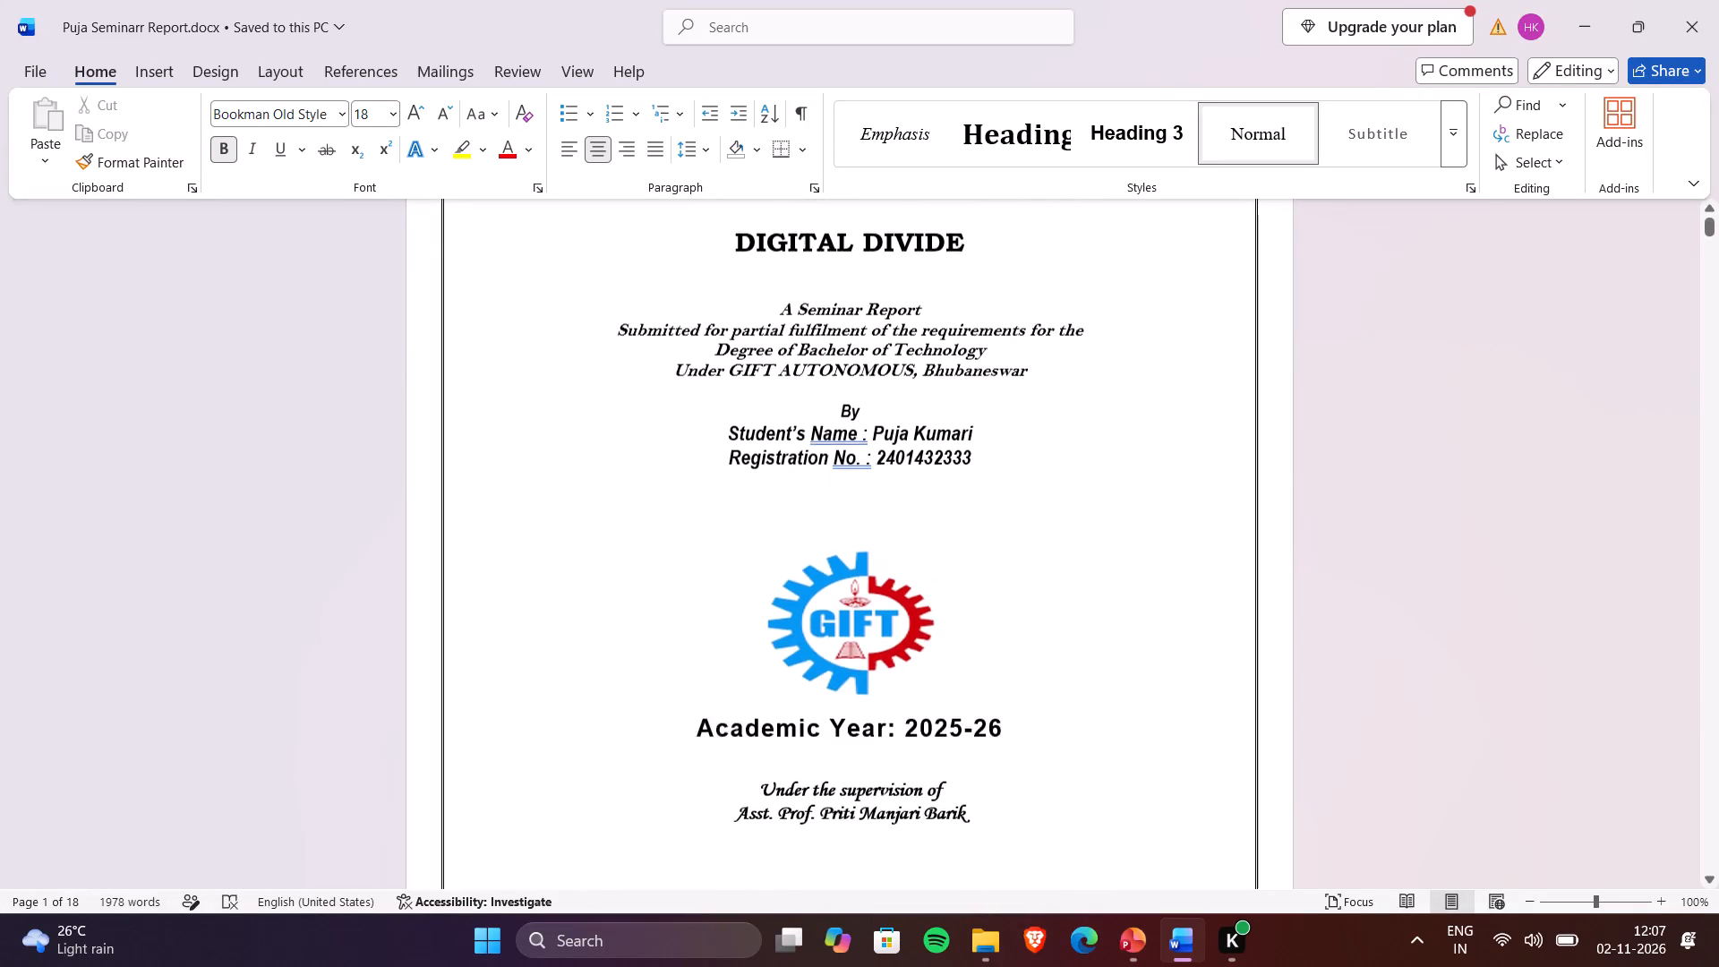
{"action": "scroll", "coordinate": [688, 617], "scroll_direction": "down", "scroll_amount": 1}
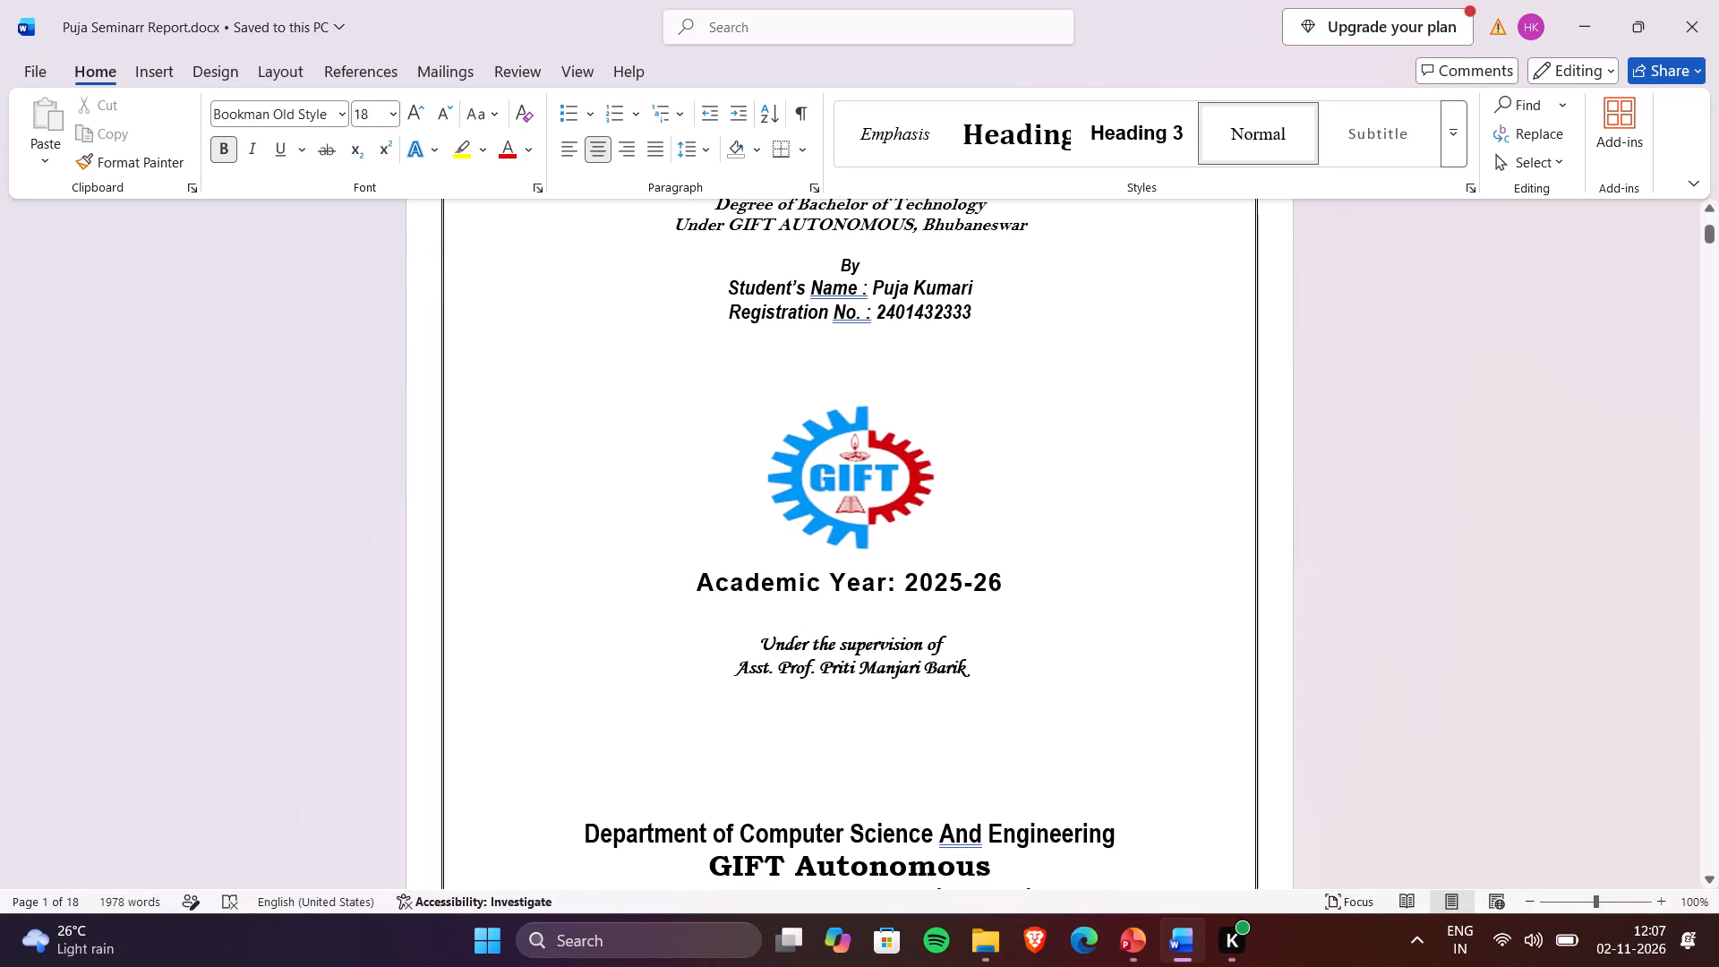
{"action": "scroll", "coordinate": [688, 617], "scroll_direction": "down", "scroll_amount": 1}
{"action": "left_click", "coordinate": [969, 600]}
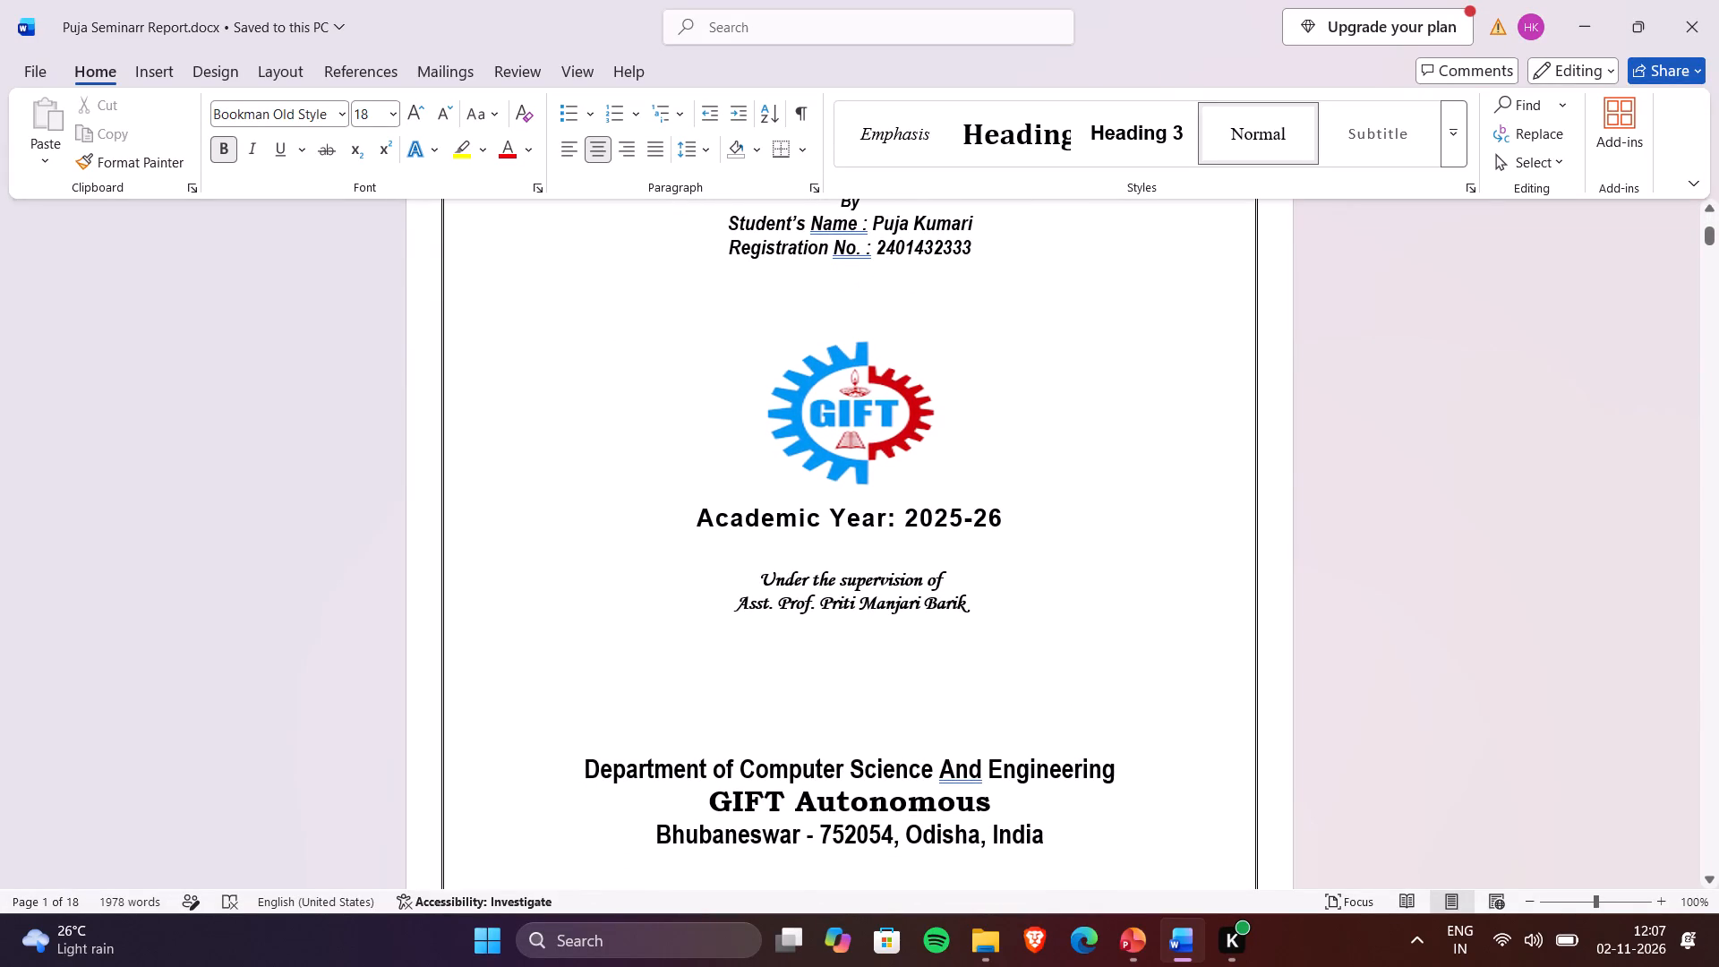
{"action": "left_click", "coordinate": [954, 602]}
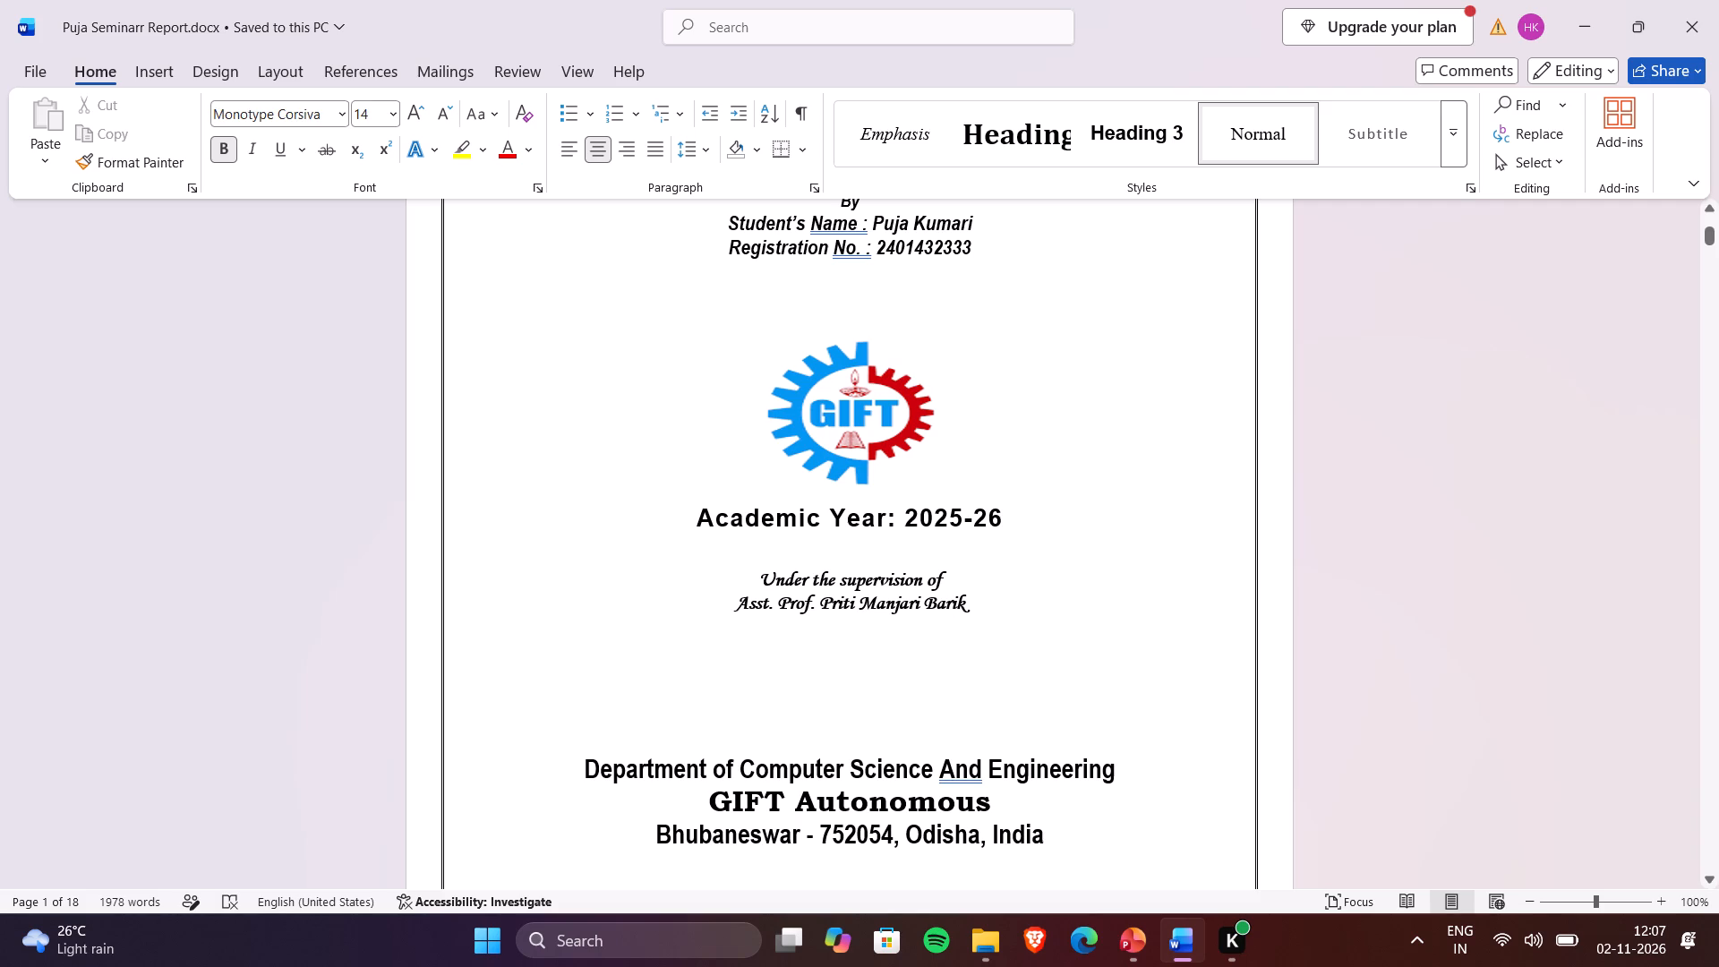
{"action": "key", "text": "Right"}
{"action": "key", "text": "ctrl+shift+Left"}
{"action": "key", "text": "ctrl+shift+Left"}
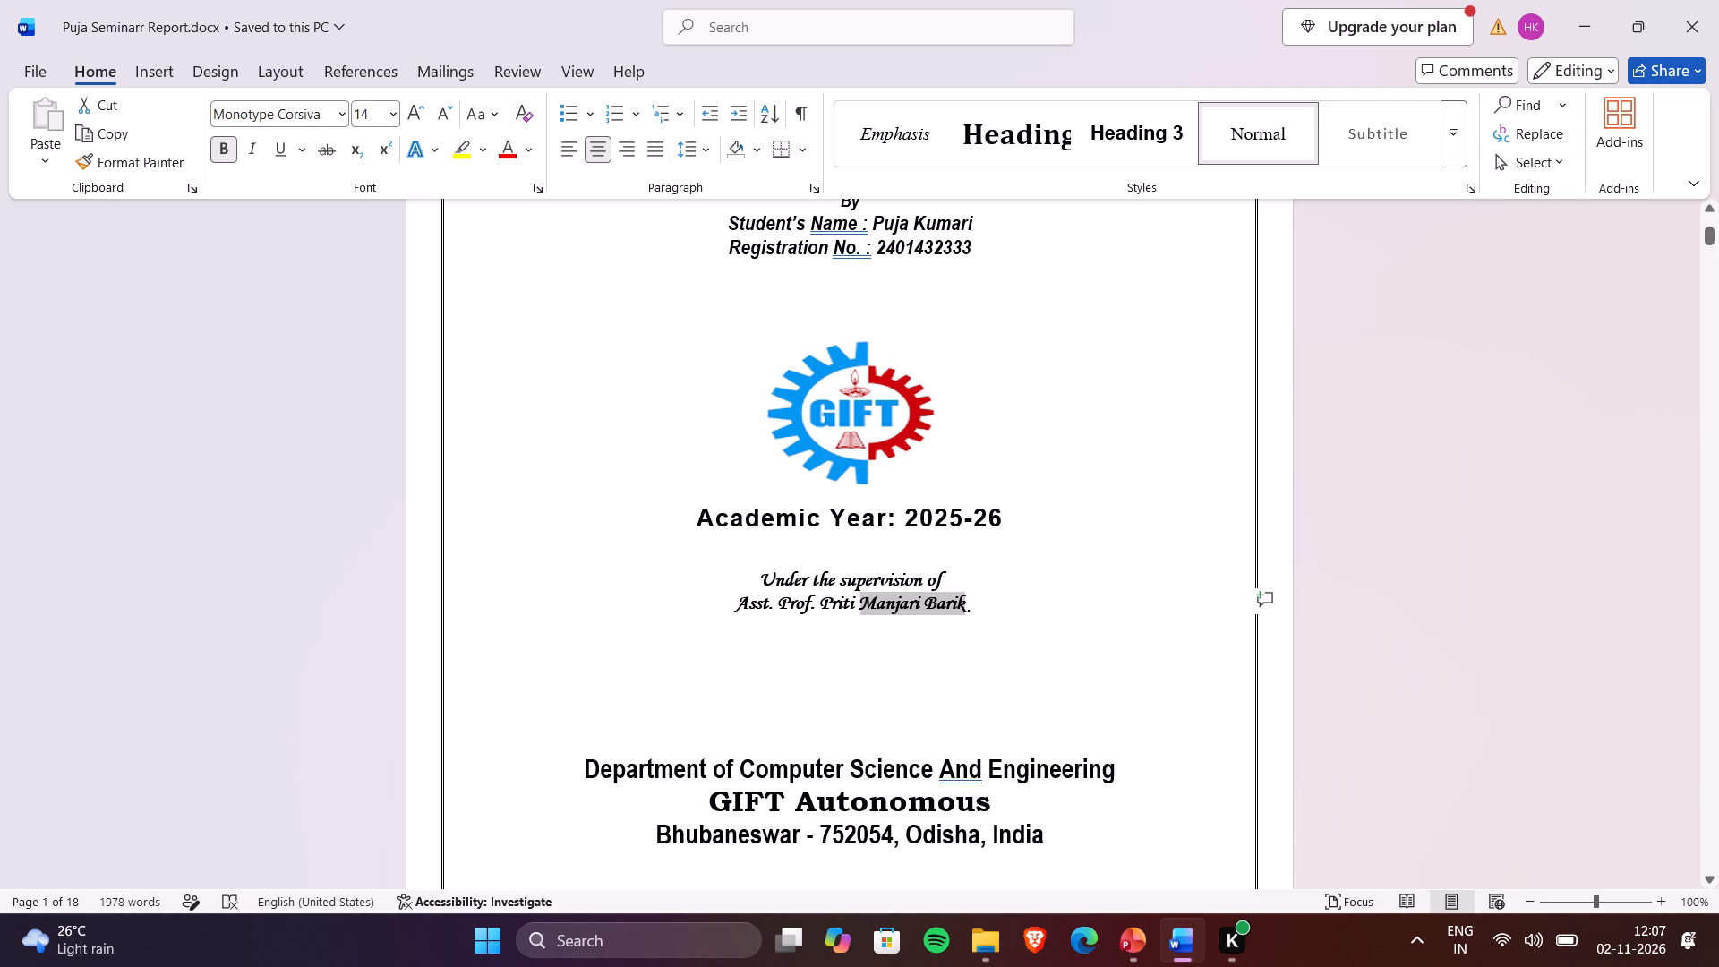
{"action": "key", "text": "ctrl+shift+Left"}
{"action": "key", "text": "ctrl+shift+Left"}
{"action": "key", "text": "ctrl+shift+Left"}
{"action": "key", "text": "ctrl+shift+Left"}
{"action": "key", "text": "ctrl+shift+Left"}
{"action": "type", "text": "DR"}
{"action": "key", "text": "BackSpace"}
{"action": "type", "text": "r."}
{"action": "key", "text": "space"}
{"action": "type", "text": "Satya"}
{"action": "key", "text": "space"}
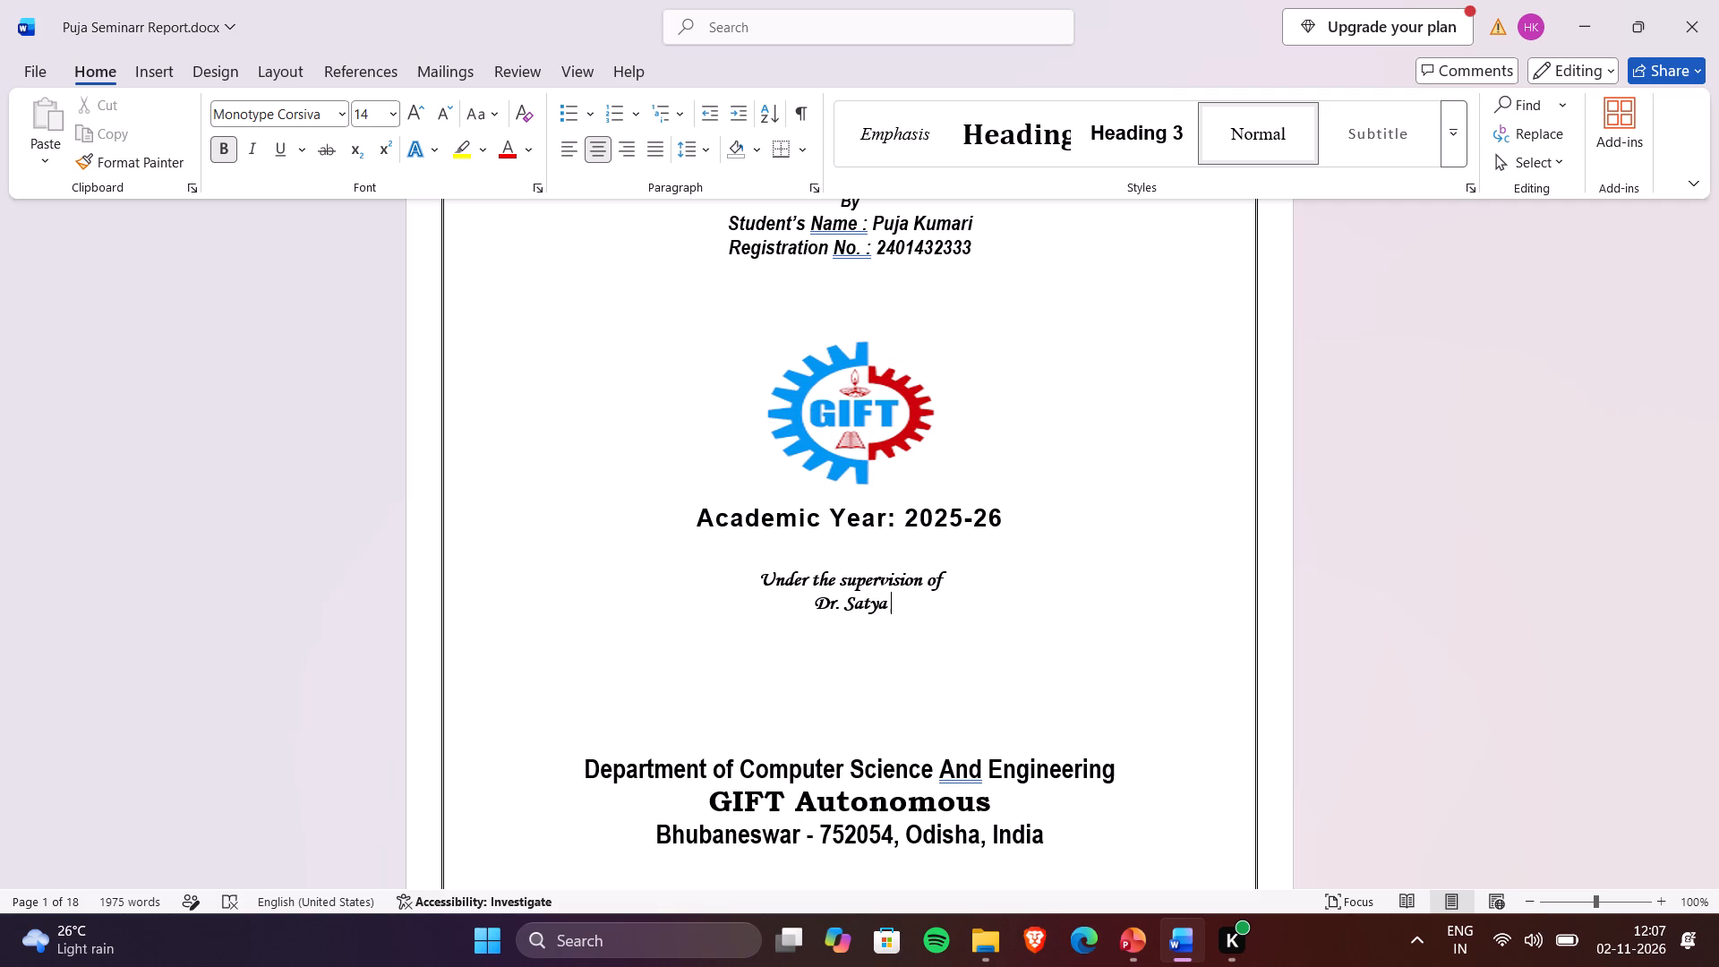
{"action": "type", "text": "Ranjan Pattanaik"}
Change the date on the Declaration page to 03/11/2026.
{"action": "scroll", "coordinate": [1322, 700], "scroll_direction": "down", "scroll_amount": 2}
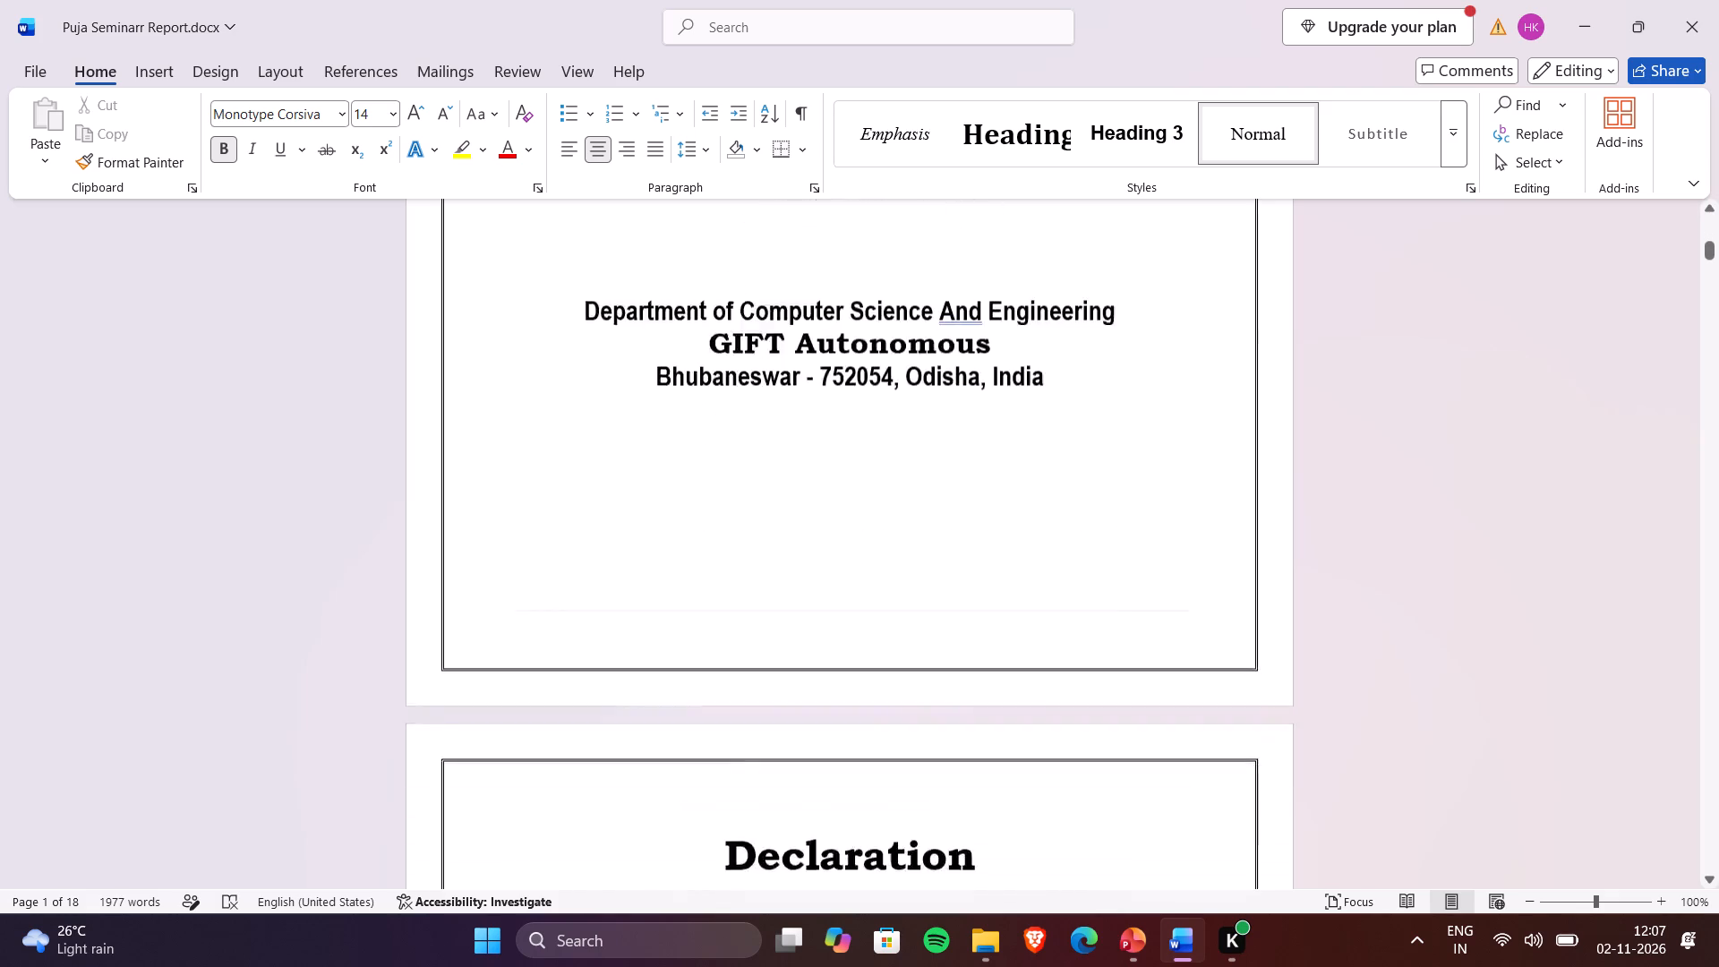
{"action": "scroll", "coordinate": [1322, 700], "scroll_direction": "down", "scroll_amount": 2}
{"action": "scroll", "coordinate": [1322, 700], "scroll_direction": "up", "scroll_amount": 1}
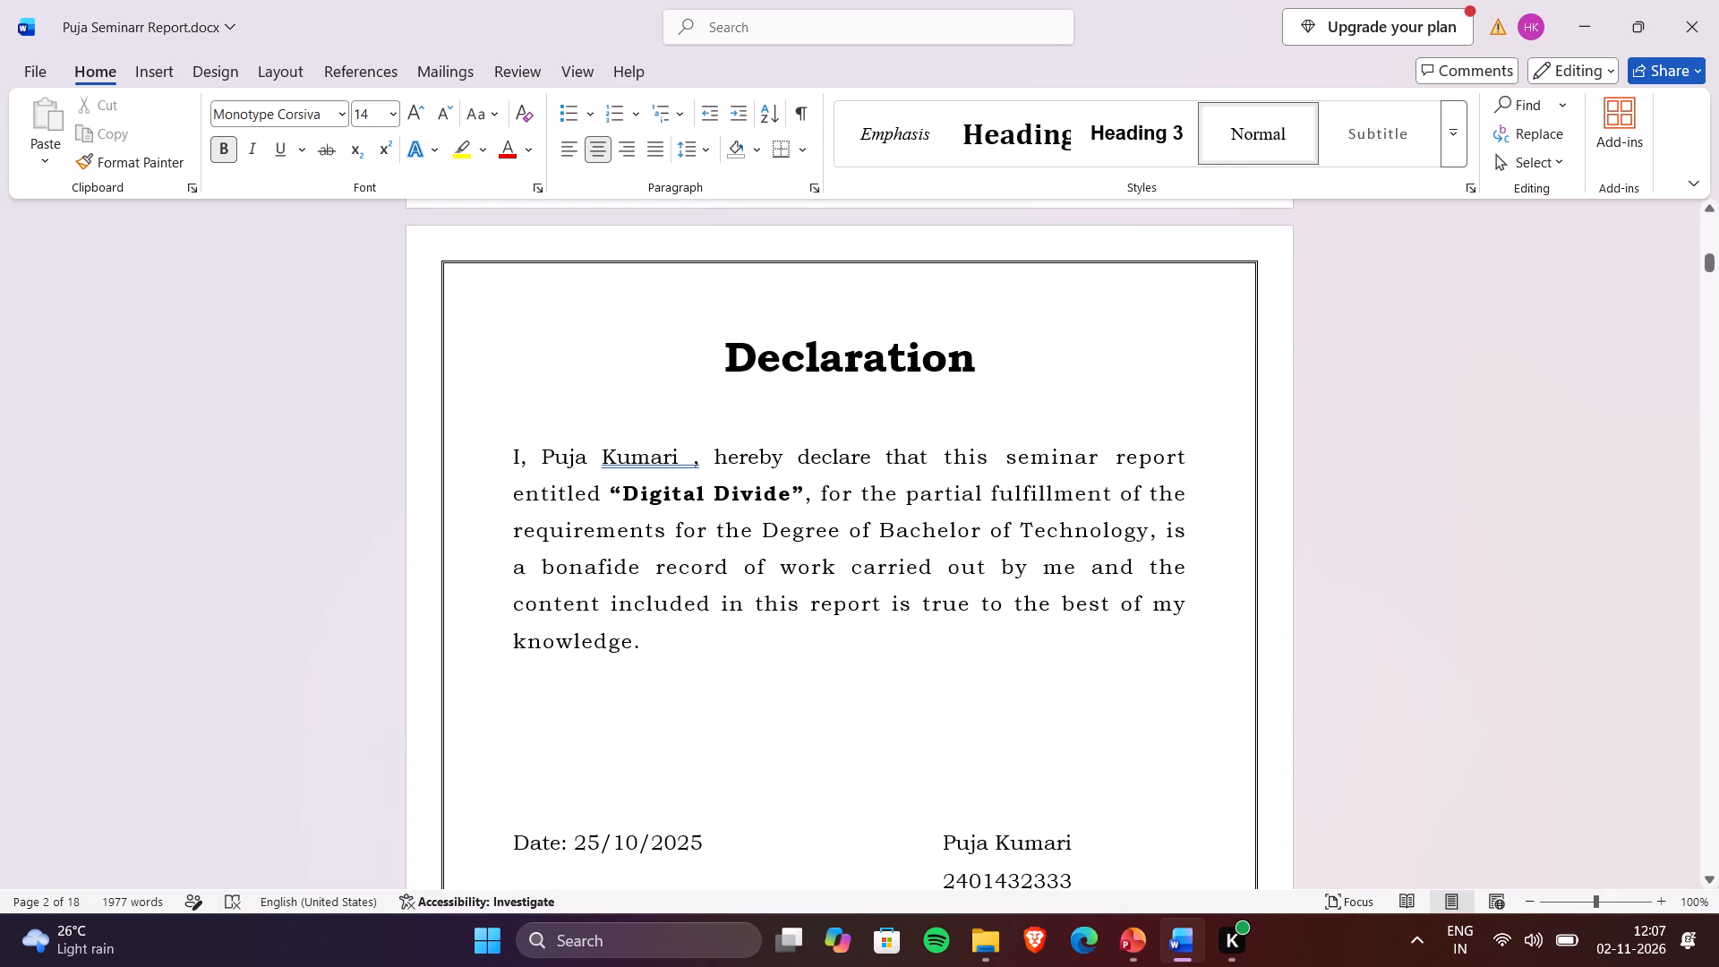
{"action": "scroll", "coordinate": [1322, 700], "scroll_direction": "down", "scroll_amount": 1}
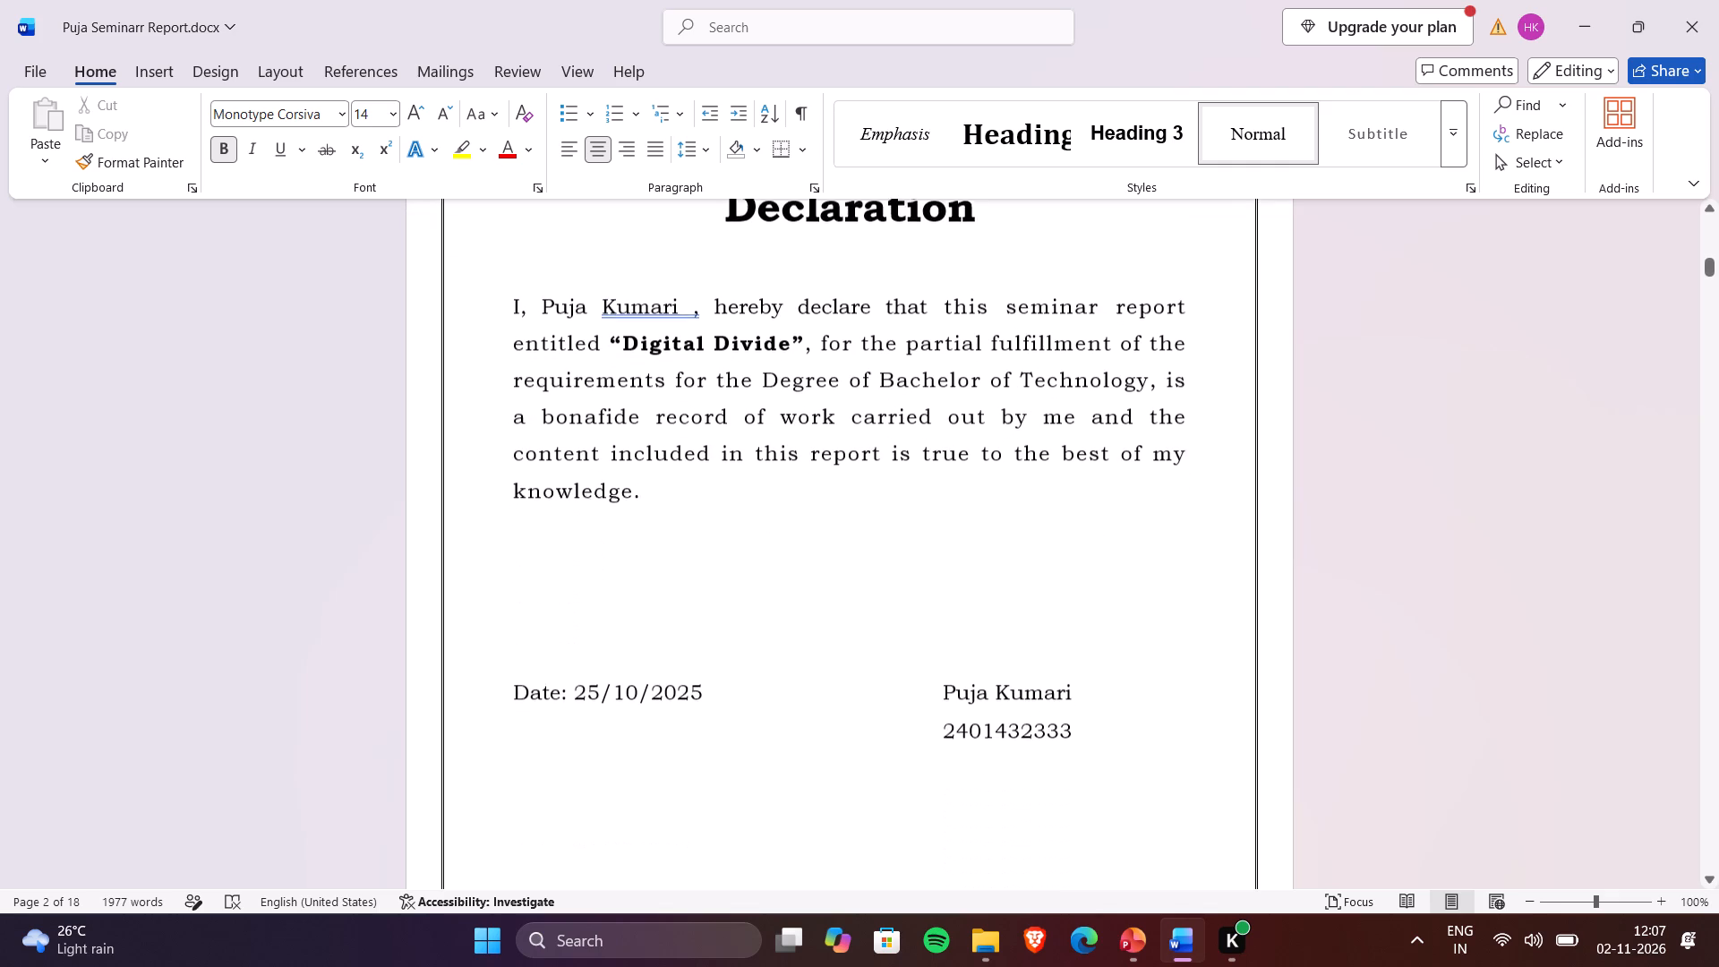
{"action": "left_click", "coordinate": [709, 681]}
{"action": "key", "text": "BackSpace"}
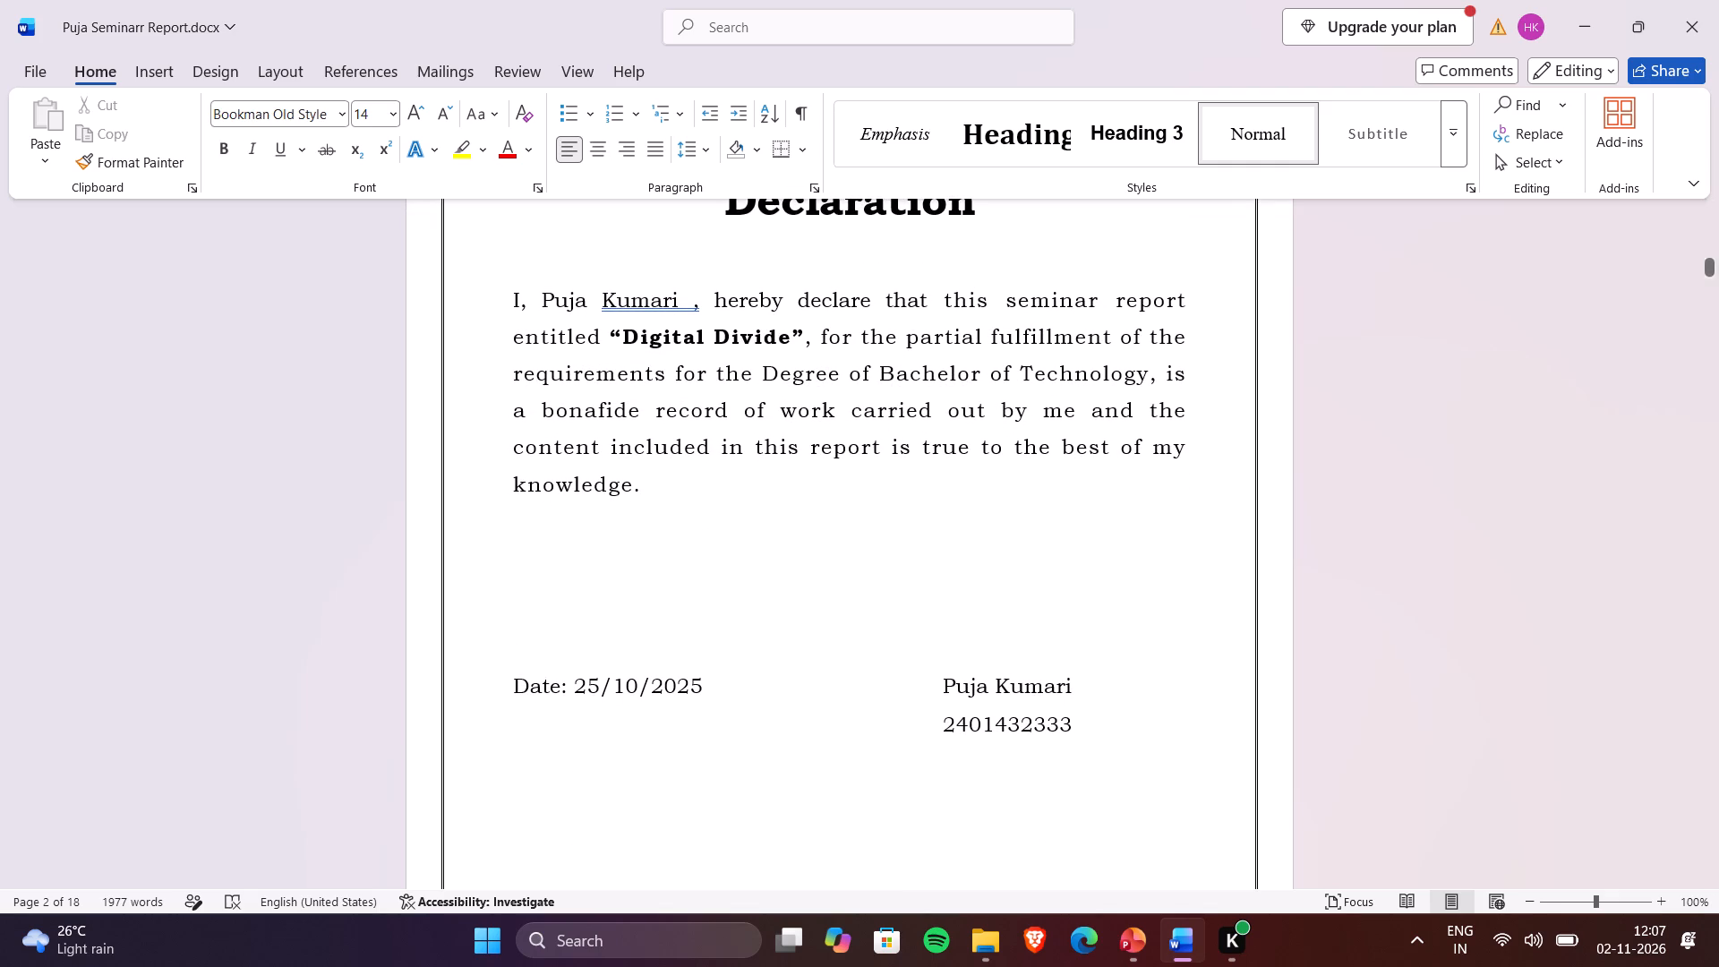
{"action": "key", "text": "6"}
{"action": "key", "text": "Left"}
{"action": "key", "text": "Left"}
{"action": "key", "text": "Left"}
{"action": "key", "text": "Left"}
{"action": "key", "text": "Left"}
{"action": "key", "text": "BackSpace"}
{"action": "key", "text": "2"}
{"action": "key", "text": "BackSpace"}
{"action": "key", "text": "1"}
{"action": "key", "text": "Left"}
{"action": "key", "text": "Left"}
{"action": "key", "text": "Left"}
{"action": "key", "text": "Left"}
{"action": "key", "text": "Right"}
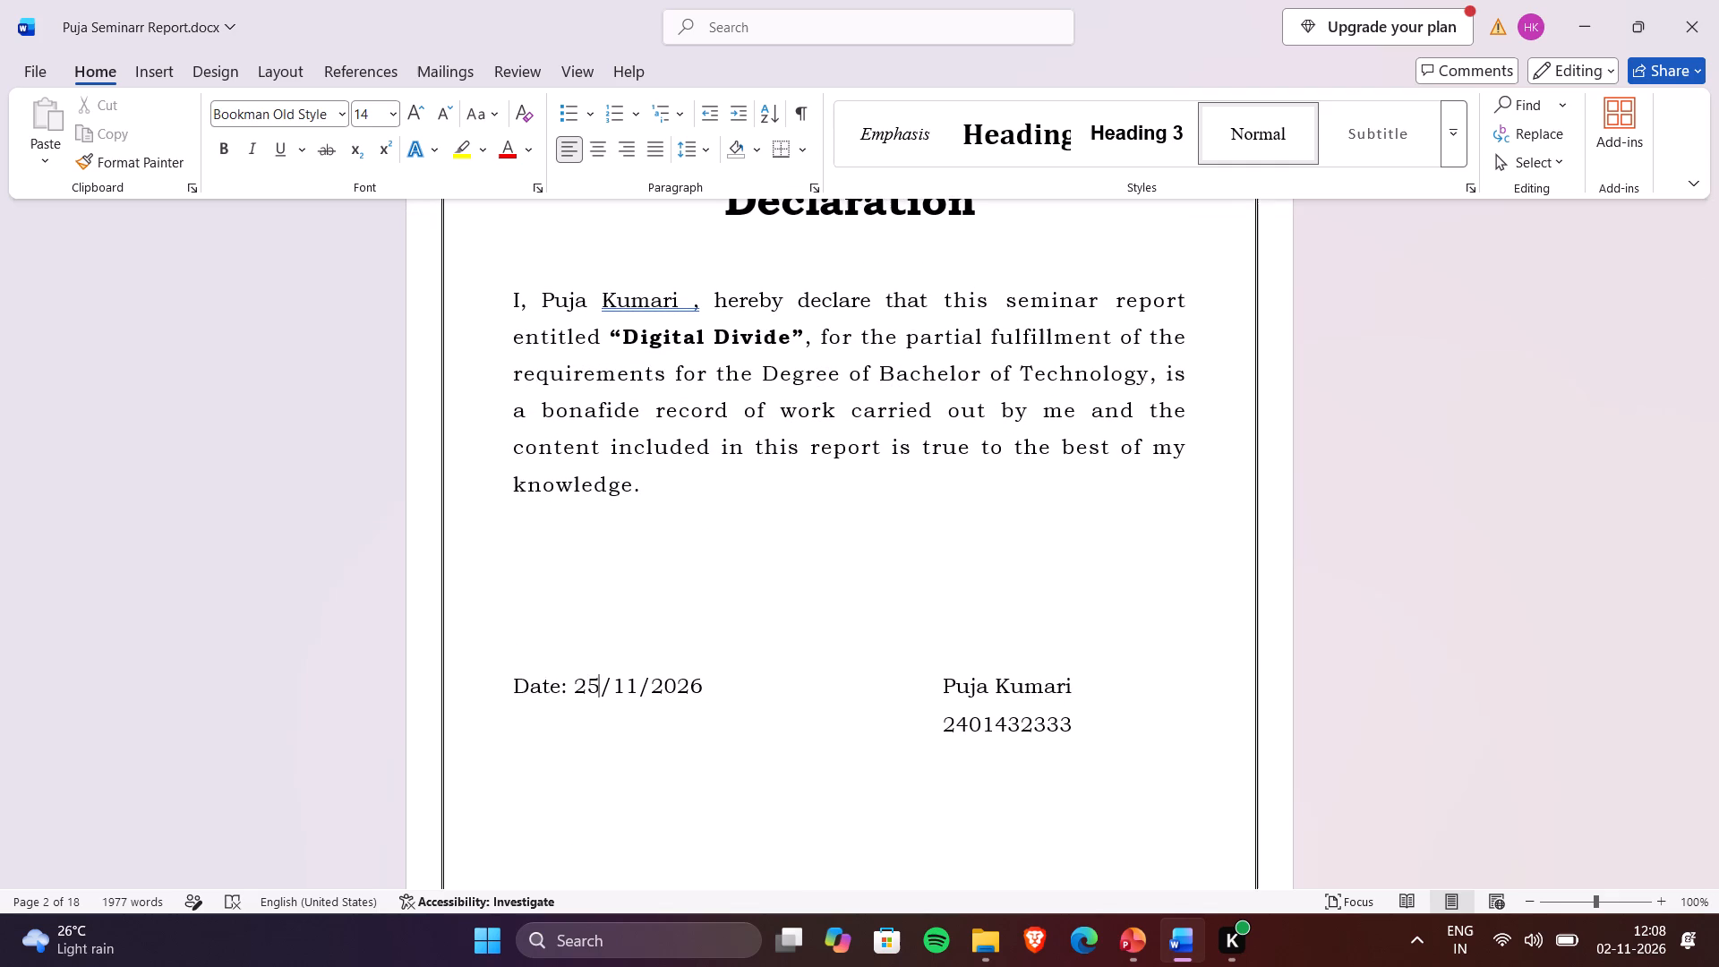
{"action": "key", "text": "BackSpace"}
{"action": "key", "text": "BackSpace"}
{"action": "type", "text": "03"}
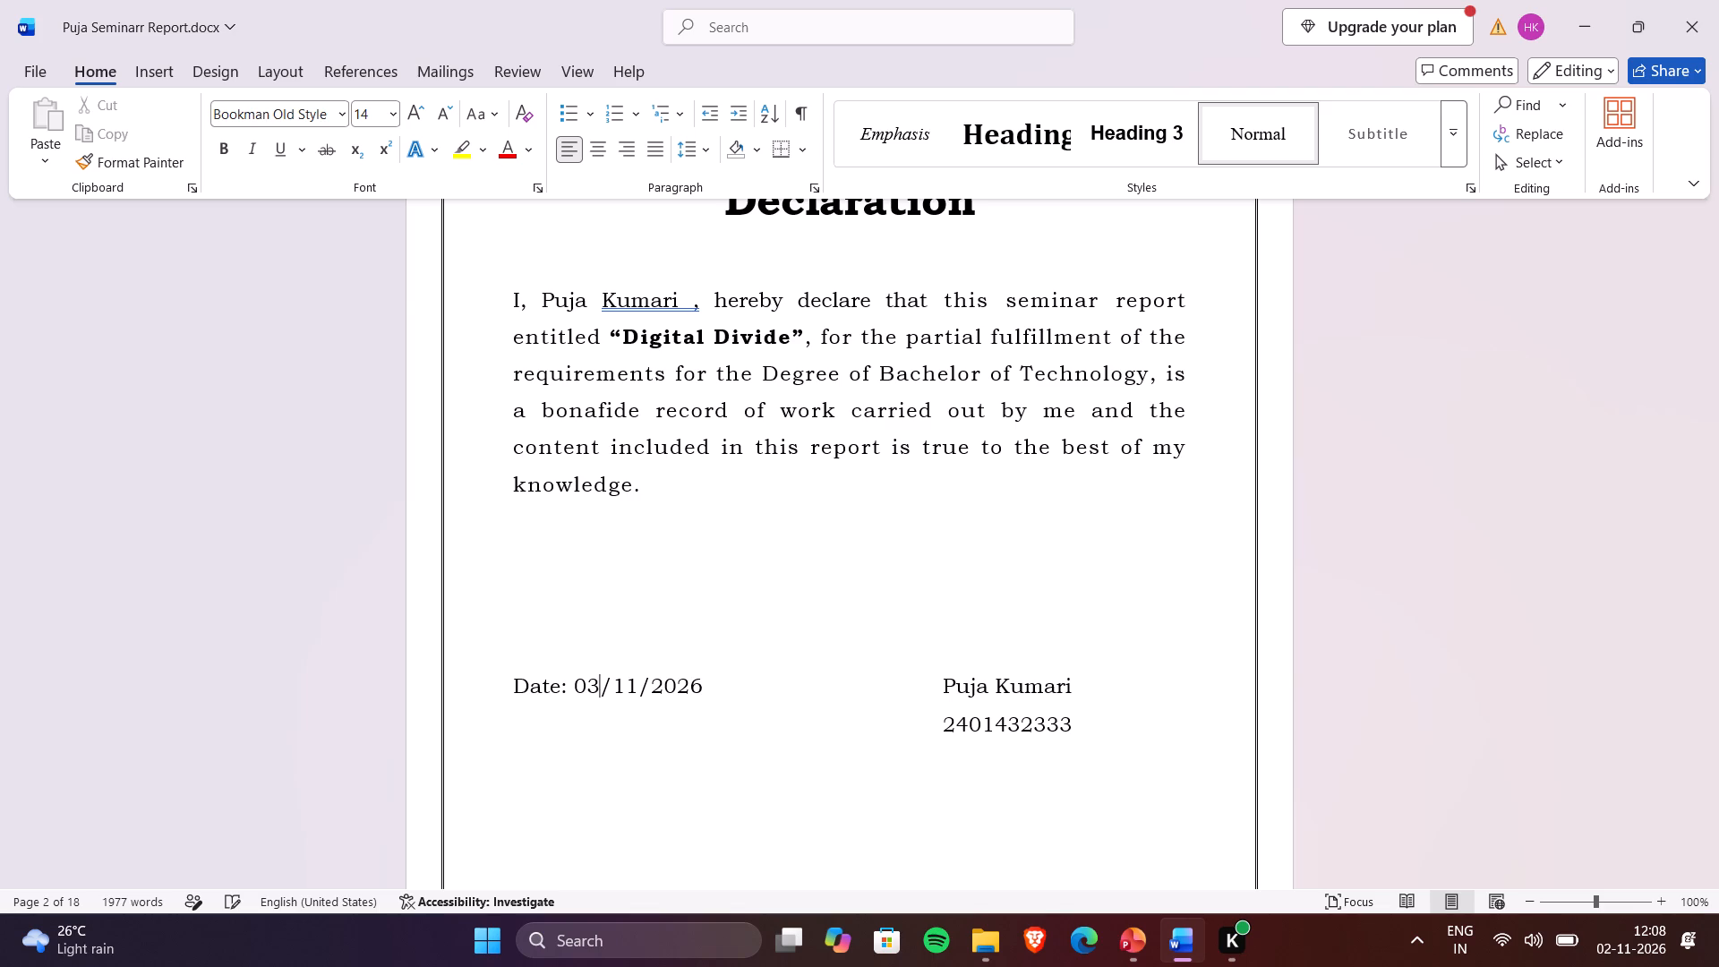
{"action": "scroll", "coordinate": [859, 572], "scroll_direction": "down", "scroll_amount": 5}
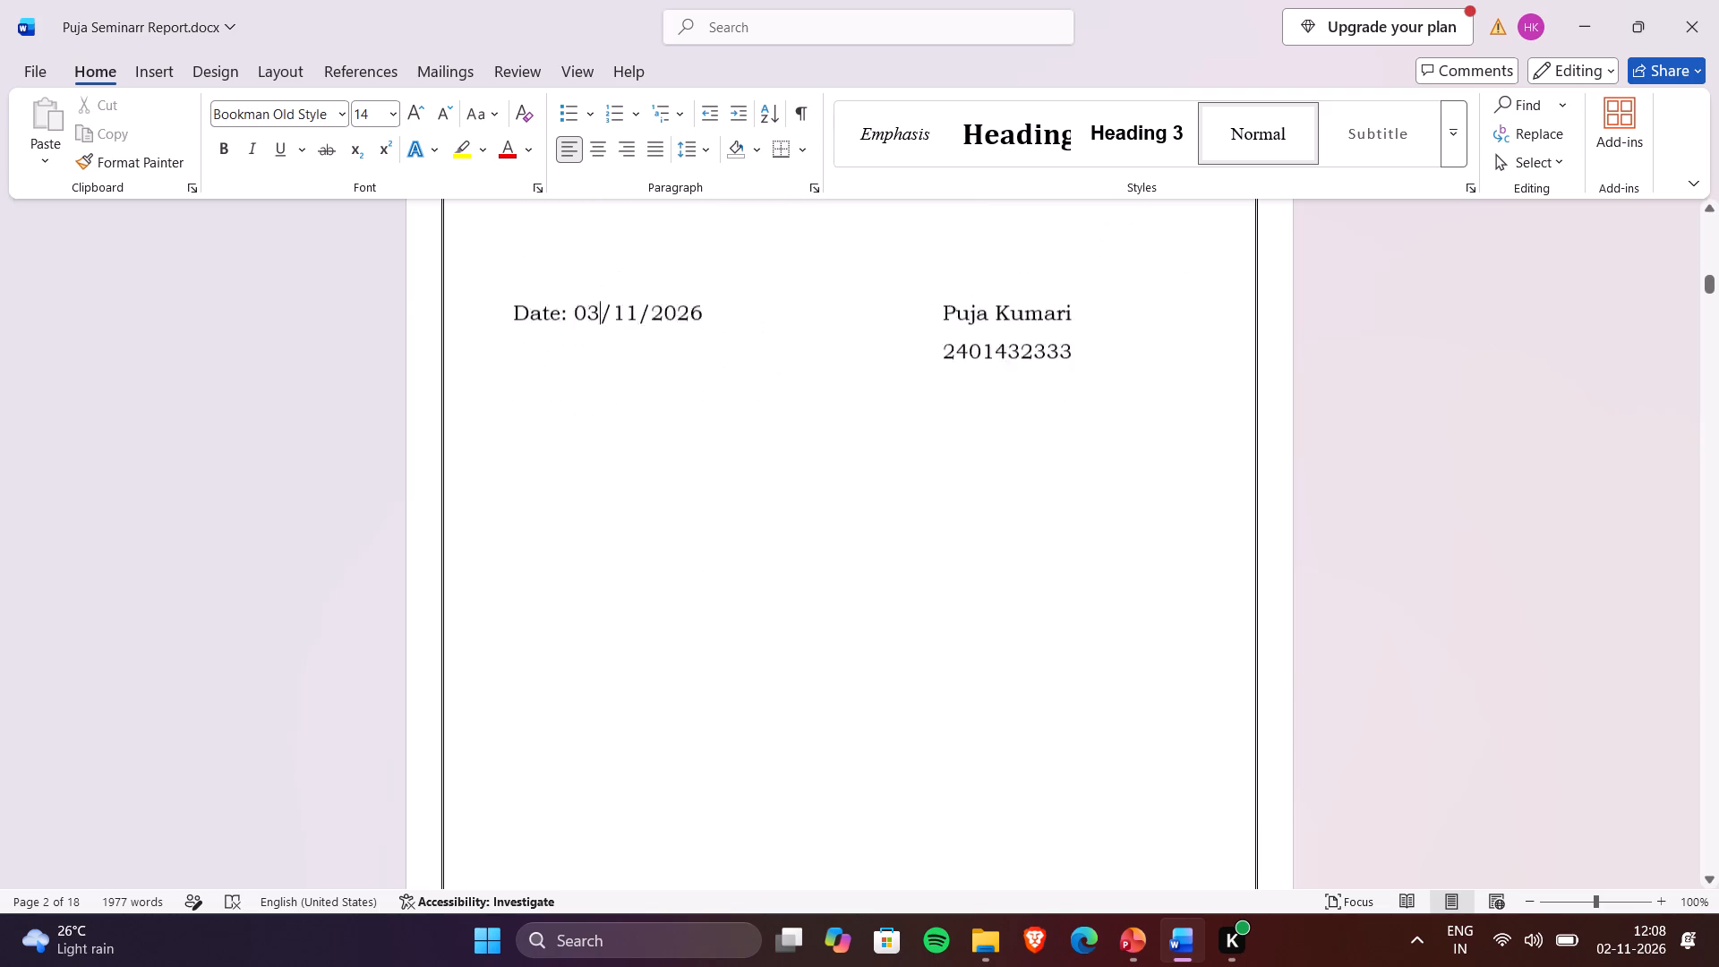
Place the text cursor at the end of the internal guide's name line on the Certificate page.
{"action": "scroll", "coordinate": [859, 572], "scroll_direction": "down", "scroll_amount": 4}
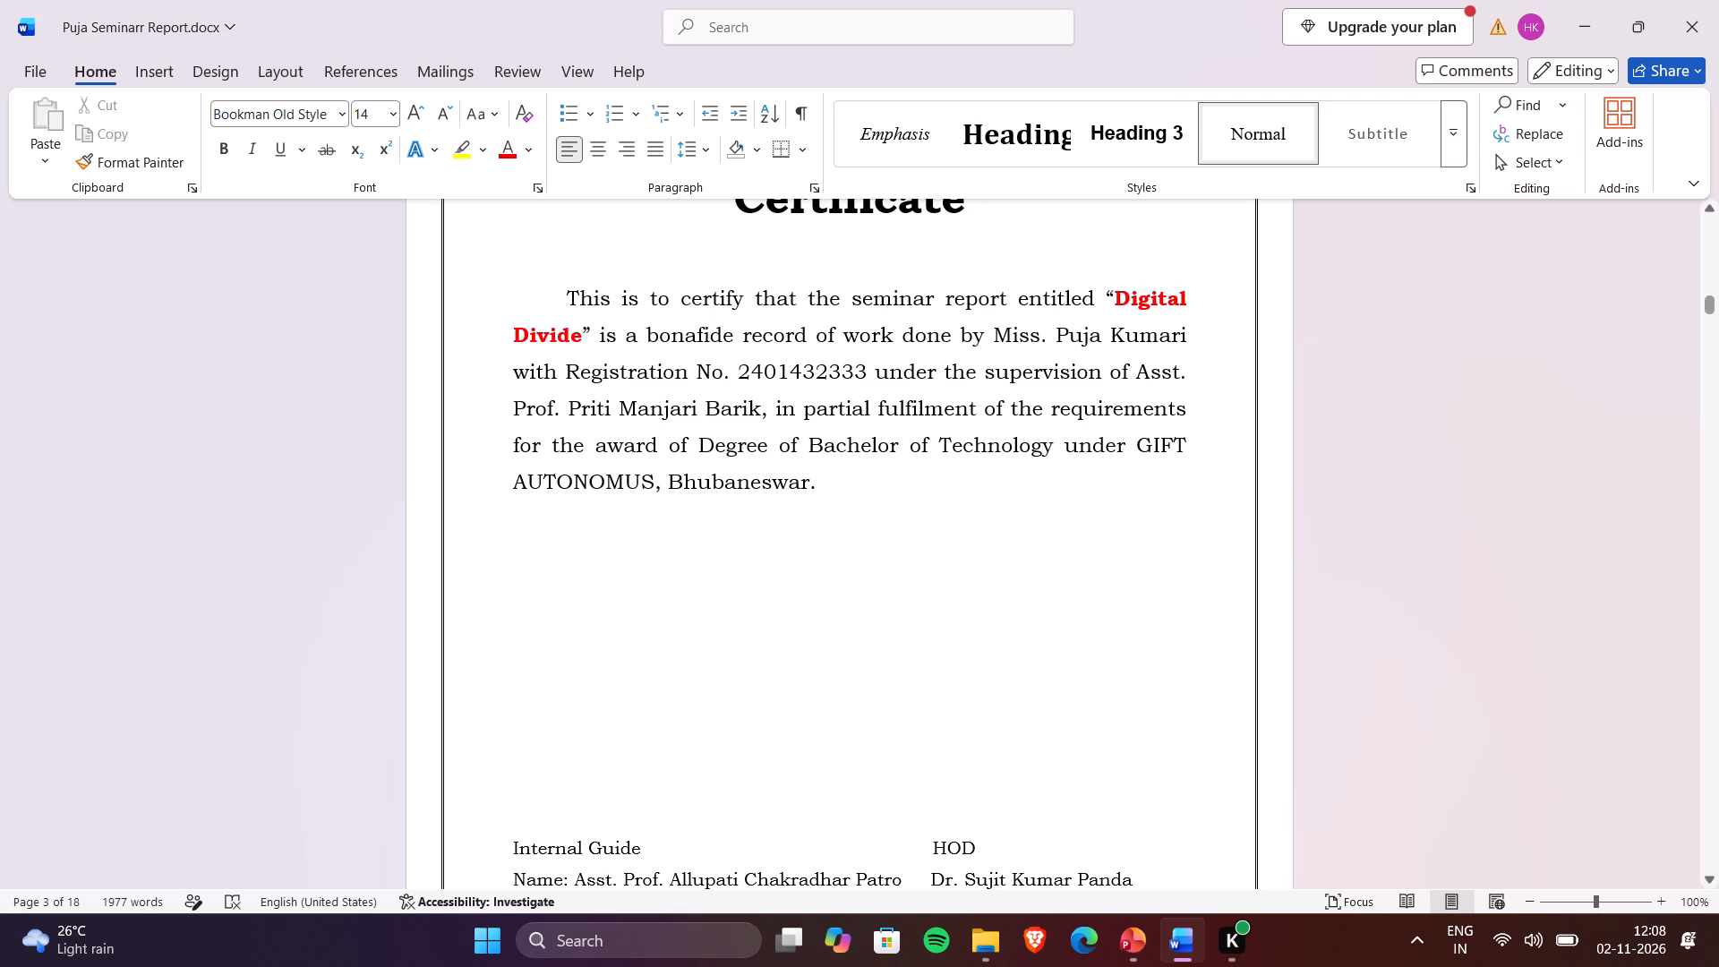
{"action": "scroll", "coordinate": [1056, 606], "scroll_direction": "down", "scroll_amount": 1}
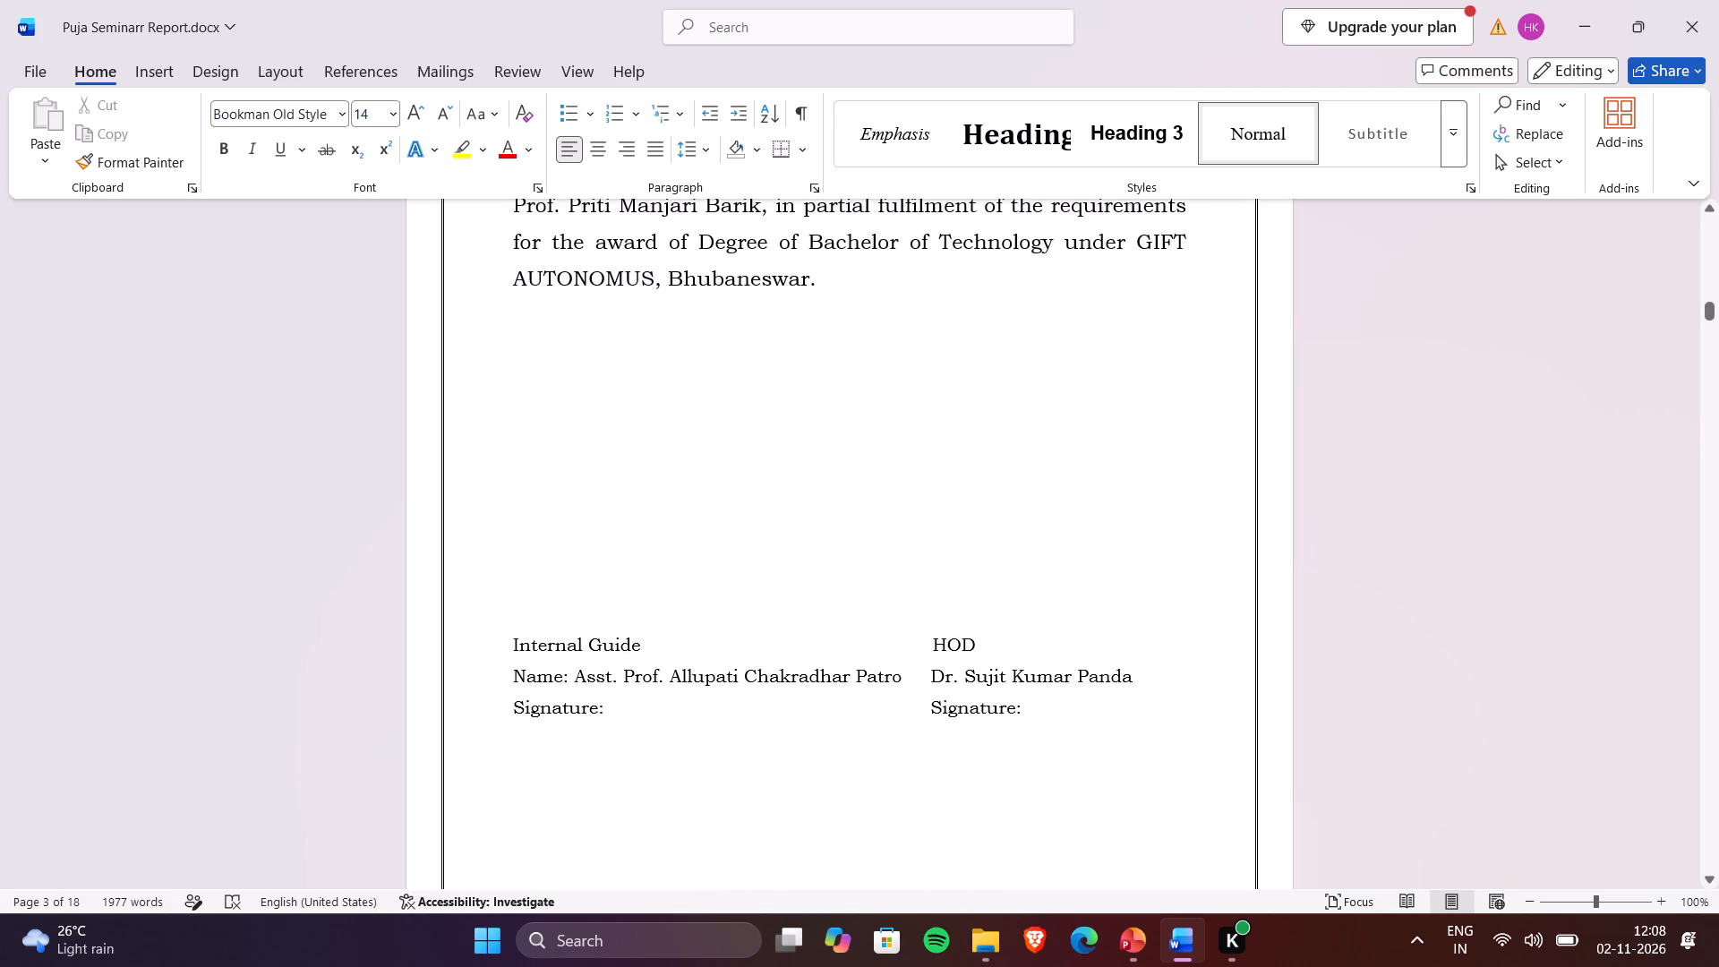
{"action": "left_click", "coordinate": [904, 684]}
Switch from the seminar report to WhatsApp by launching it from the pinned apps.
{"action": "left_click", "coordinate": [471, 949]}
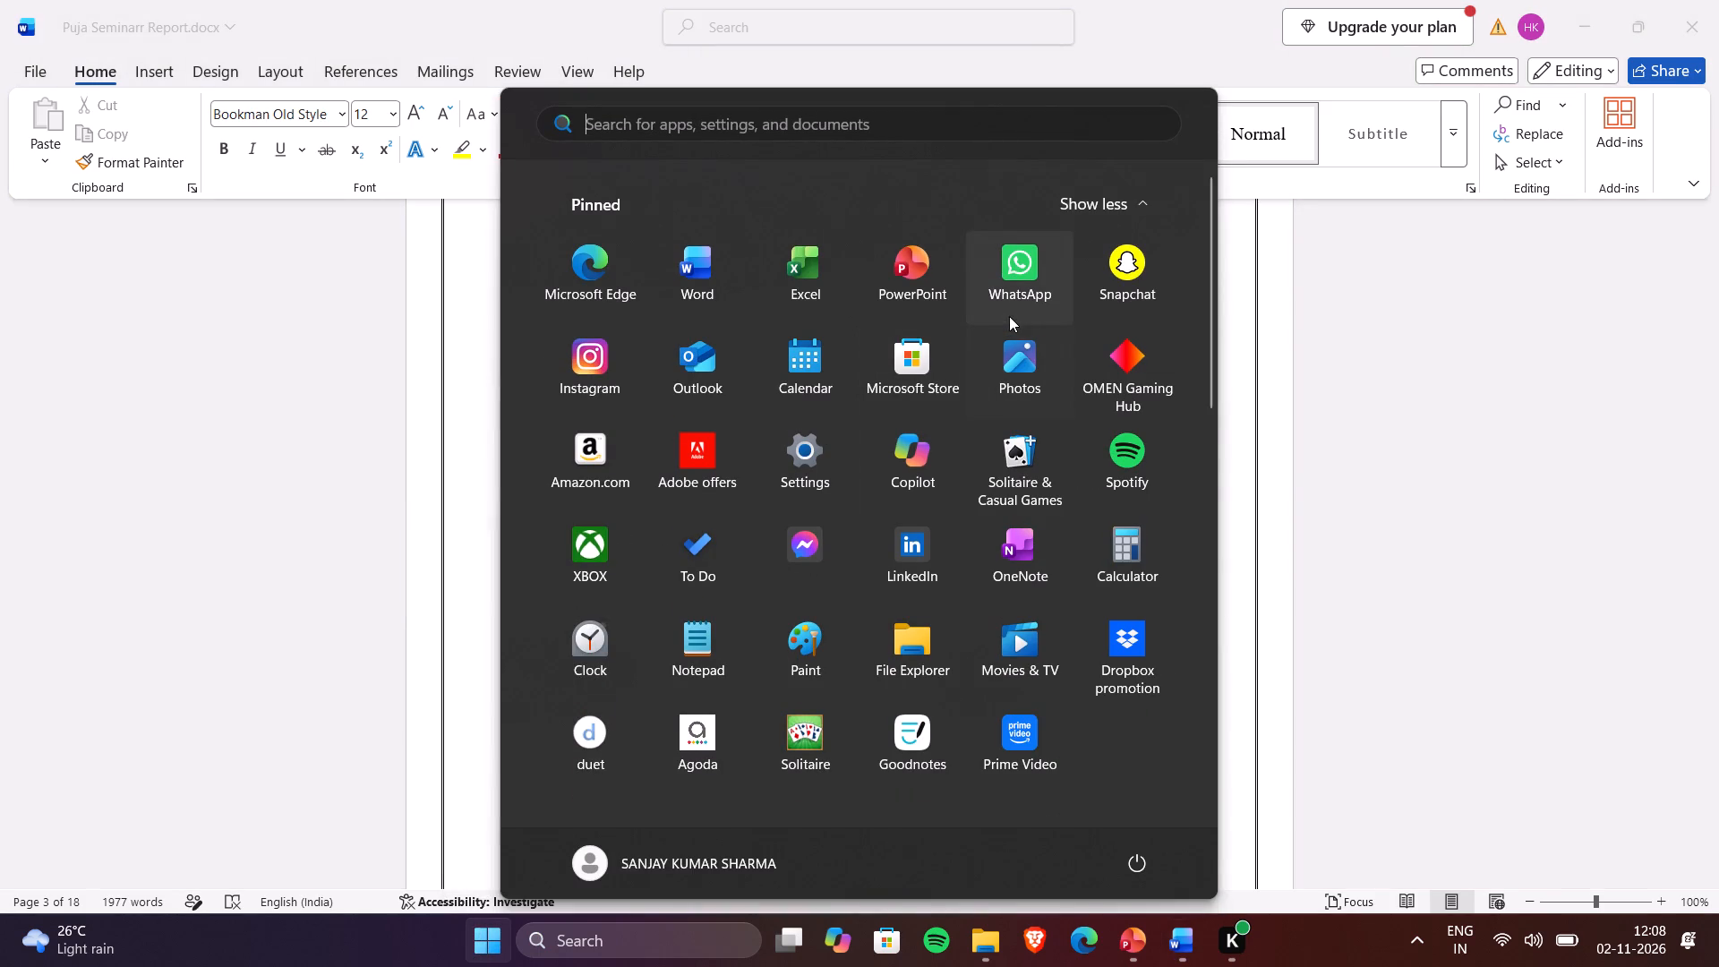
{"action": "left_click", "coordinate": [1009, 312]}
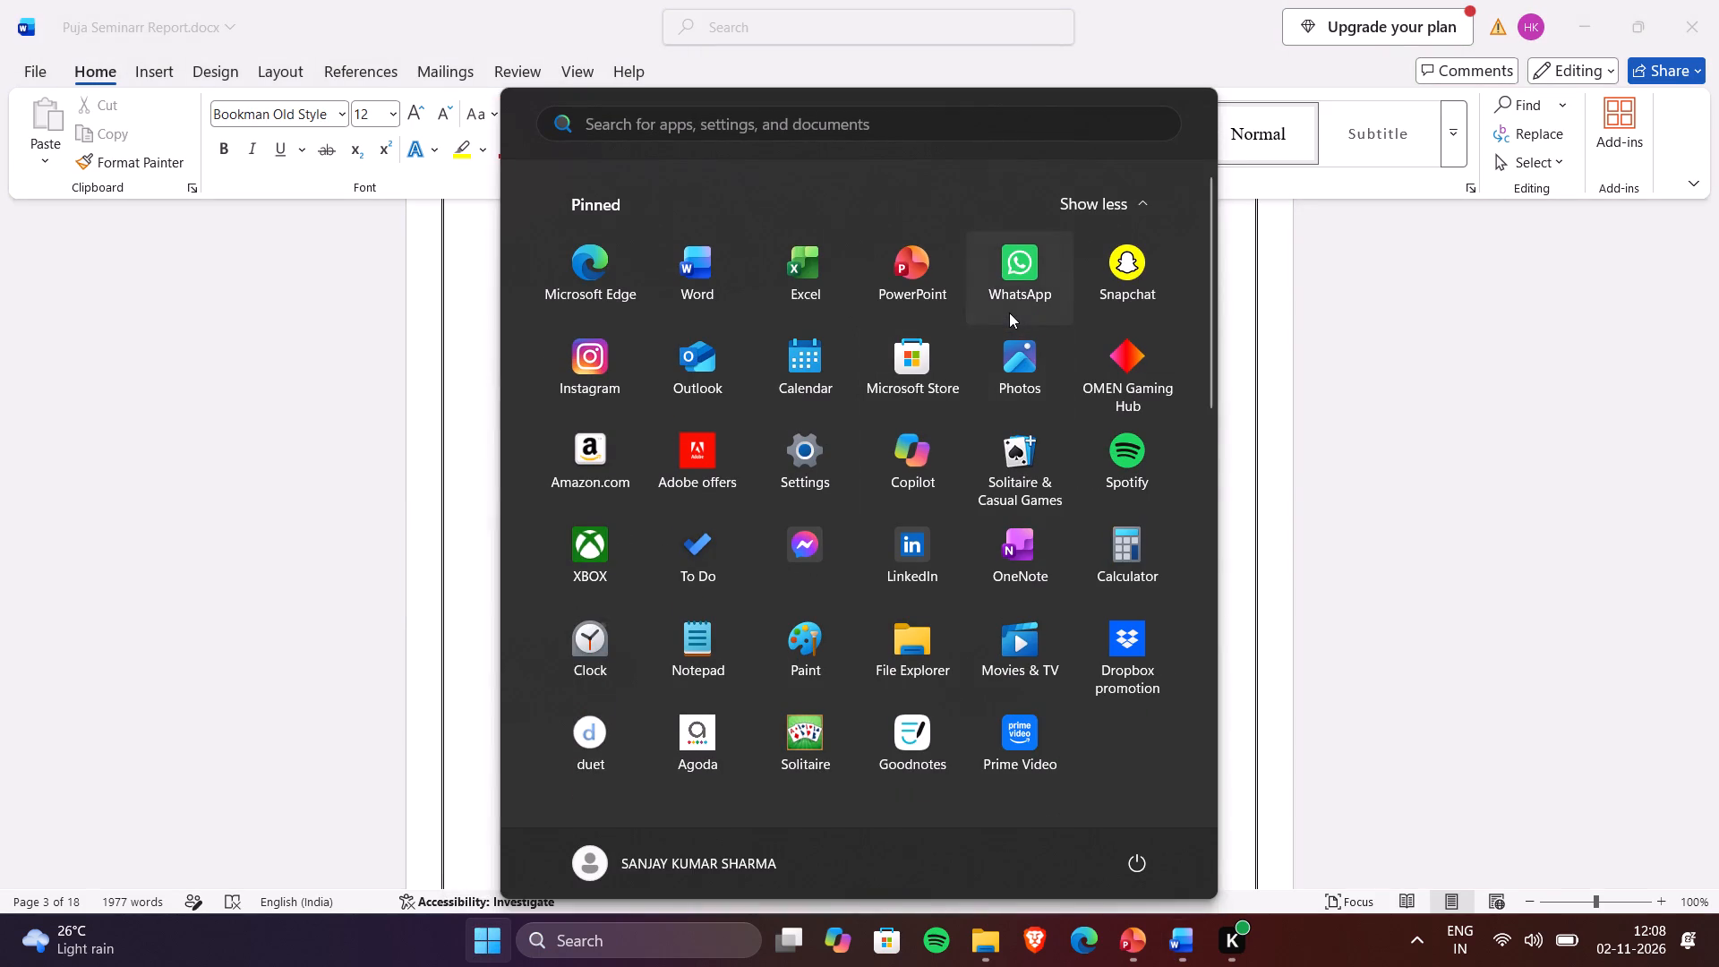
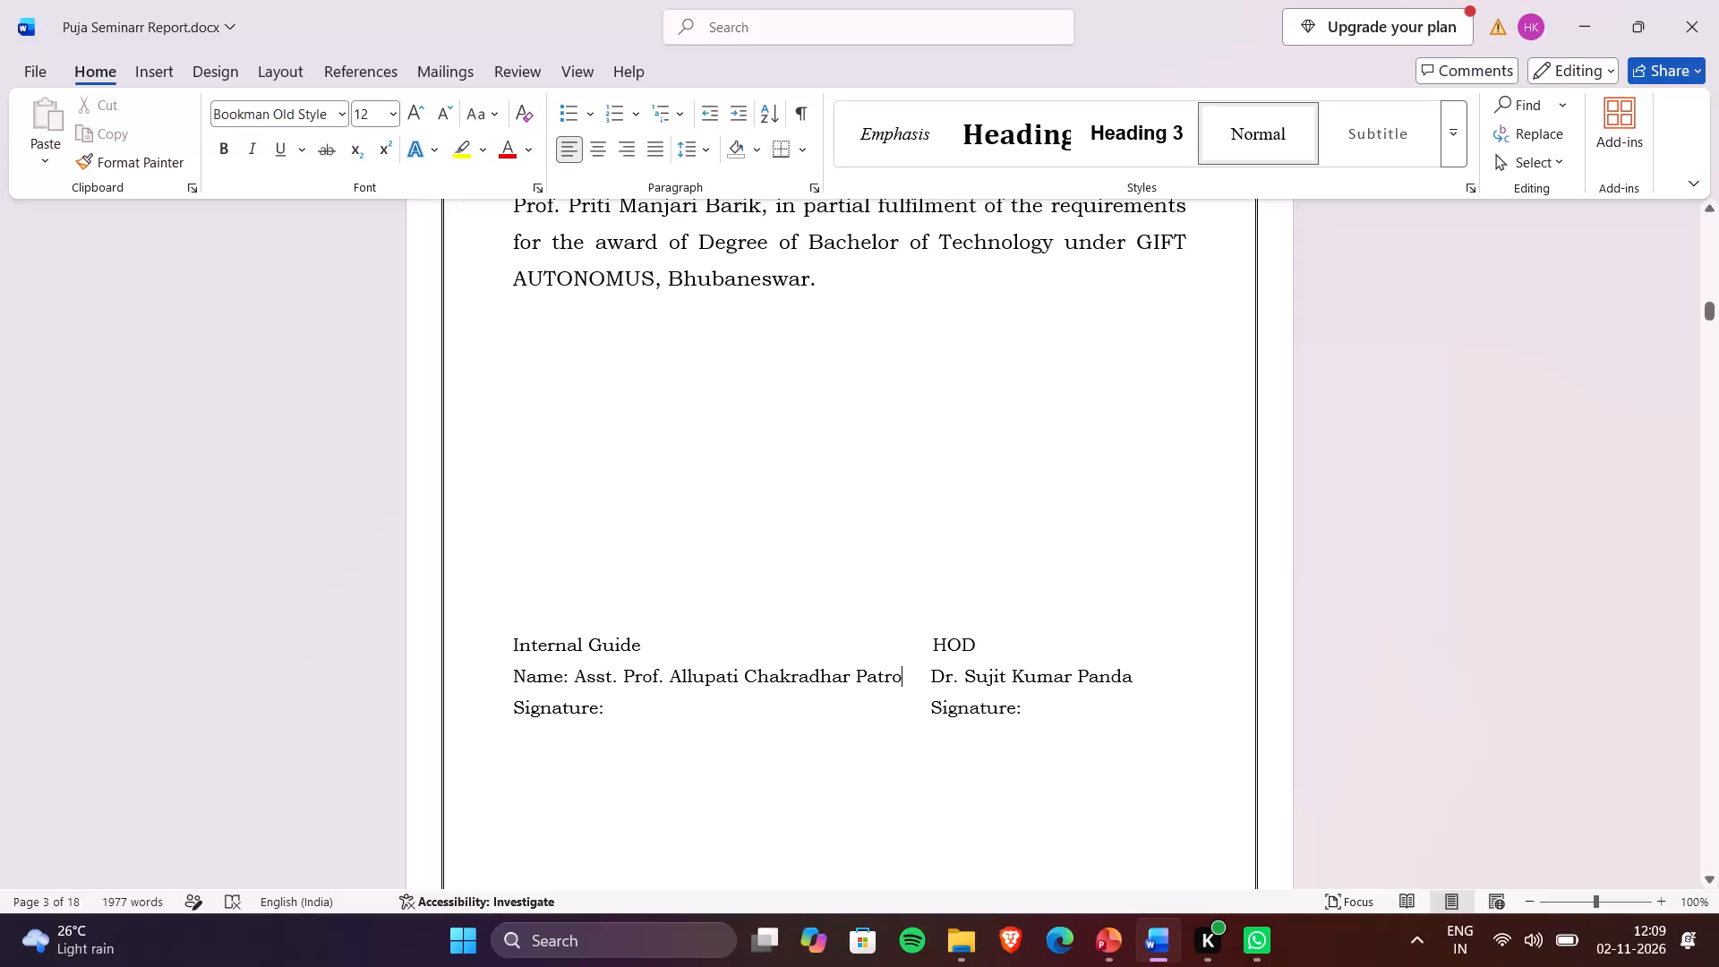
Replace the internal guide's name on the Certificate page with the new guide's name, keeping the "Asst. Prof." title.
{"action": "key", "text": "ctrl+shift+Left"}
{"action": "key", "text": "ctrl+shift+Left"}
{"action": "key", "text": "ctrl+shift+Left"}
{"action": "key", "text": "ctrl+shift+Left"}
{"action": "key", "text": "ctrl+shift+Right"}
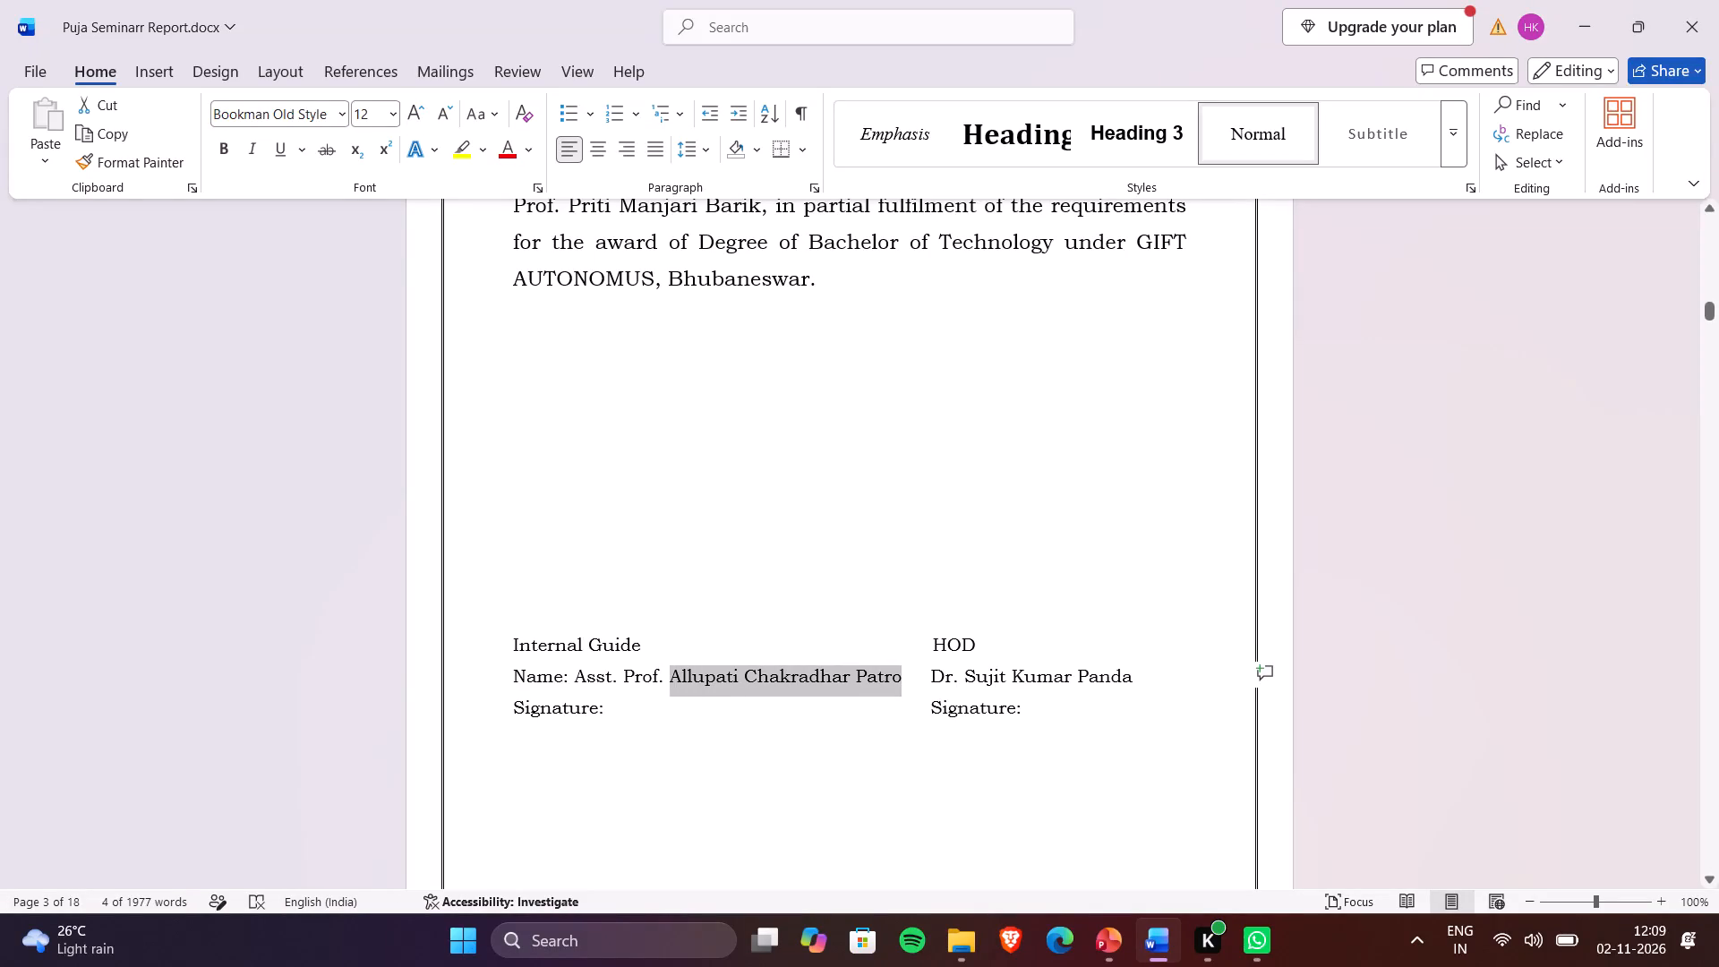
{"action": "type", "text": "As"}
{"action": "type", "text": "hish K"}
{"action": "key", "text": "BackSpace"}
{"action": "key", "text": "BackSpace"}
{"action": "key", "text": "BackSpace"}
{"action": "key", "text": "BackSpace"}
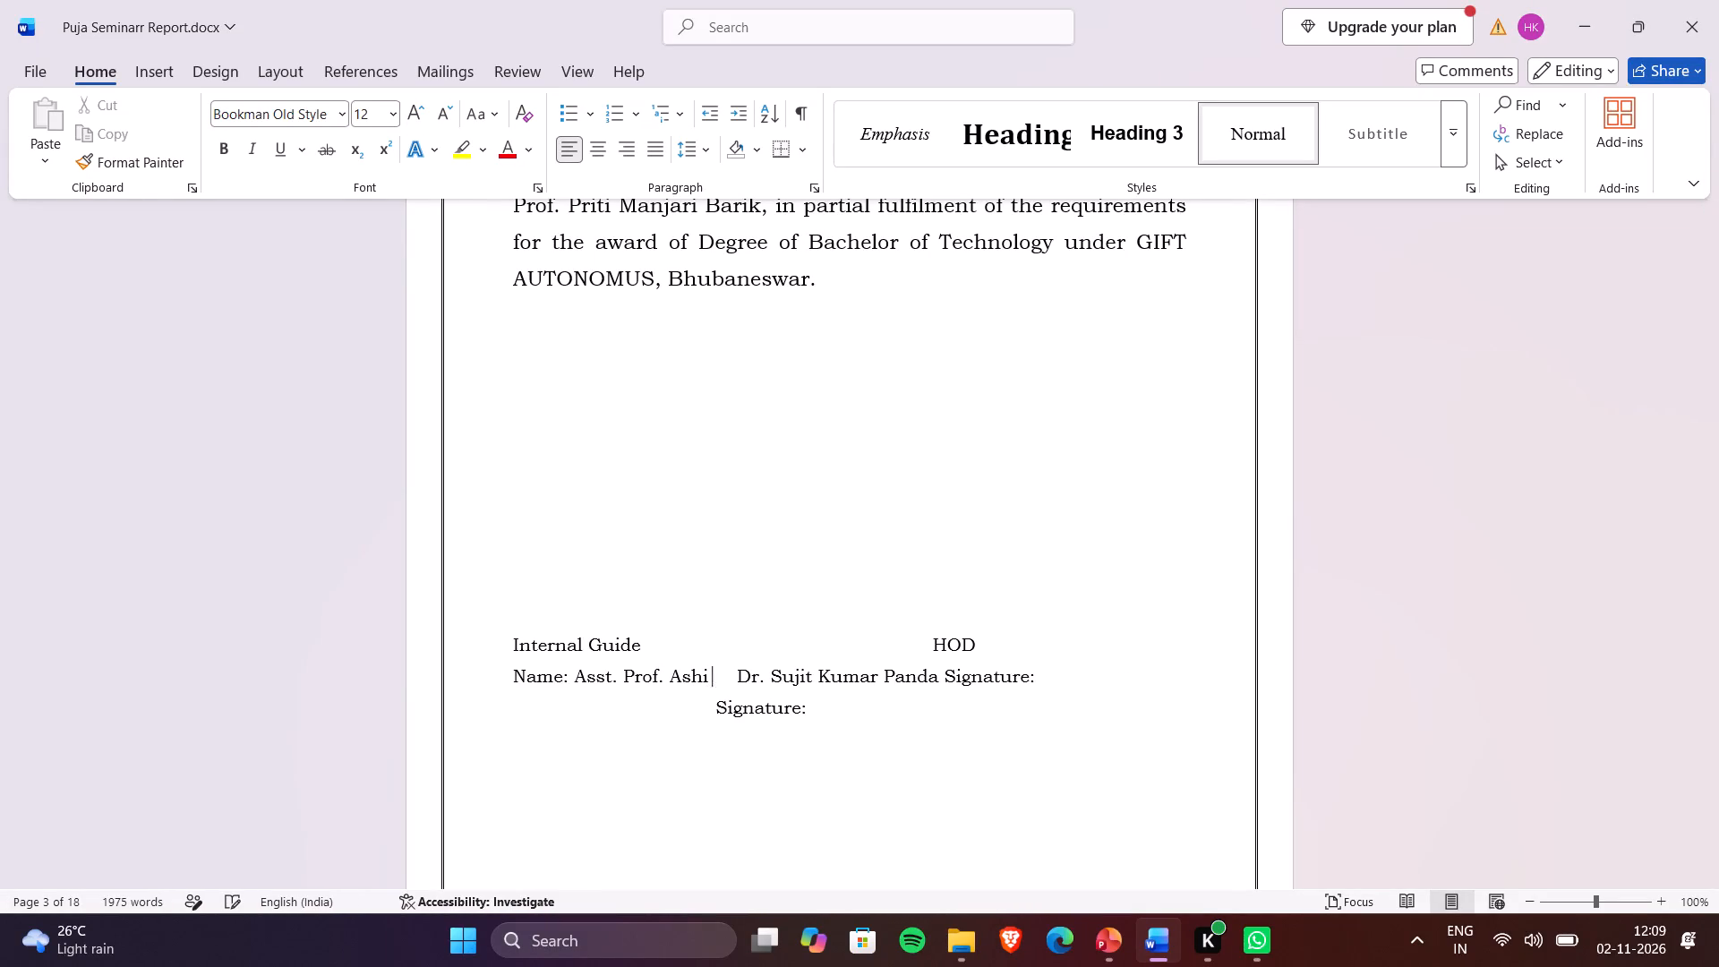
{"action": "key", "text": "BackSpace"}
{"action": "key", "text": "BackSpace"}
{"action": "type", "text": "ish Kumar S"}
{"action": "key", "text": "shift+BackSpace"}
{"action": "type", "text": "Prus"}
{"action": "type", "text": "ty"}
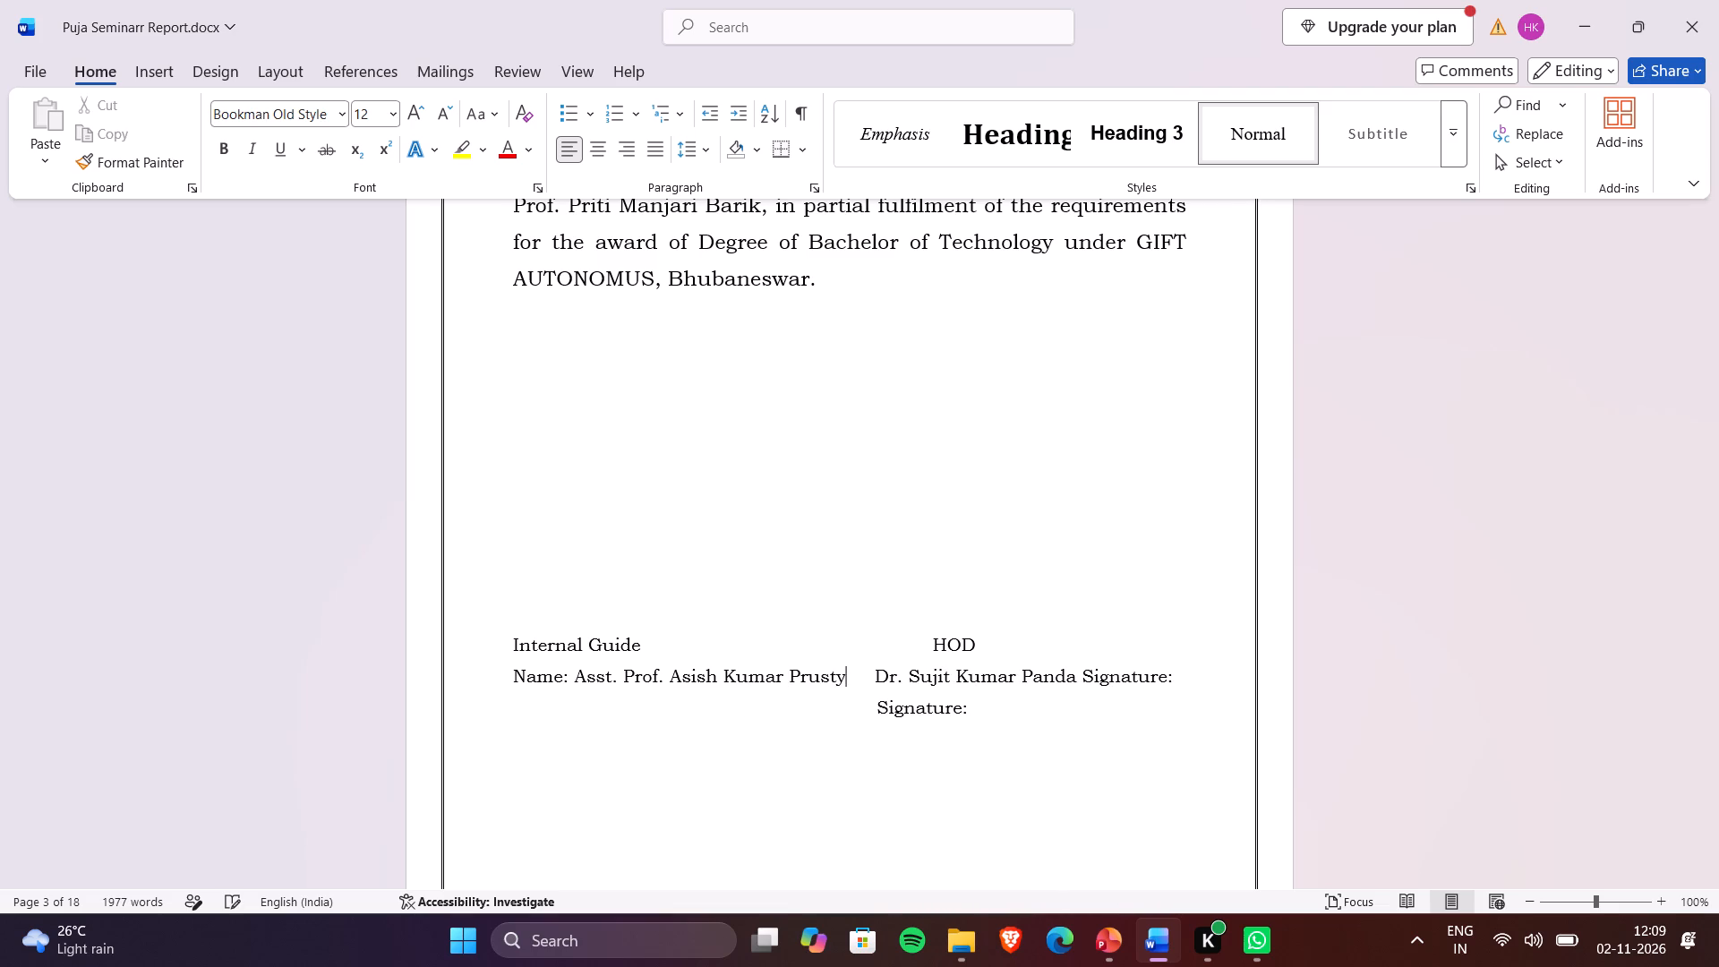
Insert spaces after the new guide's name so the HOD's name lines up beneath the HOD heading.
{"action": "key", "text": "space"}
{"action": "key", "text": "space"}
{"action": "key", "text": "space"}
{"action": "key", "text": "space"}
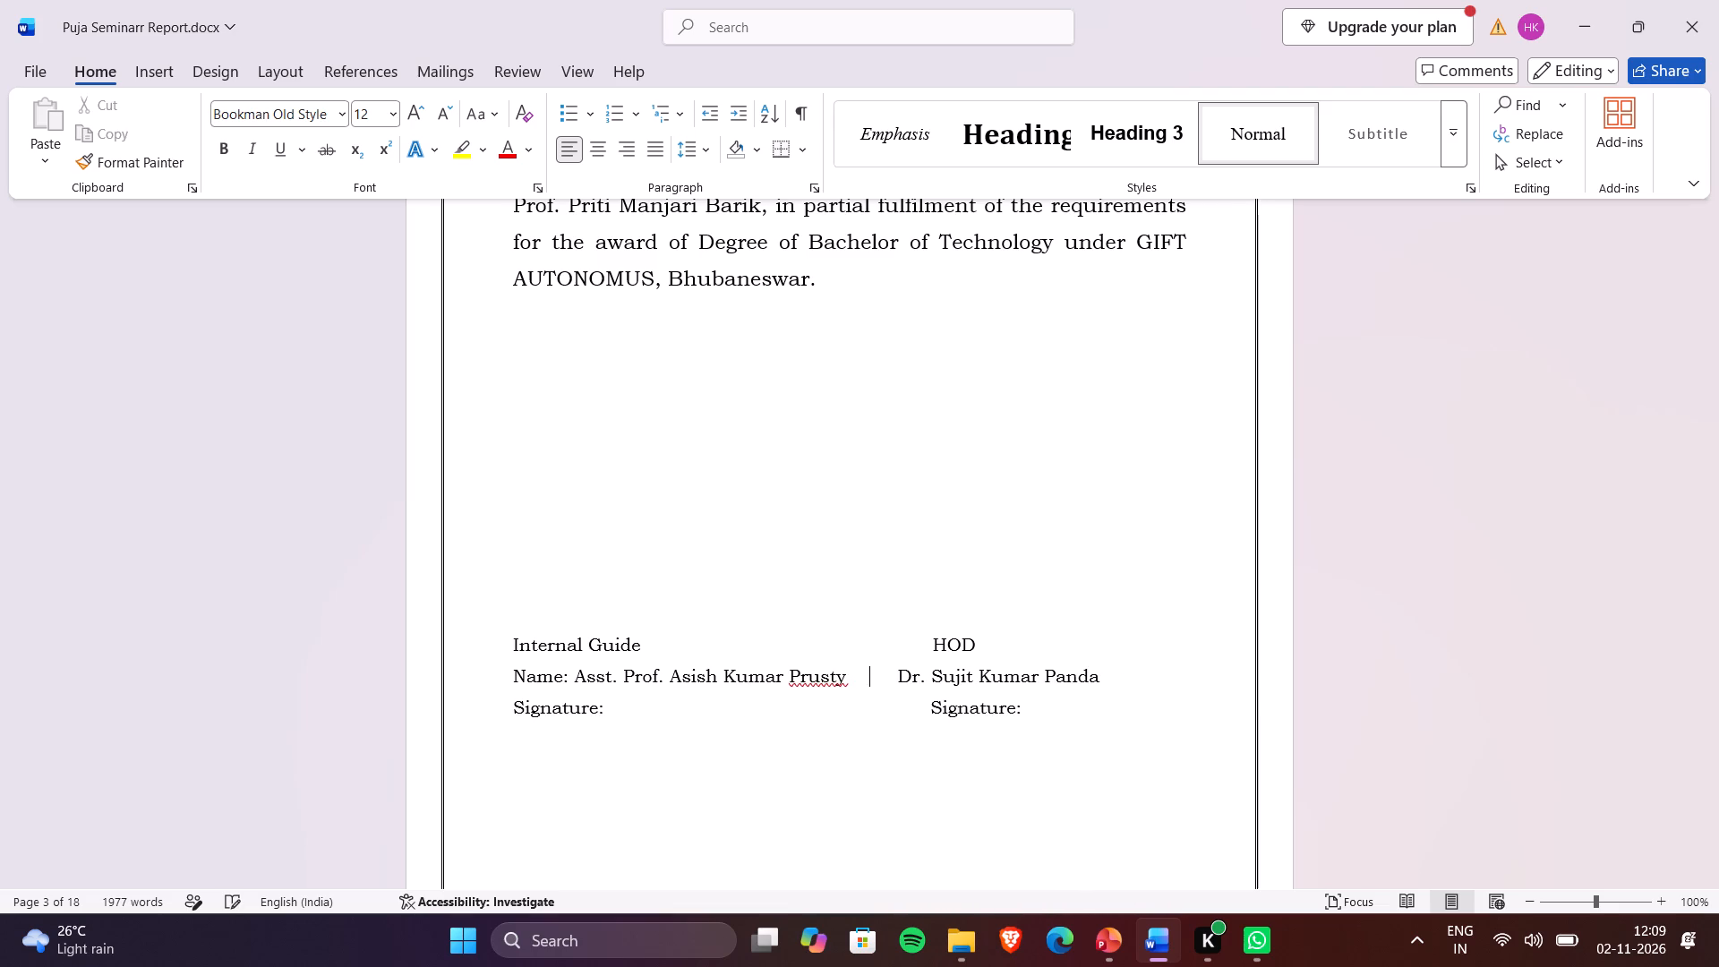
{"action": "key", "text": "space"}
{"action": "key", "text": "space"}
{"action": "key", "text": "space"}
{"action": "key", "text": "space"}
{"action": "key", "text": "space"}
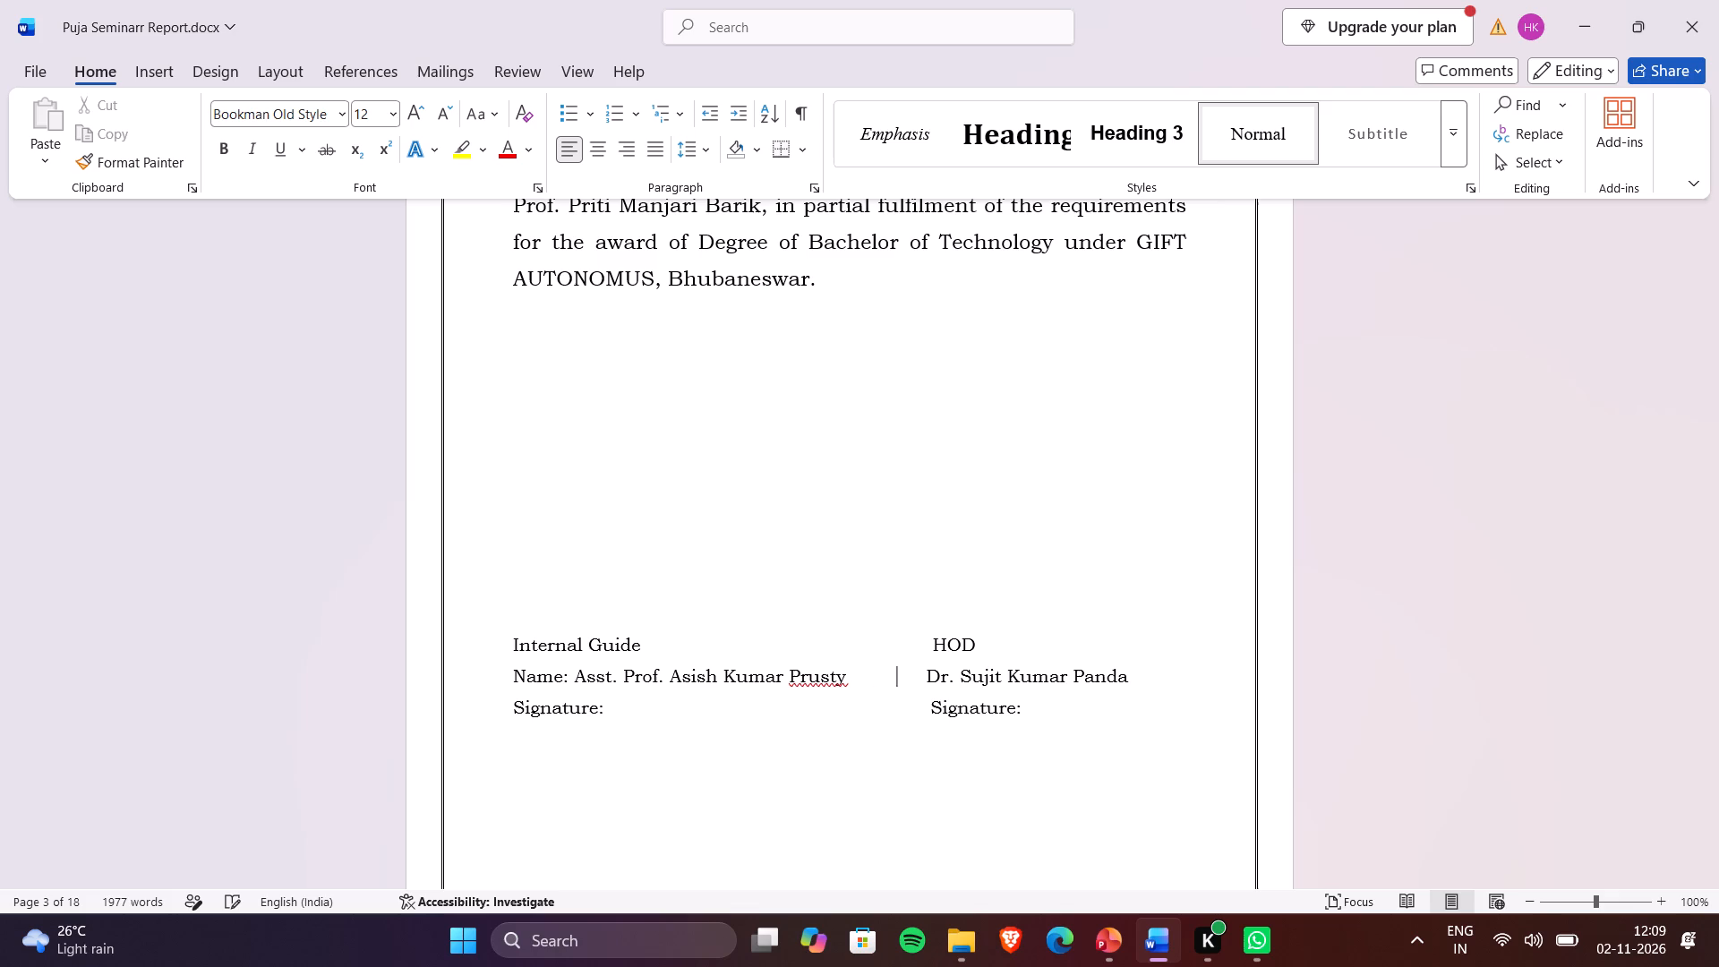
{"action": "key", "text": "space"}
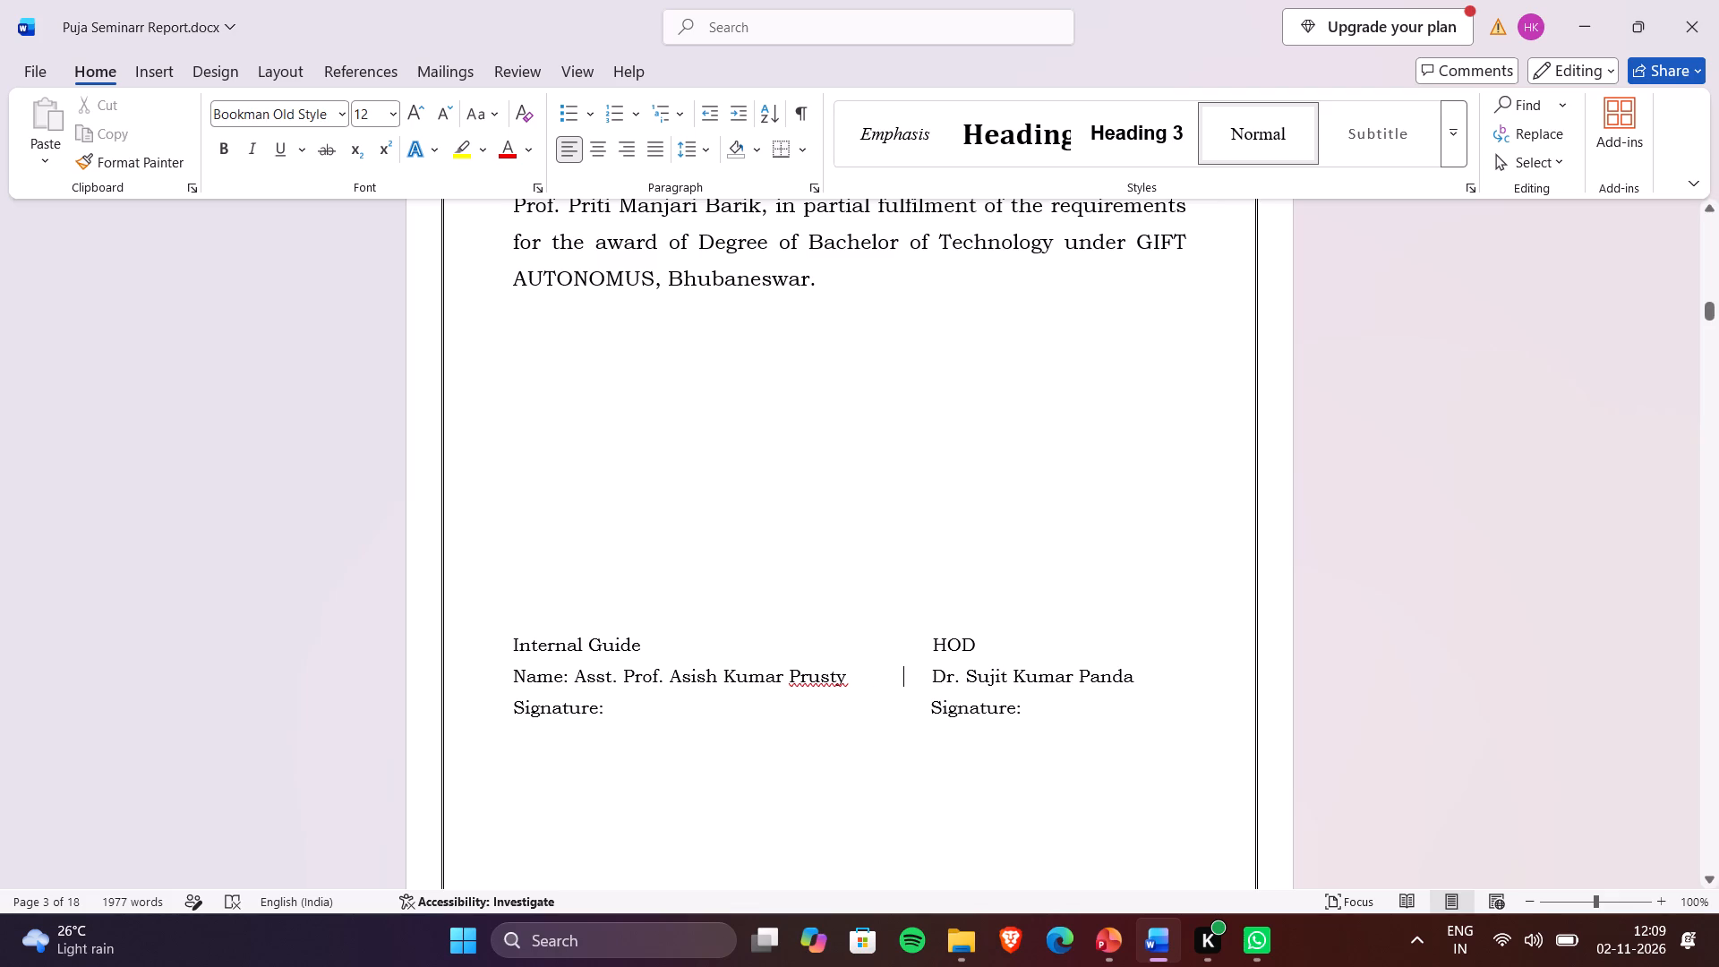
Replace the guide's name in the Acknowledgement's second paragraph with the new internal guide's name, keeping the "Asst. Prof." title.
{"action": "scroll", "coordinate": [837, 673], "scroll_direction": "down", "scroll_amount": 5}
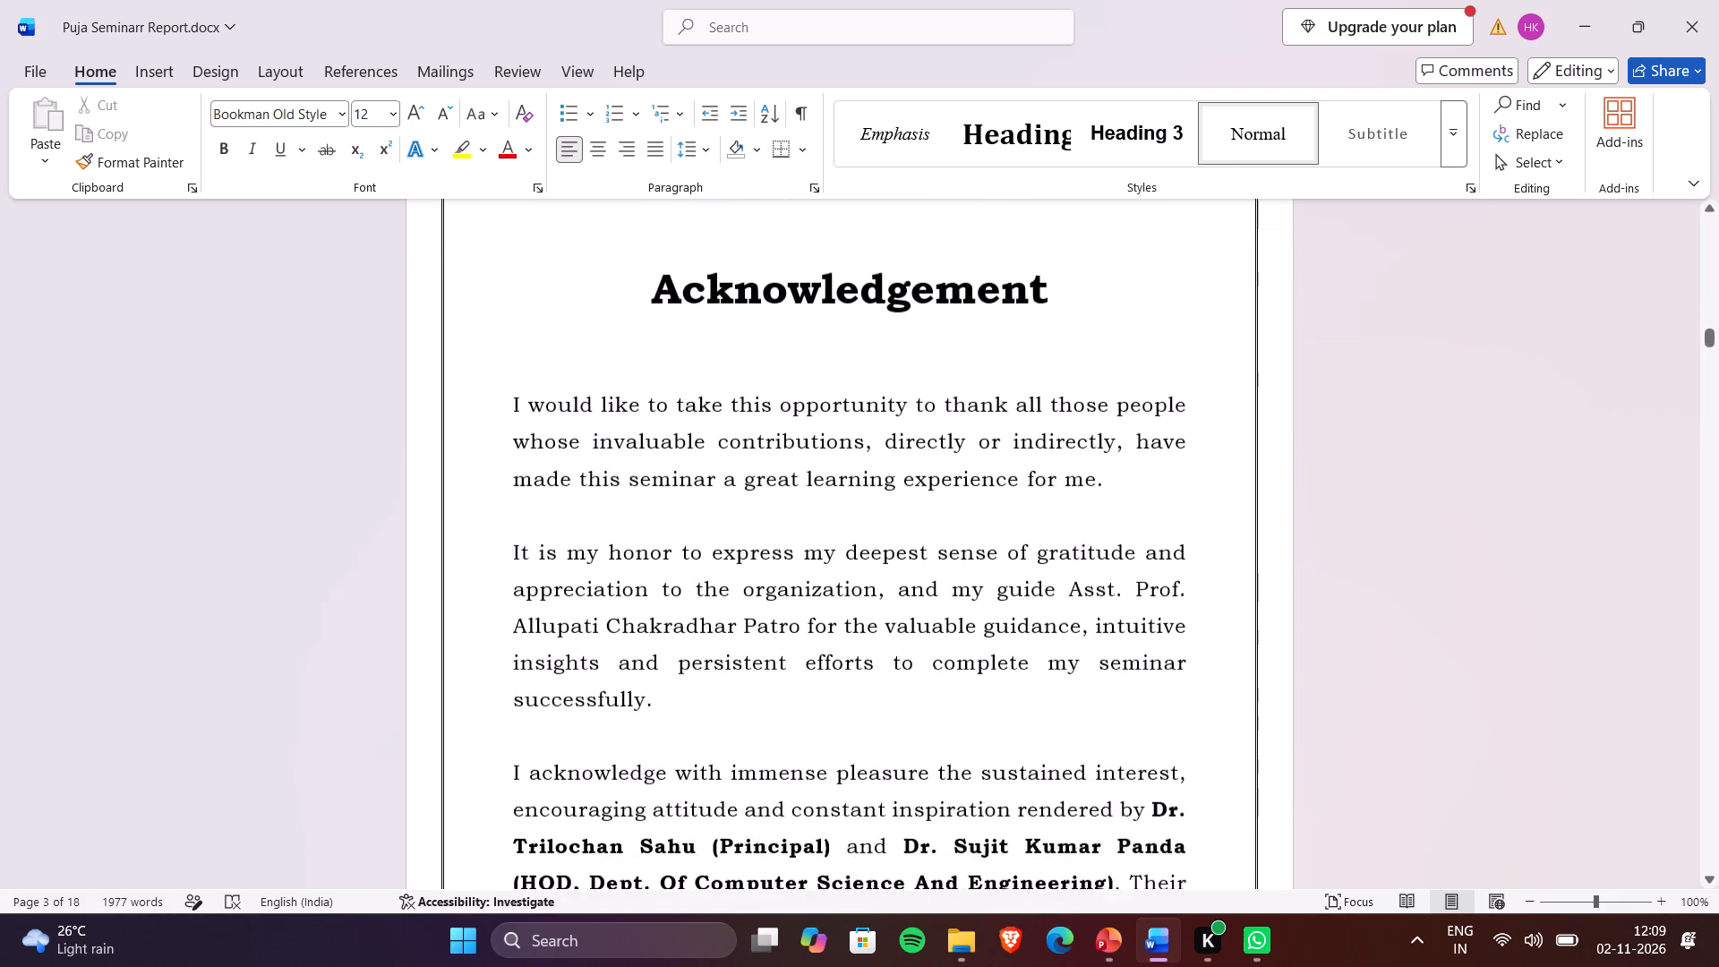
{"action": "scroll", "coordinate": [837, 673], "scroll_direction": "down", "scroll_amount": 1}
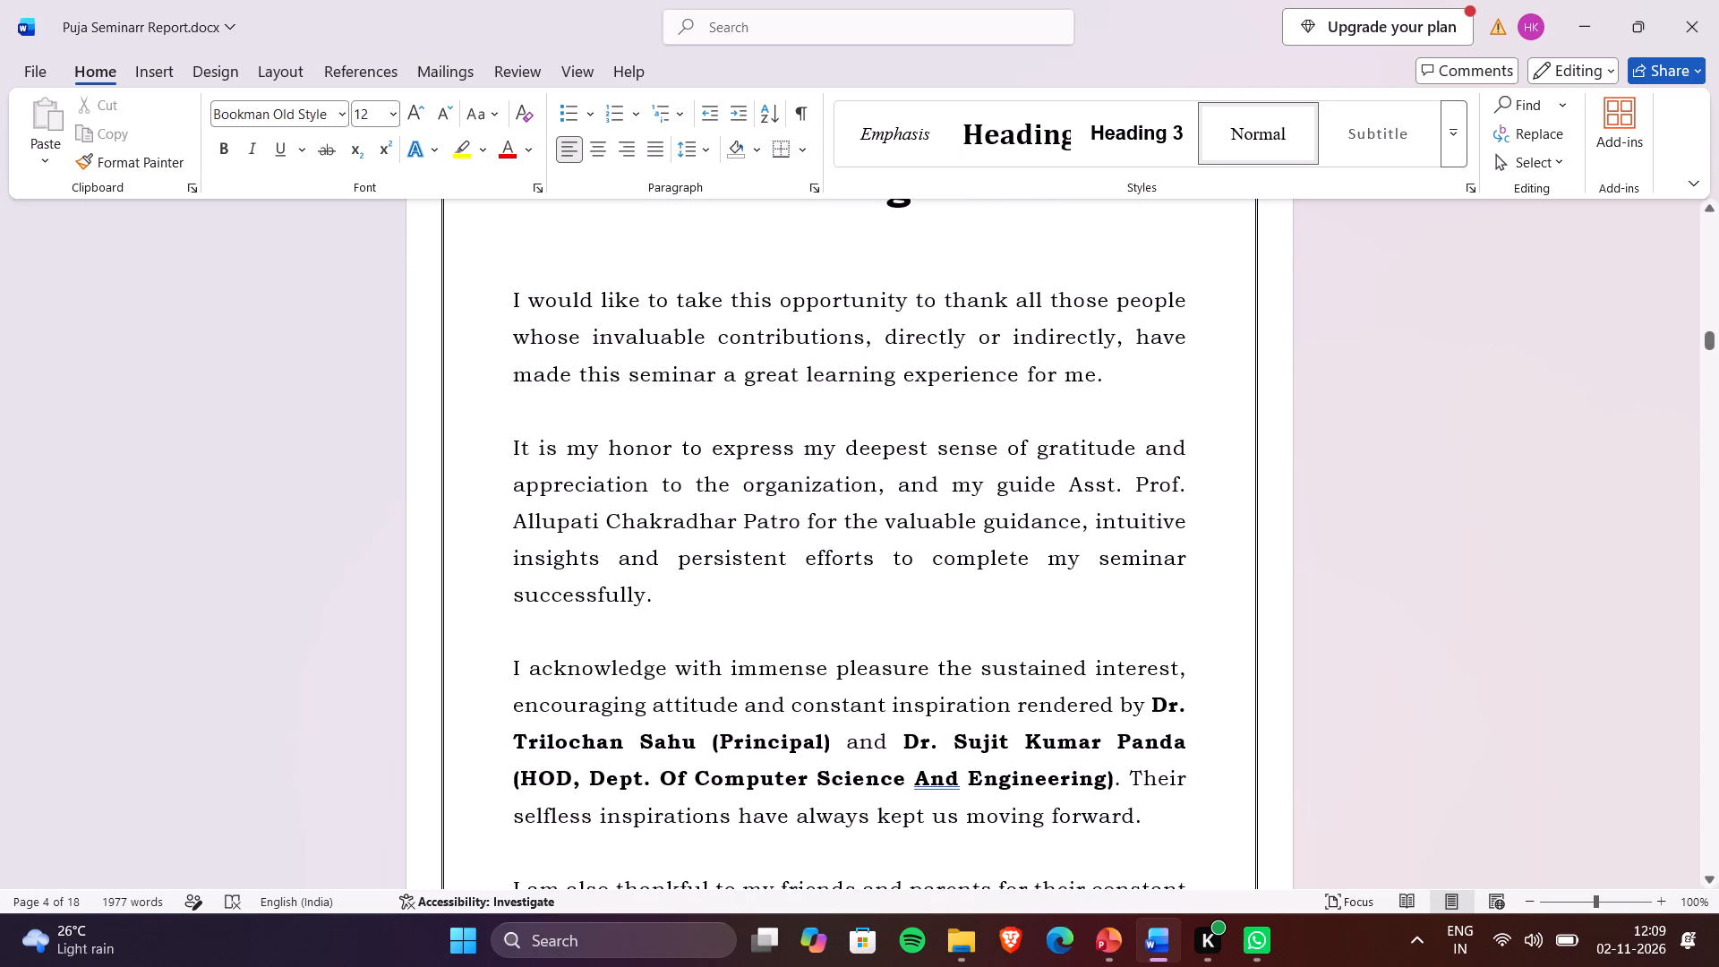
{"action": "left_click", "coordinate": [800, 527]}
{"action": "key", "text": "ctrl+shift+Left"}
{"action": "key", "text": "ctrl+shift+Left"}
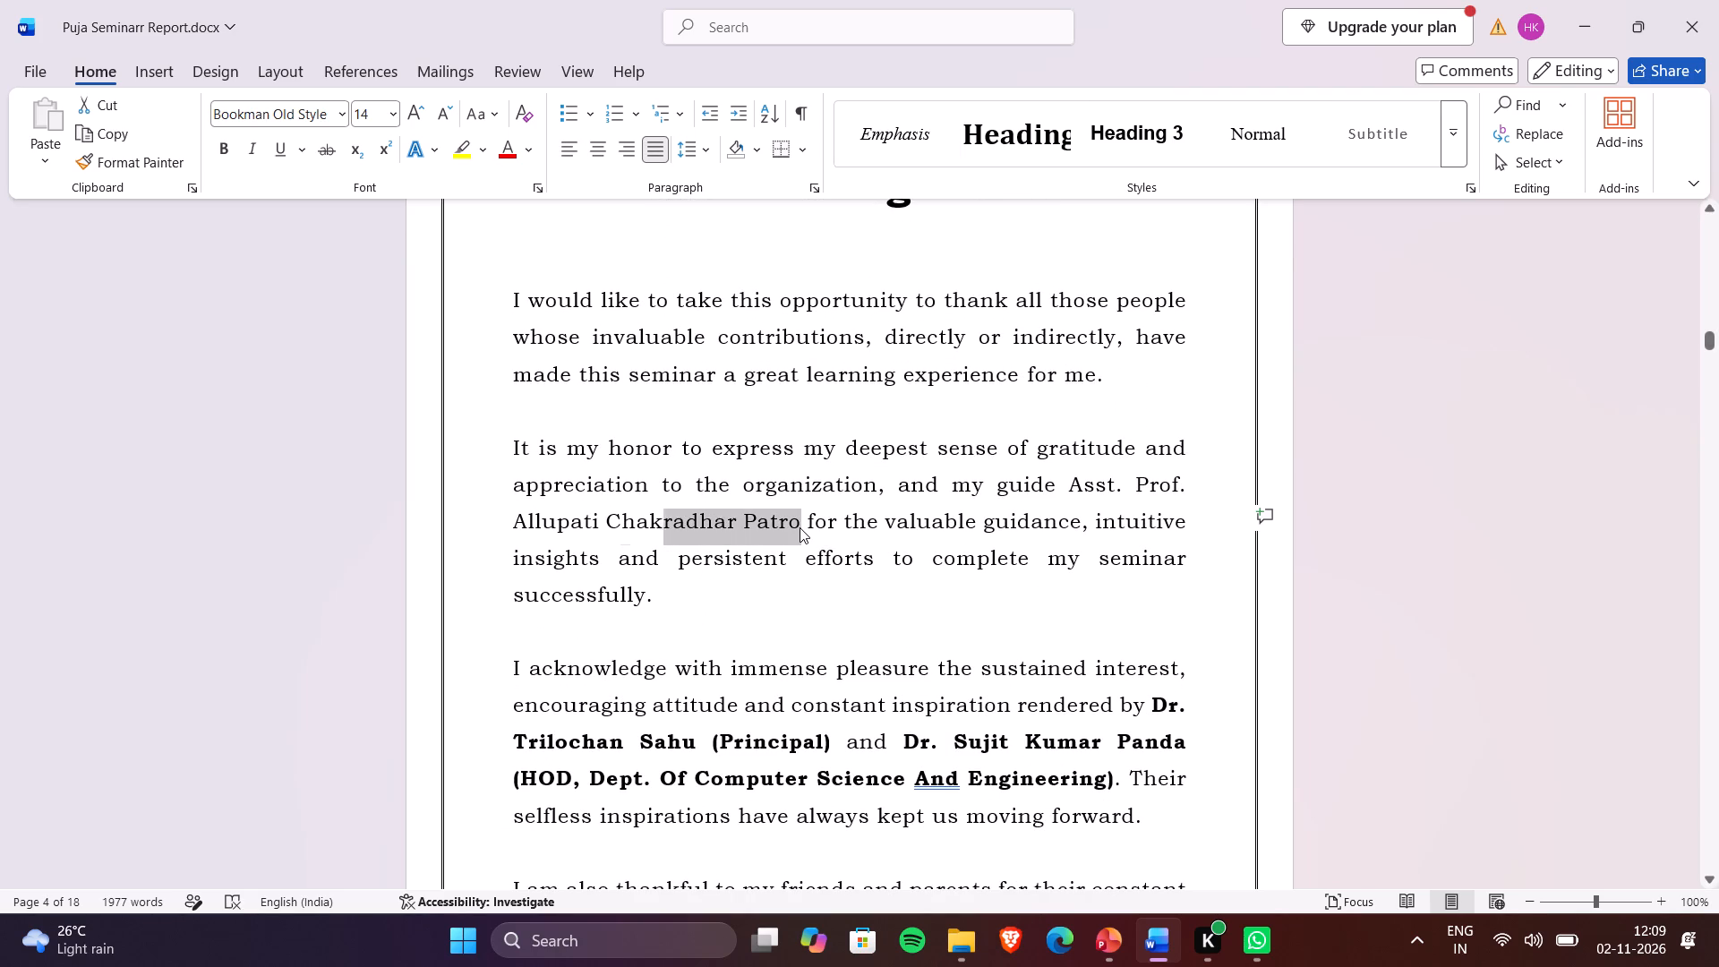
{"action": "key", "text": "ctrl+shift+Left"}
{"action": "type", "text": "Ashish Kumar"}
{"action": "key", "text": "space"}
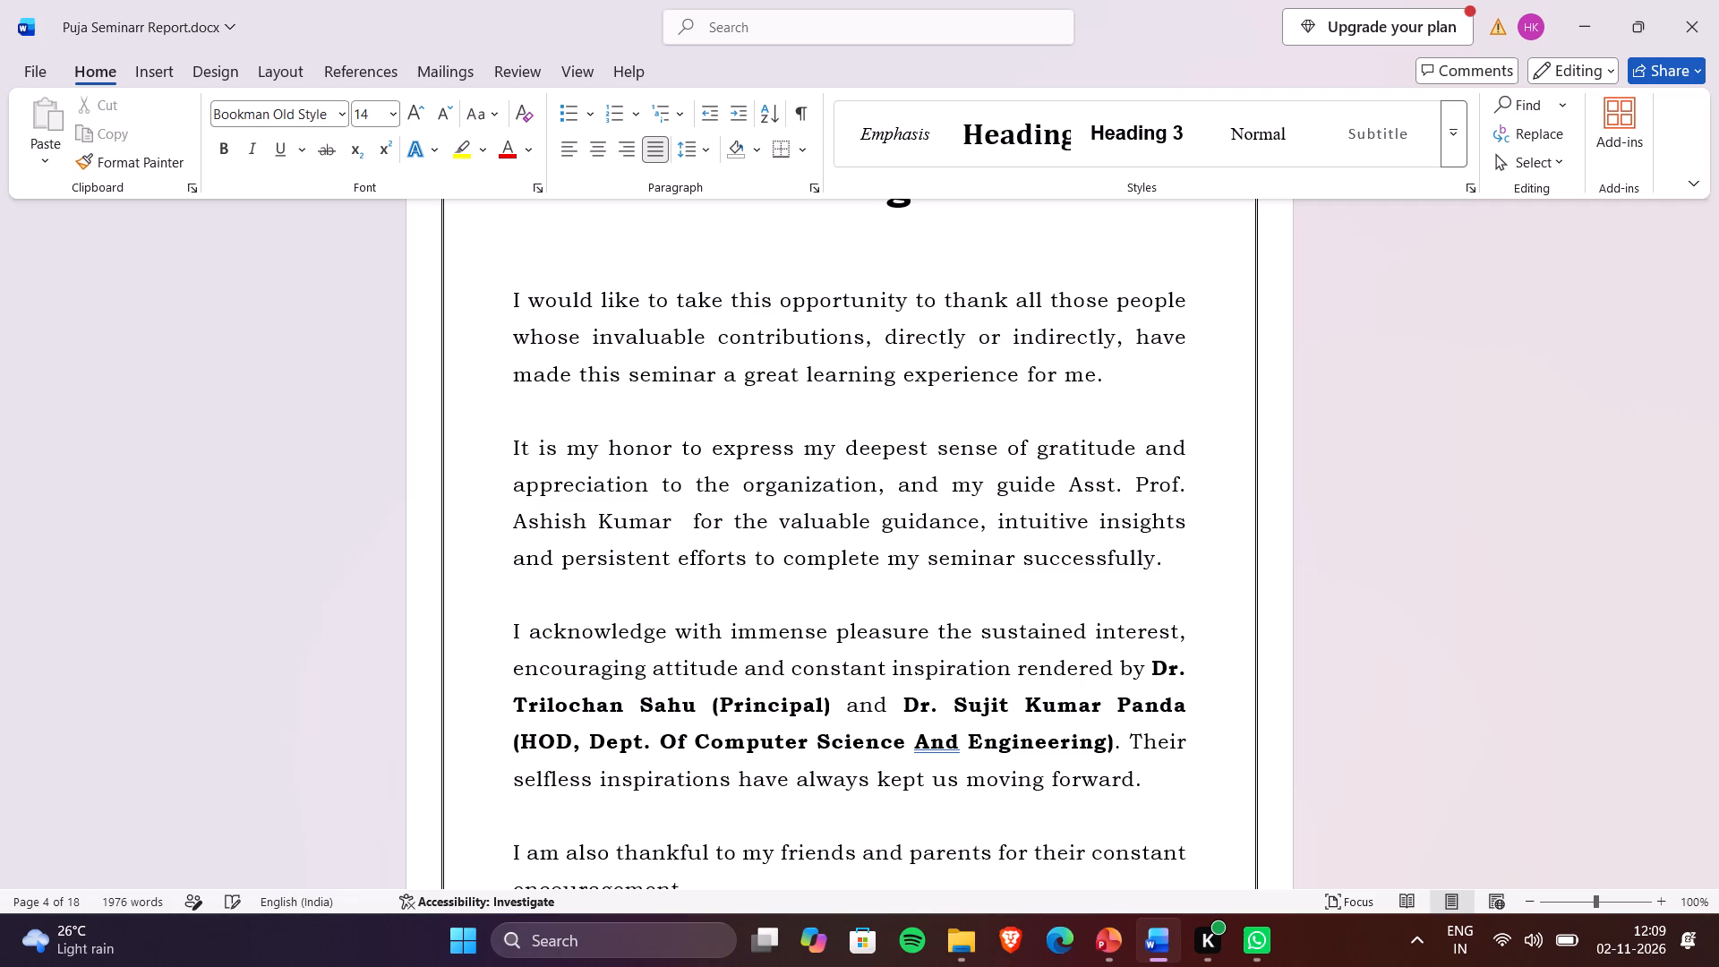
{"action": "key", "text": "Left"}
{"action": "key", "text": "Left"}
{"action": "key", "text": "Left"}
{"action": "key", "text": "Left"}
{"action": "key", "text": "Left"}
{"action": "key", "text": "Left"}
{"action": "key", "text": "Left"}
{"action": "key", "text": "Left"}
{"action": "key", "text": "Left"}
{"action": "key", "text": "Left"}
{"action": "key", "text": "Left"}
Correct the guide's first-name spelling and add the missing surname in the Acknowledgement's second paragraph, with a single space after it.
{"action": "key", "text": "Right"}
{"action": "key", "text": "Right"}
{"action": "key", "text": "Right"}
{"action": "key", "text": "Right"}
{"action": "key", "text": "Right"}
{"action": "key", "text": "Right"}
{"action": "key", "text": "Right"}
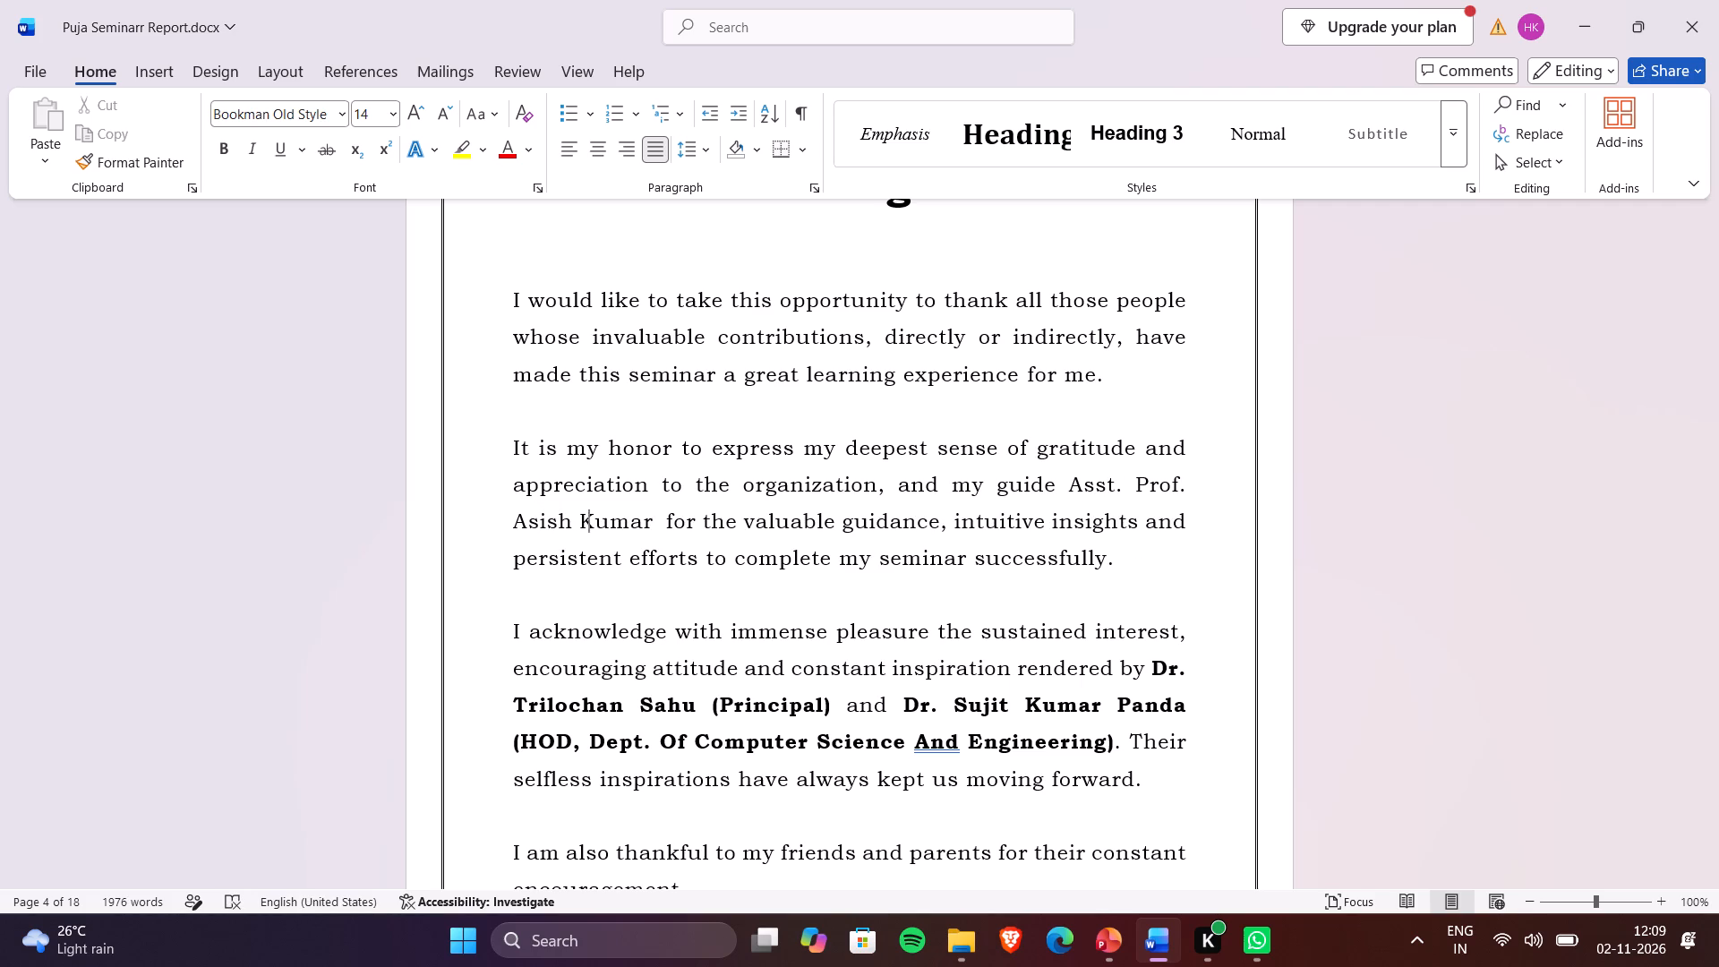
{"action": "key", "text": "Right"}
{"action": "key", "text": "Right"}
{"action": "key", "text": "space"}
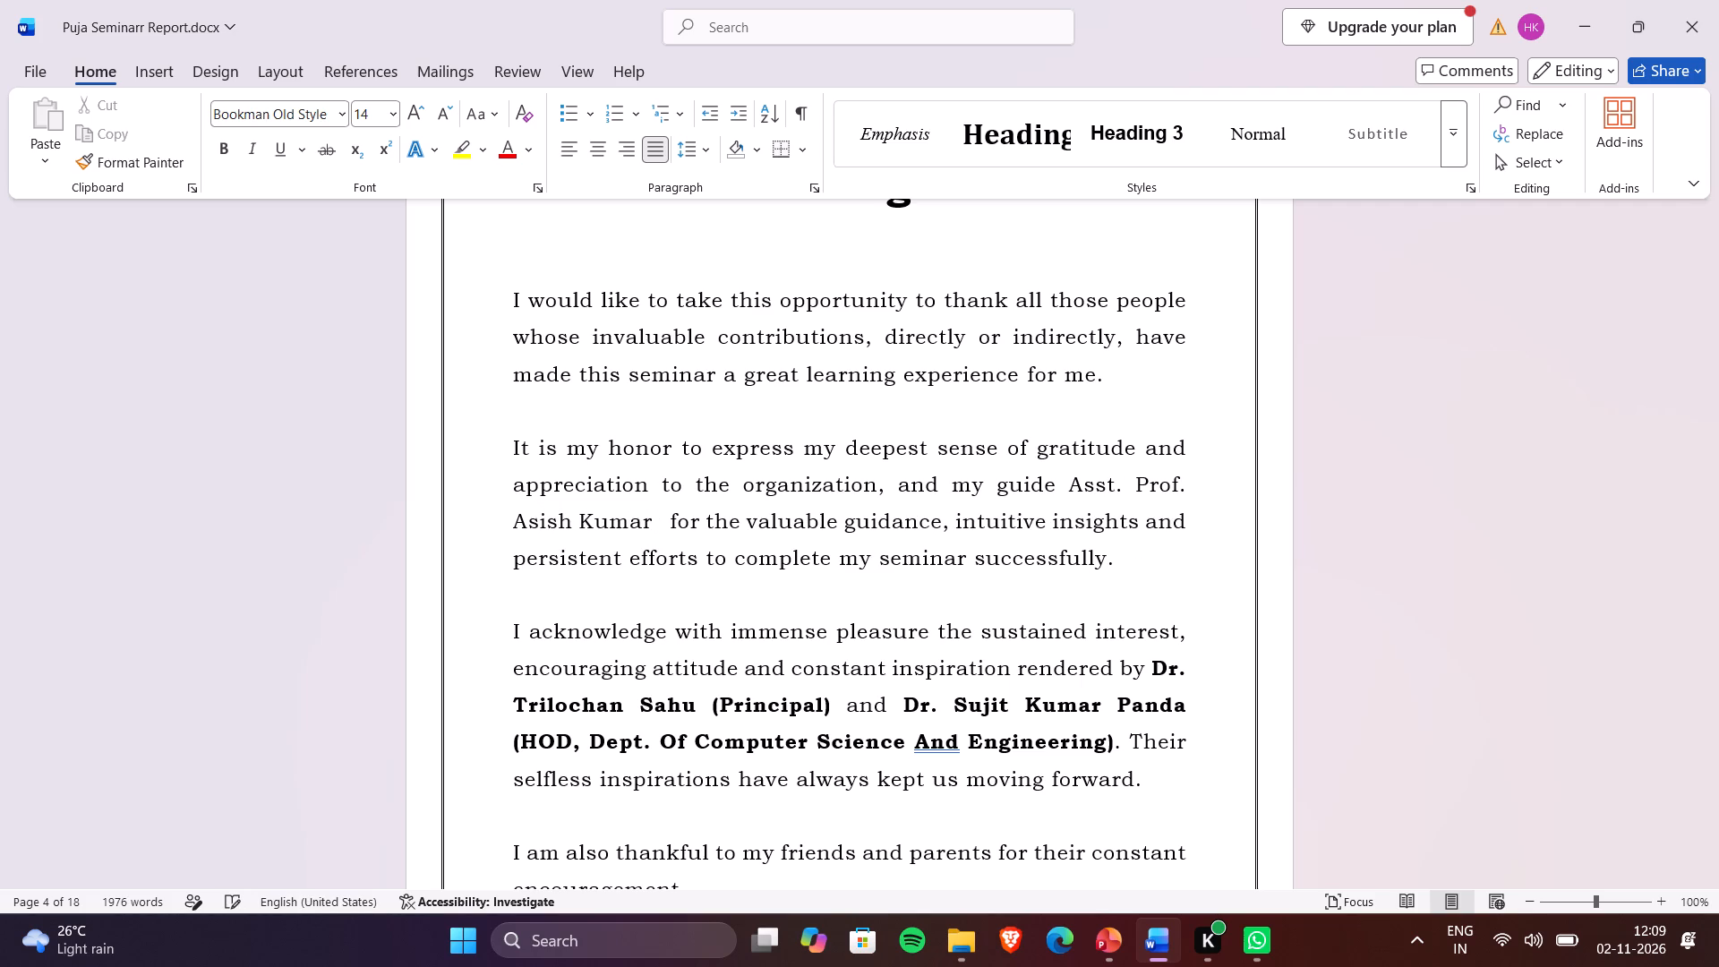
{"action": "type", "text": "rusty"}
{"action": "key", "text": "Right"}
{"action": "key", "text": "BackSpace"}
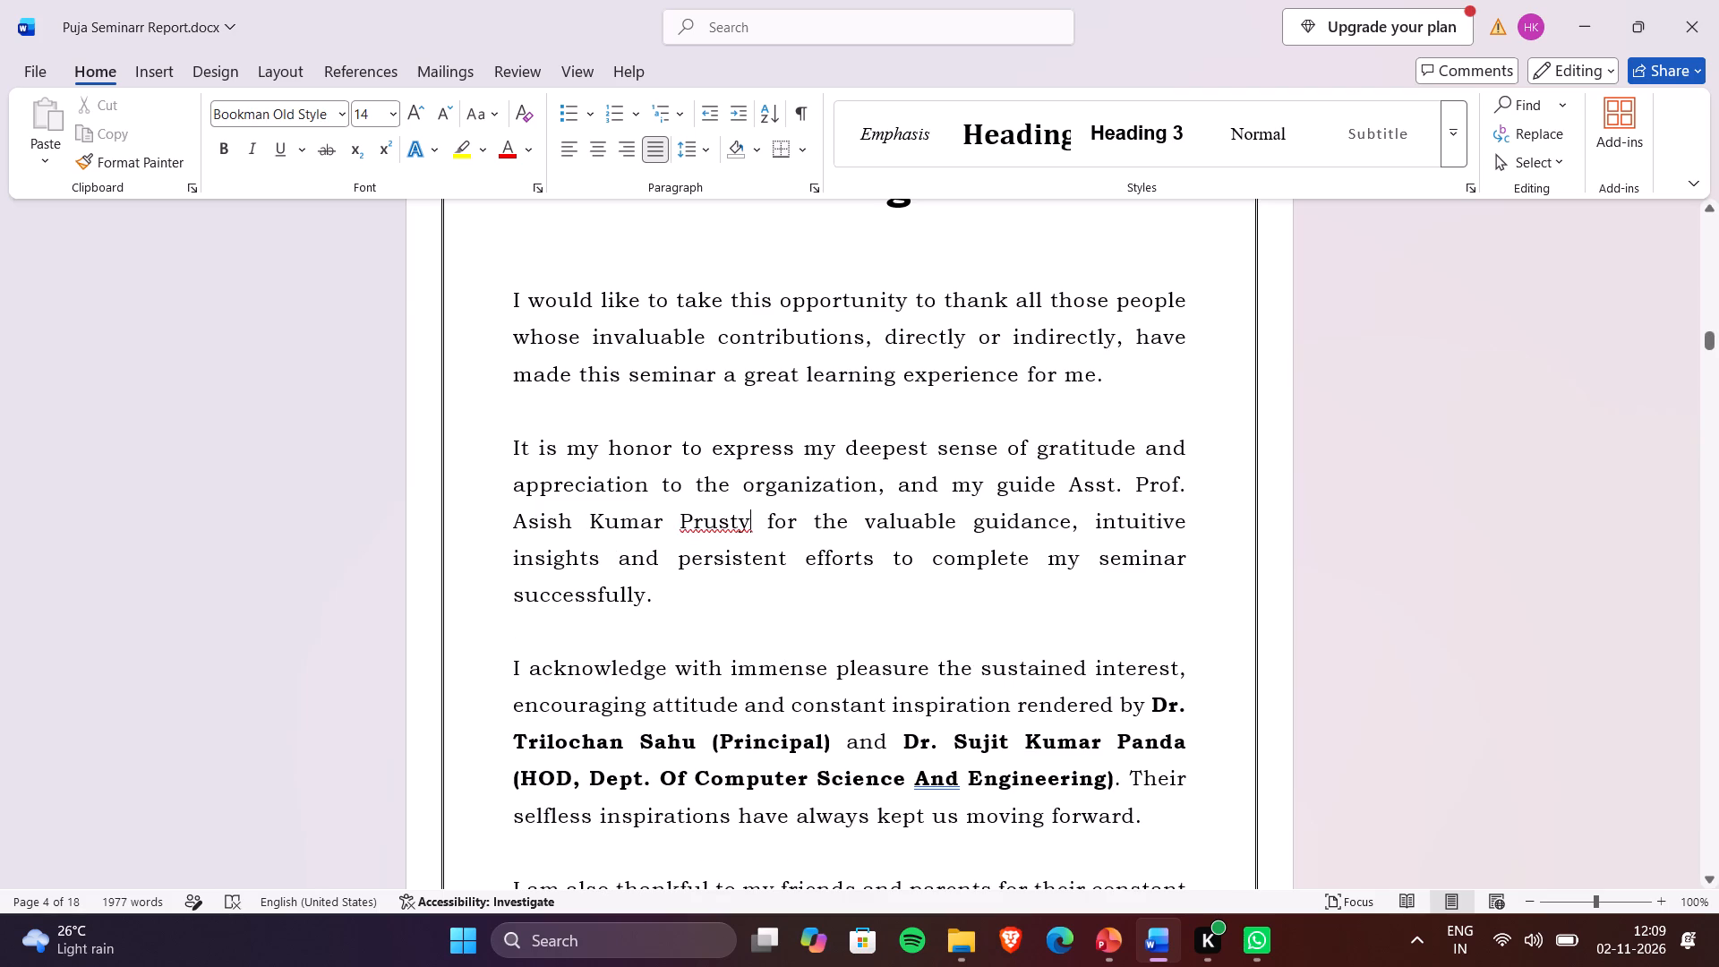
Replace the principal's name in the Acknowledgement's third paragraph with the new principal's spaced initials and surname, keeping "Dr." and "(Principal)".
{"action": "scroll", "coordinate": [989, 610], "scroll_direction": "down", "scroll_amount": 2}
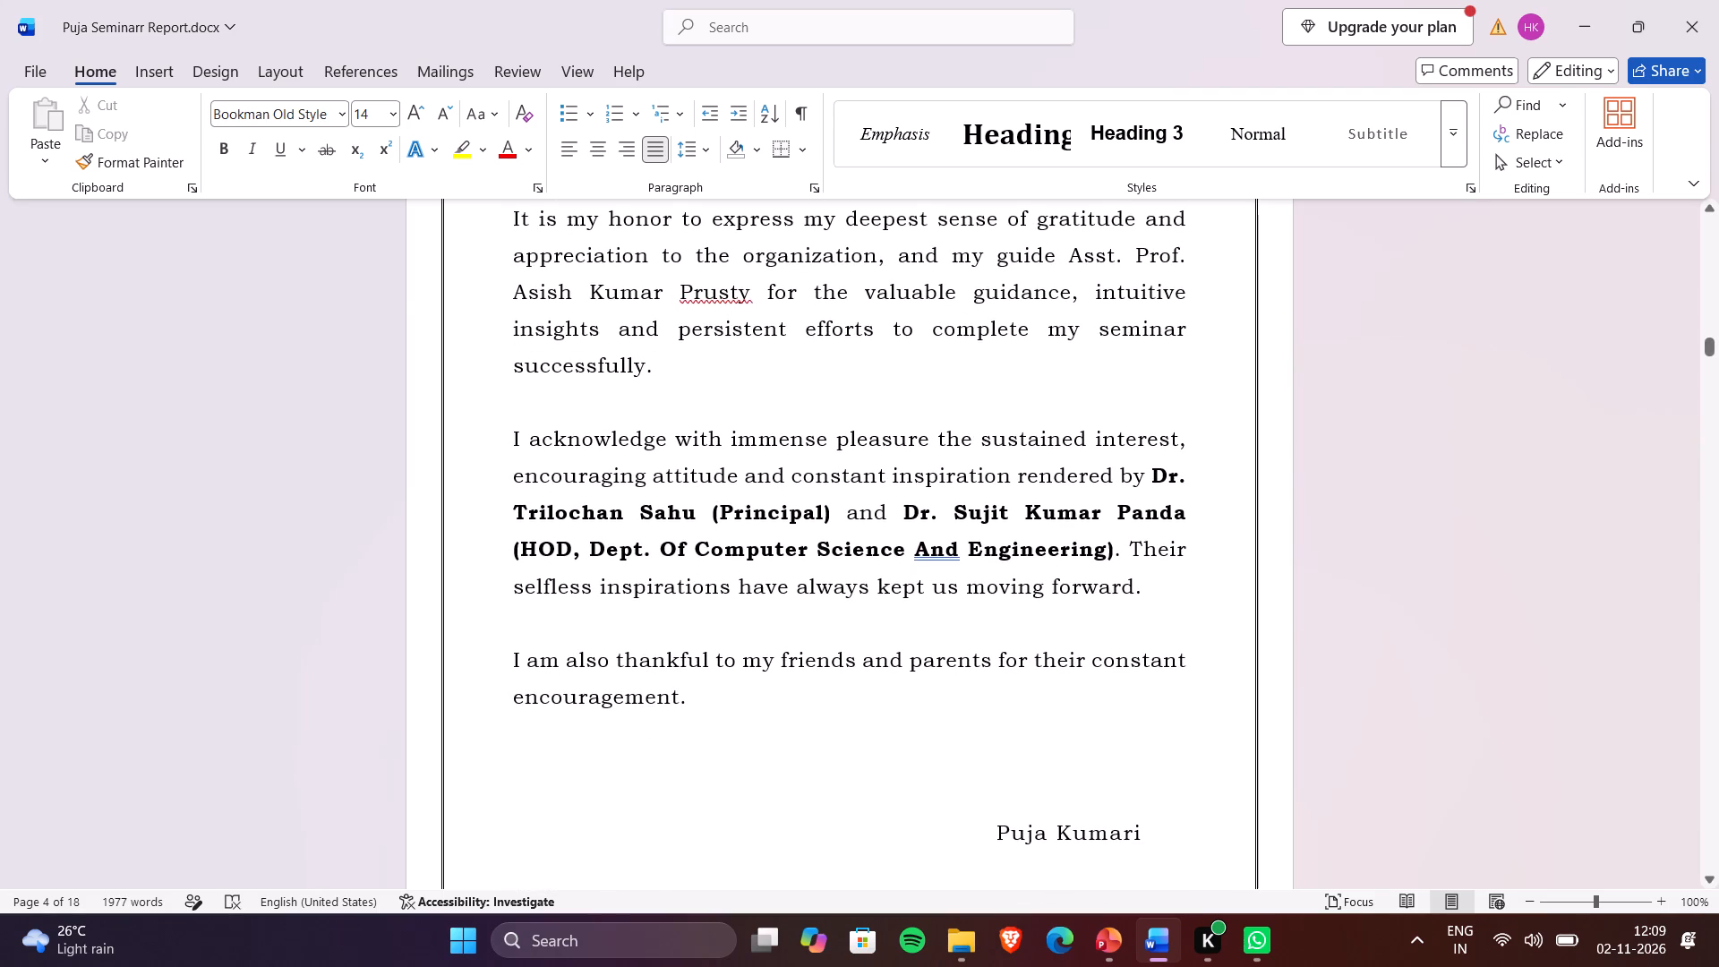
{"action": "left_click", "coordinate": [696, 521]}
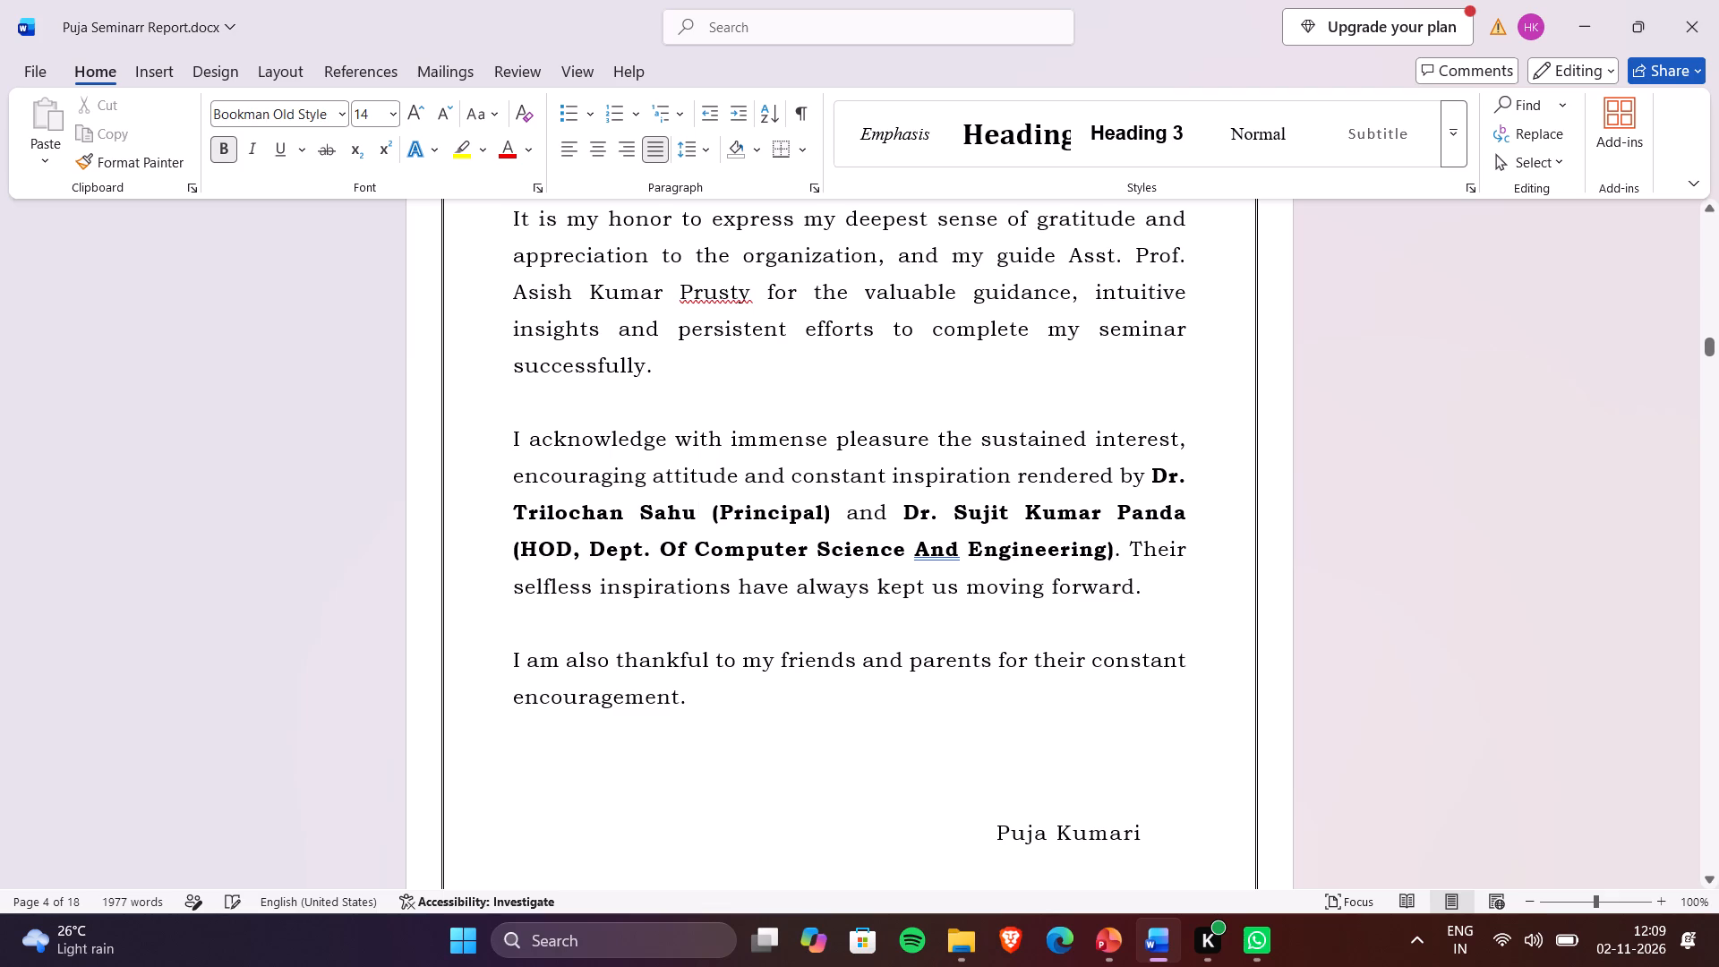
{"action": "key", "text": "BackSpace"}
{"action": "key", "text": "BackSpace"}
{"action": "key", "text": "BackSpace"}
{"action": "key", "text": "BackSpace"}
{"action": "key", "text": "BackSpace"}
{"action": "key", "text": "BackSpace"}
{"action": "key", "text": "BackSpace"}
{"action": "key", "text": "BackSpace"}
{"action": "key", "text": "BackSpace"}
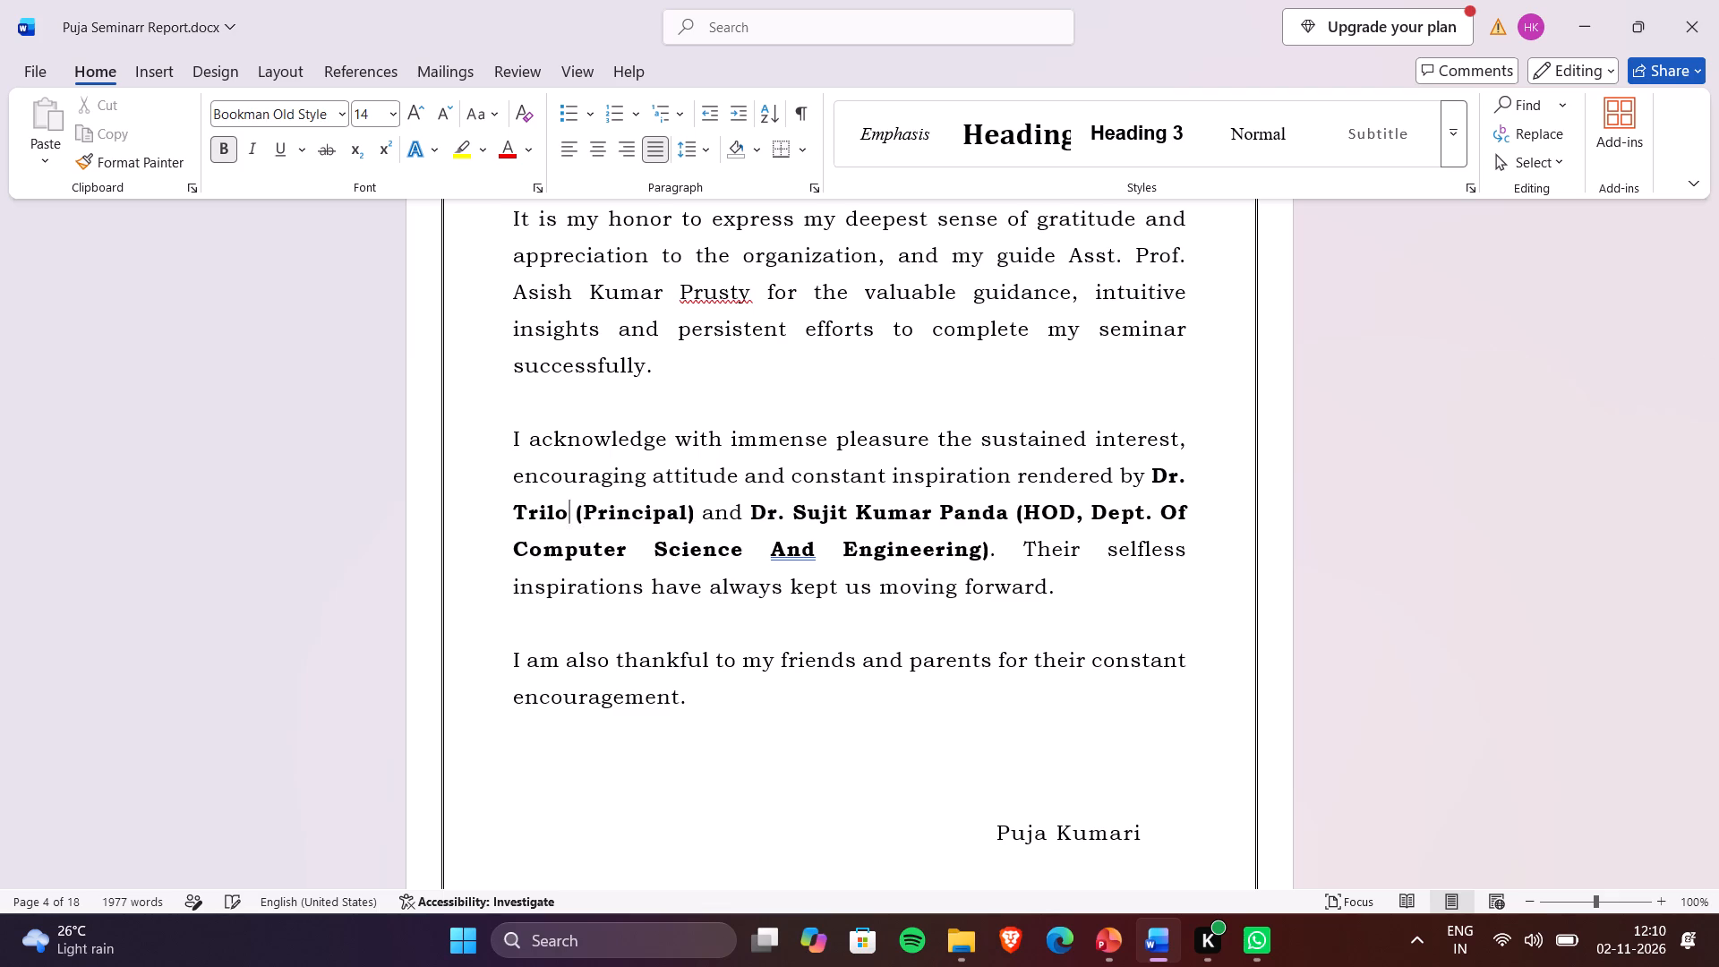
{"action": "key", "text": "BackSpace"}
{"action": "key", "text": "BackSpace"}
{"action": "key", "text": "BackSpace"}
{"action": "key", "text": "BackSpace"}
{"action": "key", "text": "BackSpace"}
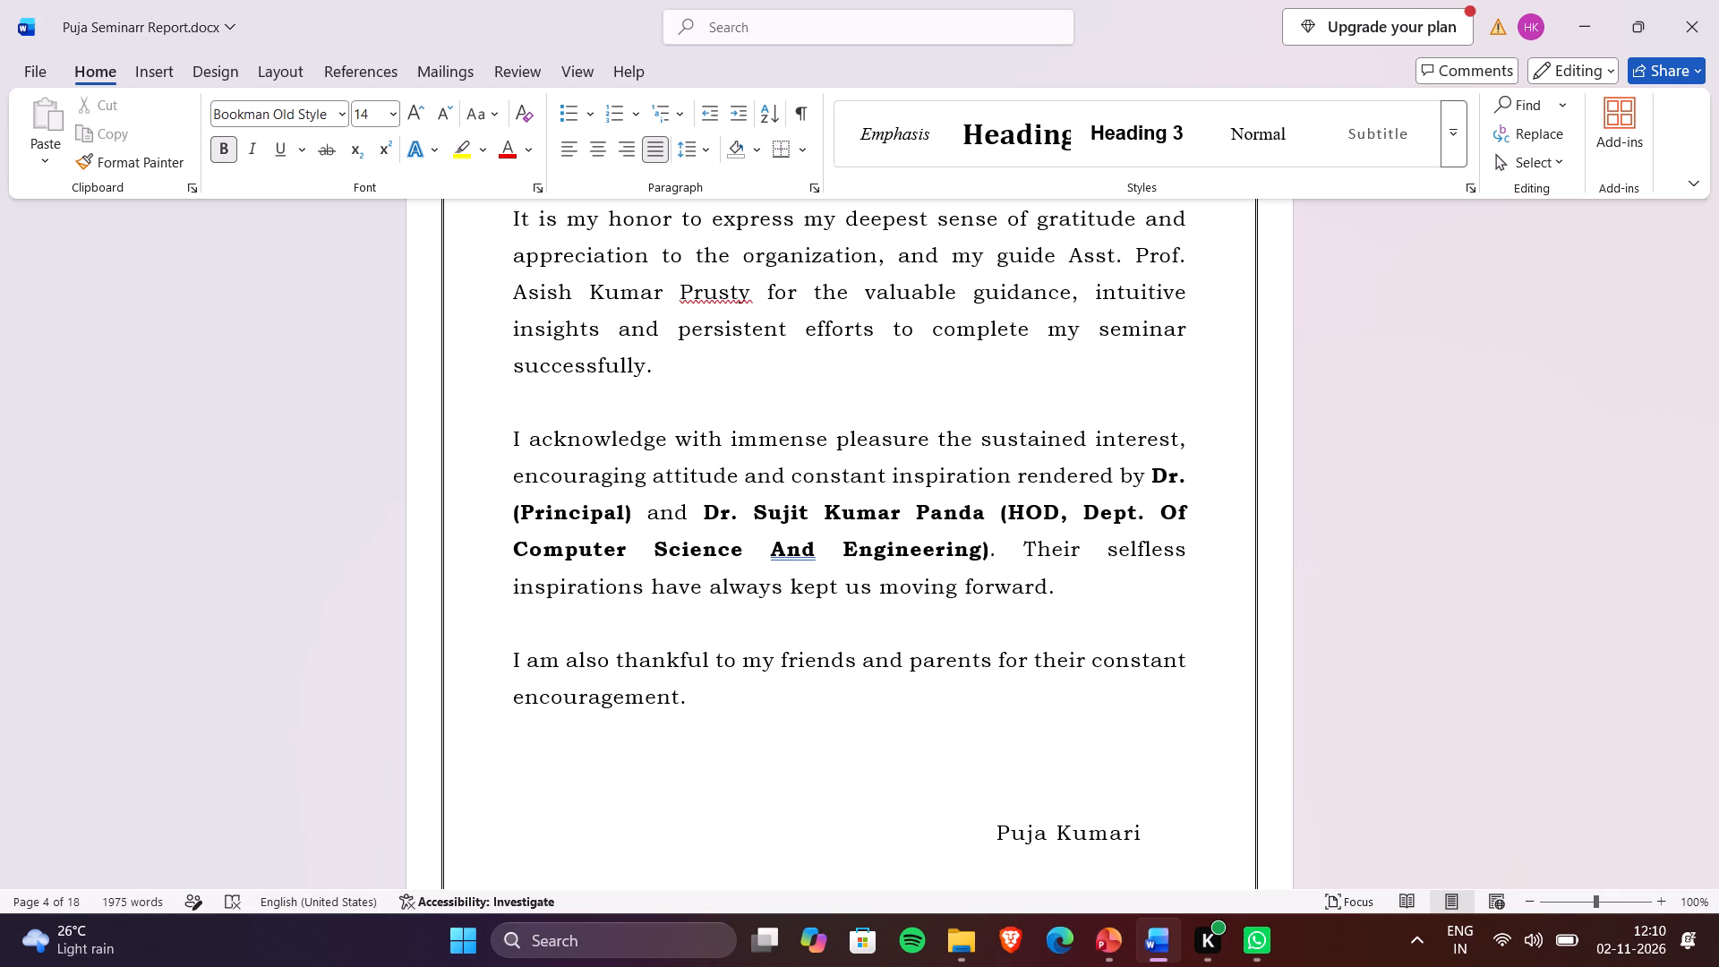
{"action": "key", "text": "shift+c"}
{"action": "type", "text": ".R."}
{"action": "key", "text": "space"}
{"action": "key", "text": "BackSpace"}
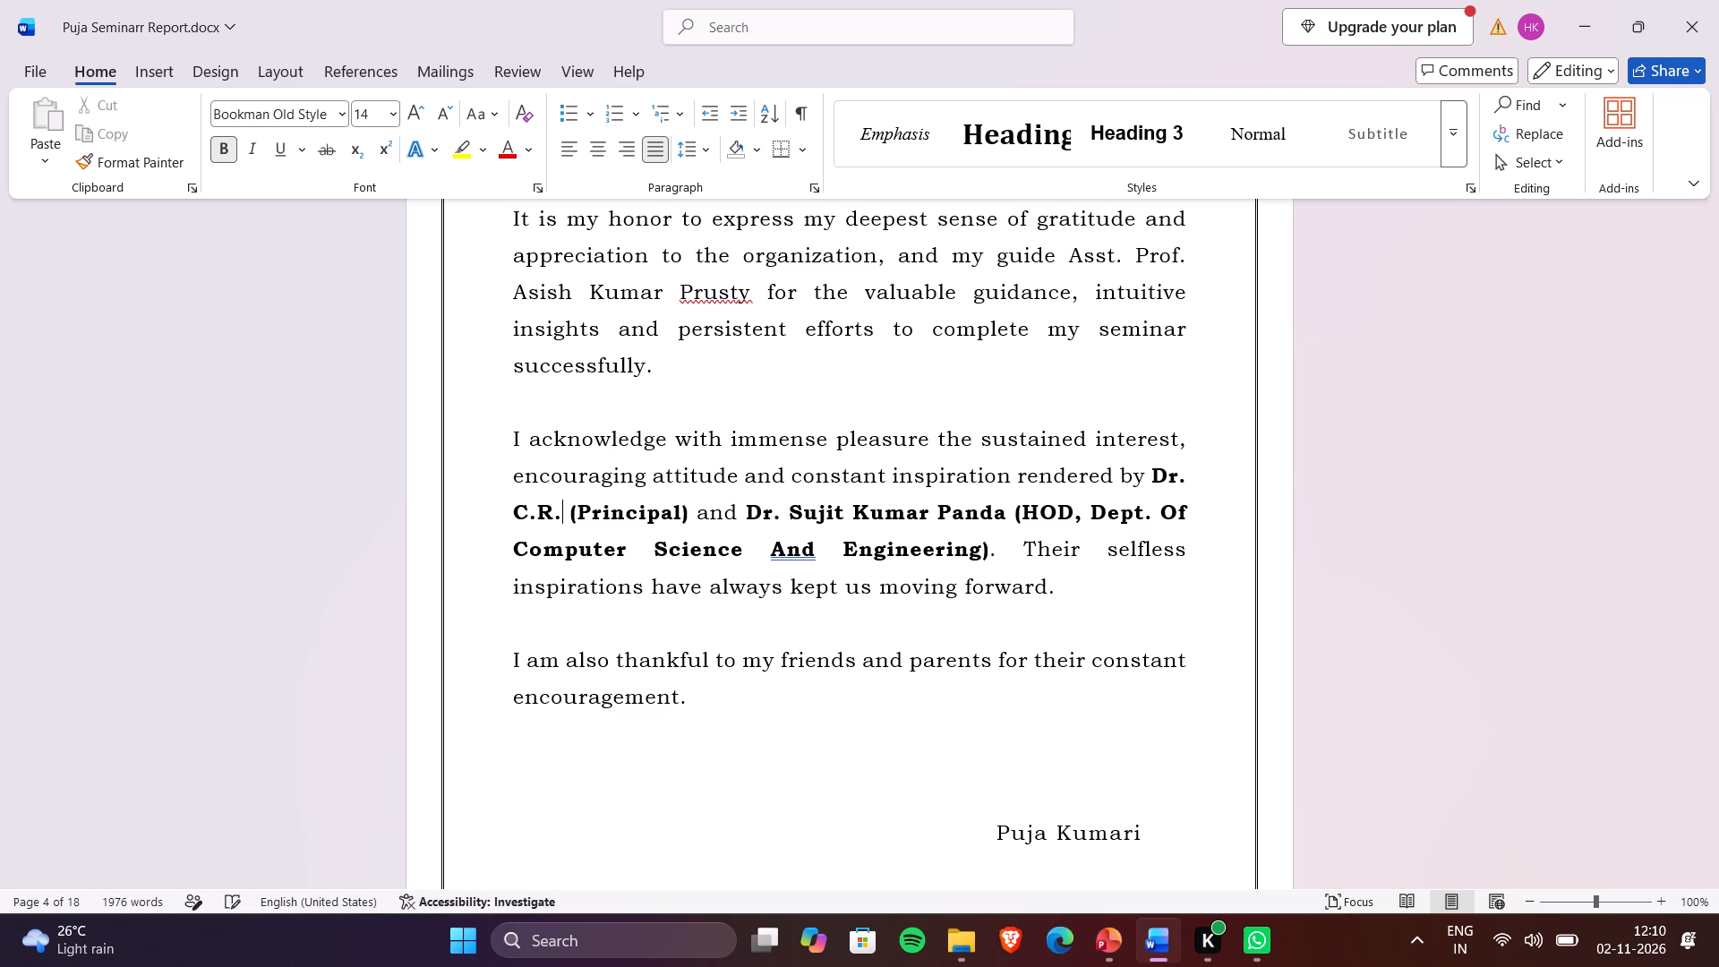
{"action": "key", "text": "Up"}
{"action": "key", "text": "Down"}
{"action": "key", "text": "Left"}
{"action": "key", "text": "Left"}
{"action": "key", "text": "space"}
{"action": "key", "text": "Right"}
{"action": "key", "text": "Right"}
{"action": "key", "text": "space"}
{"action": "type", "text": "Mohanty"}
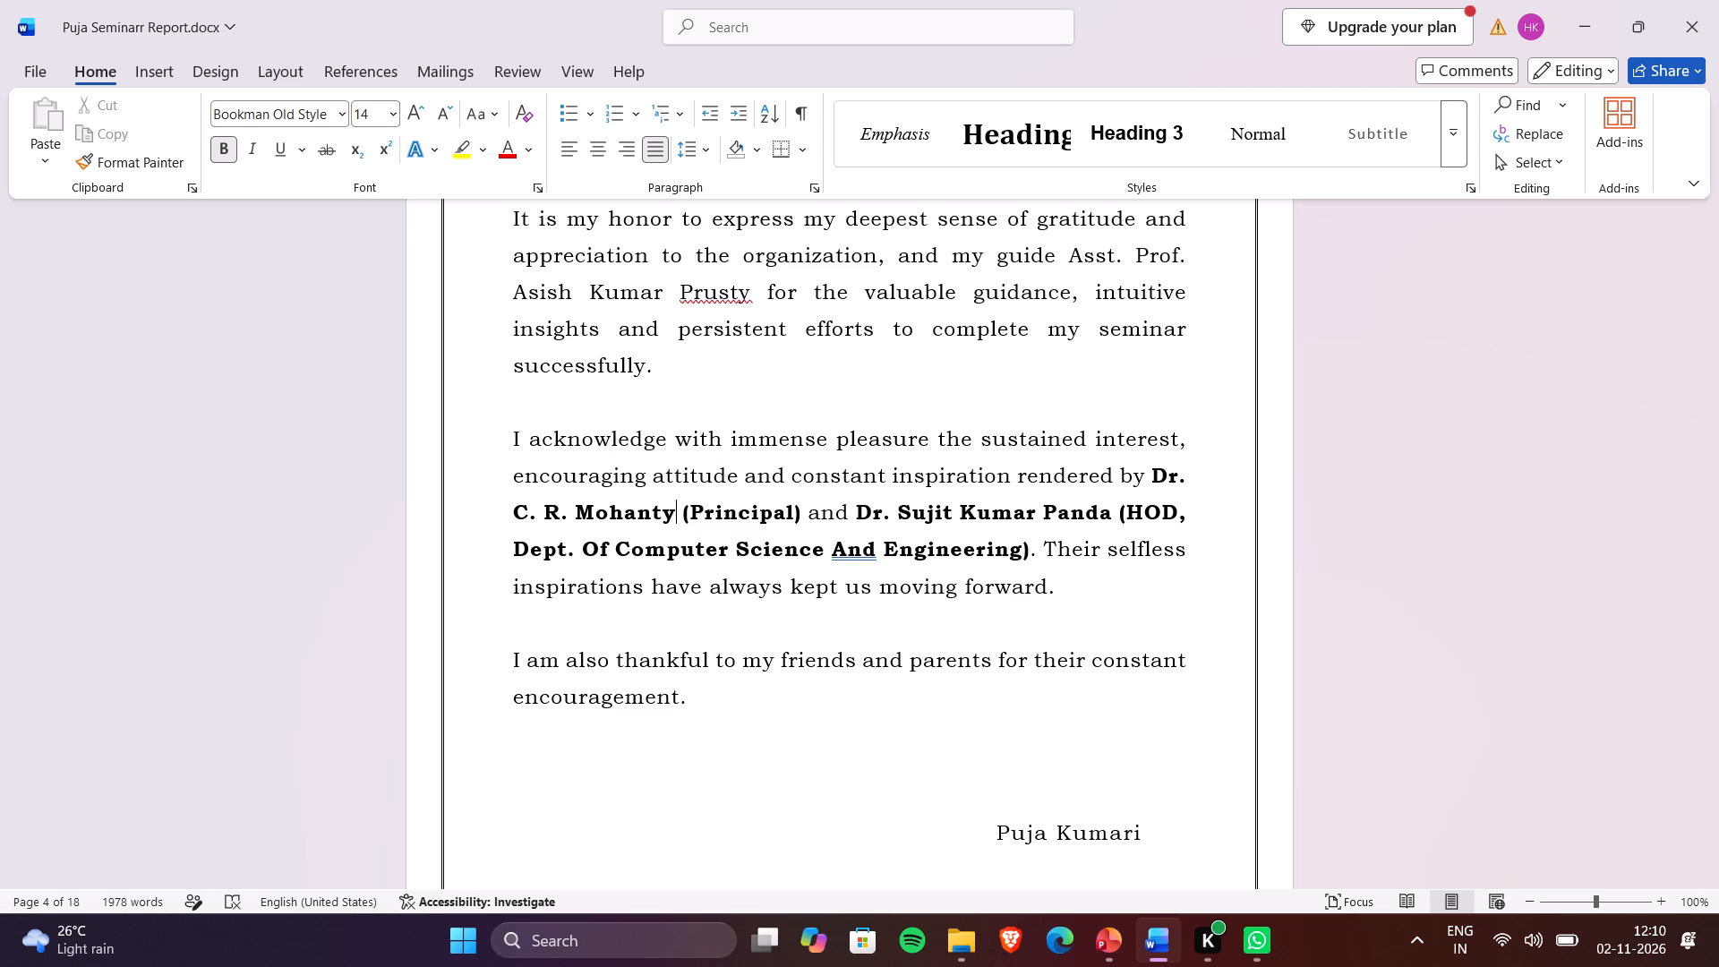
Return to the Certificate page's signature block and place the text cursor at the end of the HOD's name.
{"action": "scroll", "coordinate": [696, 521], "scroll_direction": "up", "scroll_amount": 5}
{"action": "scroll", "coordinate": [696, 521], "scroll_direction": "down", "scroll_amount": 3}
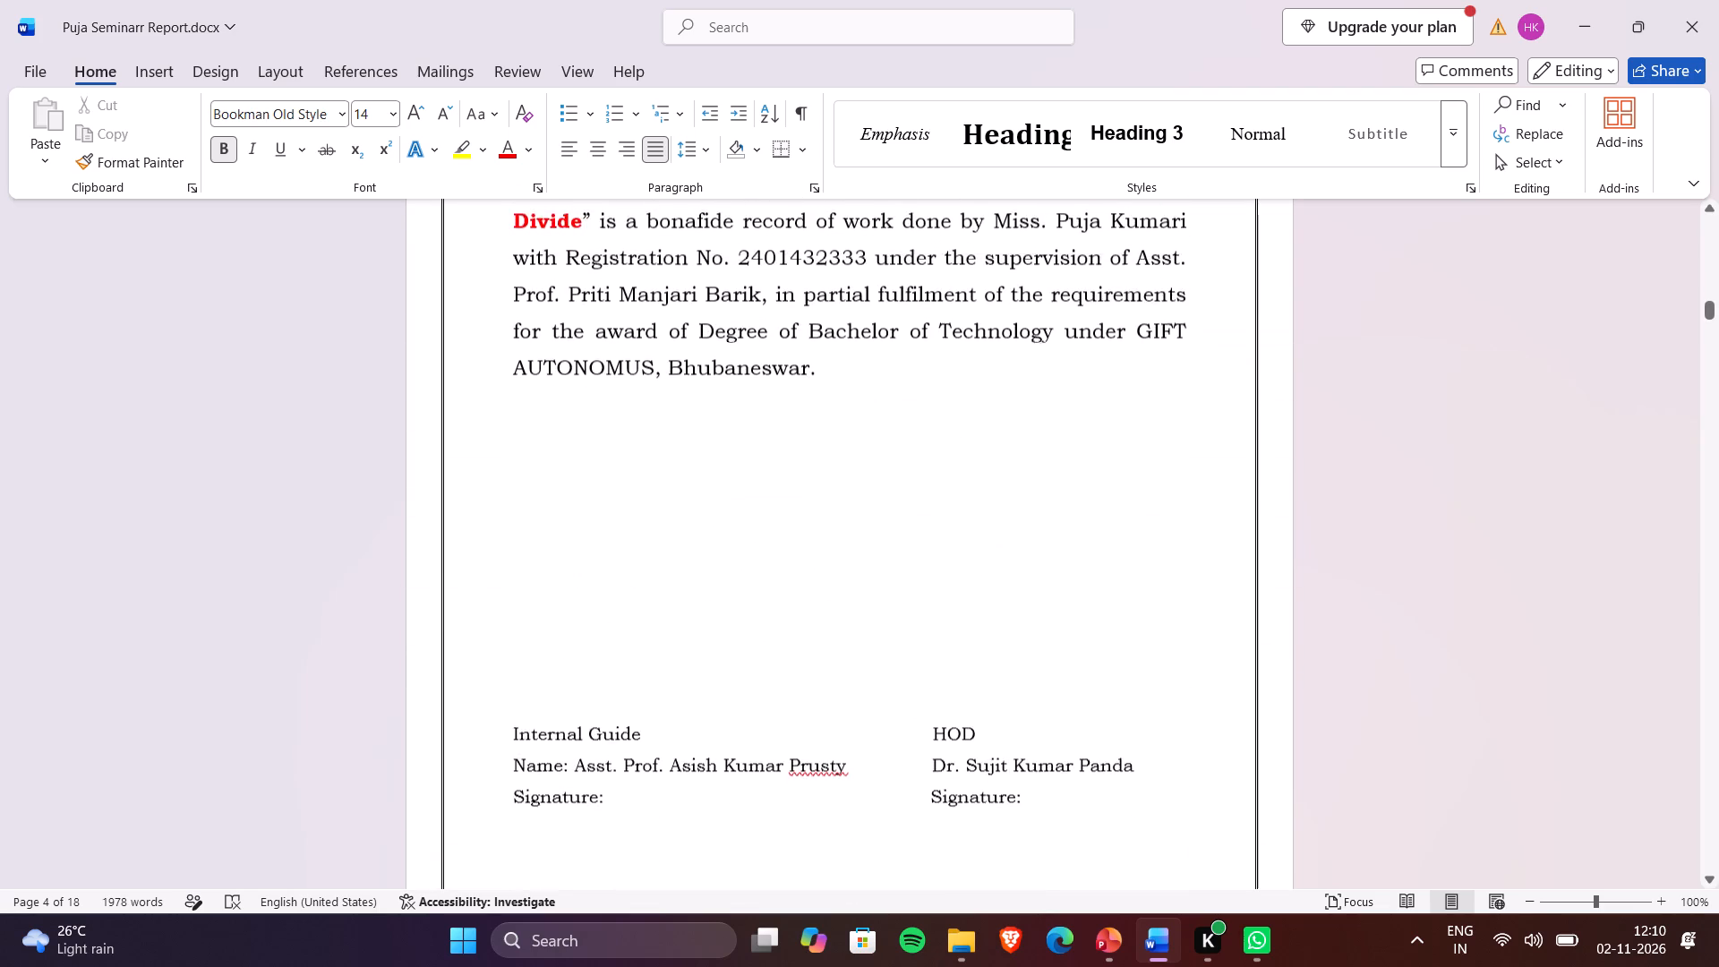
{"action": "scroll", "coordinate": [696, 521], "scroll_direction": "down", "scroll_amount": 1}
{"action": "left_click", "coordinate": [1142, 641]}
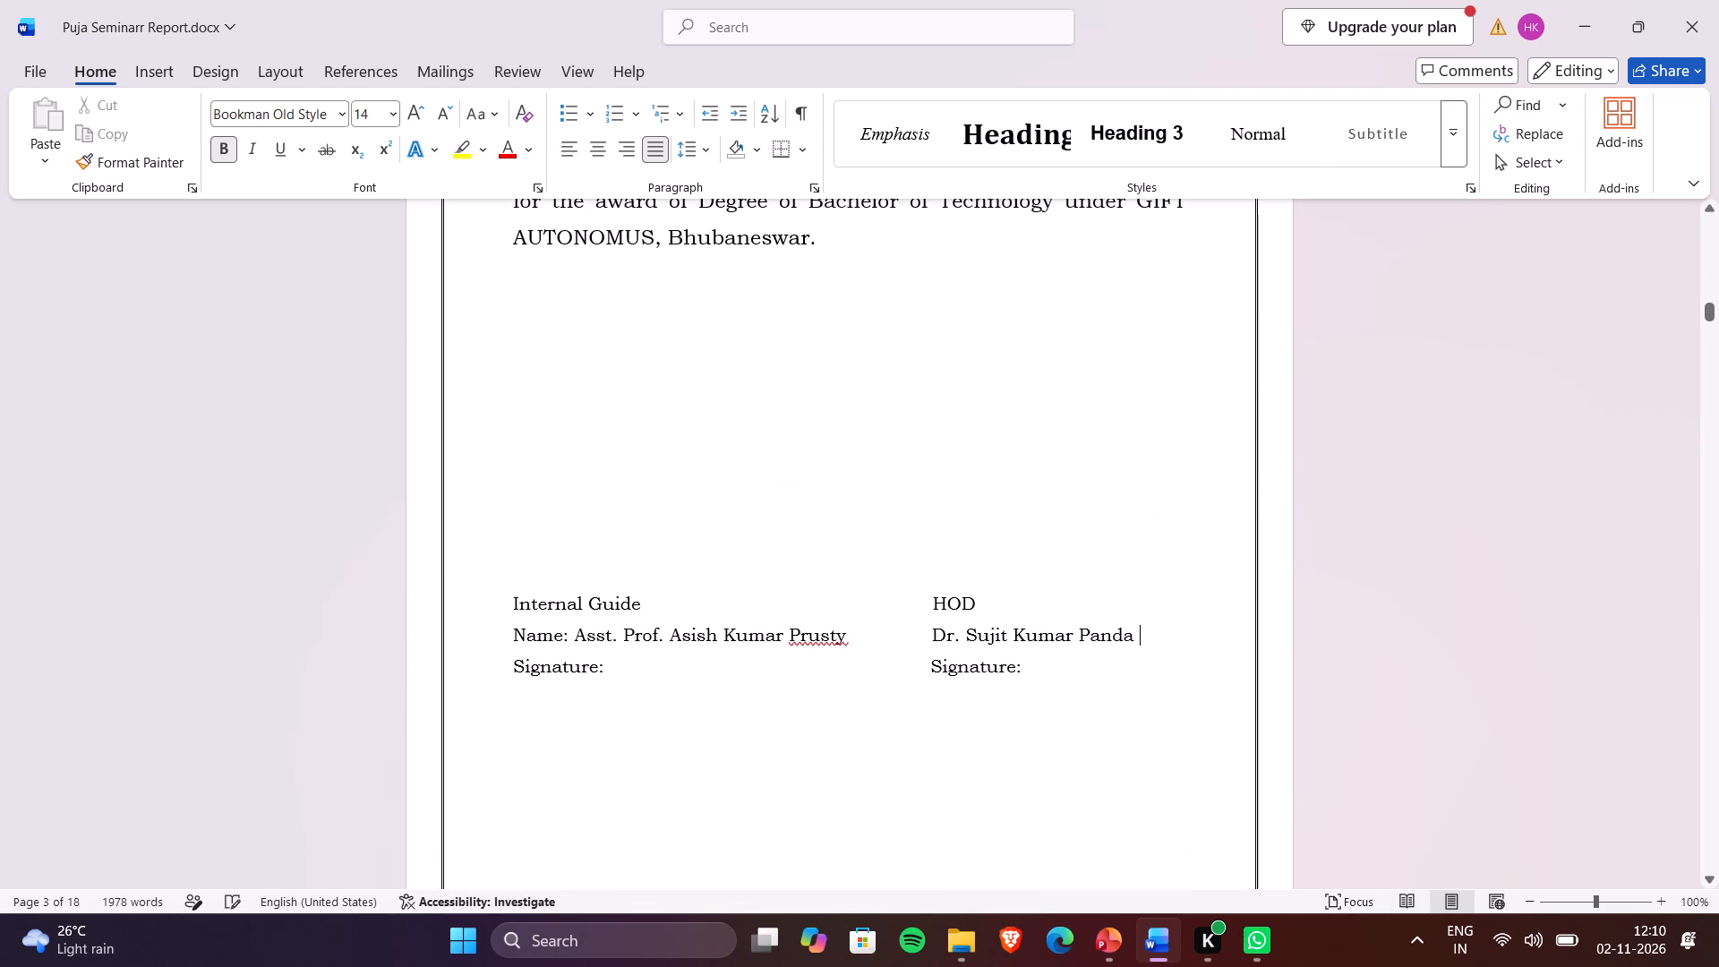
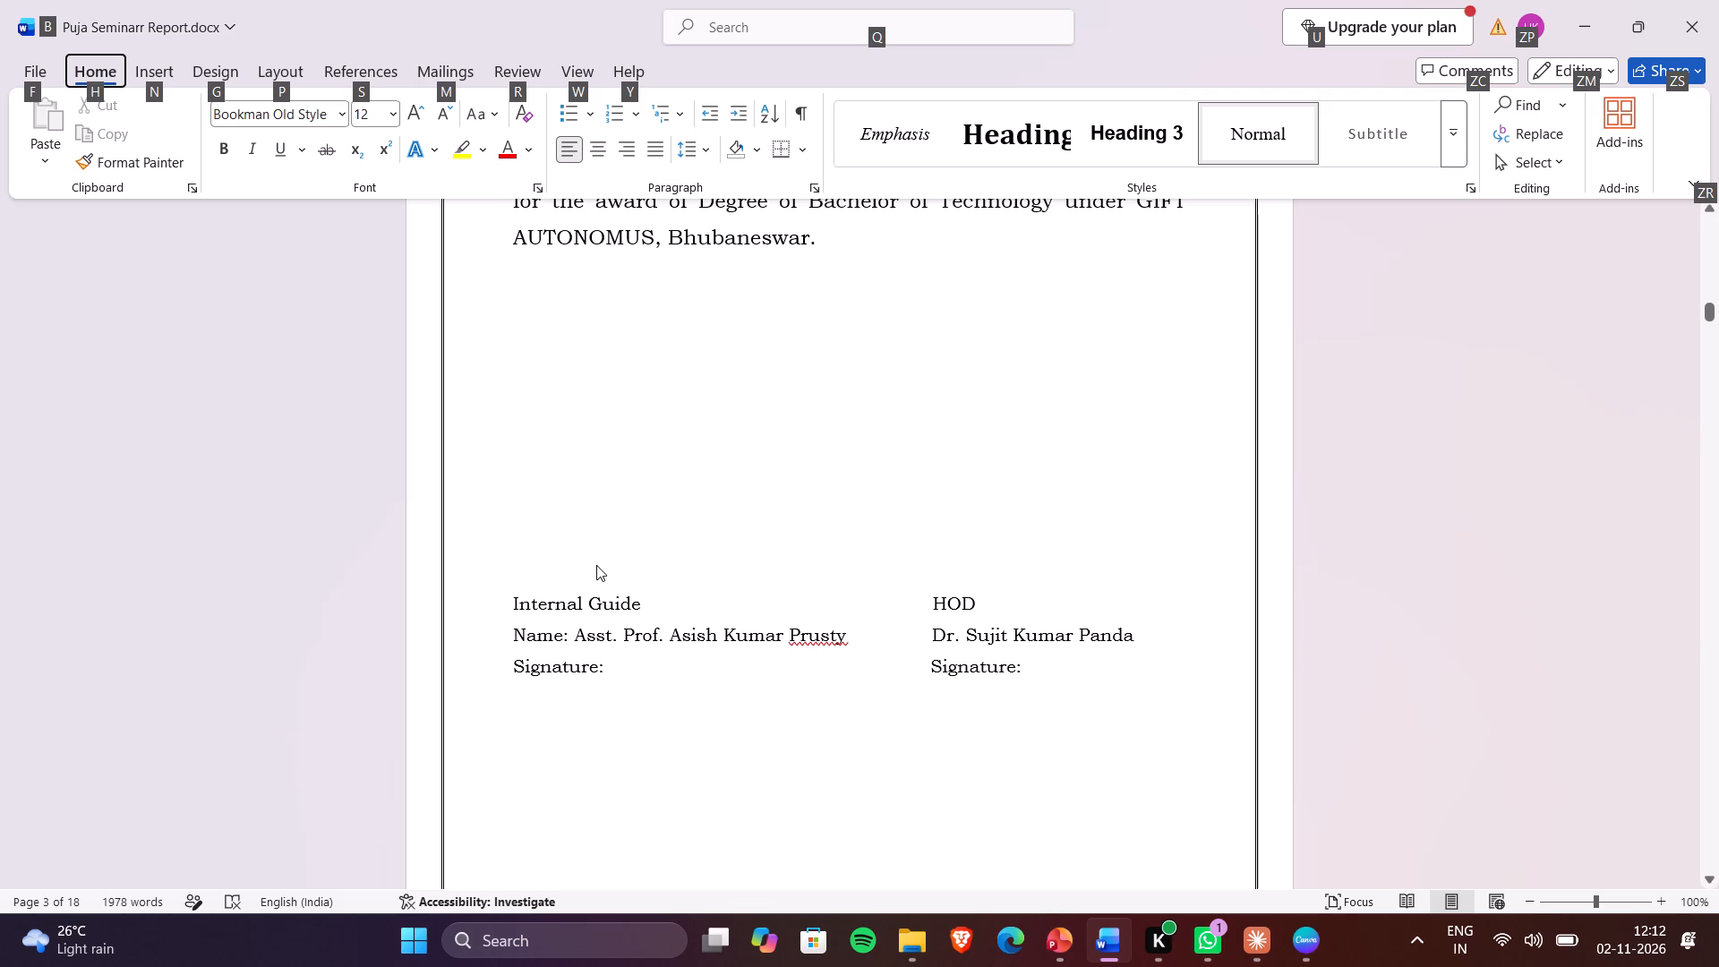
Select the HOD's name together with its "Dr." title in the Certificate page's signature block.
{"action": "scroll", "coordinate": [596, 565], "scroll_direction": "up", "scroll_amount": 11}
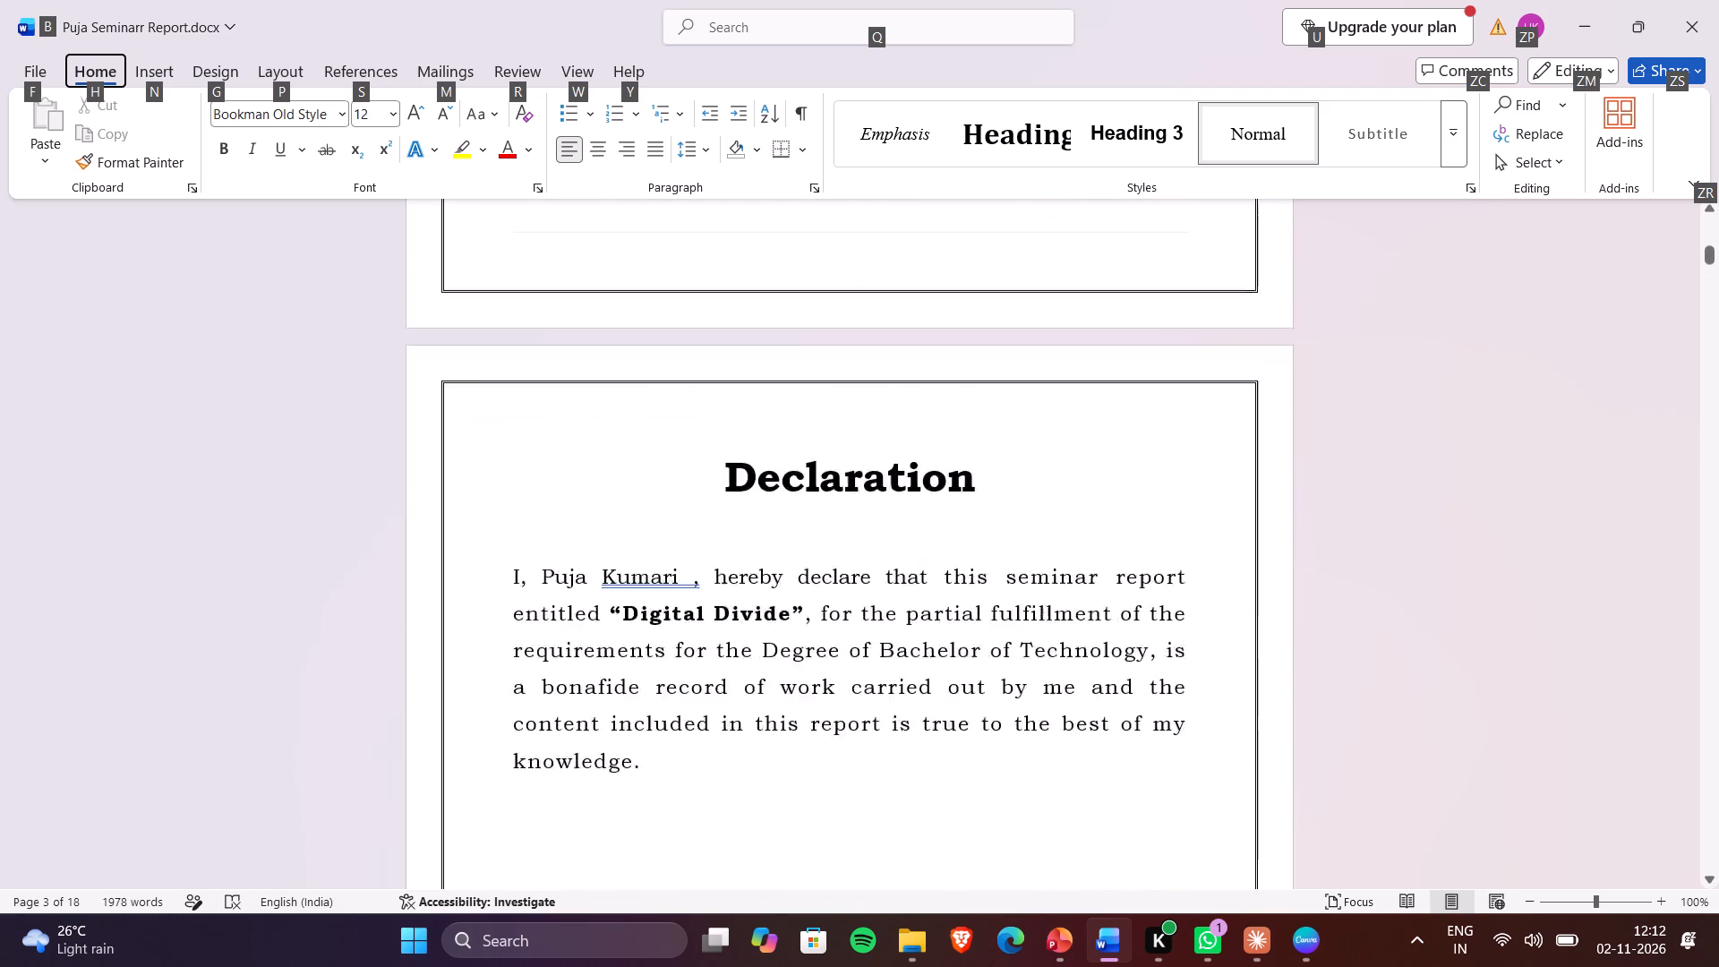
{"action": "scroll", "coordinate": [596, 565], "scroll_direction": "down", "scroll_amount": 7}
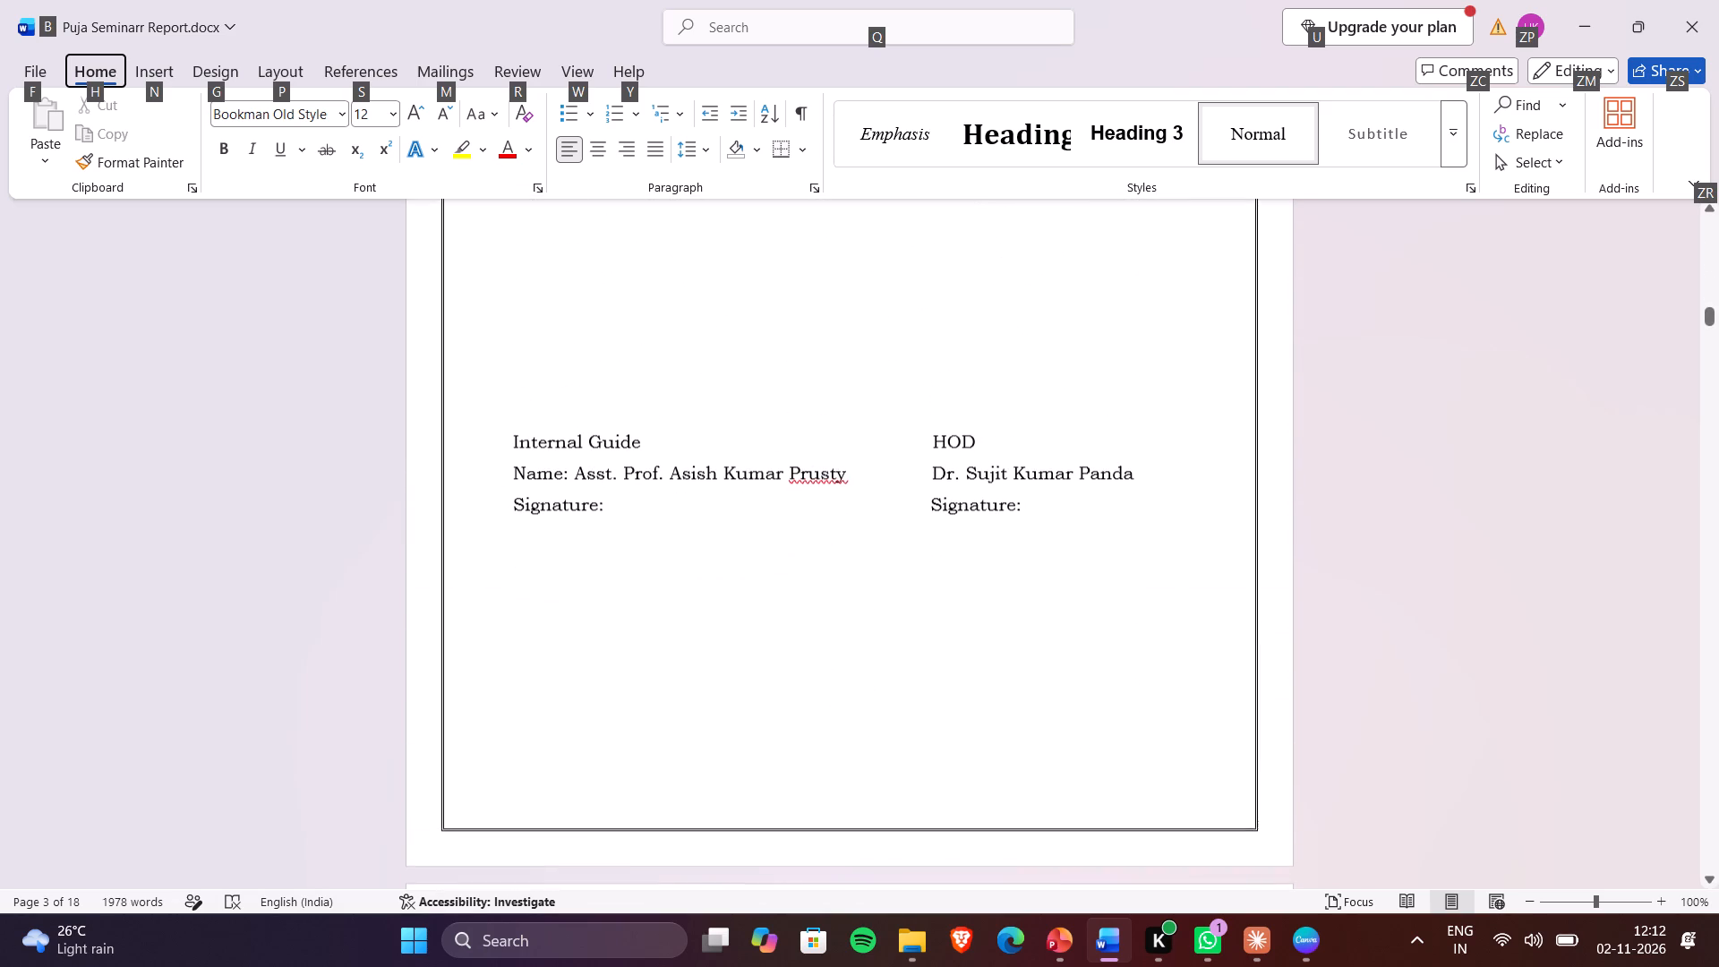
{"action": "key", "text": "ctrl+shift+Left"}
{"action": "key", "text": "ctrl+shift+Left"}
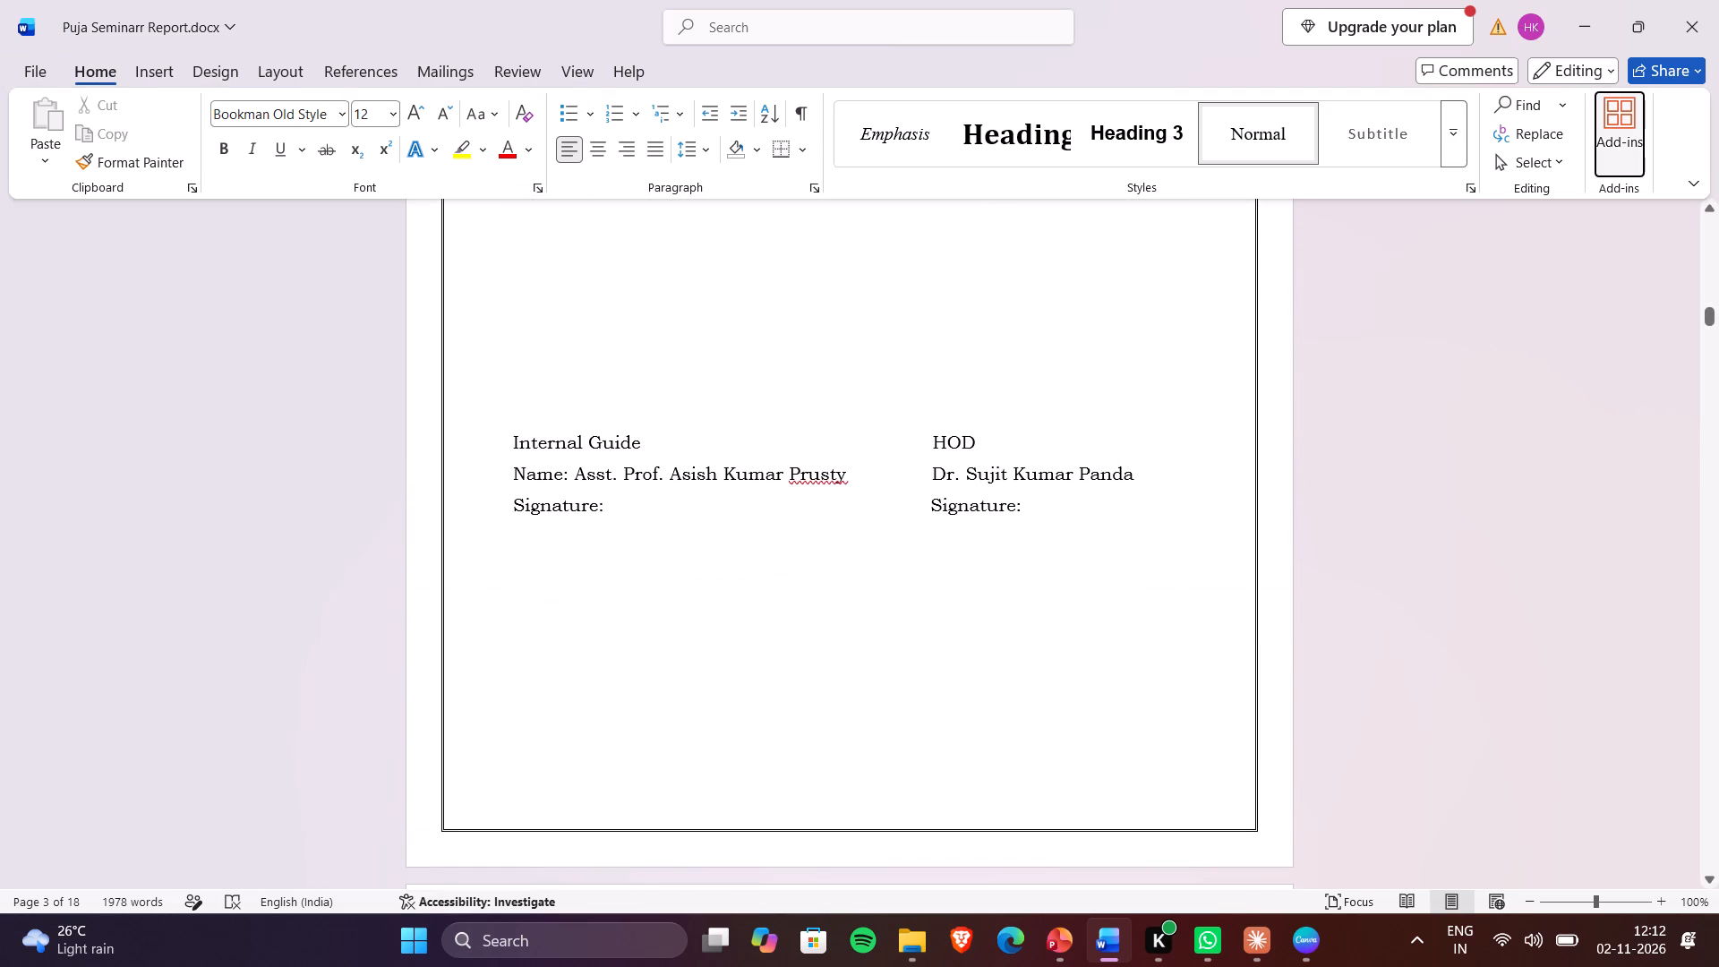
{"action": "left_click", "coordinate": [1146, 477]}
{"action": "key", "text": "Left"}
{"action": "key", "text": "ctrl+shift+Left"}
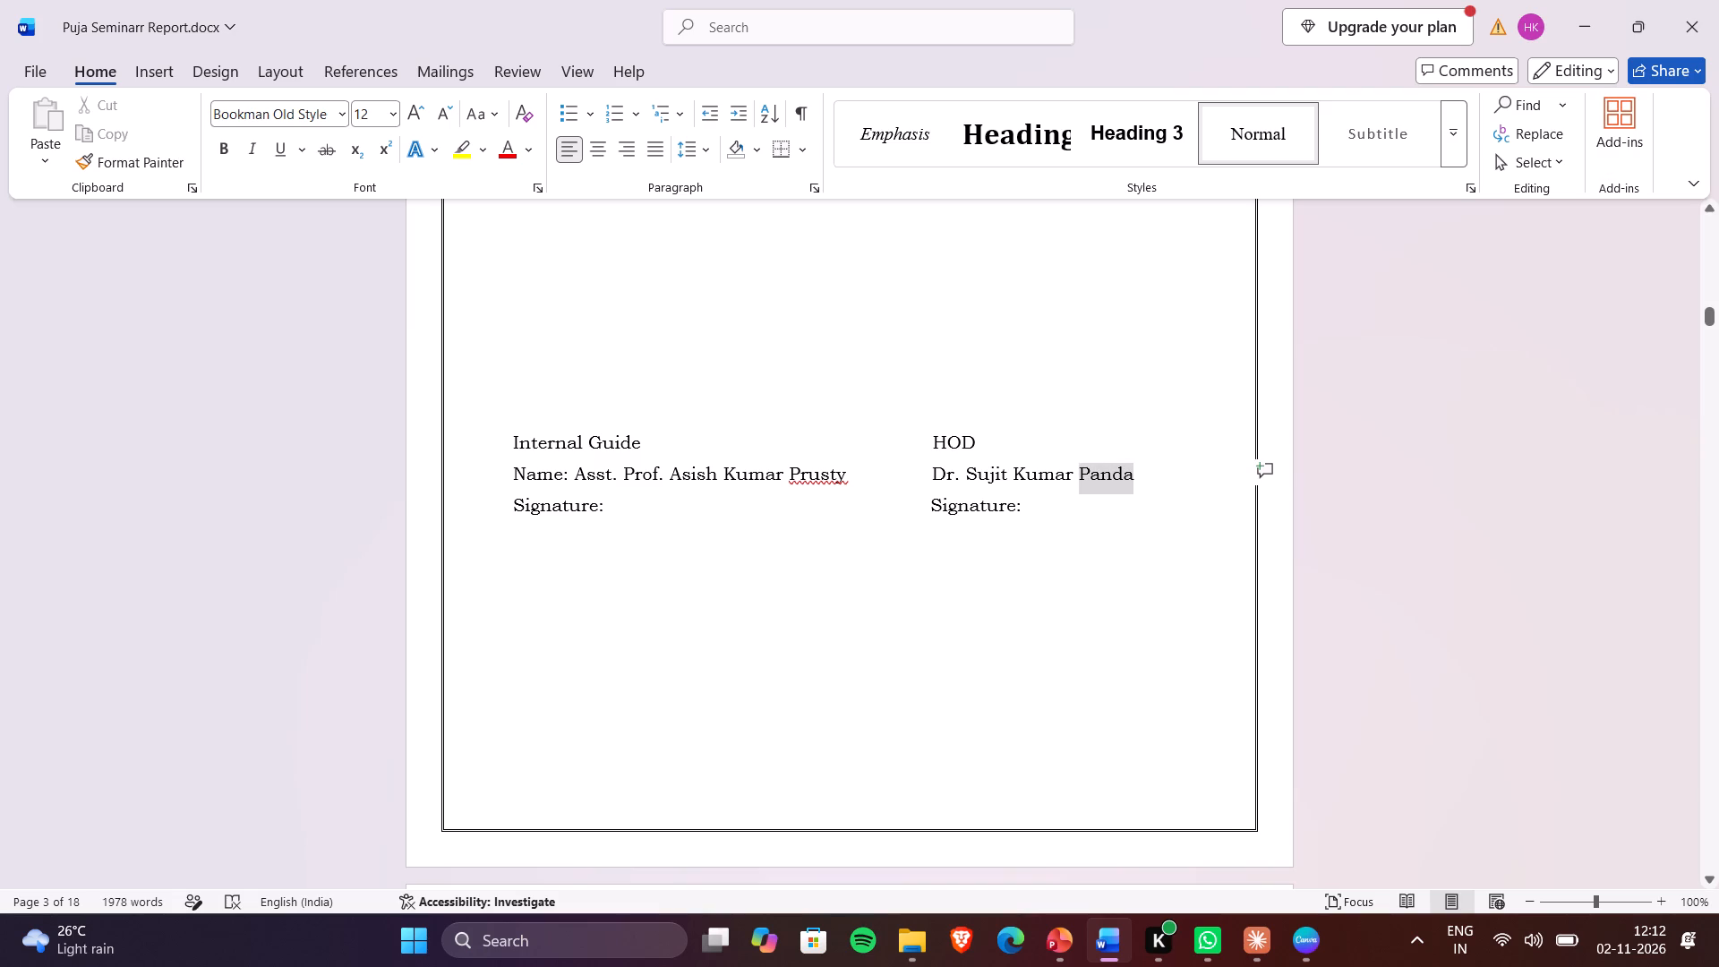
{"action": "key", "text": "ctrl+shift+Left"}
{"action": "key", "text": "ctrl+shift+Left"}
{"action": "key", "text": "ctrl+shift+Left"}
{"action": "key", "text": "ctrl+shift+Left"}
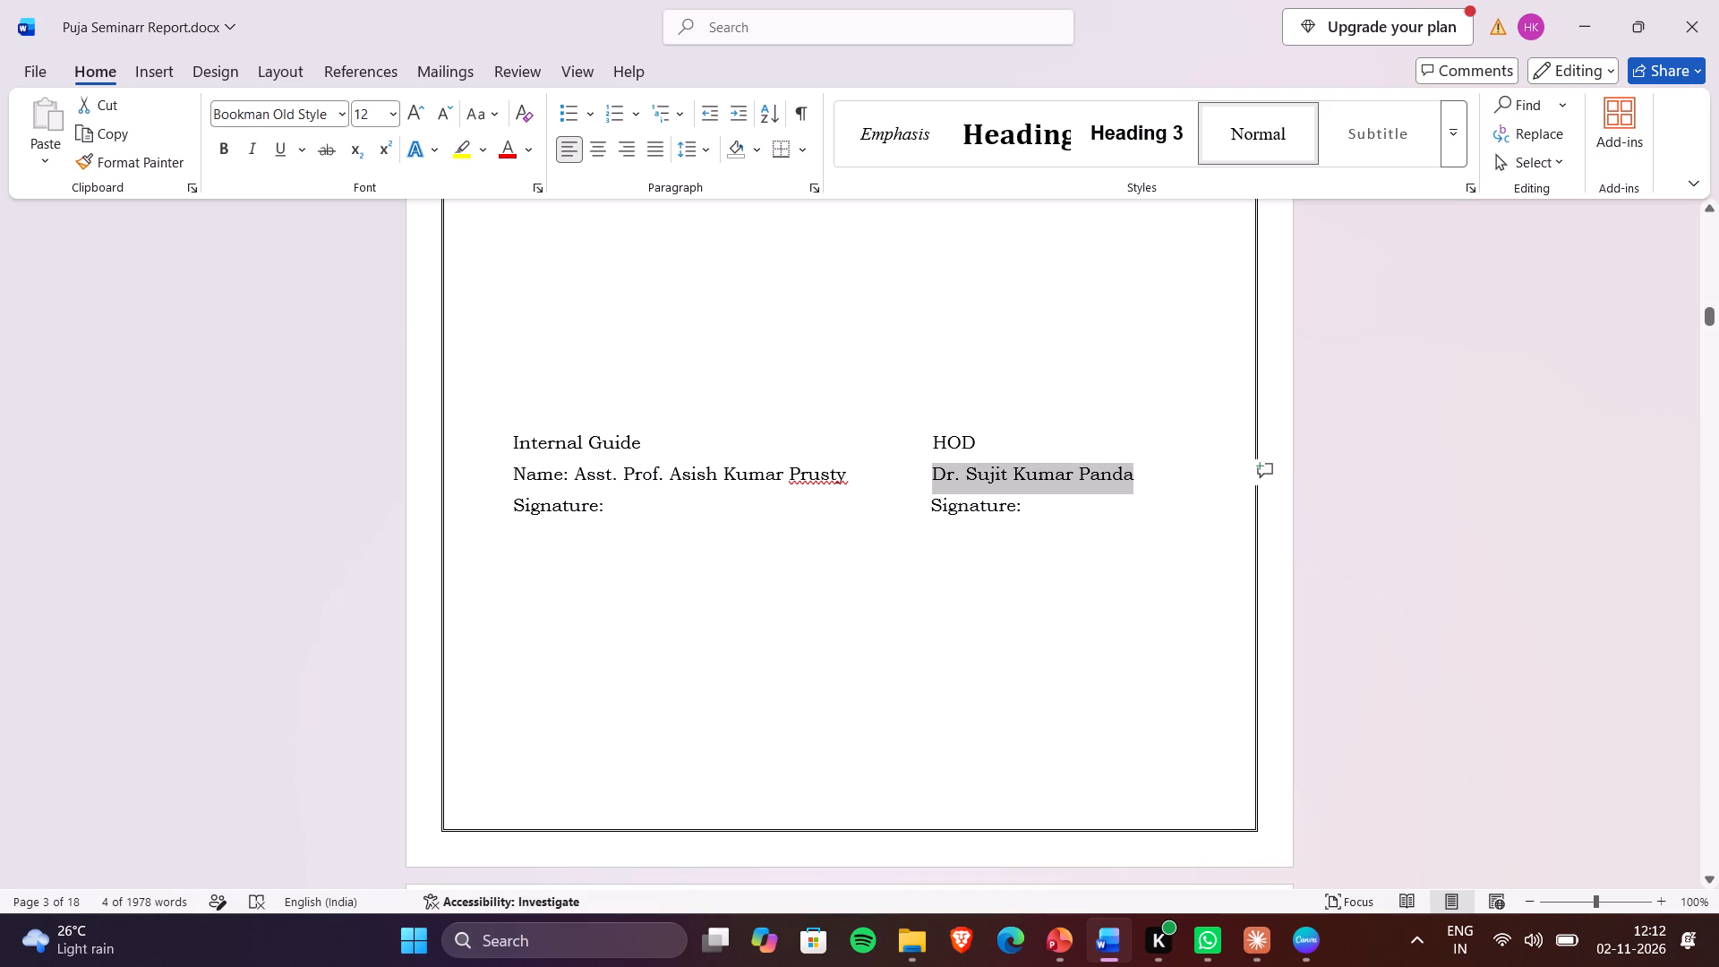
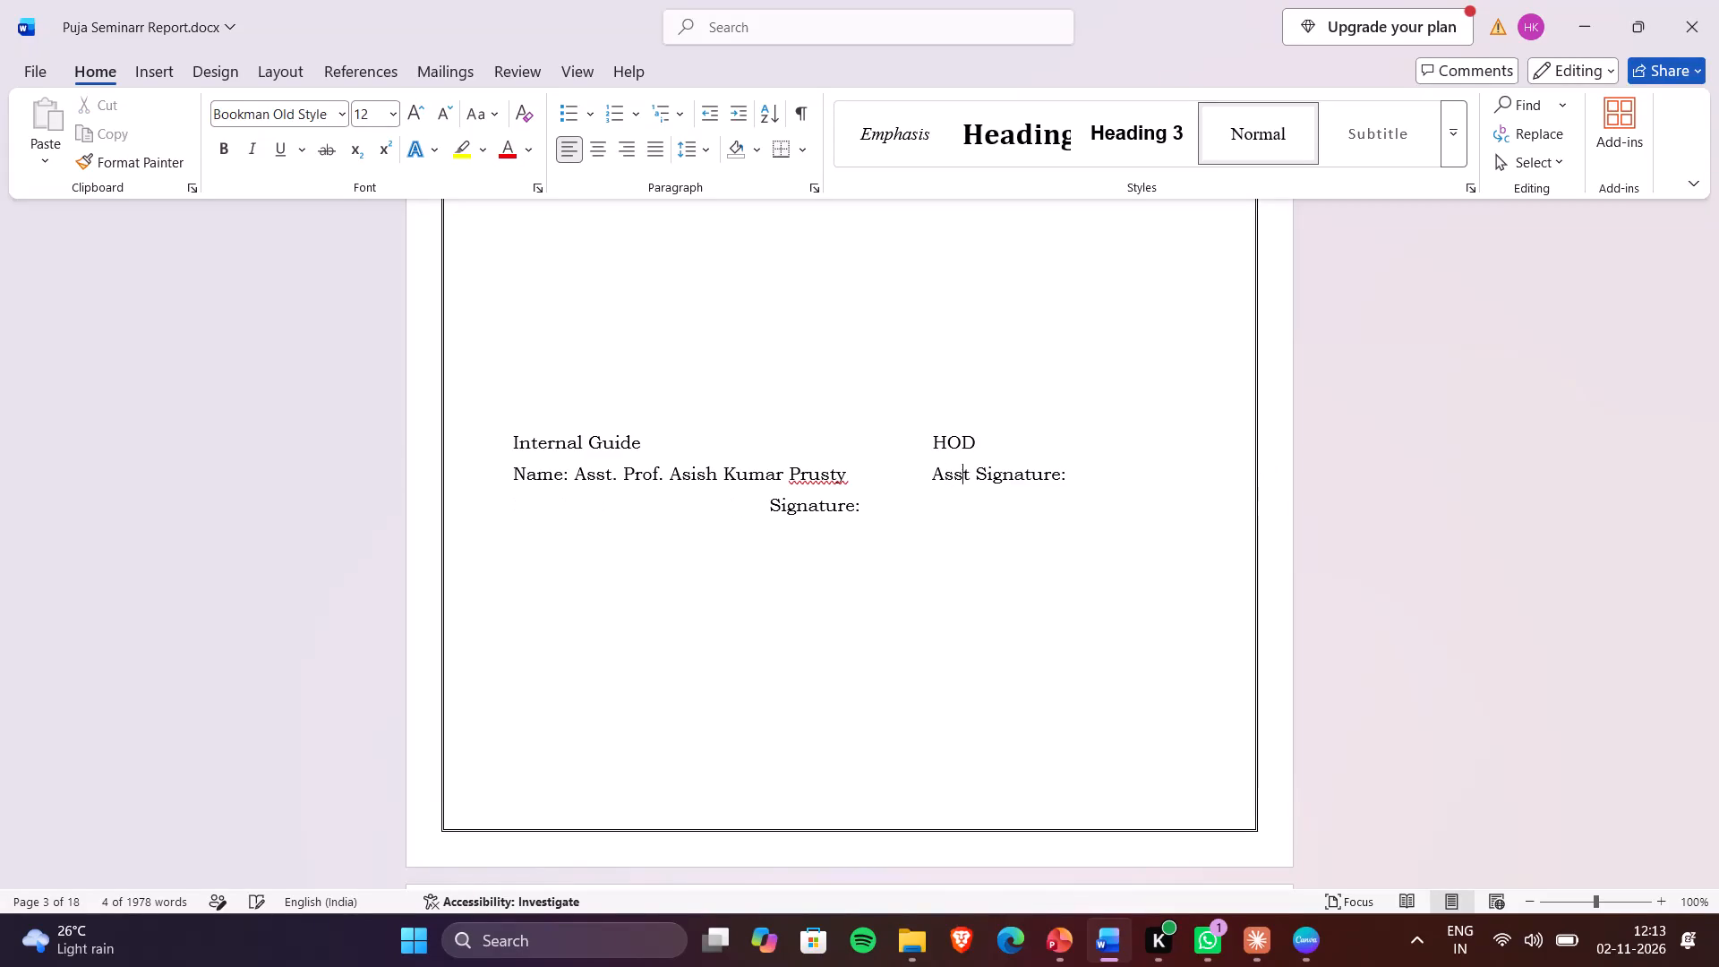
Complete the title beneath the HOD heading in the Certificate page's signature block as "Asst. Prof", followed by a space.
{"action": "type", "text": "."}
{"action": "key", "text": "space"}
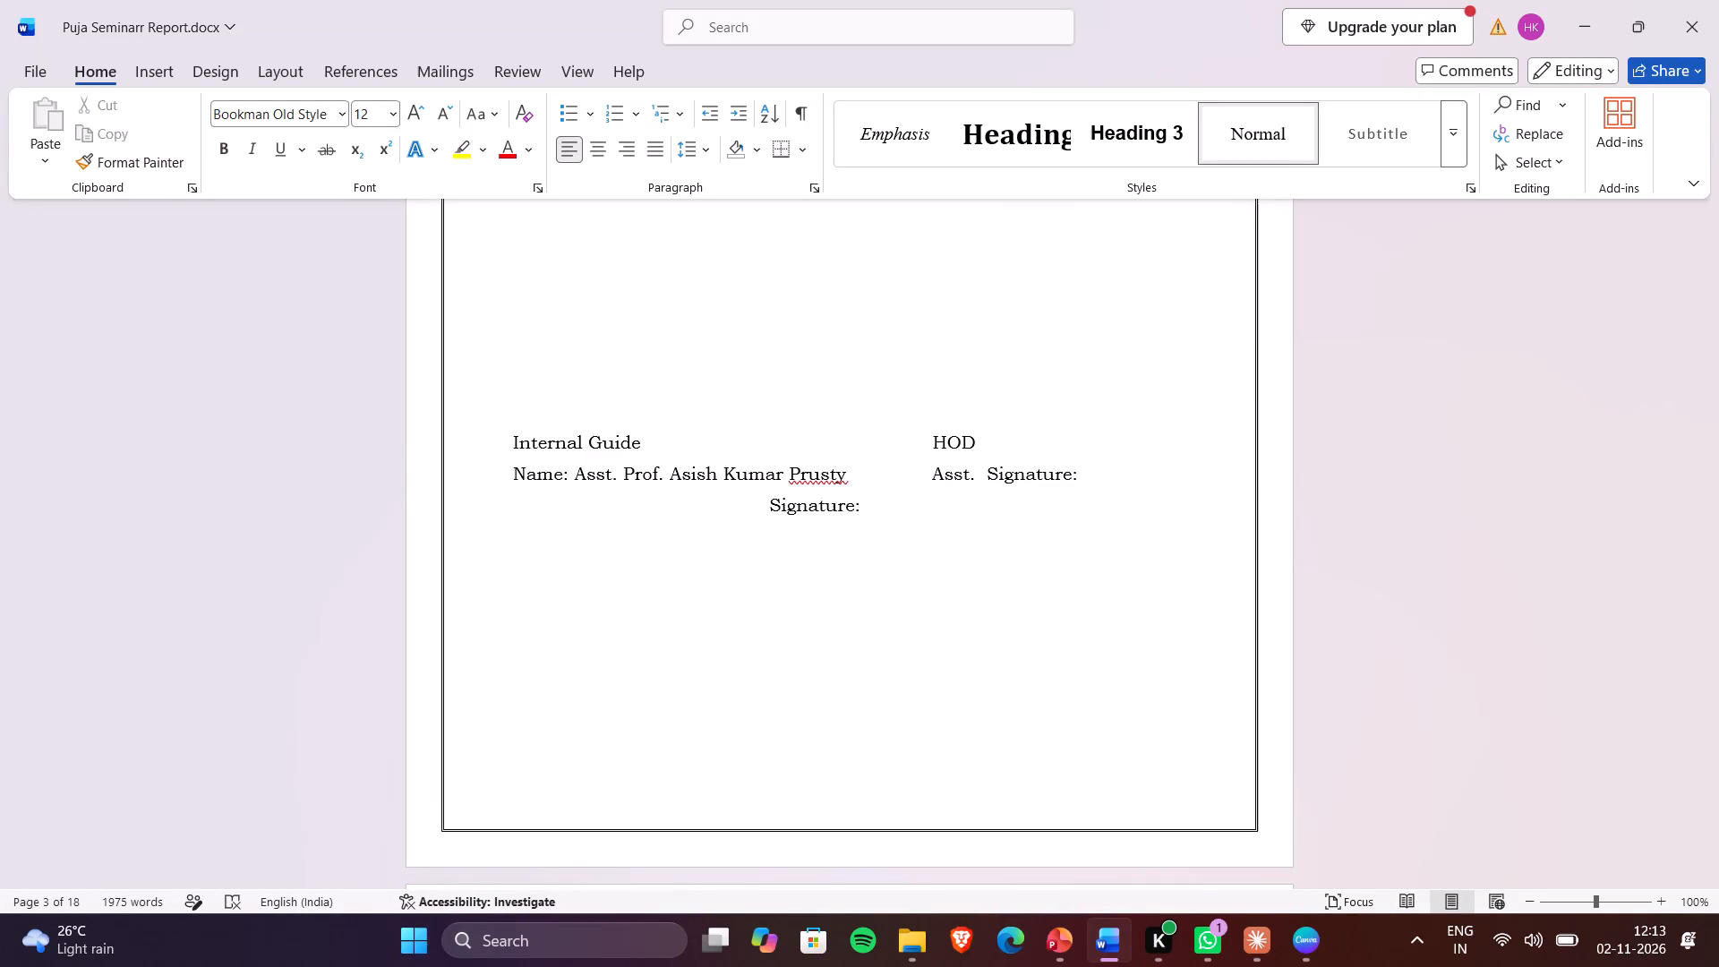
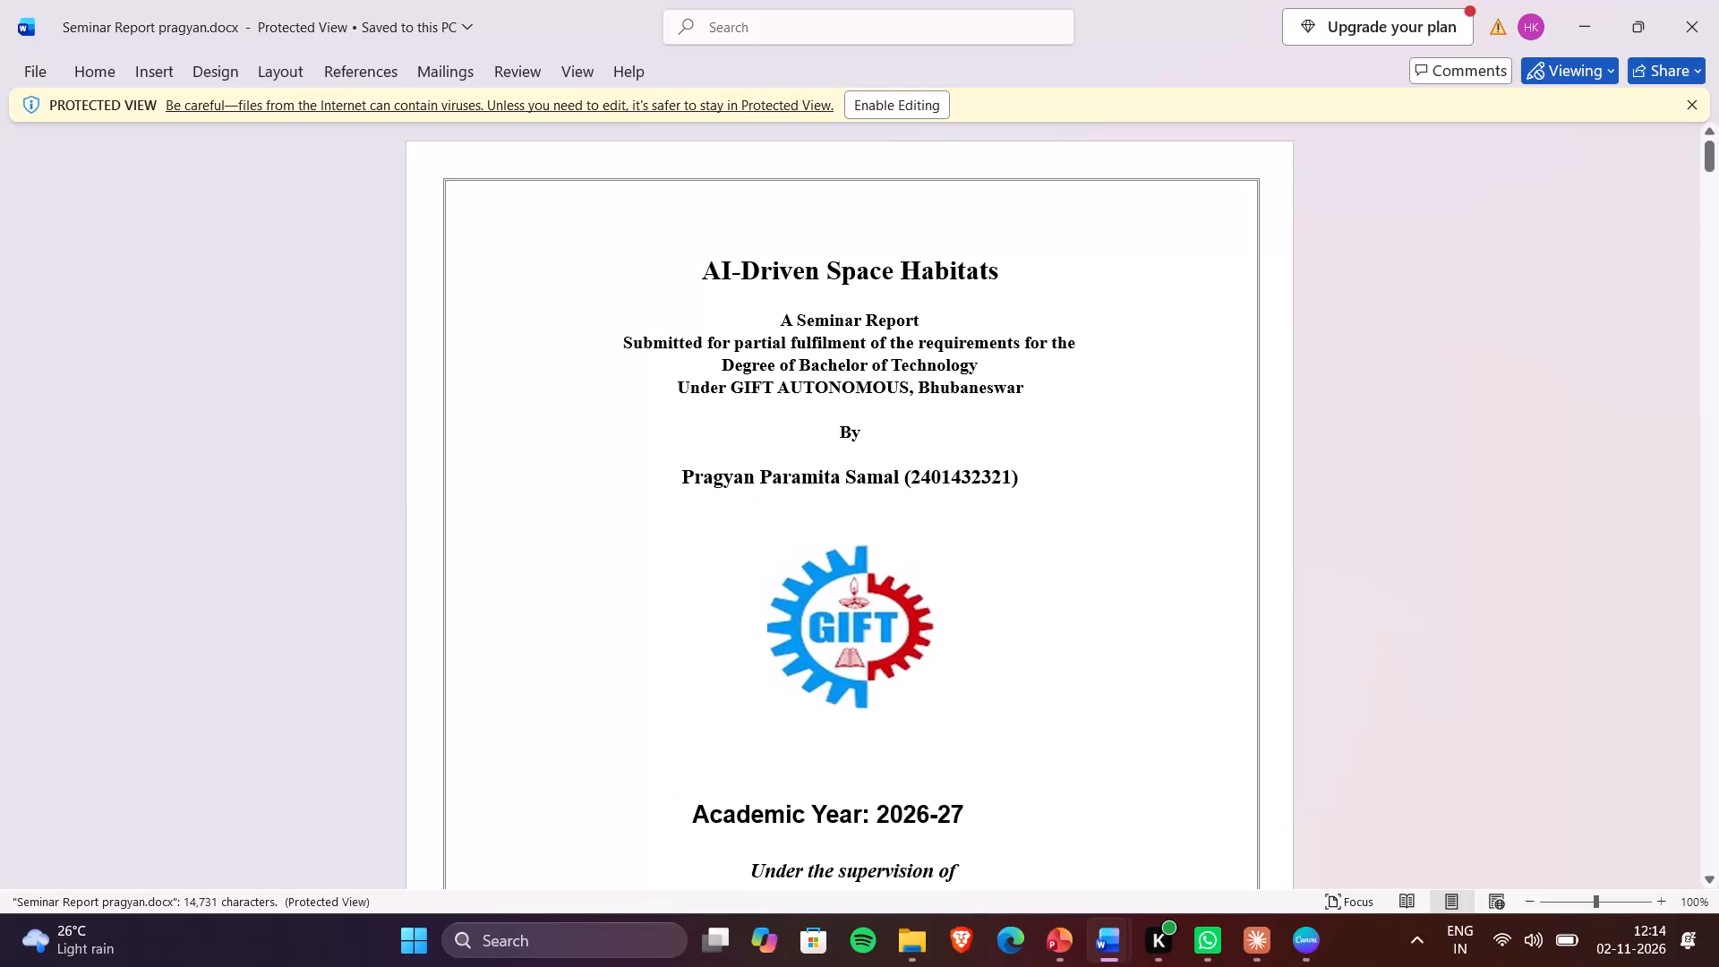
Examine the AI-Driven Space Habitats report's cover, Declaration, Certificate, Contents and opening chapter pages for reference, and return to the Digital Divide report.
{"action": "scroll", "coordinate": [671, 783], "scroll_direction": "down", "scroll_amount": 1}
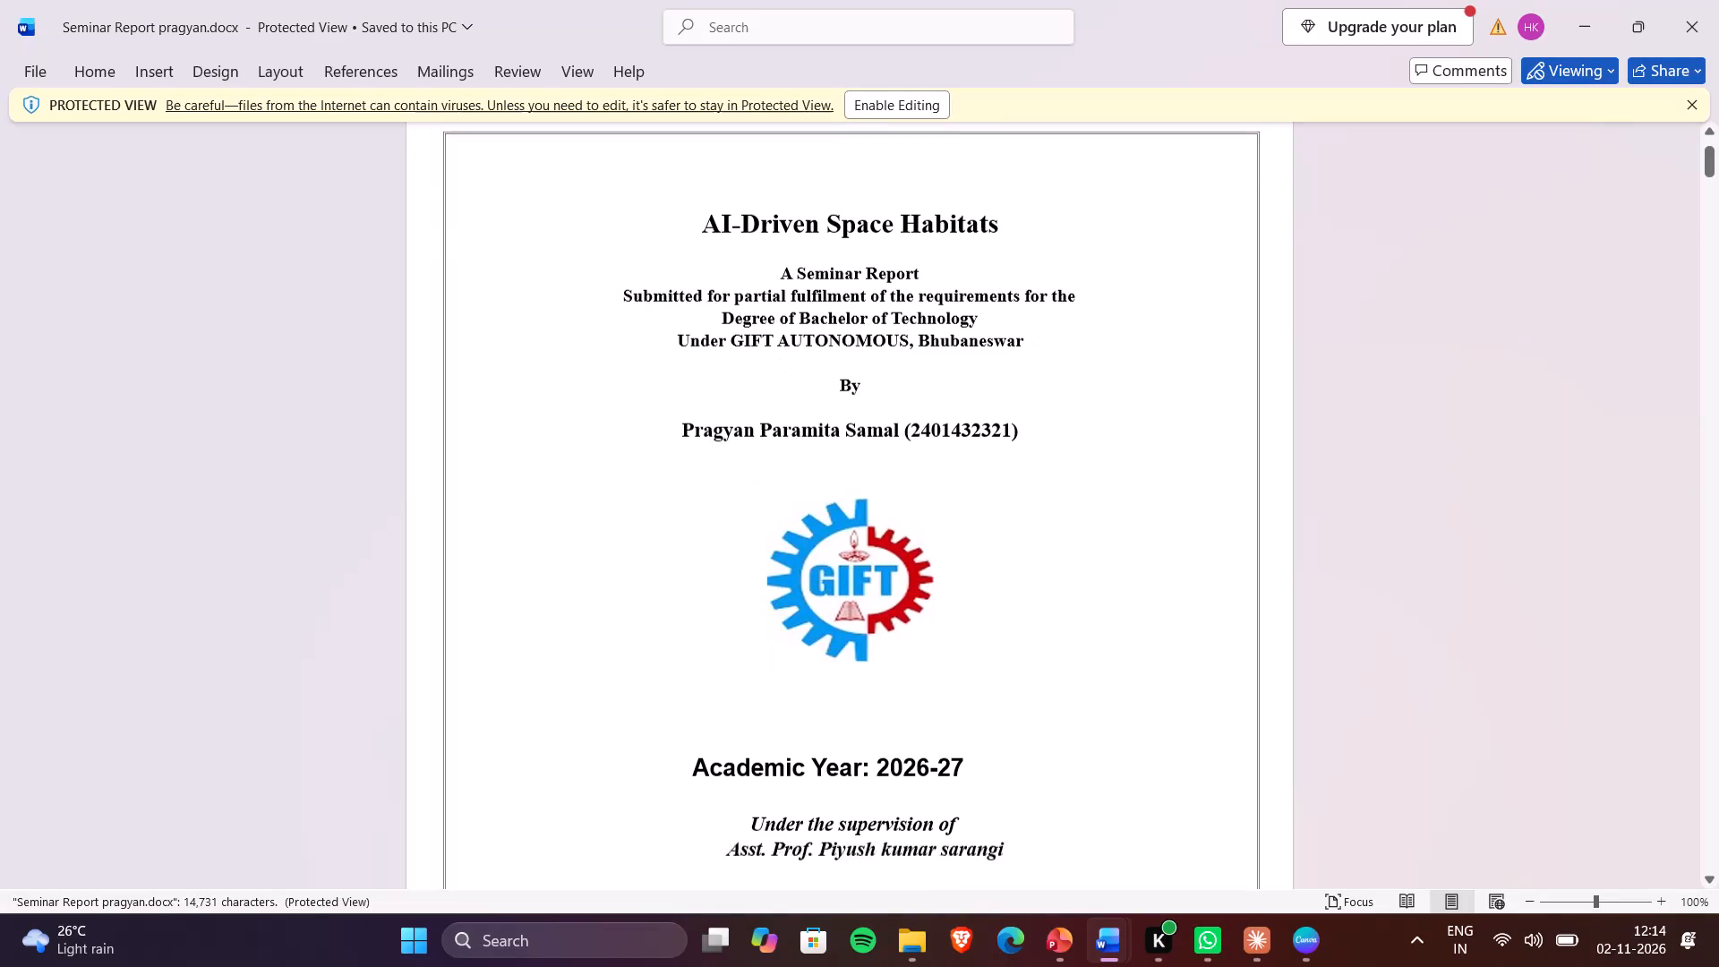
{"action": "scroll", "coordinate": [671, 783], "scroll_direction": "down", "scroll_amount": 1}
{"action": "scroll", "coordinate": [851, 681], "scroll_direction": "down", "scroll_amount": 3}
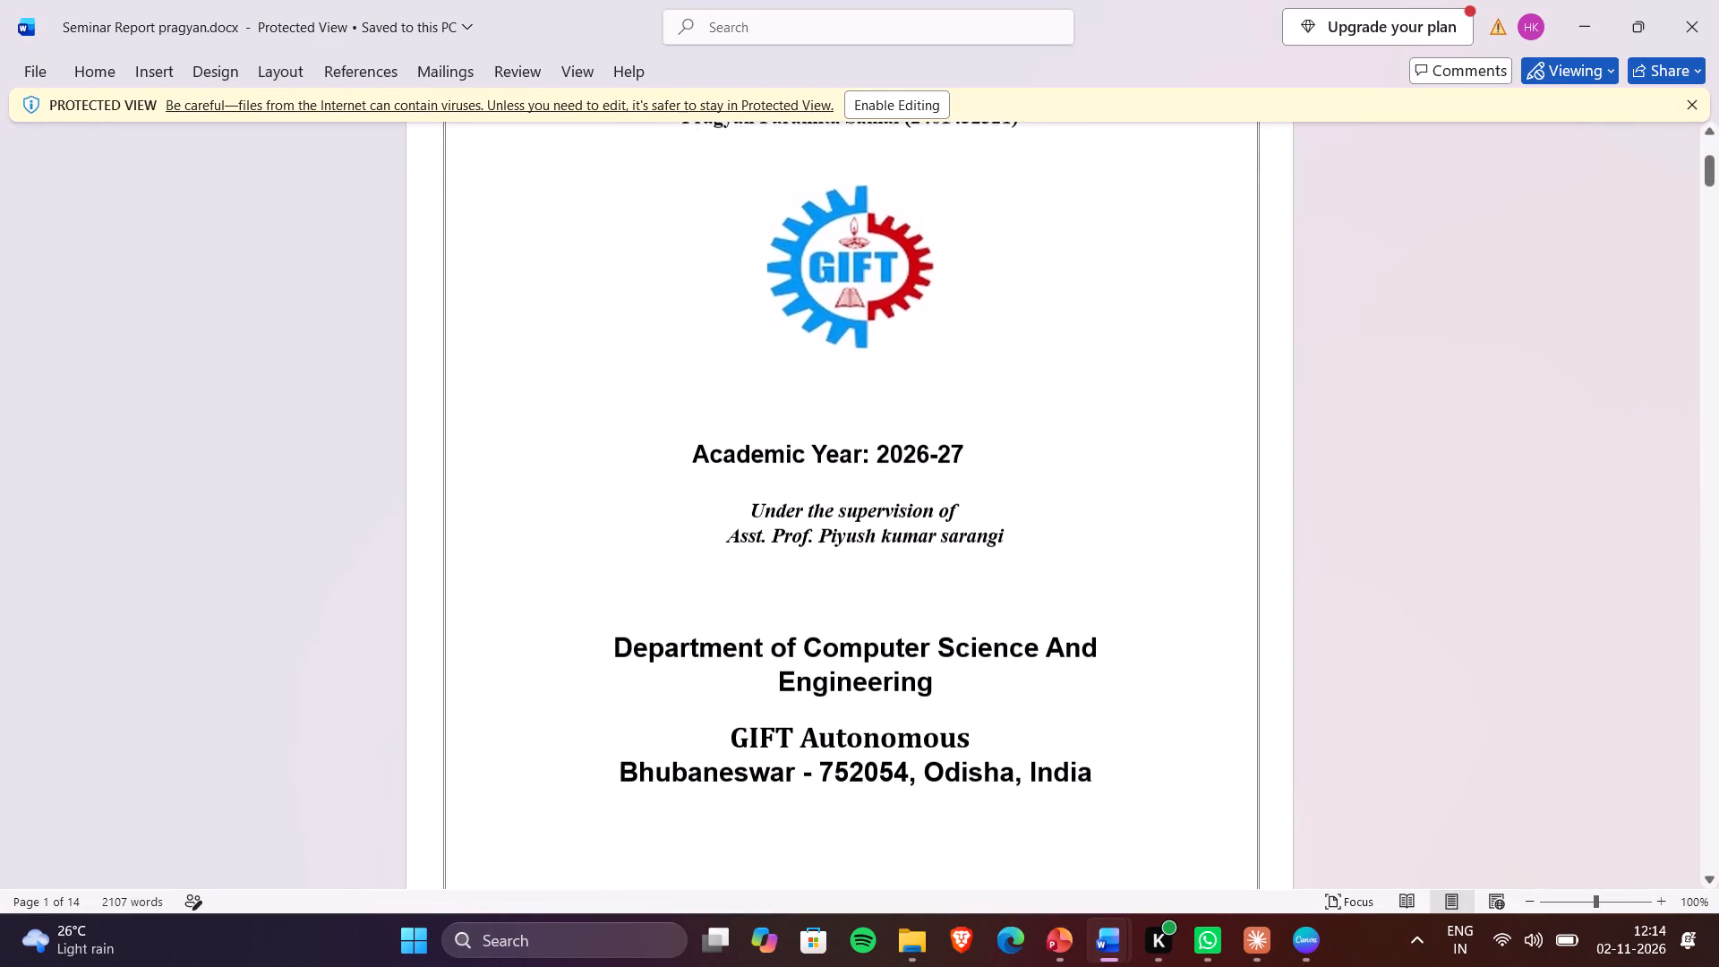
{"action": "scroll", "coordinate": [851, 681], "scroll_direction": "down", "scroll_amount": 4}
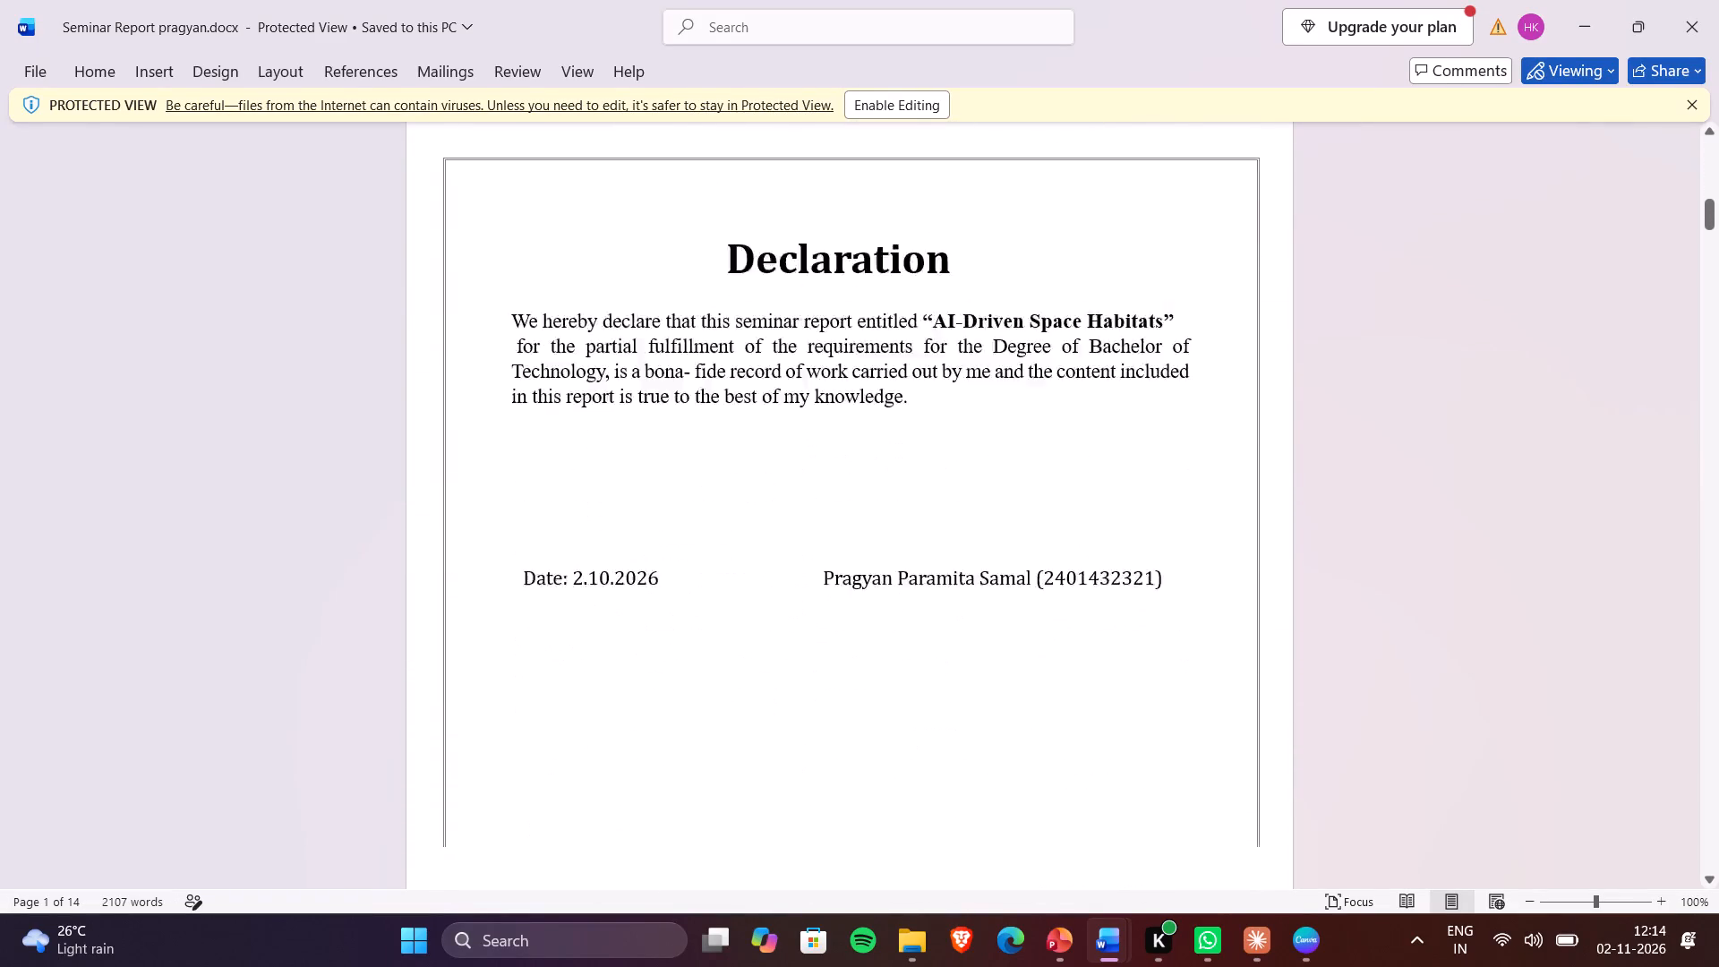
{"action": "scroll", "coordinate": [851, 681], "scroll_direction": "down", "scroll_amount": 8}
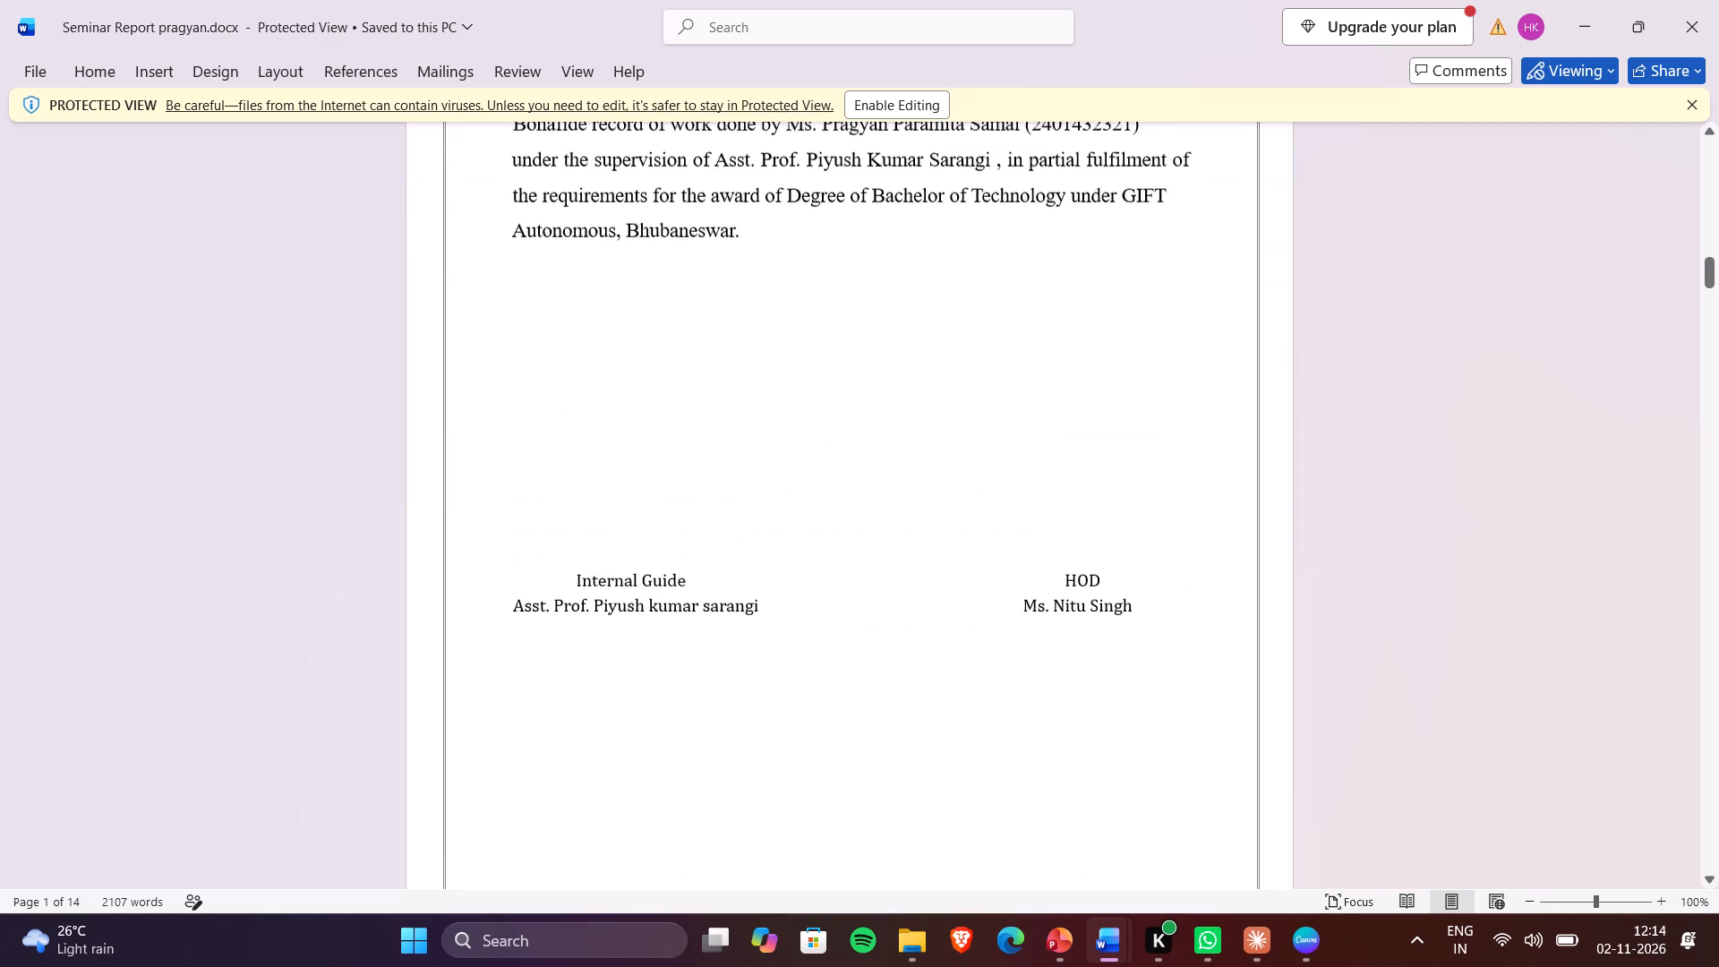
{"action": "scroll", "coordinate": [851, 681], "scroll_direction": "down", "scroll_amount": 1}
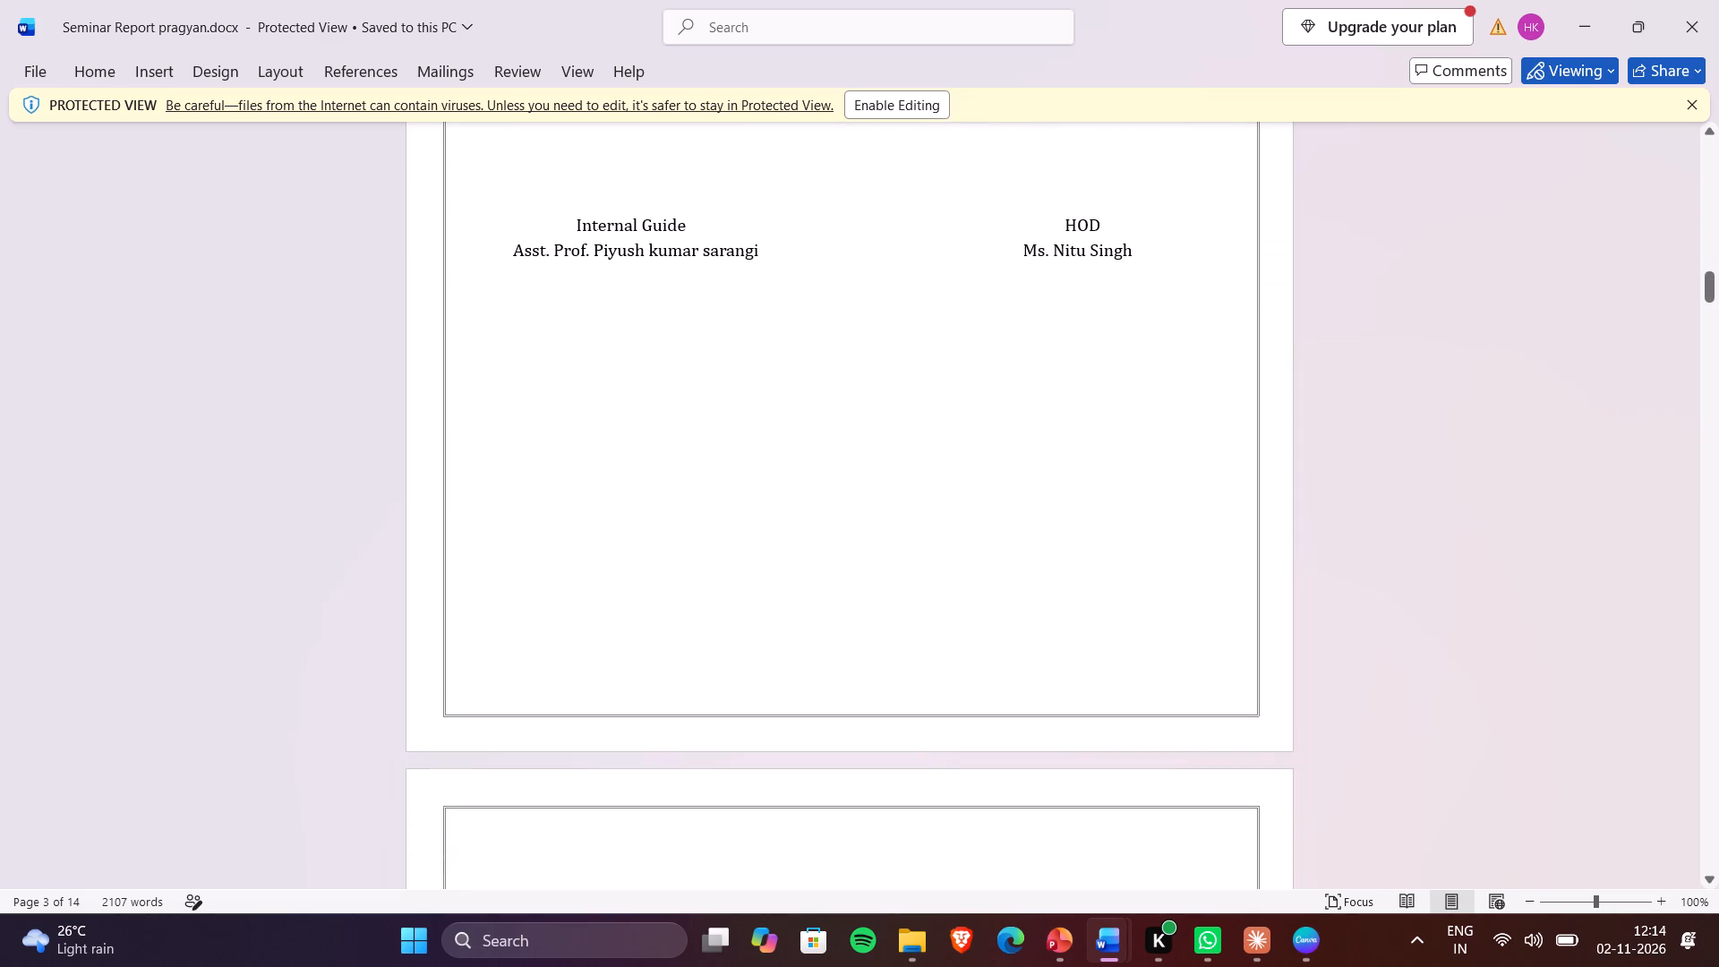
{"action": "scroll", "coordinate": [851, 681], "scroll_direction": "down", "scroll_amount": 9}
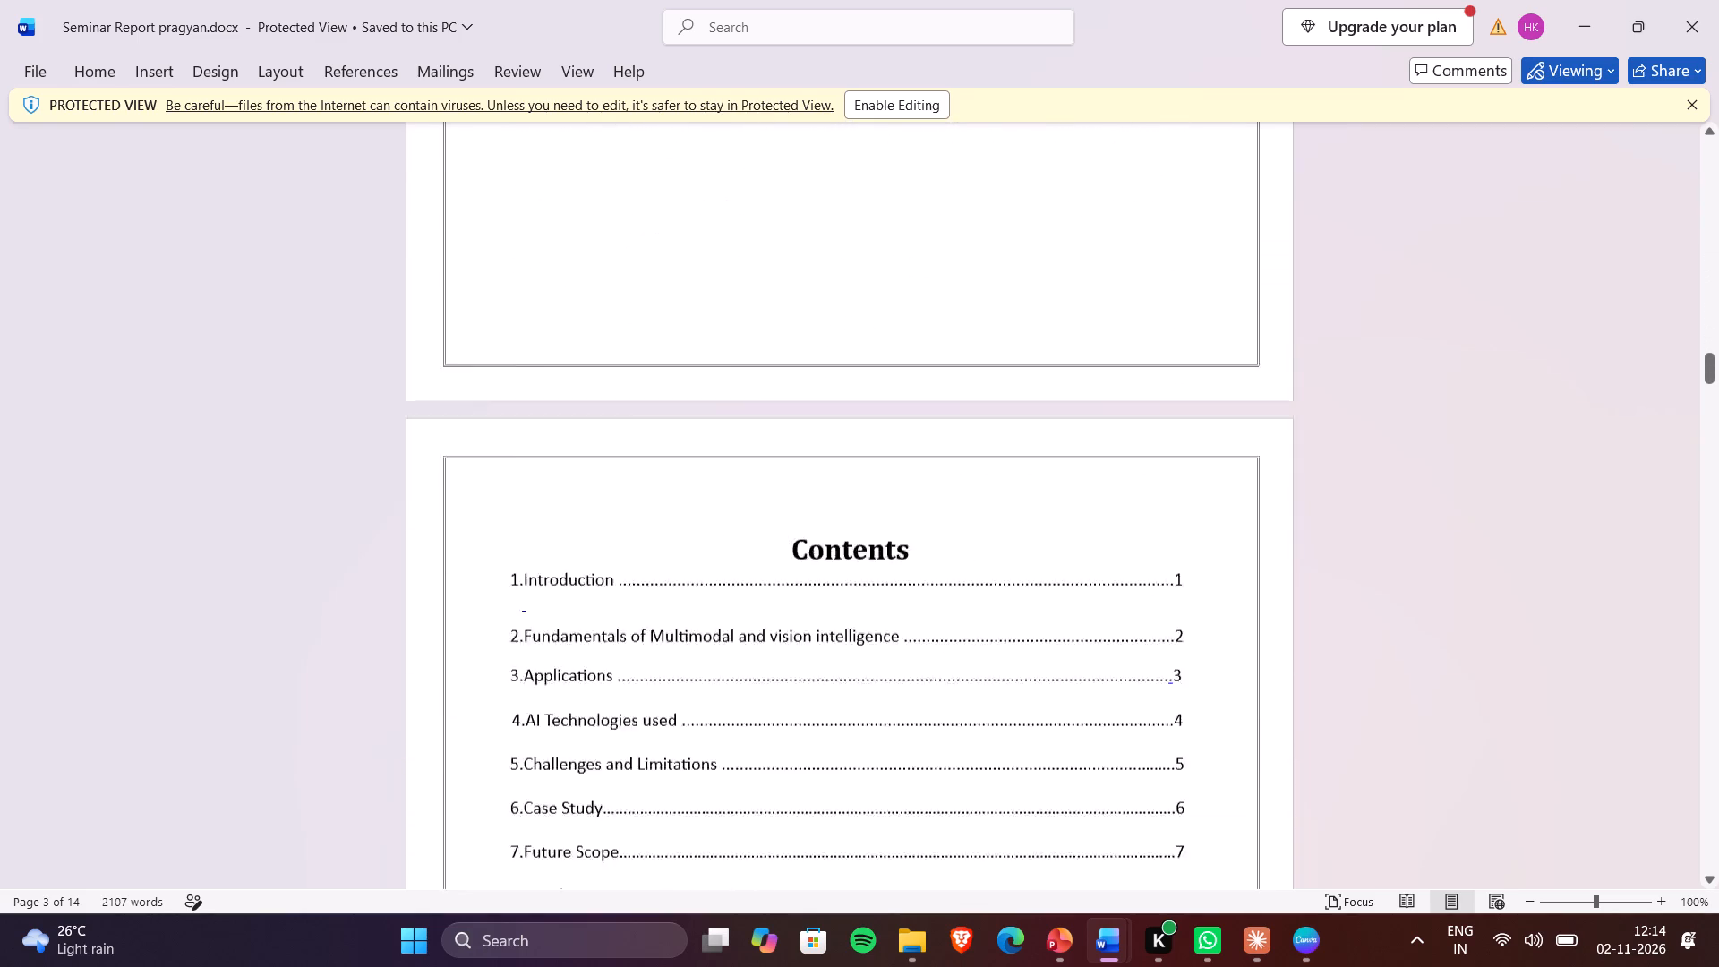
{"action": "scroll", "coordinate": [851, 681], "scroll_direction": "down", "scroll_amount": 5}
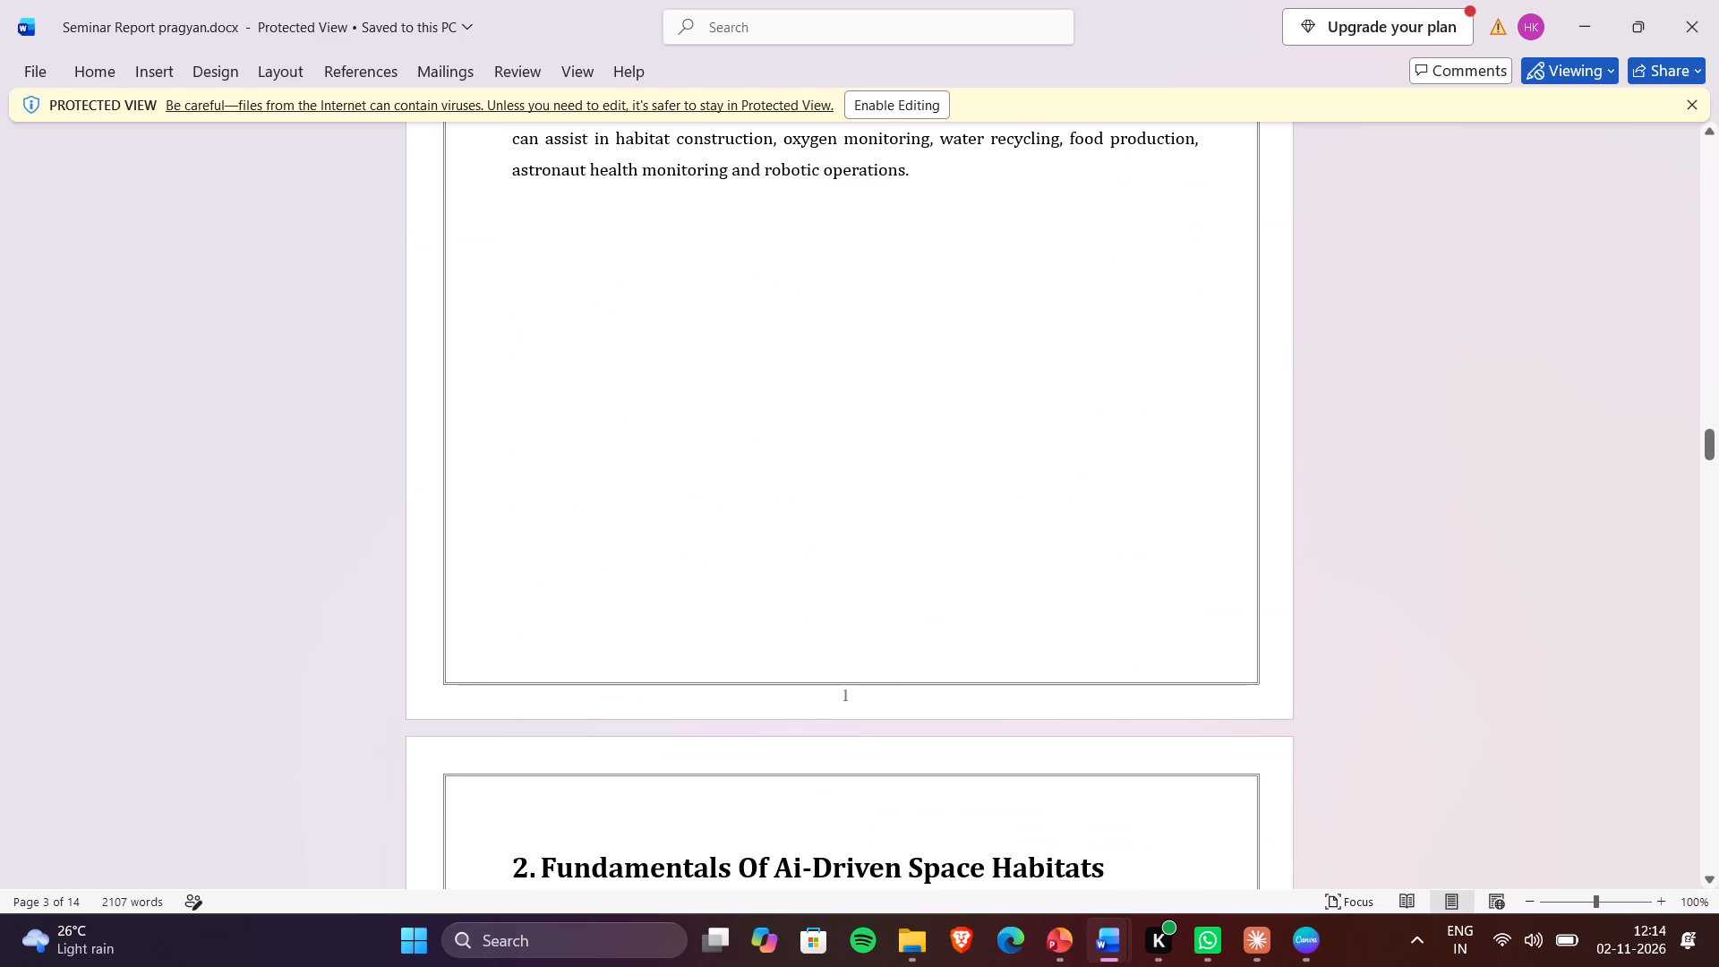
{"action": "key", "text": "alt+Tab"}
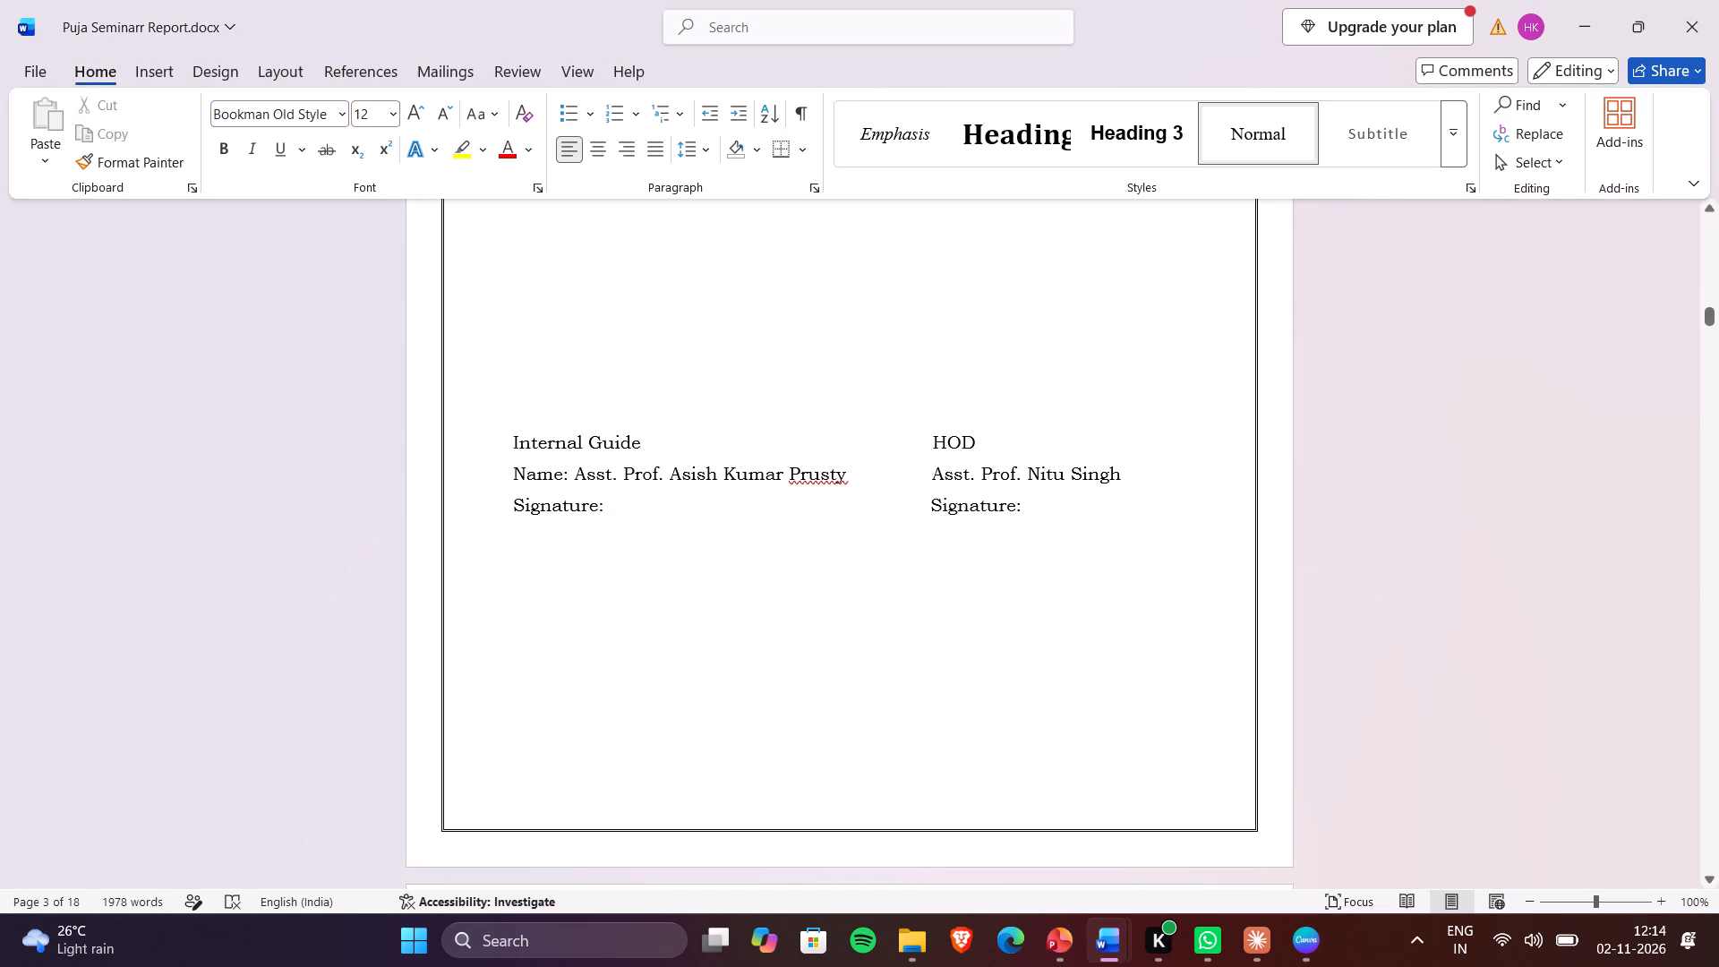
Compare the guide, principal and HOD wording on the Acknowledgement page with the one in the other open seminar report.
{"action": "key", "text": "alt+Tab"}
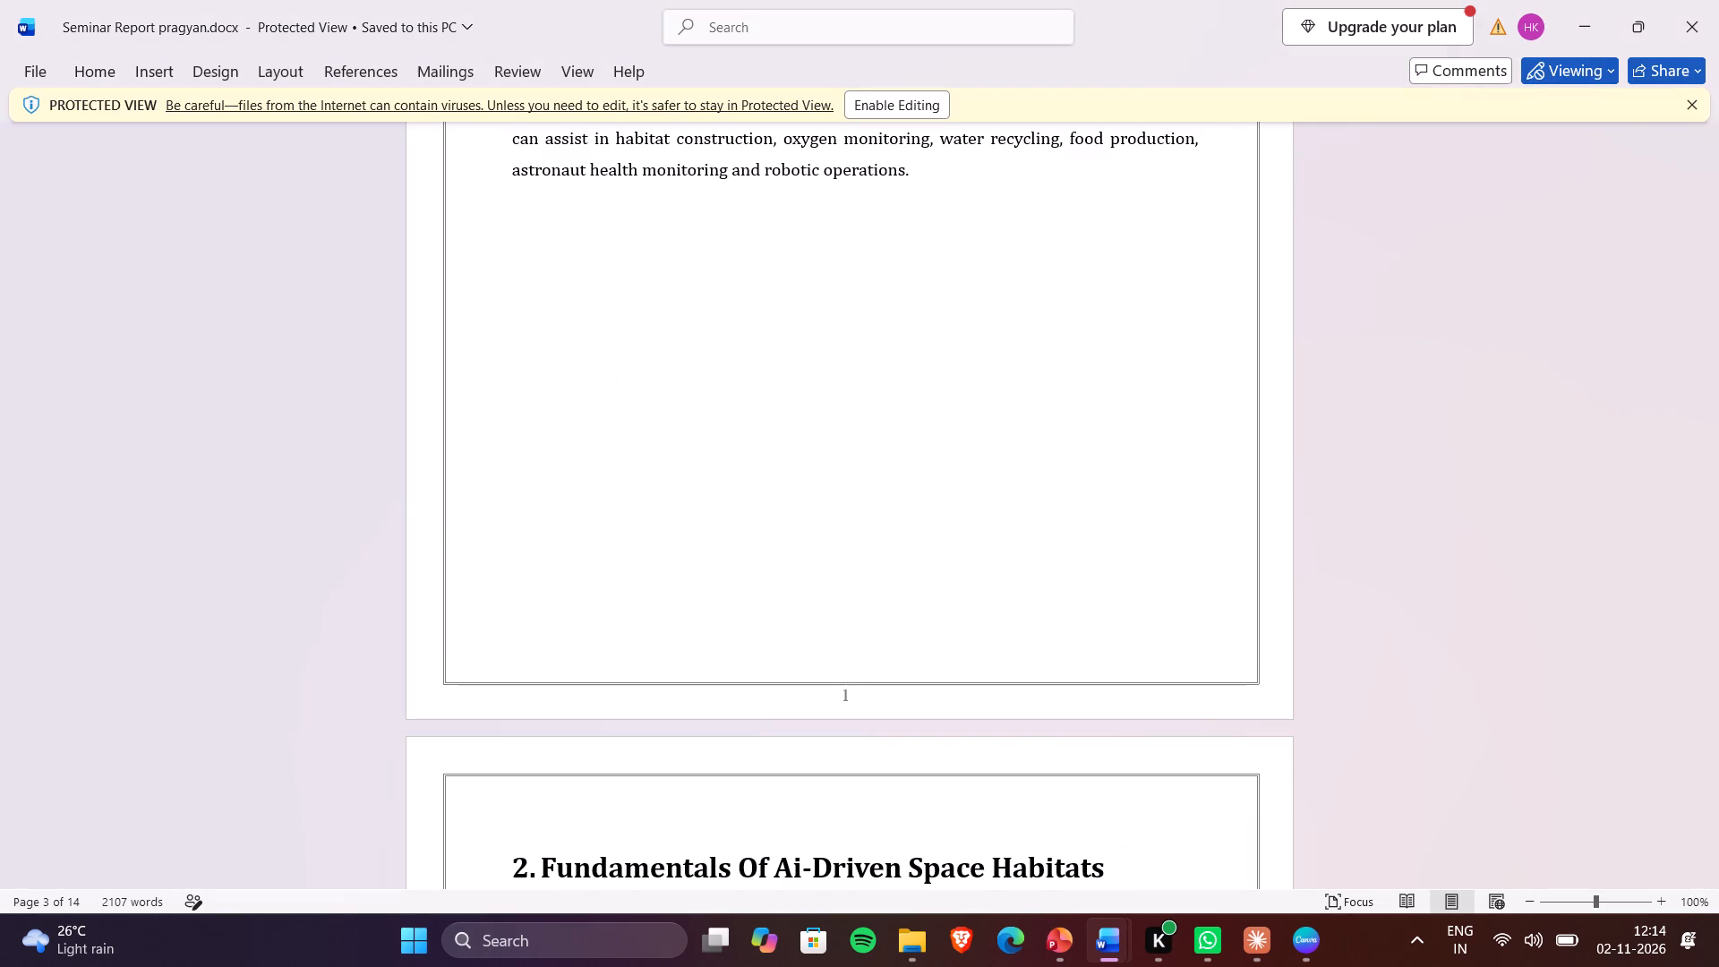
{"action": "key", "text": "alt+Tab"}
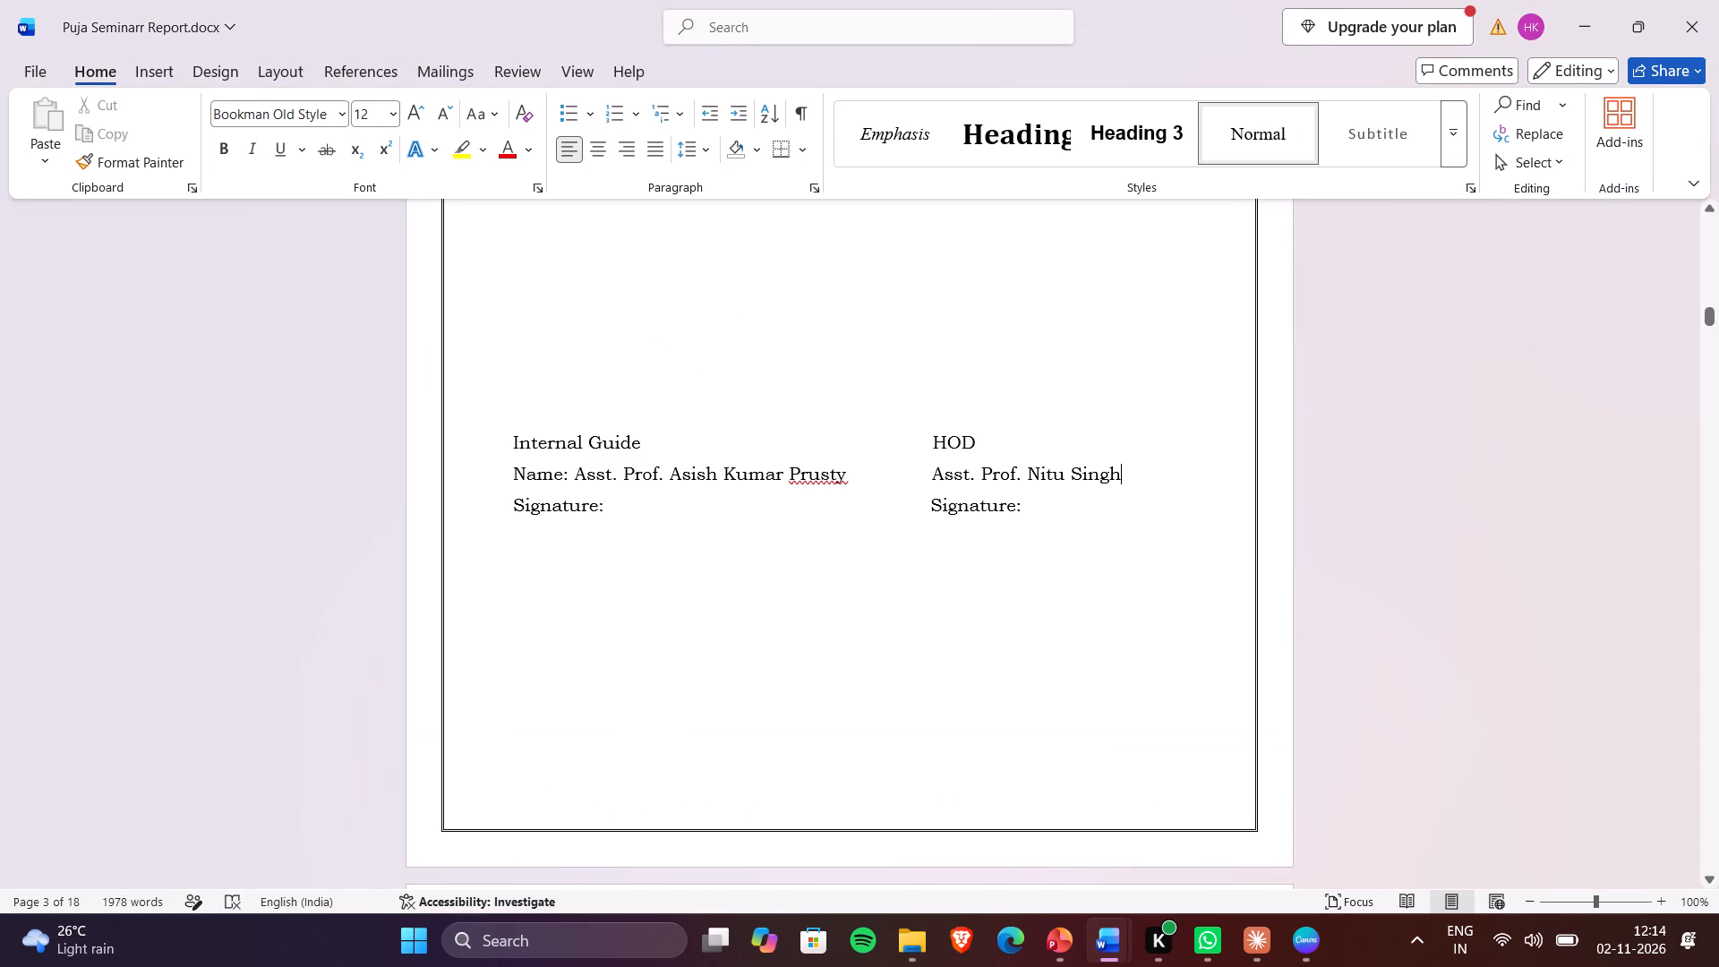
{"action": "scroll", "coordinate": [1043, 552], "scroll_direction": "down", "scroll_amount": 4}
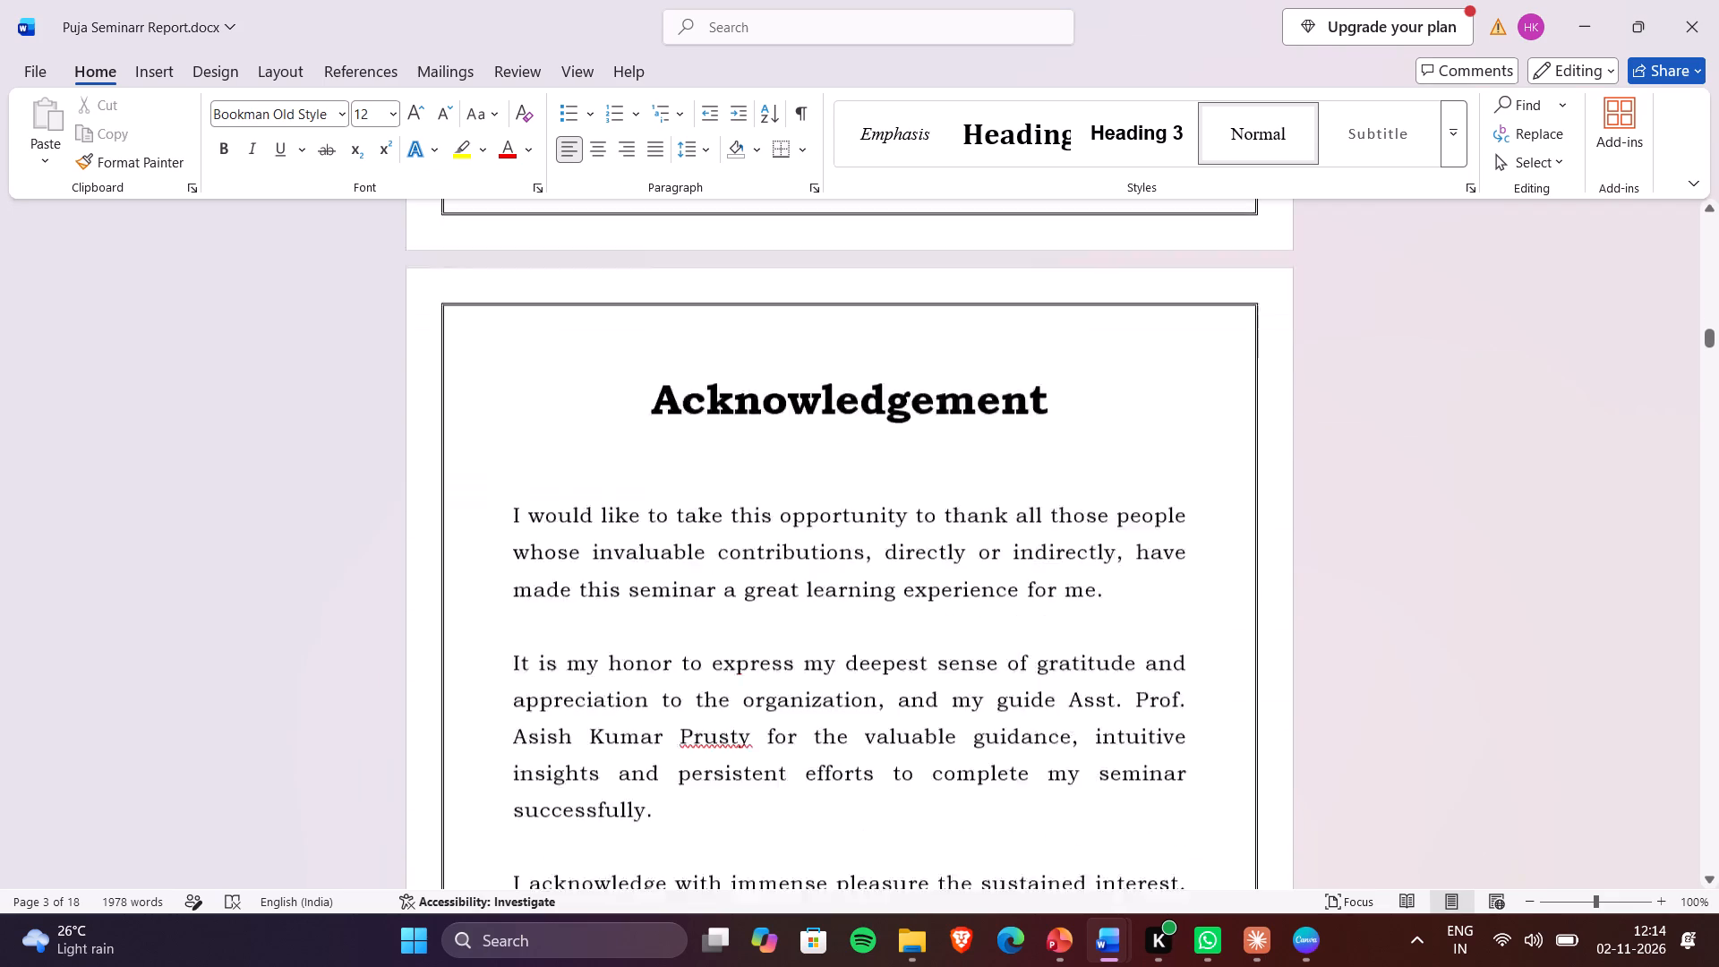
{"action": "scroll", "coordinate": [1043, 552], "scroll_direction": "down", "scroll_amount": 3}
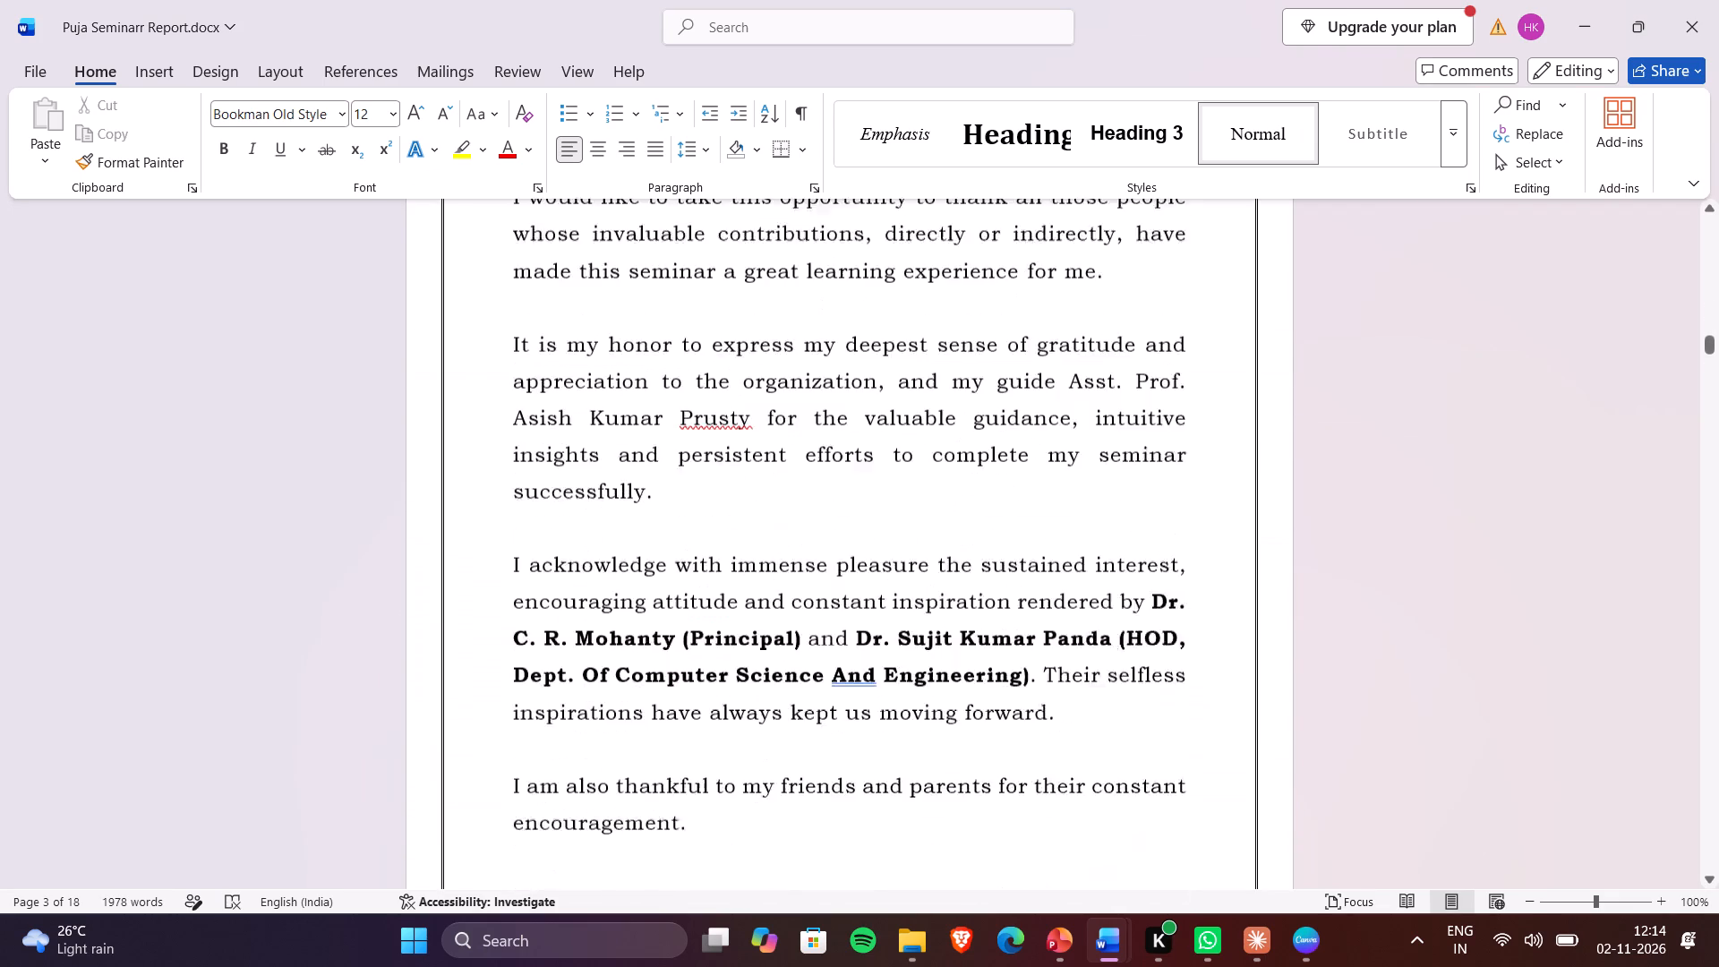
{"action": "scroll", "coordinate": [1043, 552], "scroll_direction": "down", "scroll_amount": 3}
{"action": "key", "text": "alt+Tab"}
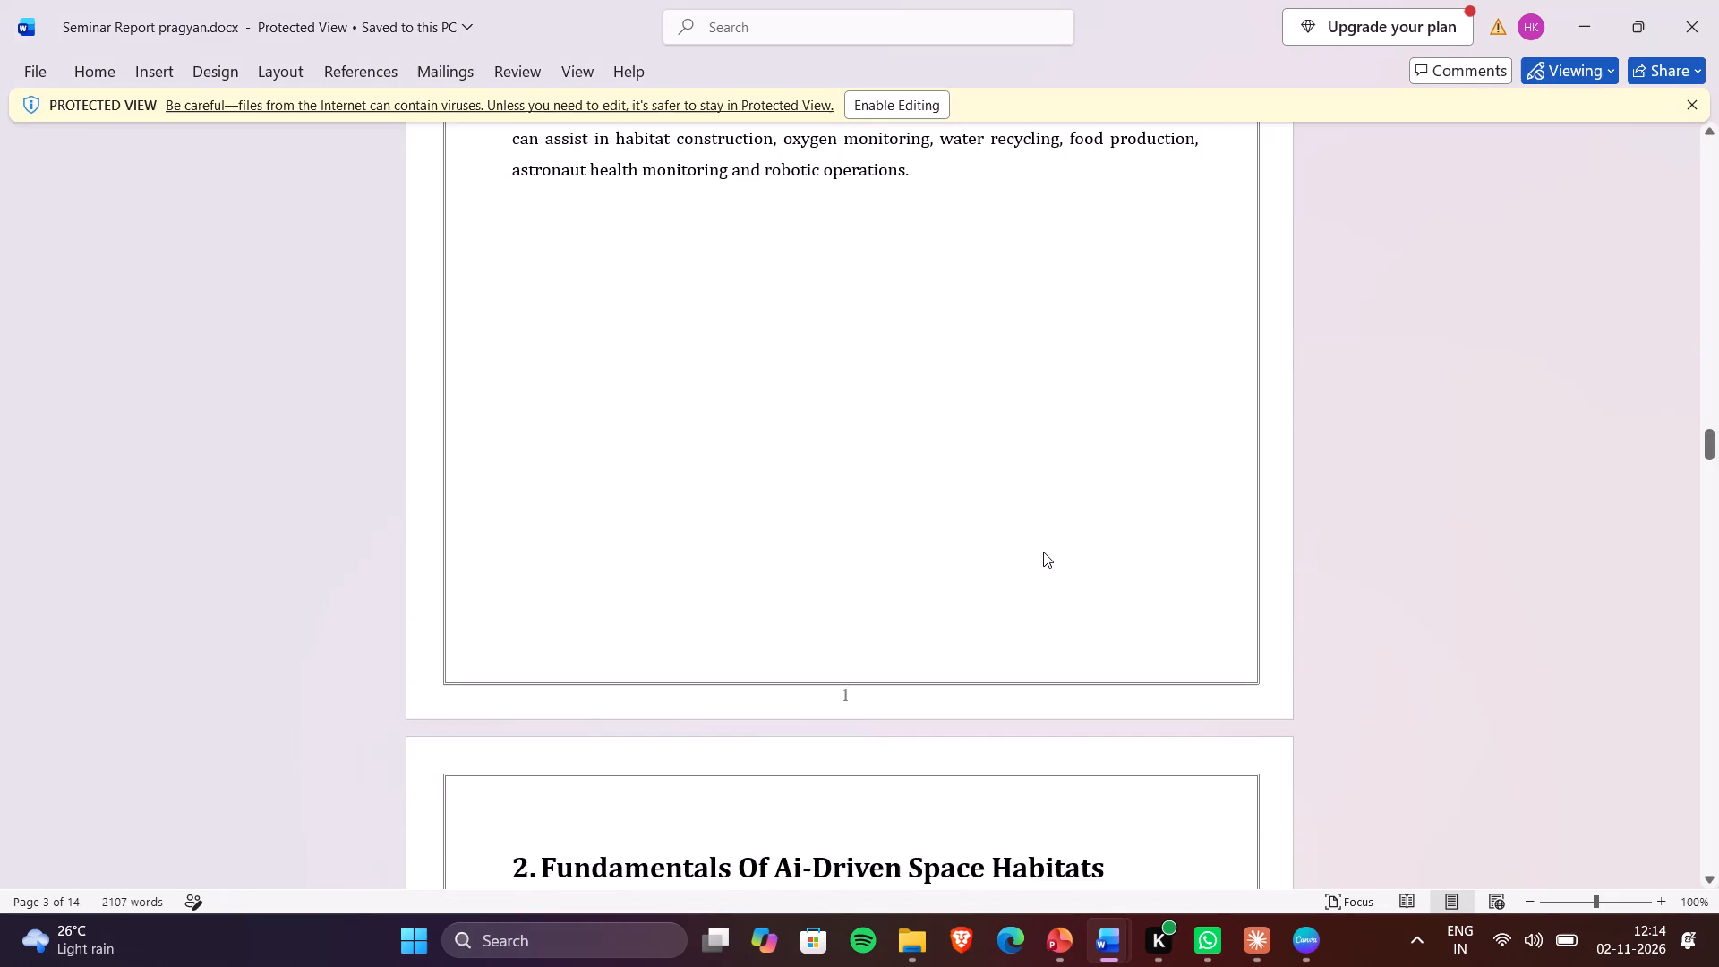
{"action": "scroll", "coordinate": [1043, 552], "scroll_direction": "up", "scroll_amount": 5}
{"action": "scroll", "coordinate": [1043, 552], "scroll_direction": "down", "scroll_amount": 1}
{"action": "scroll", "coordinate": [1043, 552], "scroll_direction": "up", "scroll_amount": 10}
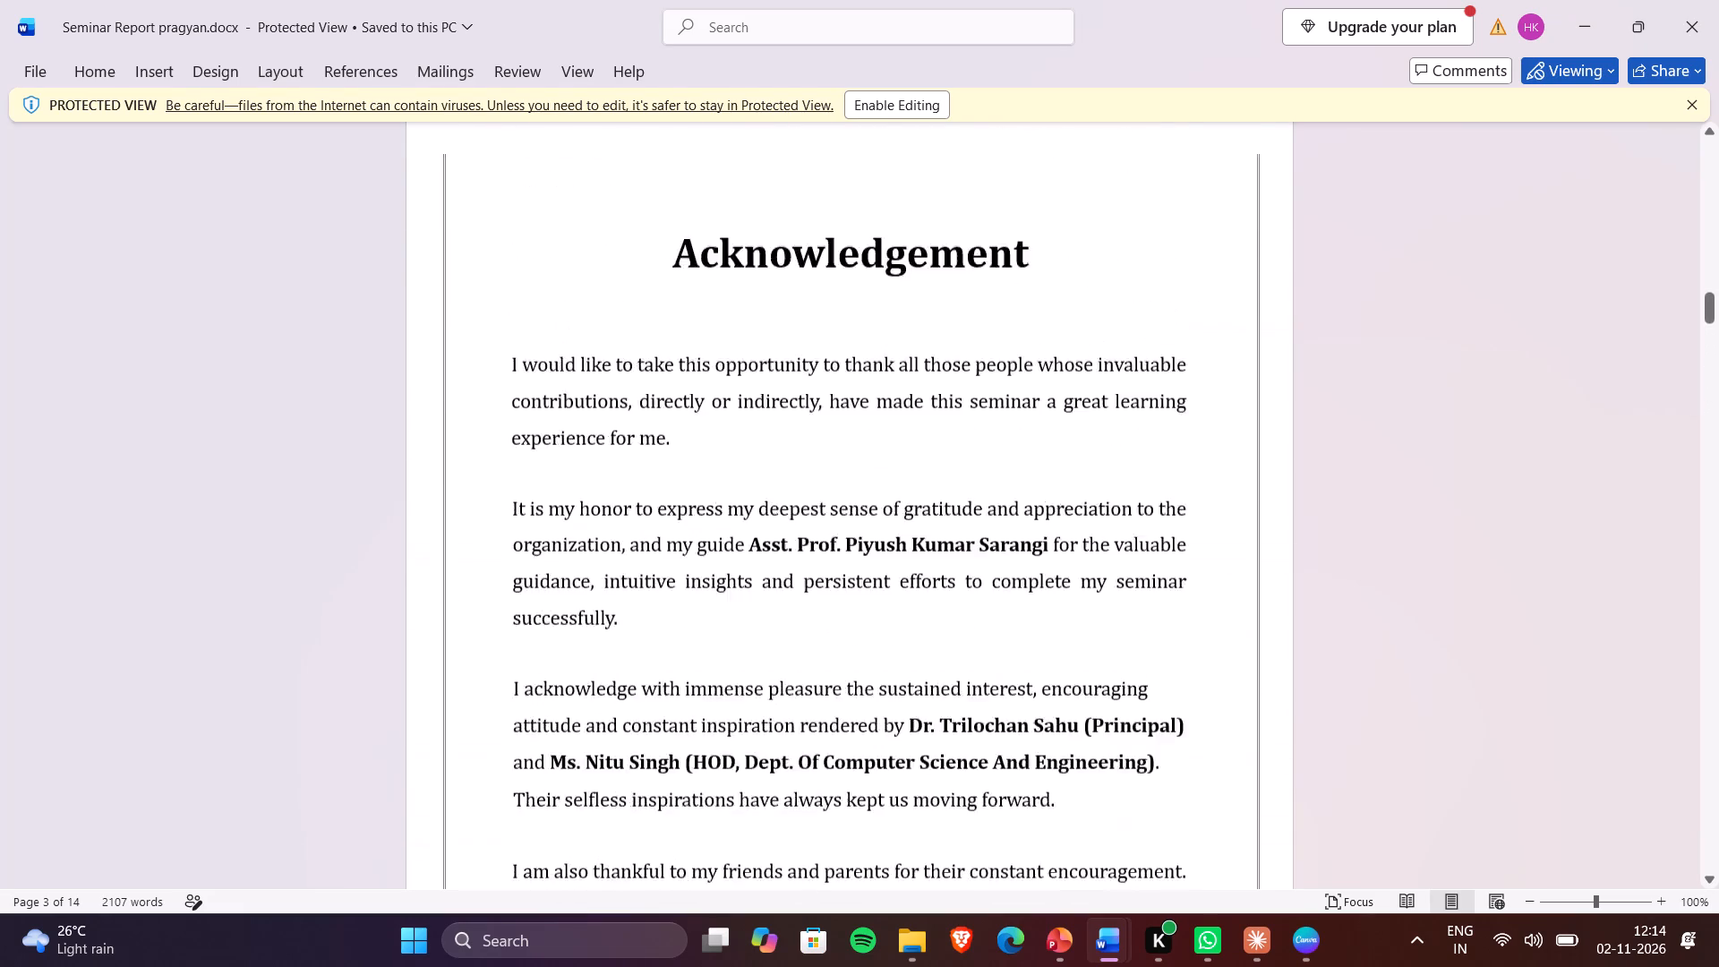
{"action": "scroll", "coordinate": [1043, 552], "scroll_direction": "down", "scroll_amount": 1}
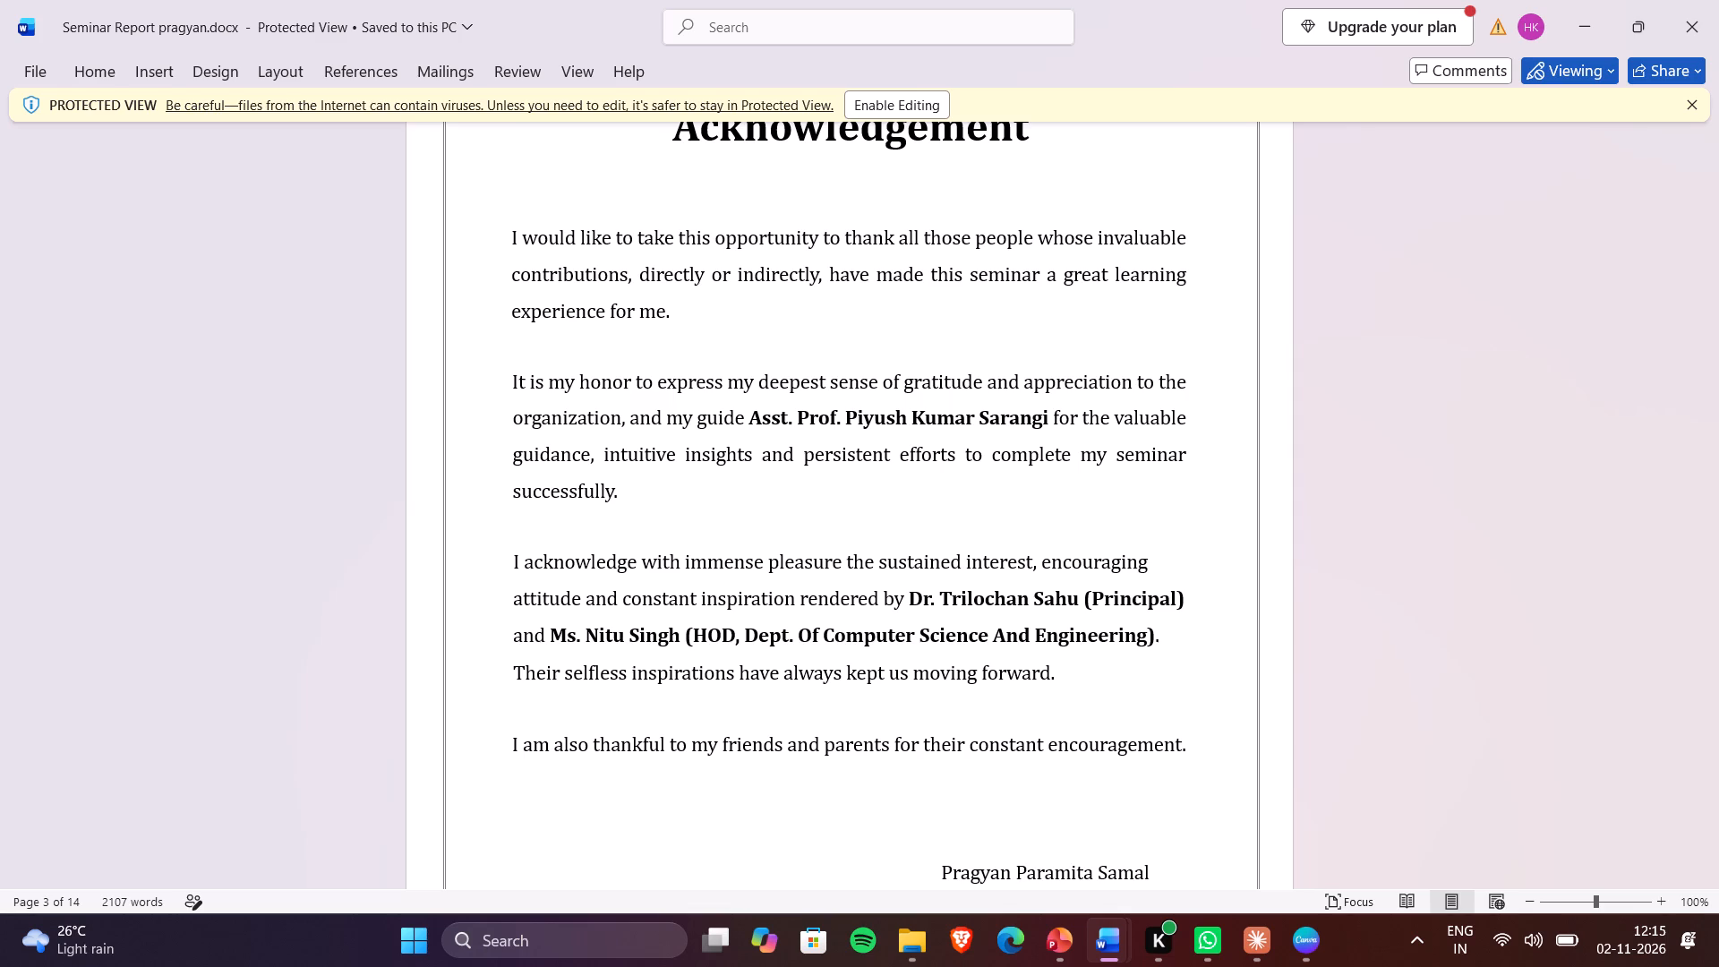
{"action": "scroll", "coordinate": [1043, 552], "scroll_direction": "down", "scroll_amount": 1}
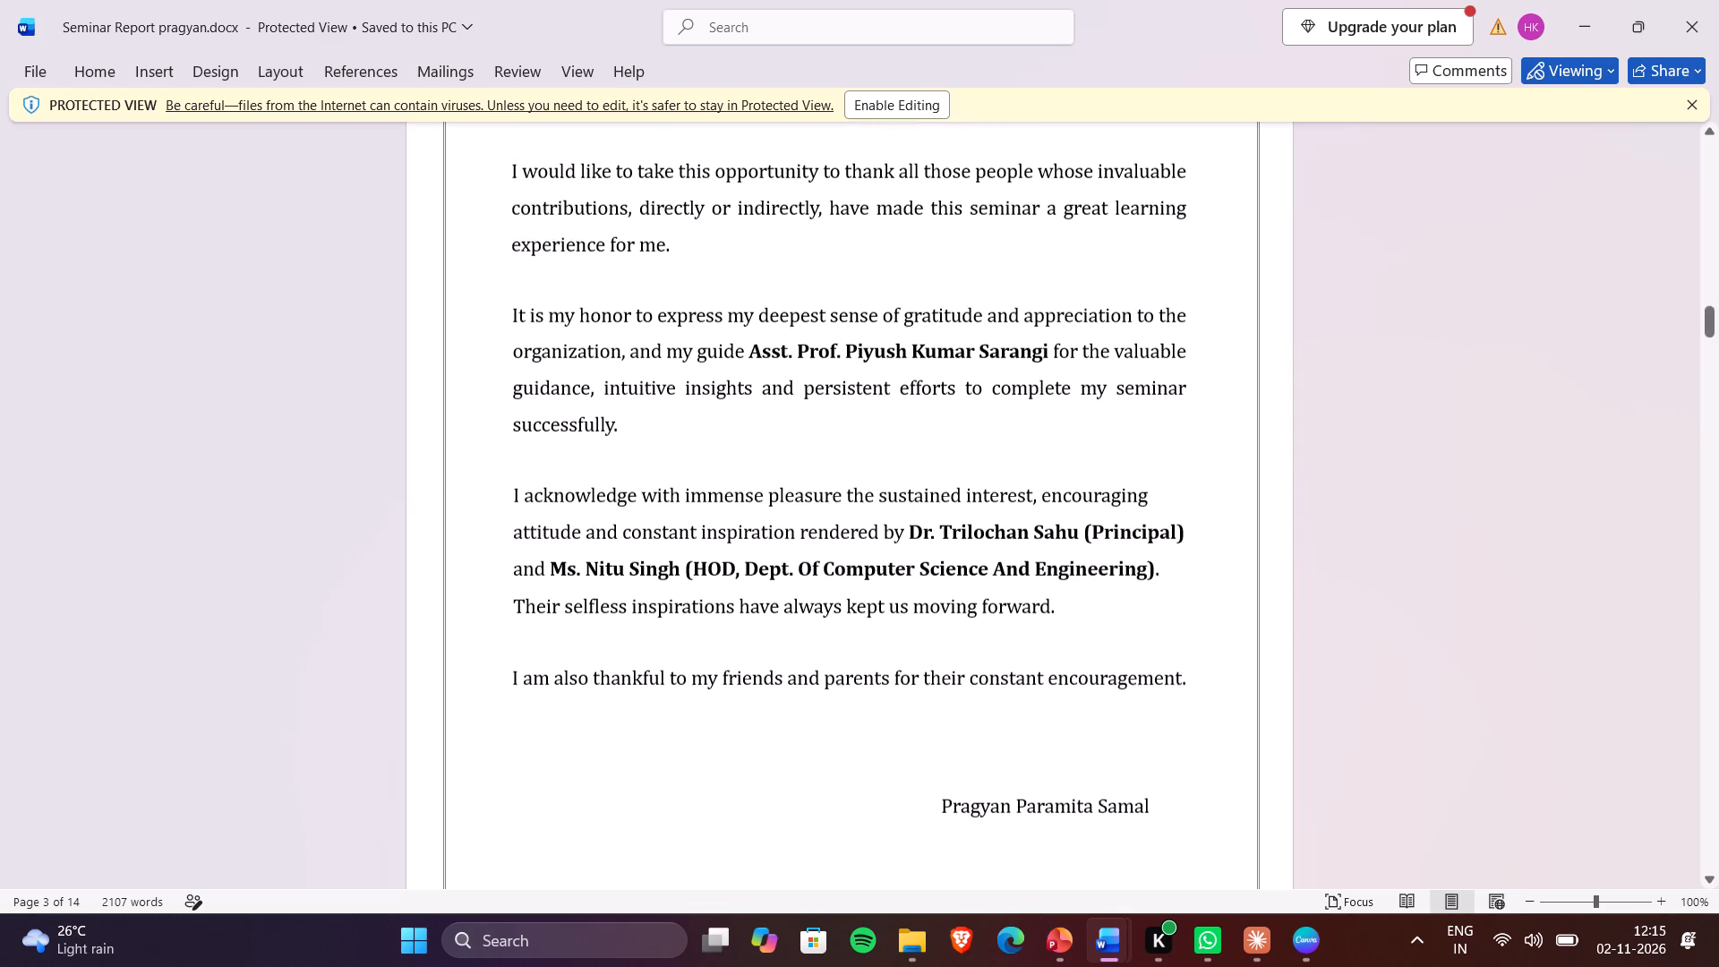
{"action": "scroll", "coordinate": [1043, 552], "scroll_direction": "down", "scroll_amount": 2}
{"action": "scroll", "coordinate": [1043, 552], "scroll_direction": "up", "scroll_amount": 2}
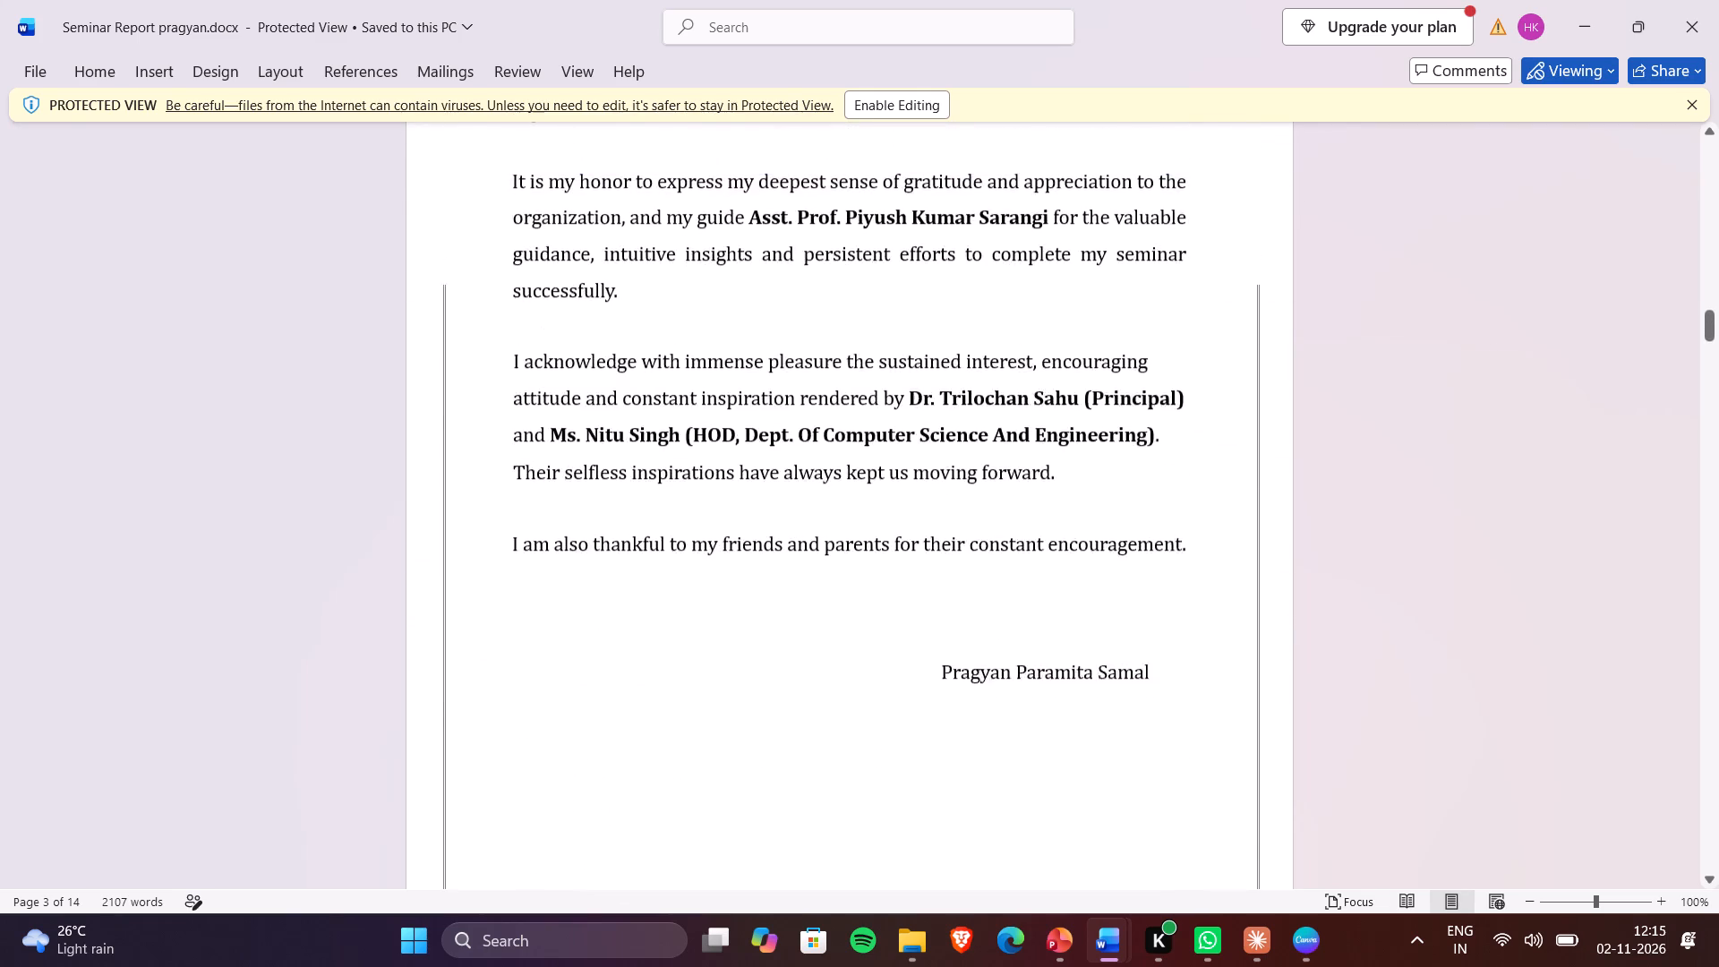
{"action": "key", "text": "alt+Tab"}
Review the Digital Divide report's cover, Declaration and Certificate pages, checking the supervisor and signatory names.
{"action": "scroll", "coordinate": [998, 680], "scroll_direction": "down", "scroll_amount": 1}
{"action": "scroll", "coordinate": [998, 680], "scroll_direction": "up", "scroll_amount": 11}
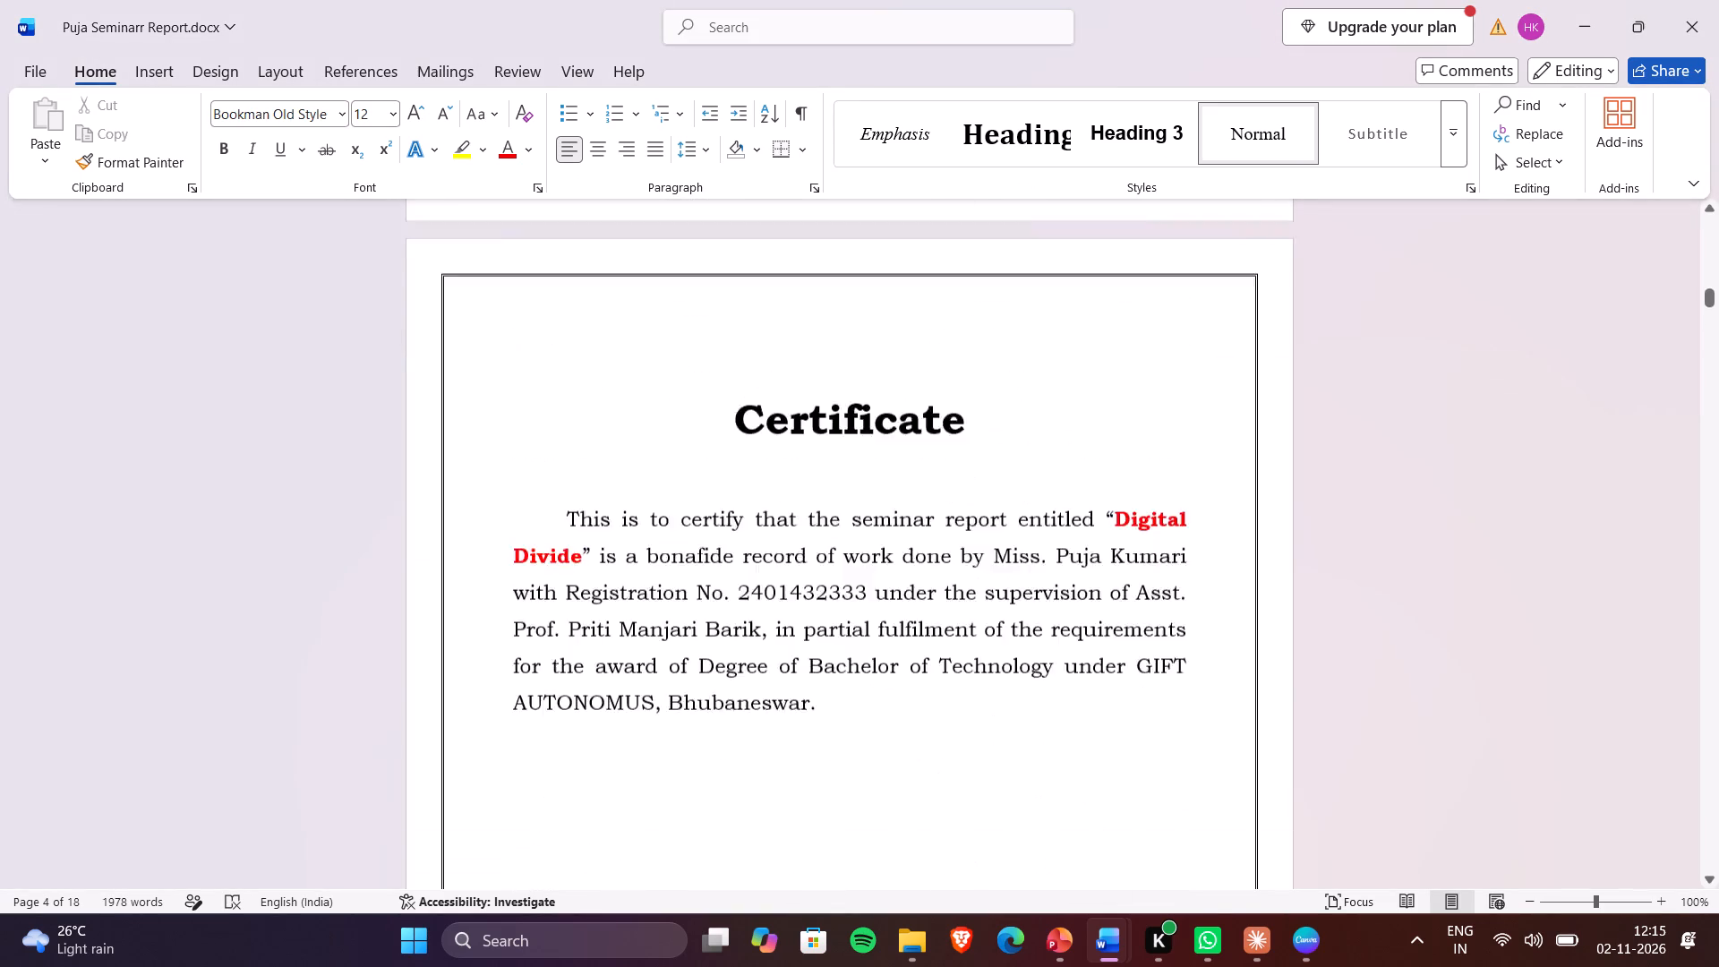
{"action": "scroll", "coordinate": [998, 680], "scroll_direction": "up", "scroll_amount": 15}
{"action": "scroll", "coordinate": [998, 680], "scroll_direction": "up", "scroll_amount": 10}
{"action": "scroll", "coordinate": [998, 680], "scroll_direction": "down", "scroll_amount": 2}
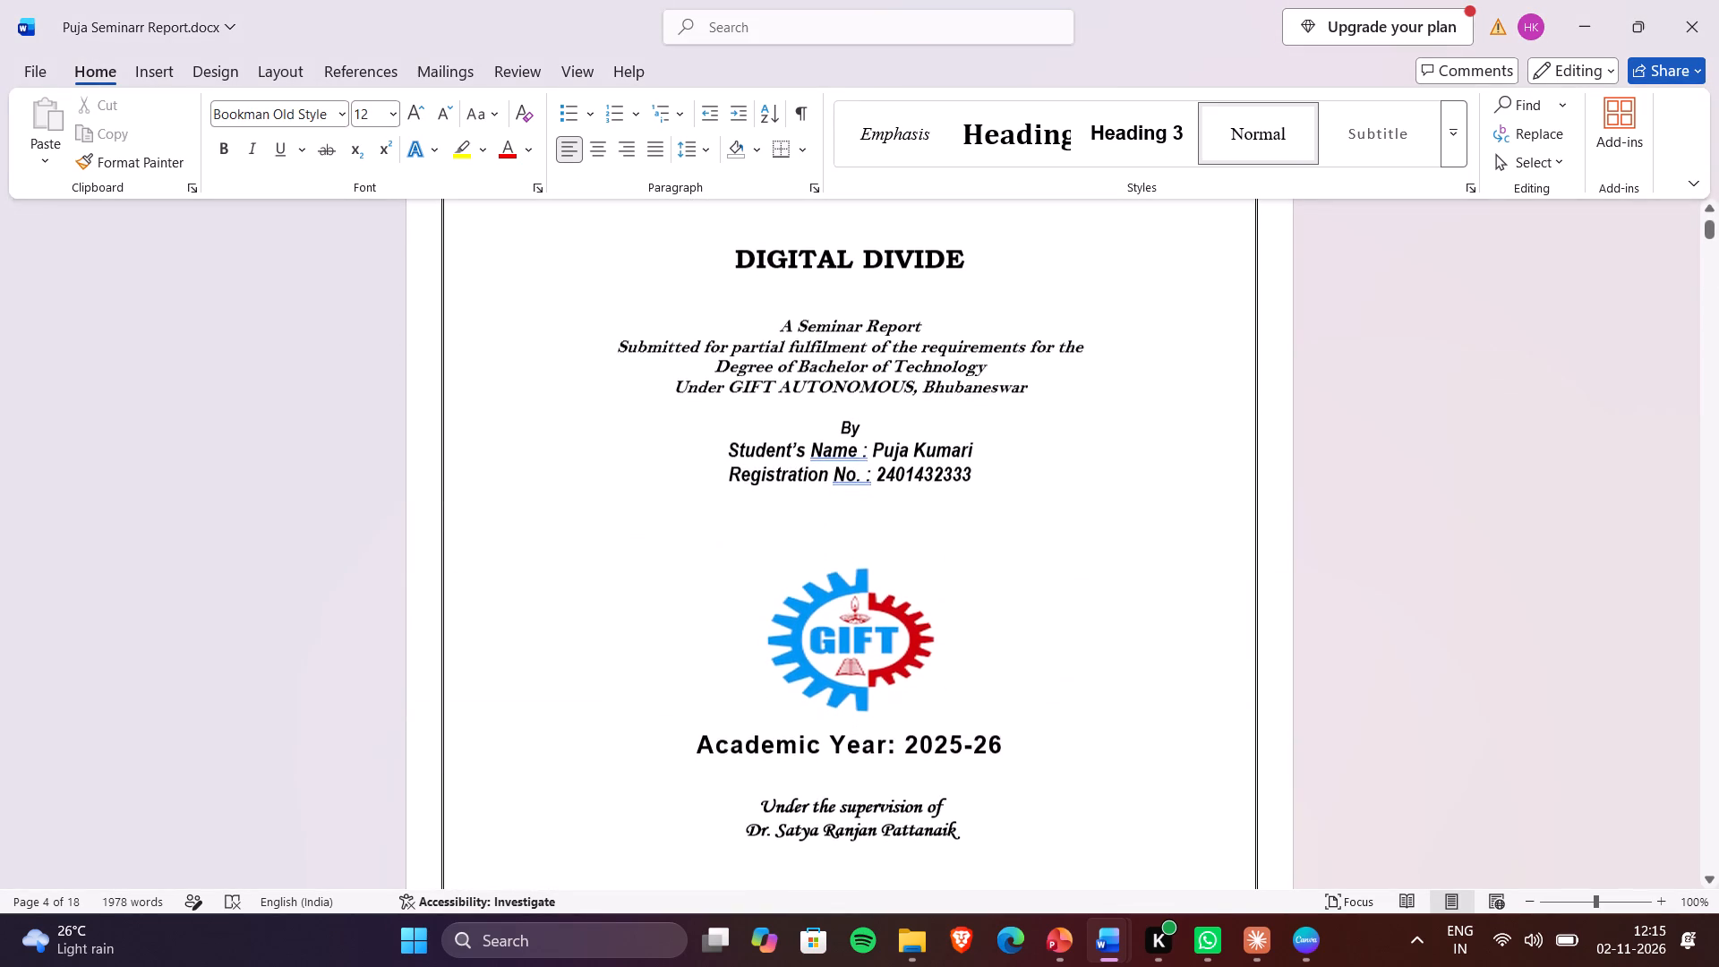
{"action": "scroll", "coordinate": [998, 680], "scroll_direction": "down", "scroll_amount": 7}
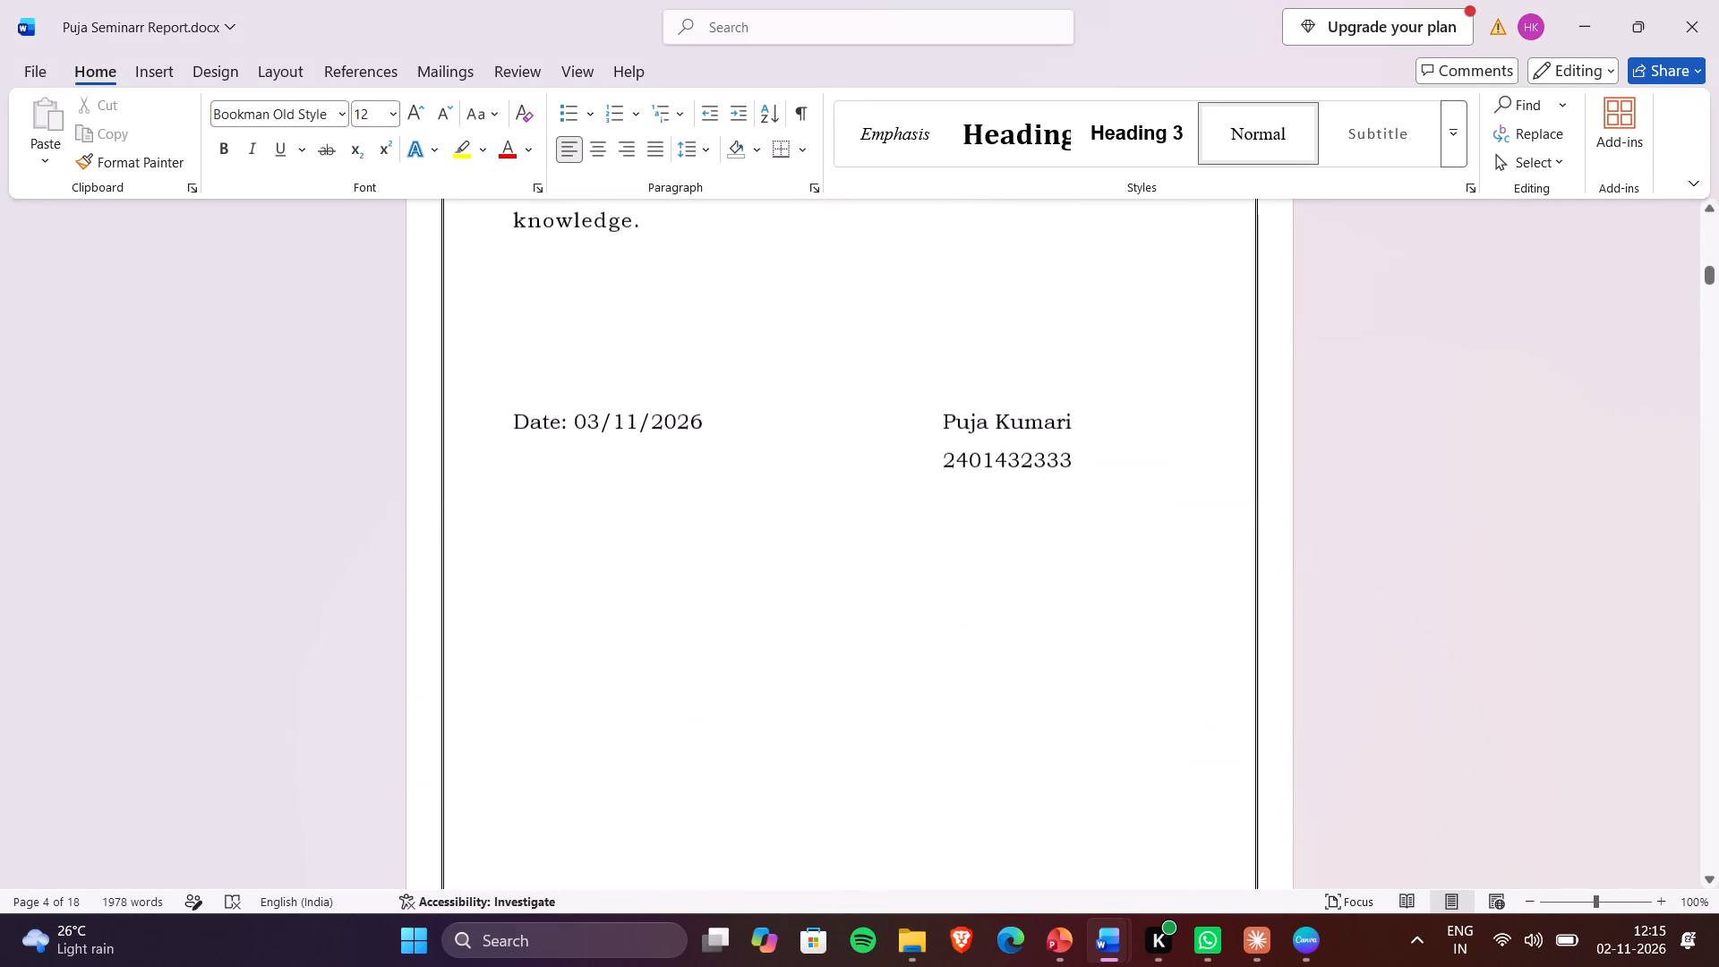
{"action": "scroll", "coordinate": [998, 680], "scroll_direction": "left", "scroll_amount": 1}
{"action": "scroll", "coordinate": [998, 680], "scroll_direction": "down", "scroll_amount": 1}
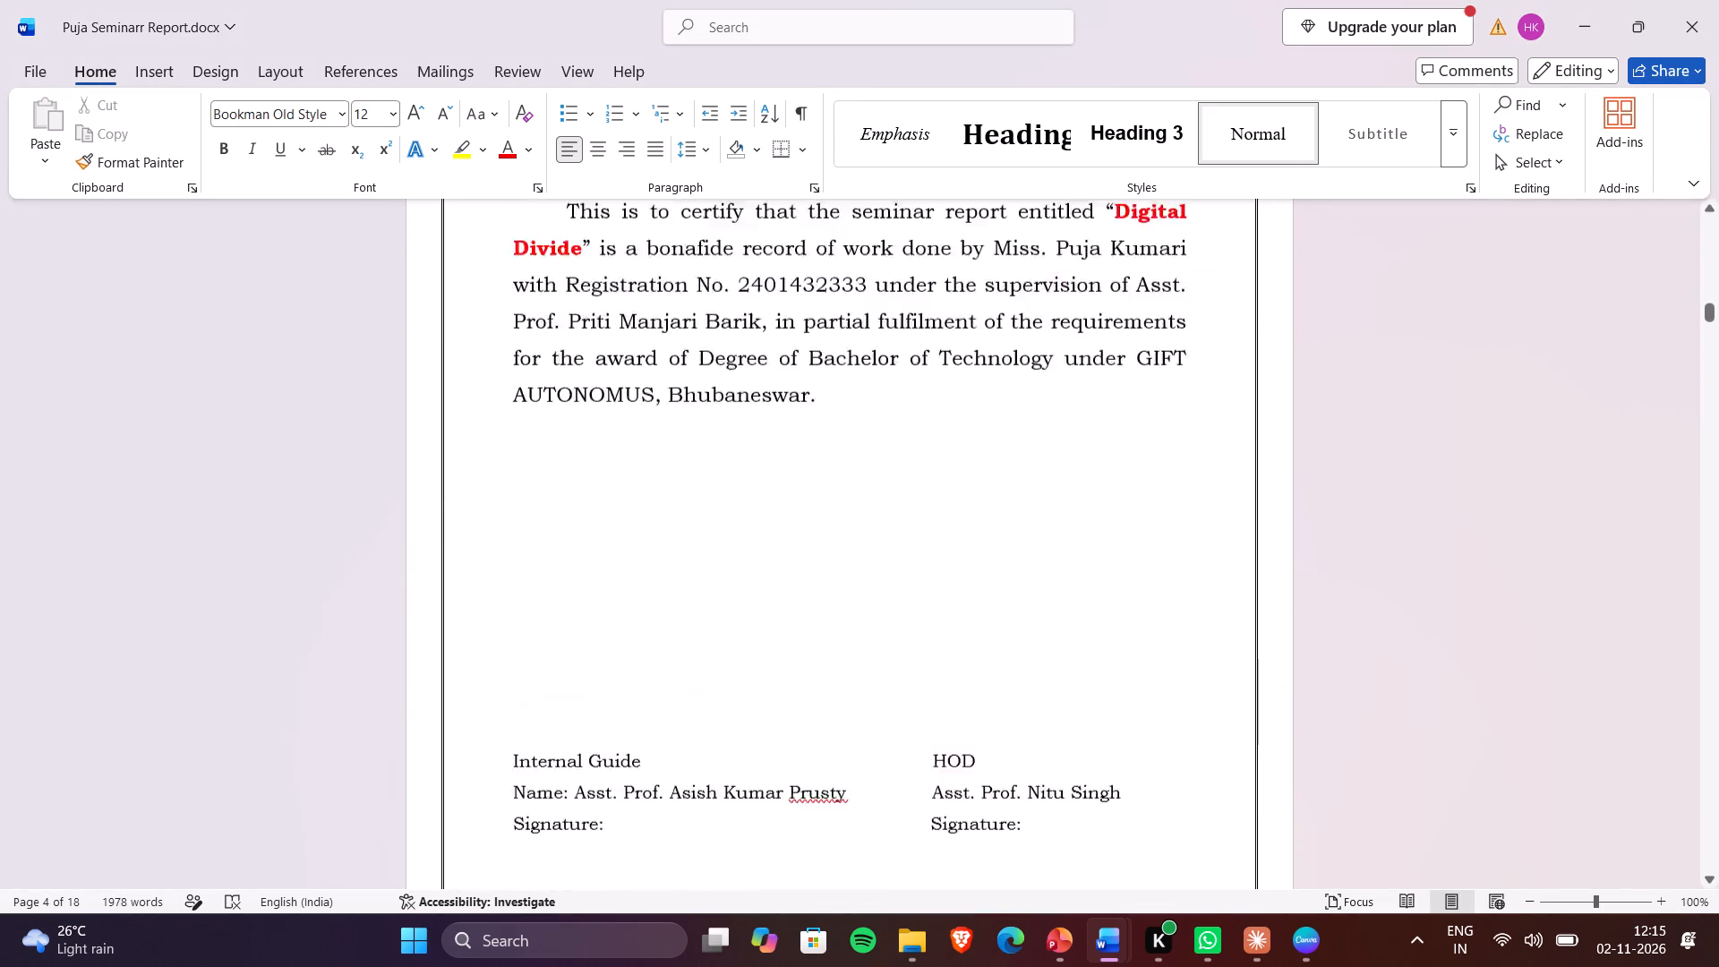
{"action": "scroll", "coordinate": [998, 680], "scroll_direction": "down", "scroll_amount": 1}
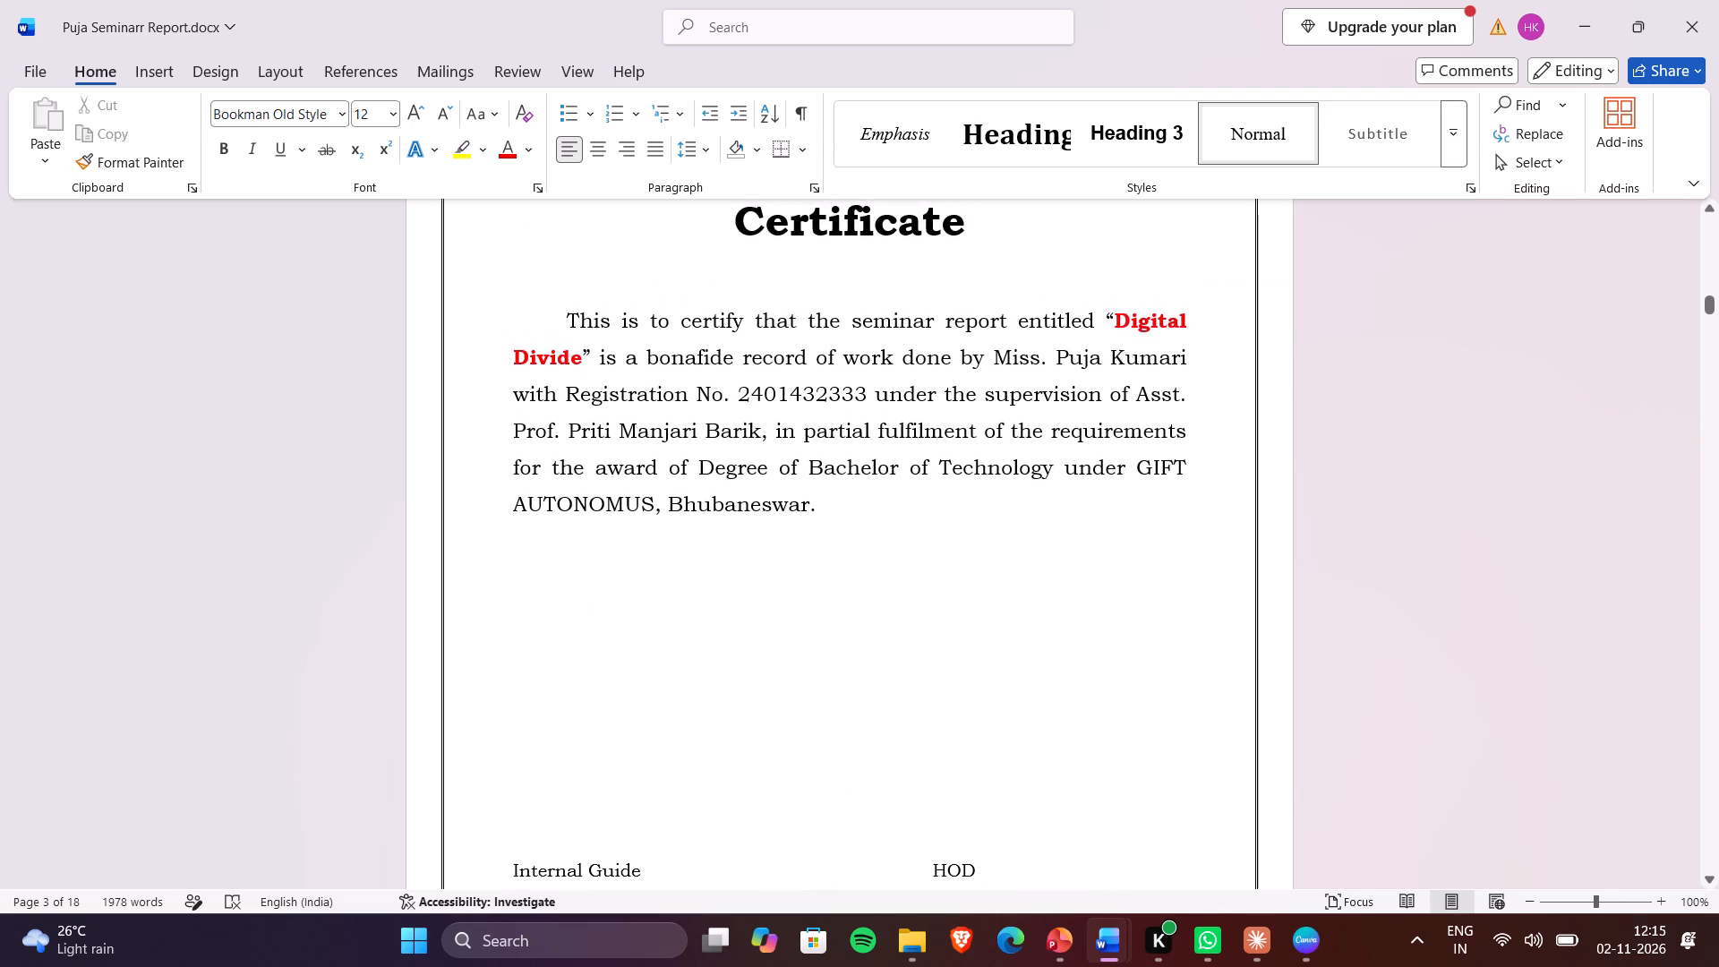
Replace the supervisor's title and name in the Certificate paragraph with the "Dr." title and supervisor name used on the cover page.
{"action": "left_click_drag", "start_coordinate": [998, 680], "coordinate": [988, 551]}
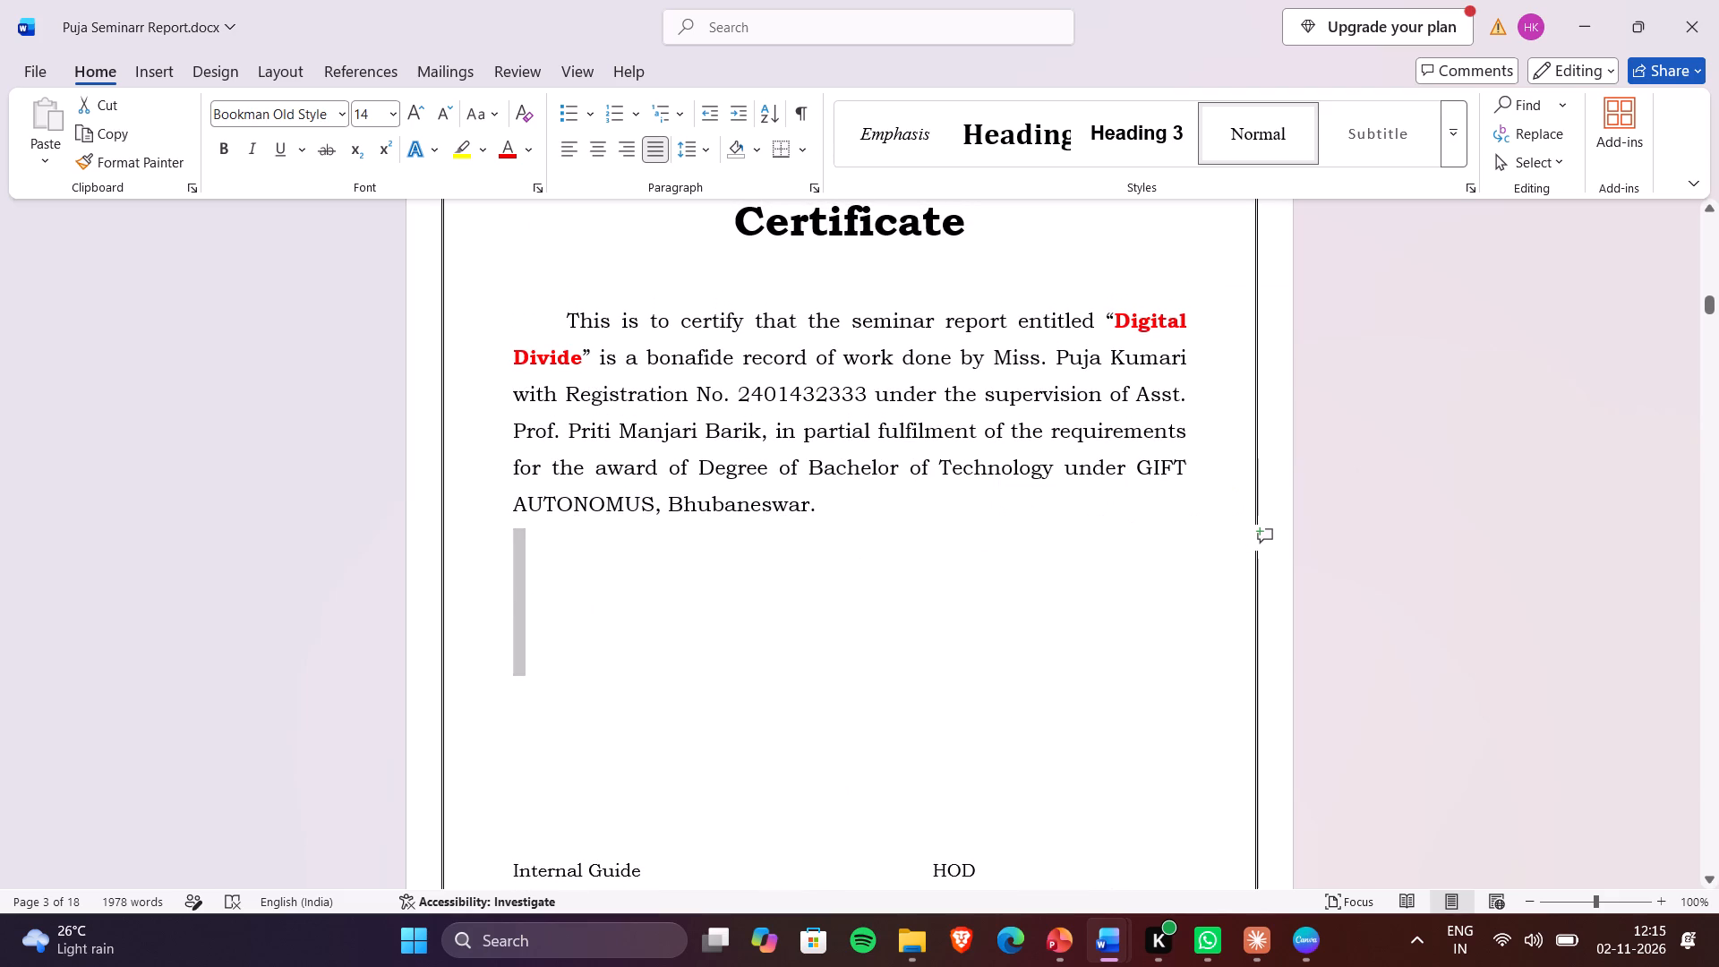
{"action": "left_click", "coordinate": [757, 441]}
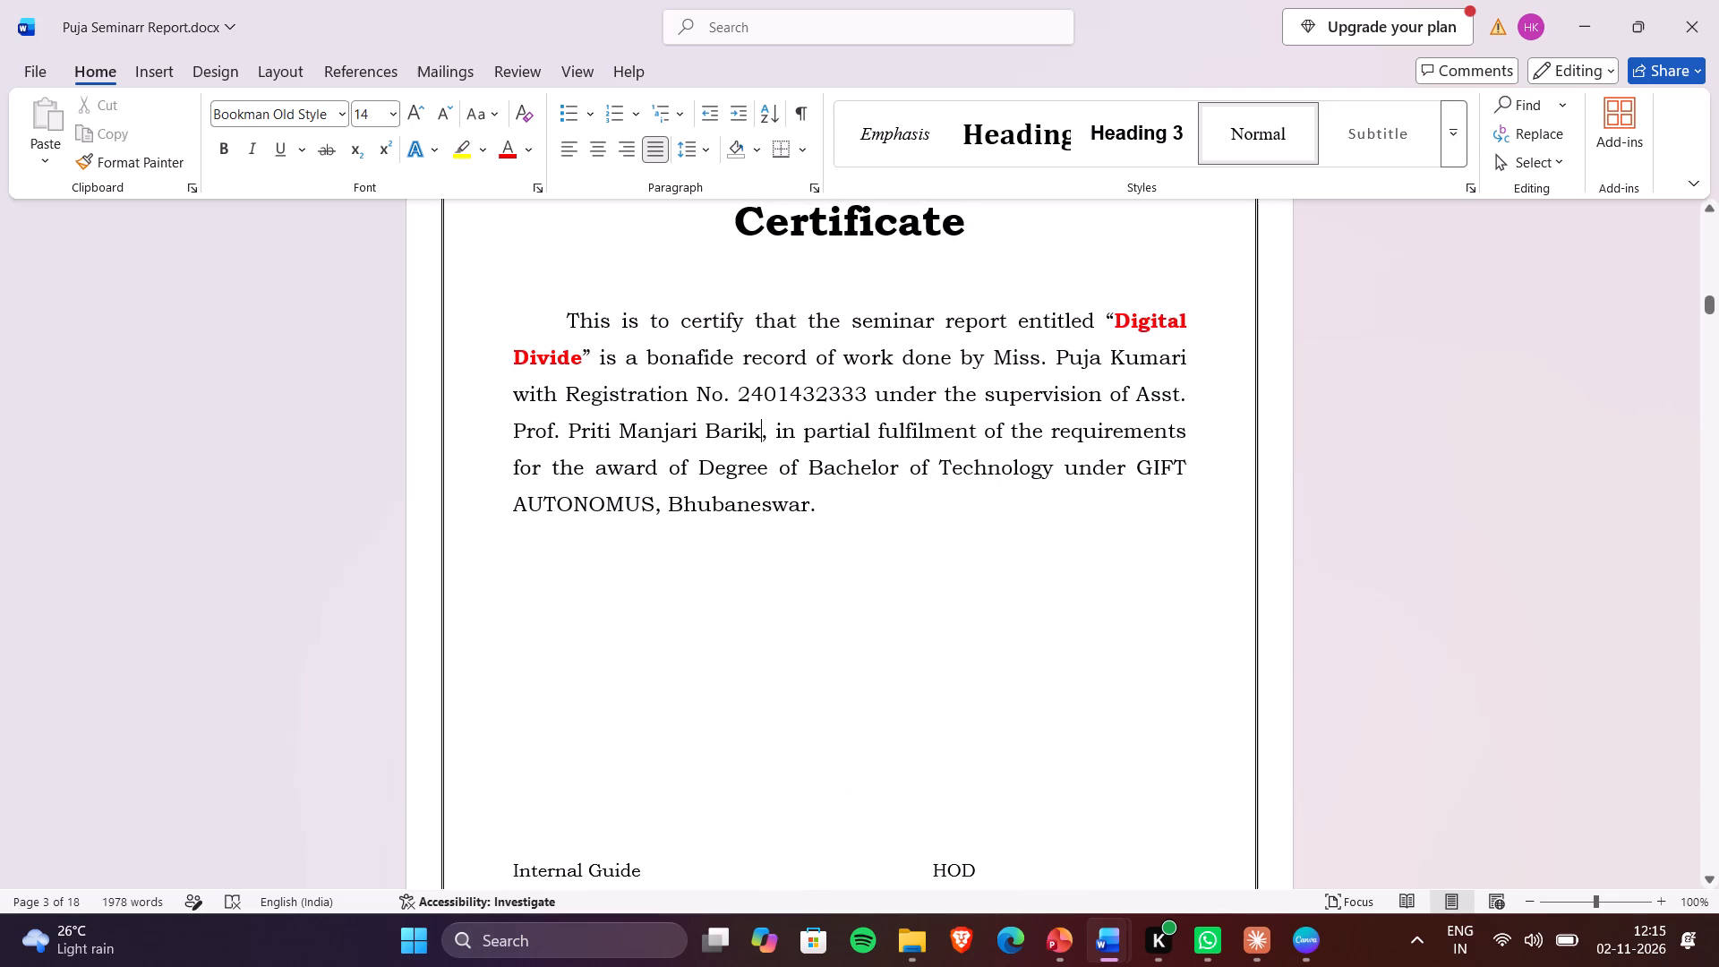
{"action": "key", "text": "ctrl+shift+Left"}
{"action": "key", "text": "ctrl+shift+Left"}
{"action": "key", "text": "ctrl+shift+Left"}
{"action": "key", "text": "ctrl+shift+Left"}
{"action": "key", "text": "ctrl+shift+Left"}
{"action": "key", "text": "ctrl+shift+Left"}
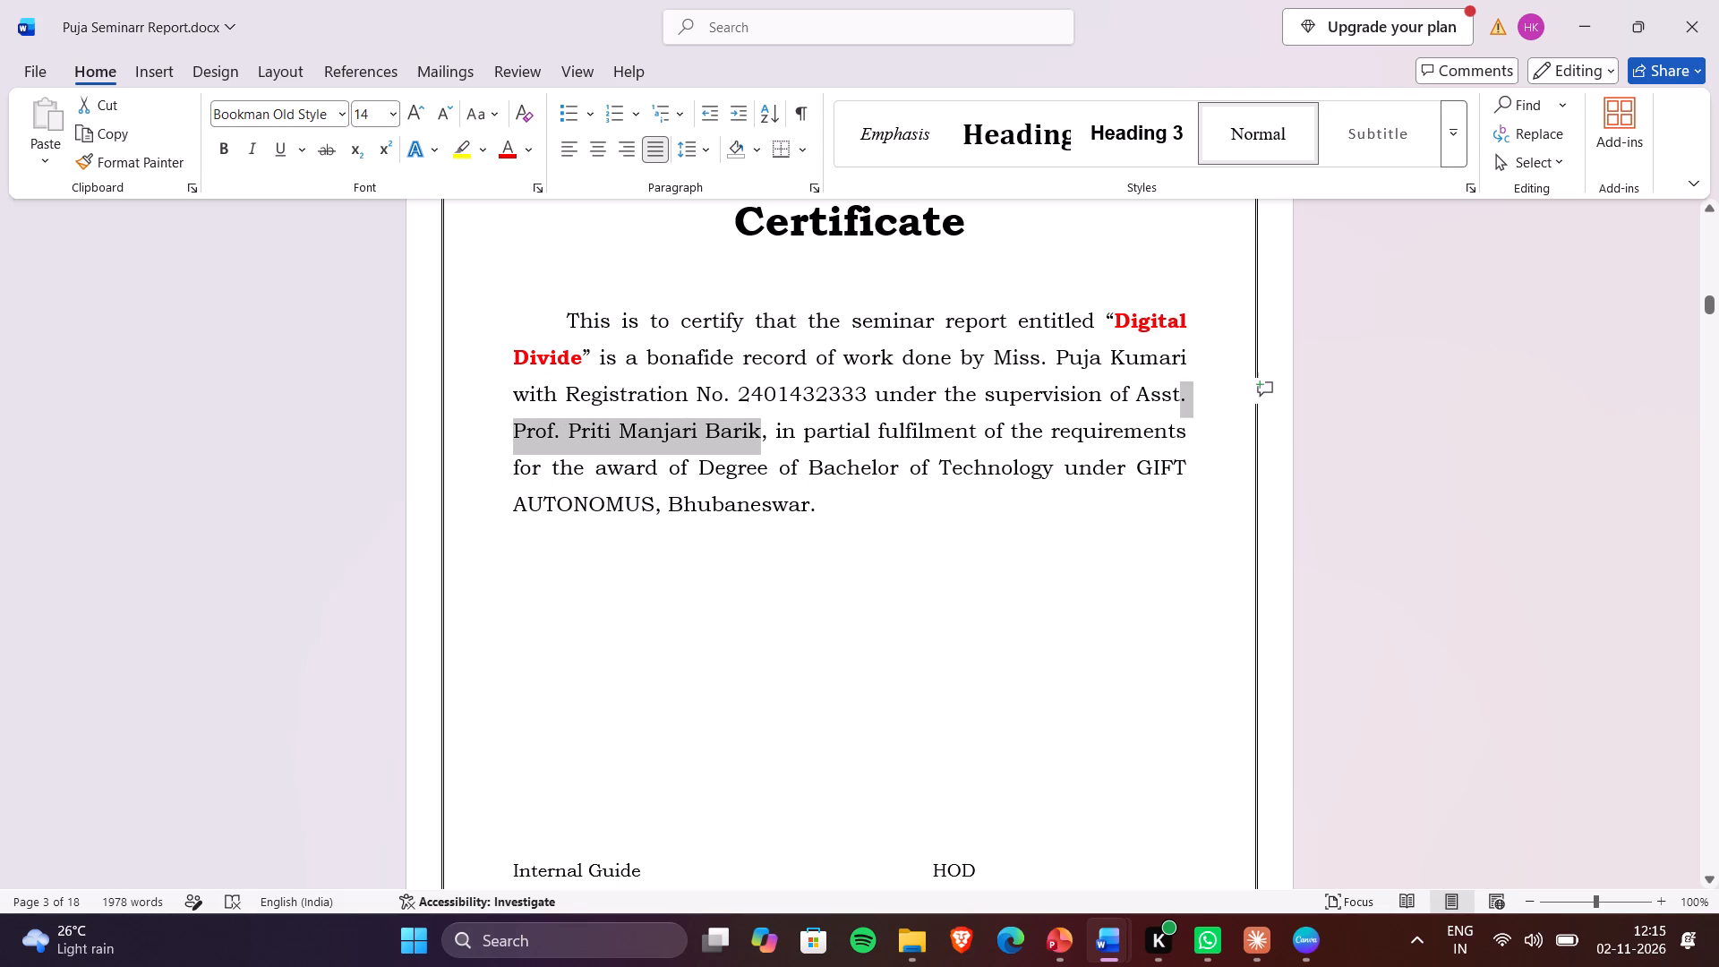
{"action": "key", "text": "ctrl+shift+Left"}
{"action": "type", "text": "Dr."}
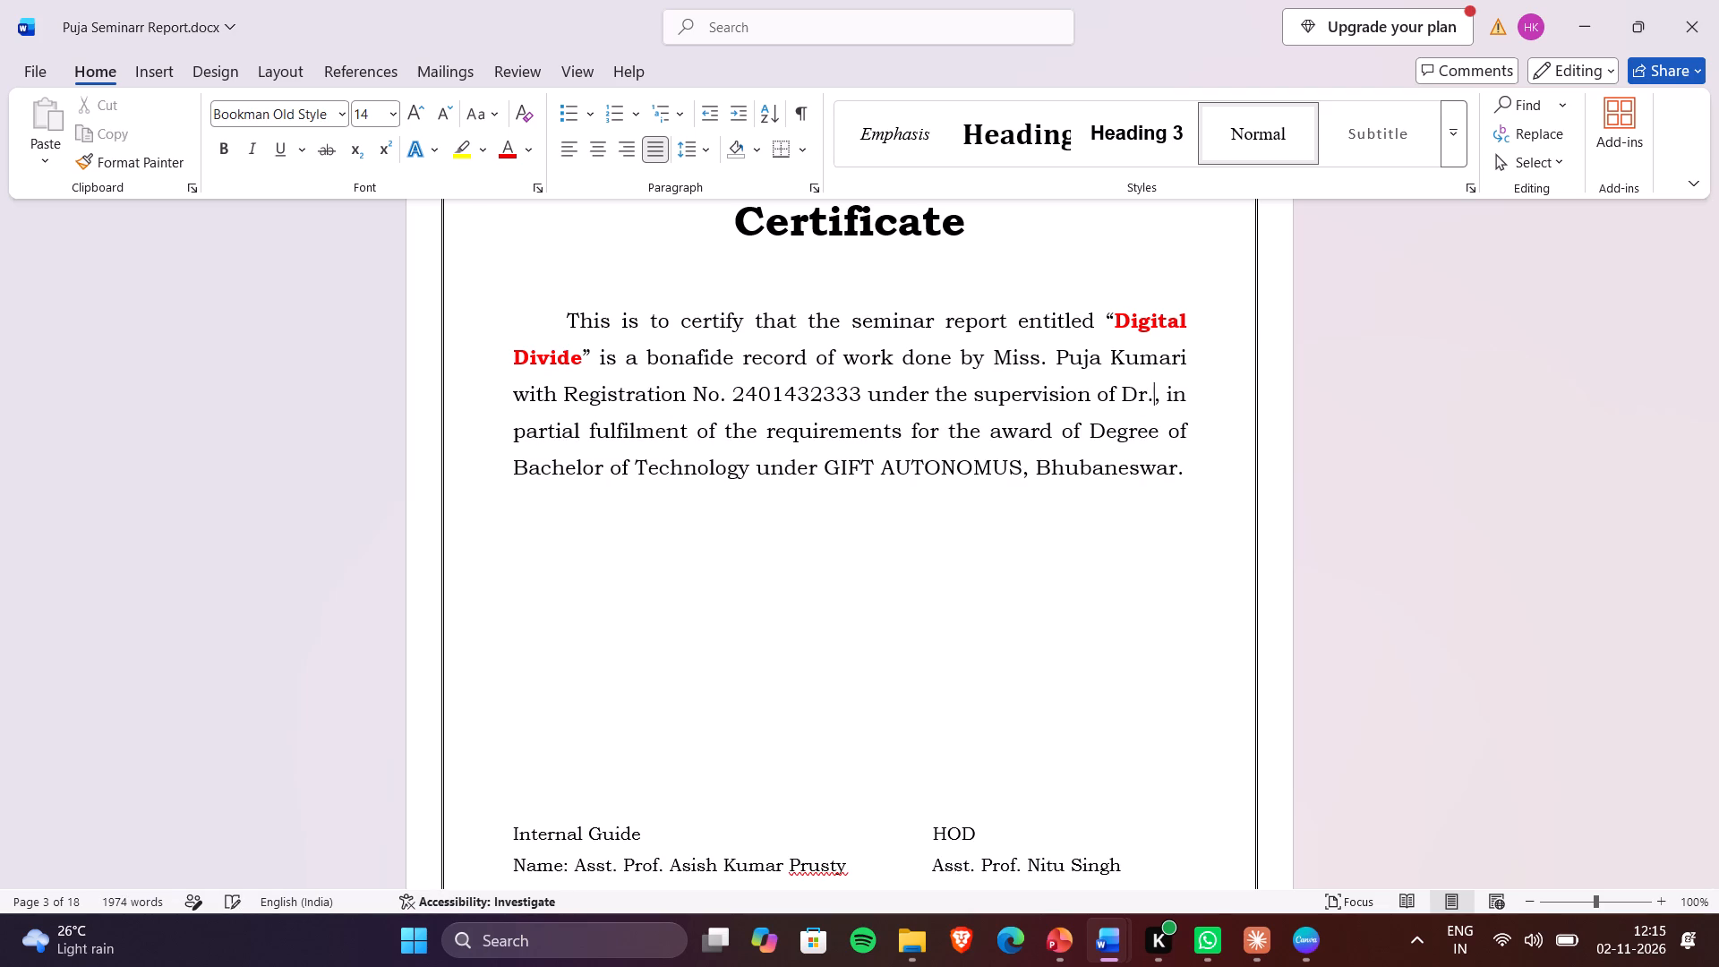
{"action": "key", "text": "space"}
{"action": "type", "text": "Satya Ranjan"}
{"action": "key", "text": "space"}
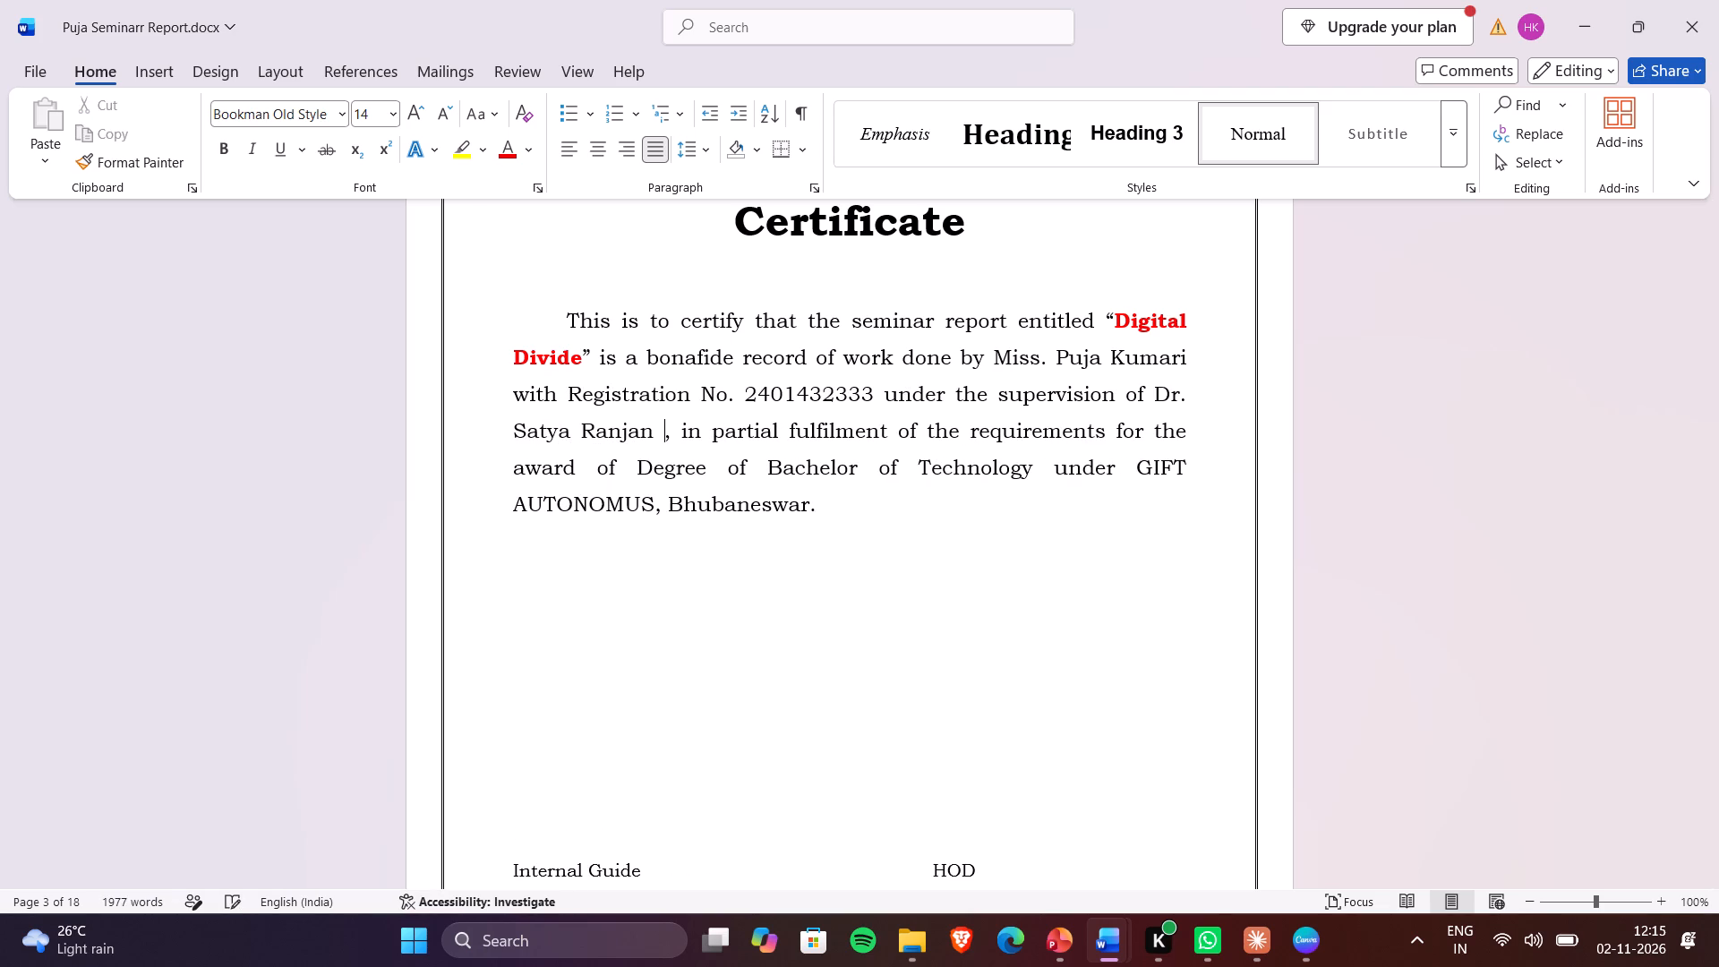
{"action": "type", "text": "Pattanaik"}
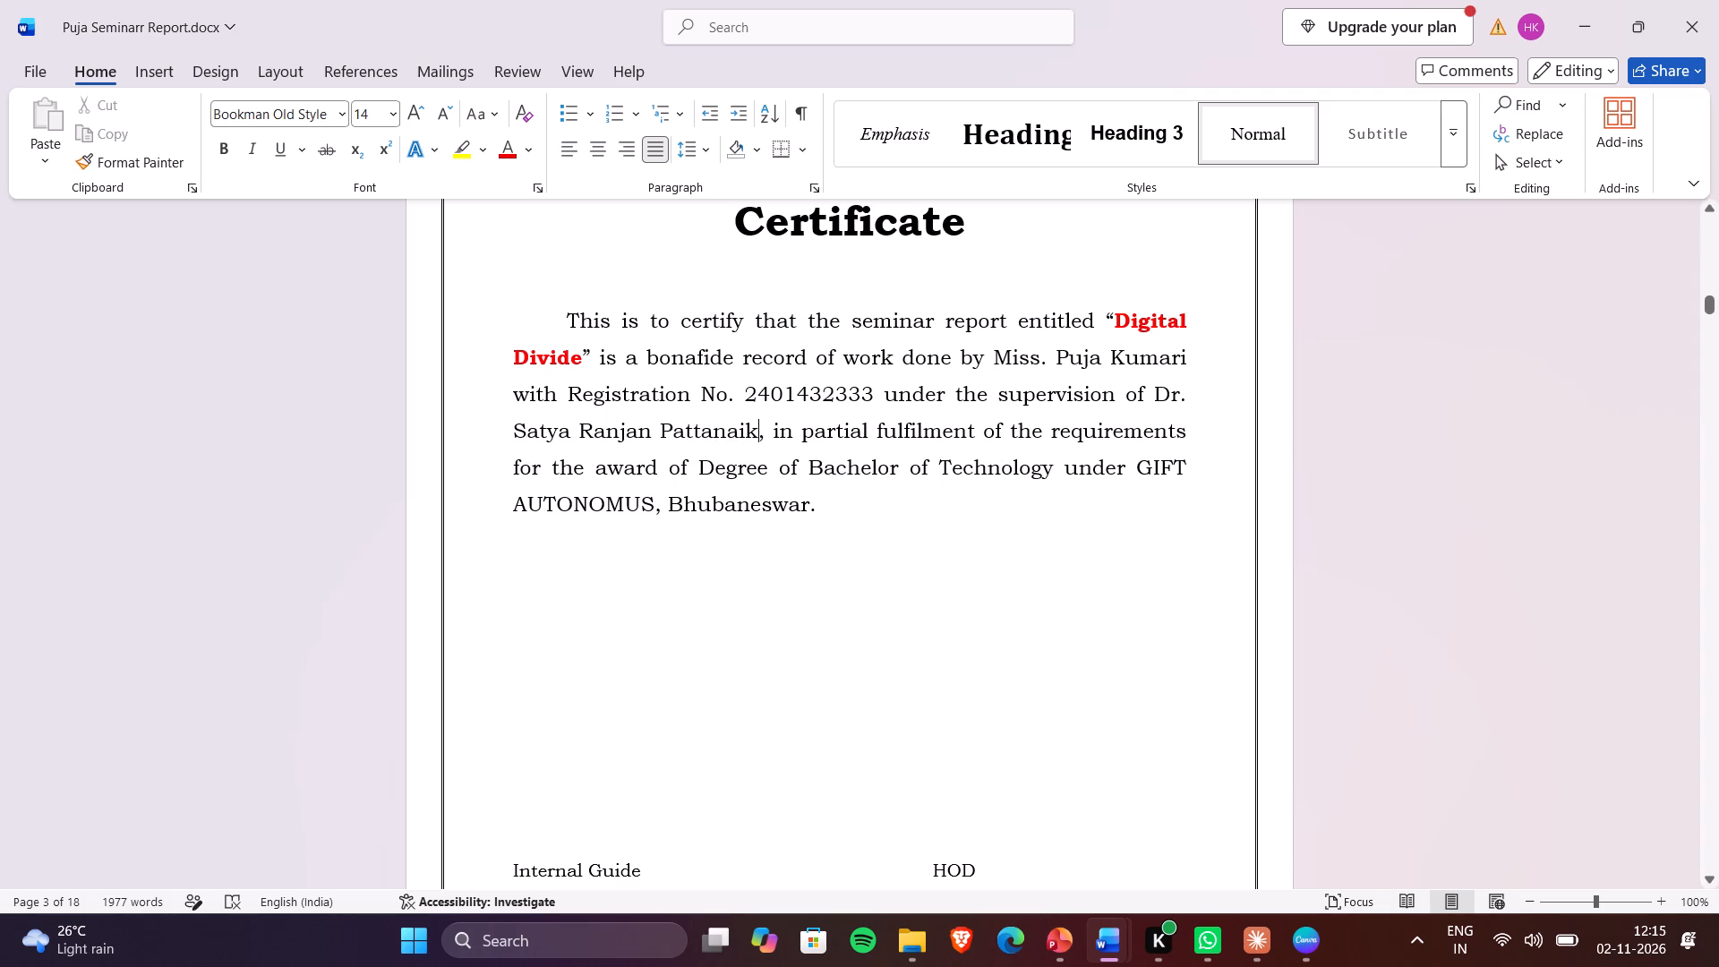
Rewrite the word after "GIFT" in the Certificate paragraph as "Autonomous".
{"action": "left_click", "coordinate": [651, 501]}
{"action": "key", "text": "BackSpace"}
{"action": "key", "text": "BackSpace"}
{"action": "key", "text": "BackSpace"}
{"action": "key", "text": "BackSpace"}
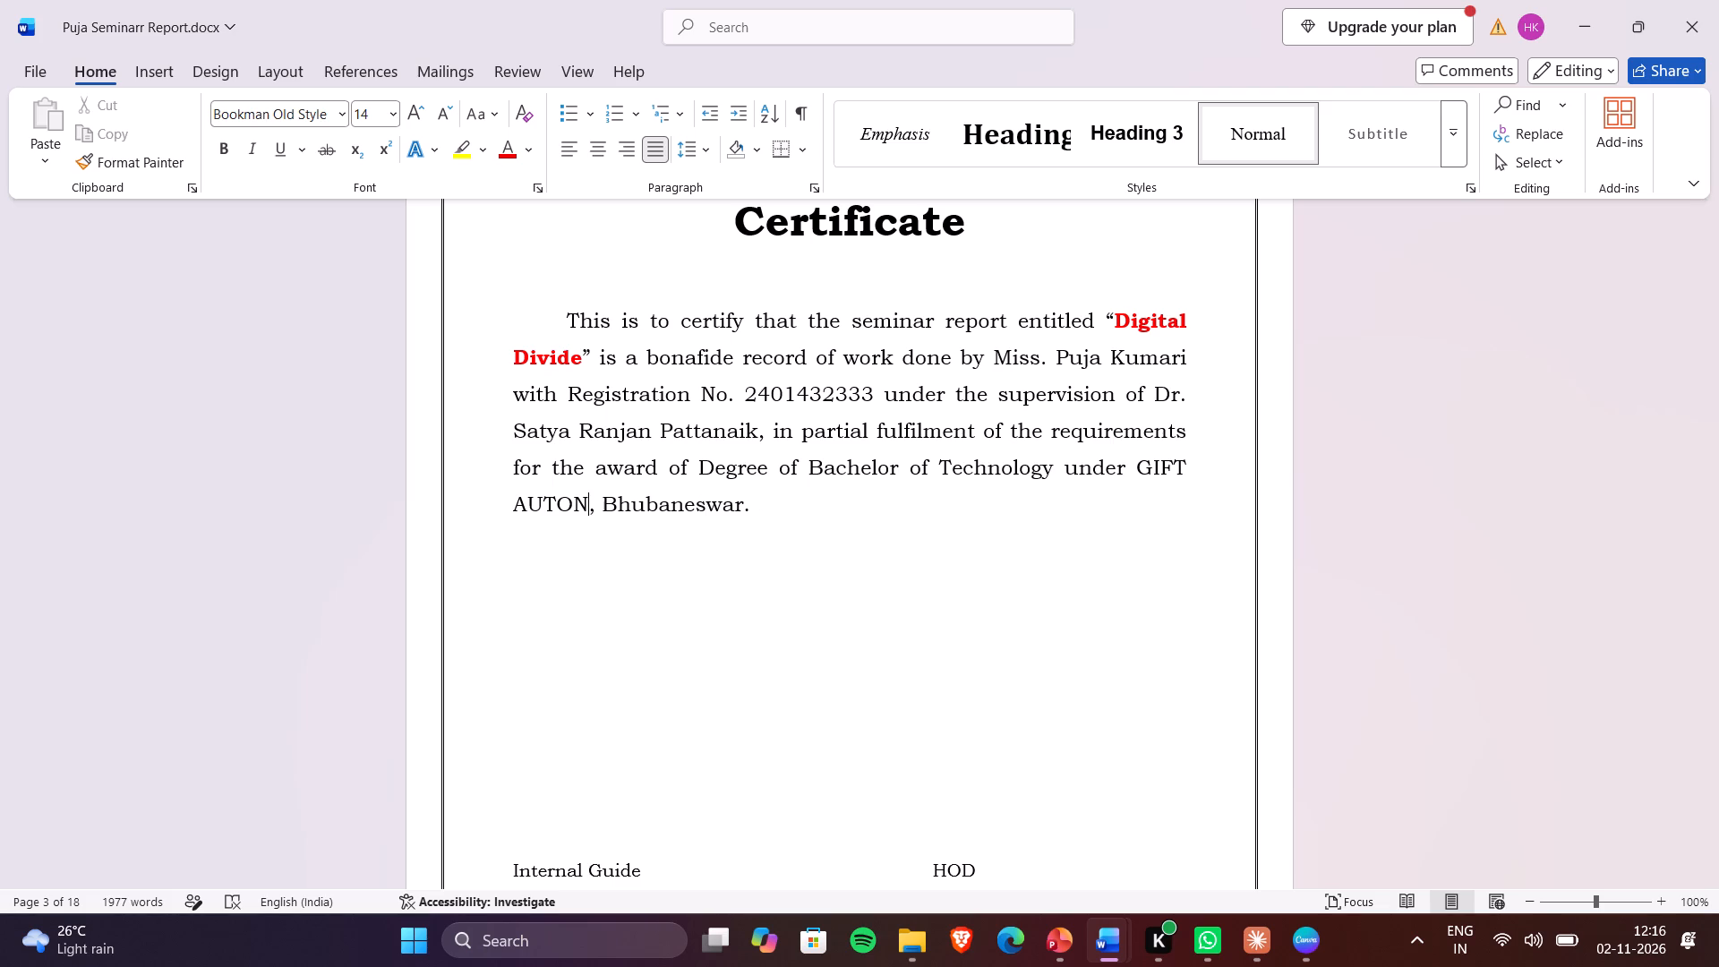
{"action": "key", "text": "BackSpace"}
{"action": "key", "text": "BackSpace"}
{"action": "key", "text": "BackSpace"}
{"action": "key", "text": "BackSpace"}
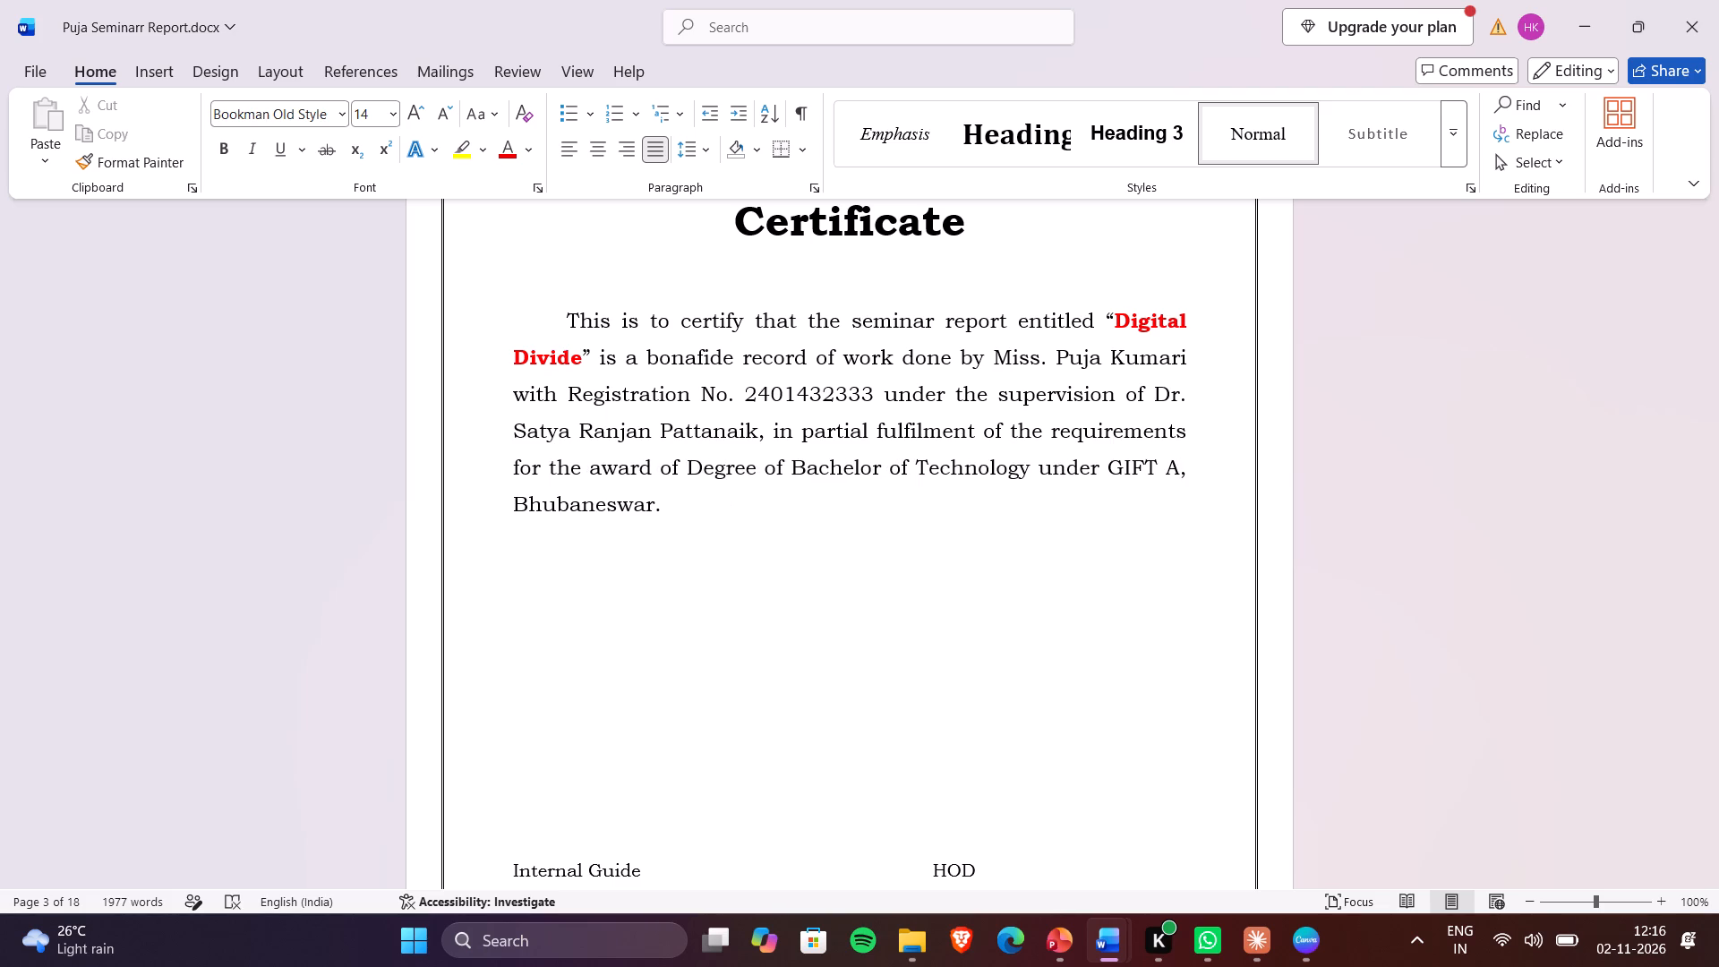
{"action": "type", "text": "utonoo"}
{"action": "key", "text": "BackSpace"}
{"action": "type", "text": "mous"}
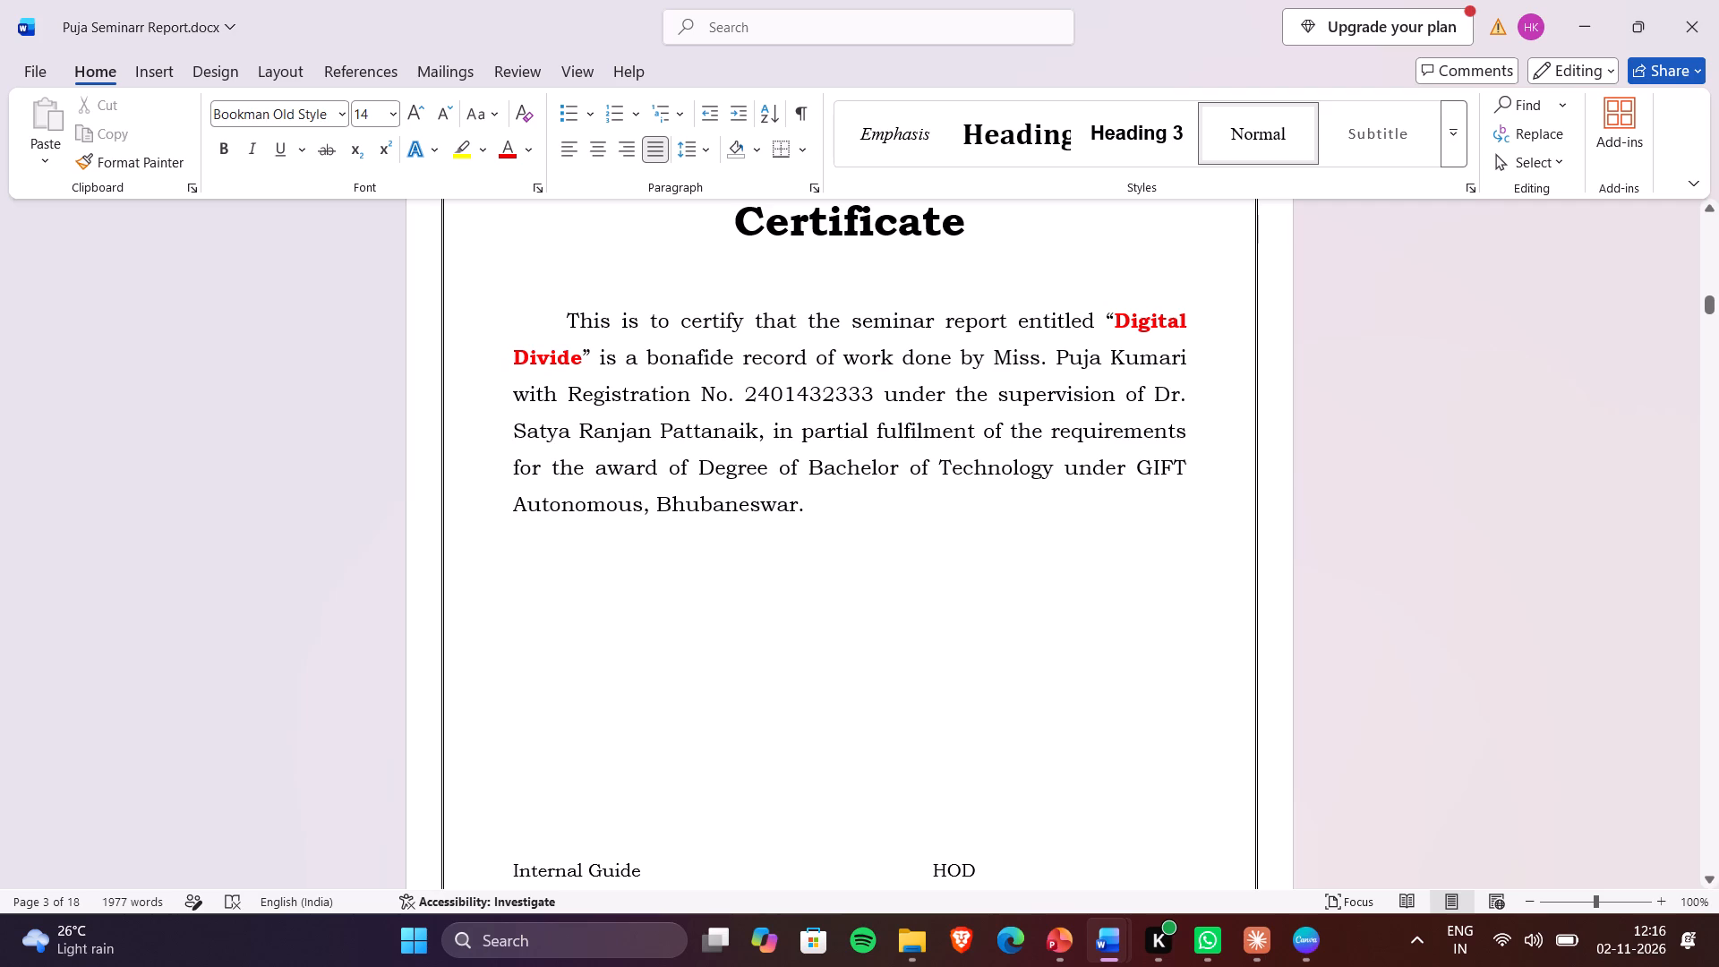
Replace the HOD's title and name in the Acknowledgement with "Asst. Prof." and the HOD's name used on the Certificate page.
{"action": "scroll", "coordinate": [751, 538], "scroll_direction": "down", "scroll_amount": 4}
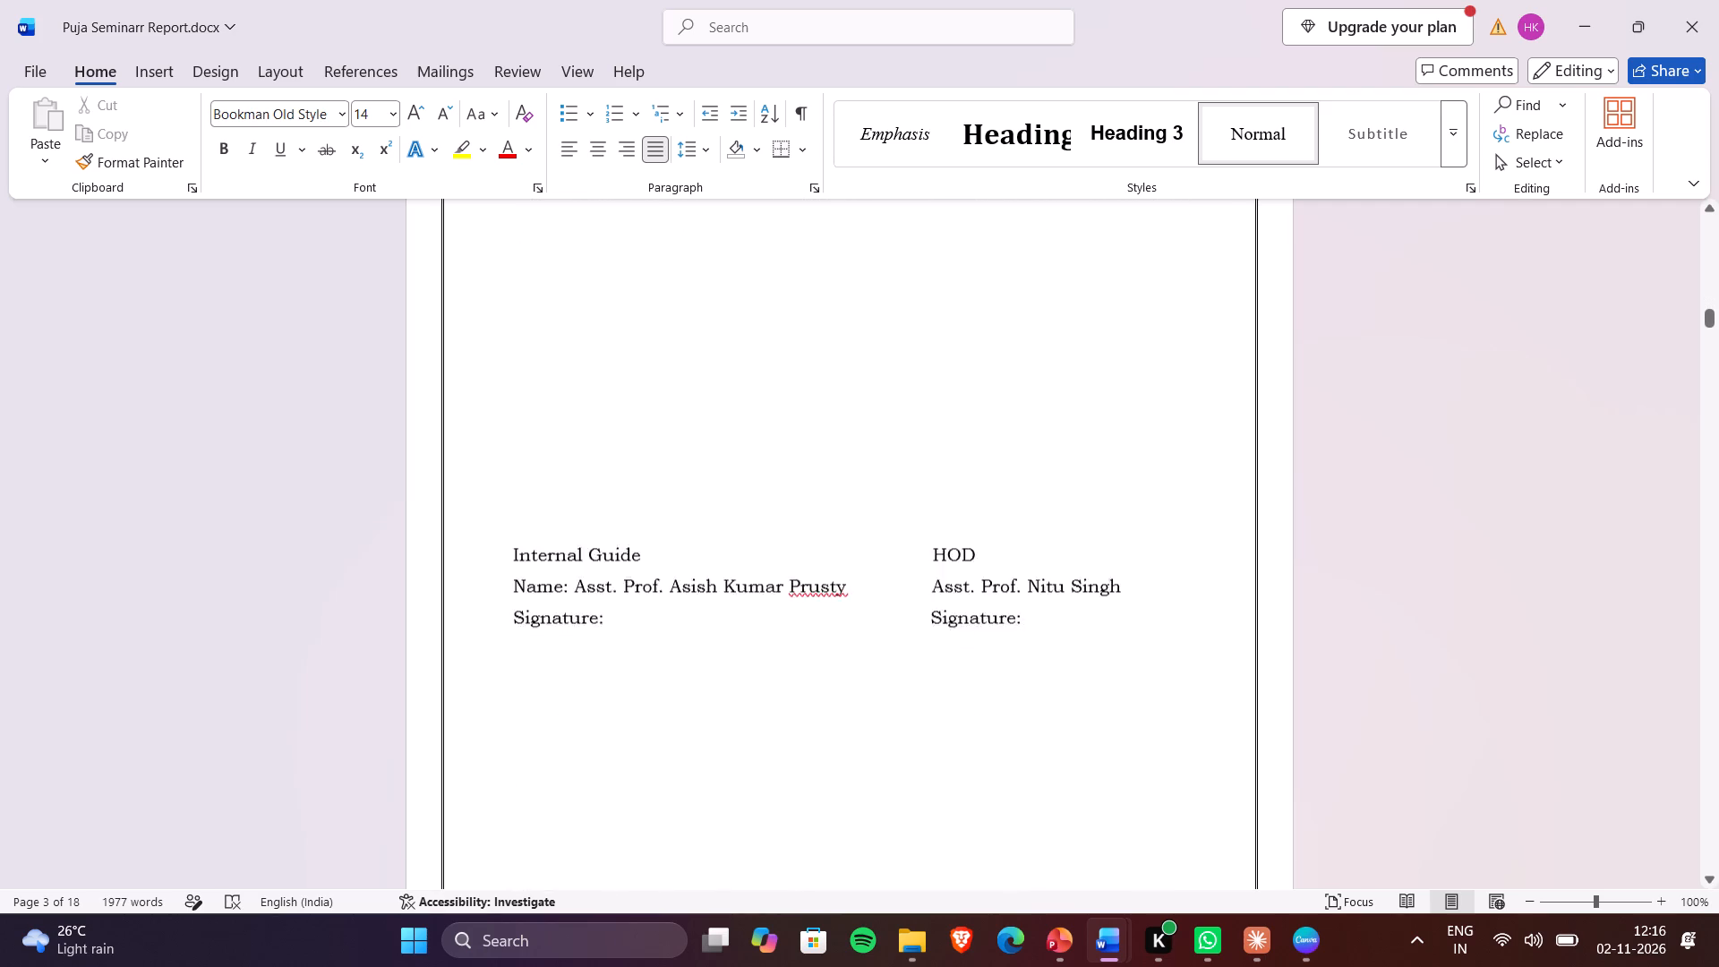
{"action": "scroll", "coordinate": [751, 538], "scroll_direction": "down", "scroll_amount": 4}
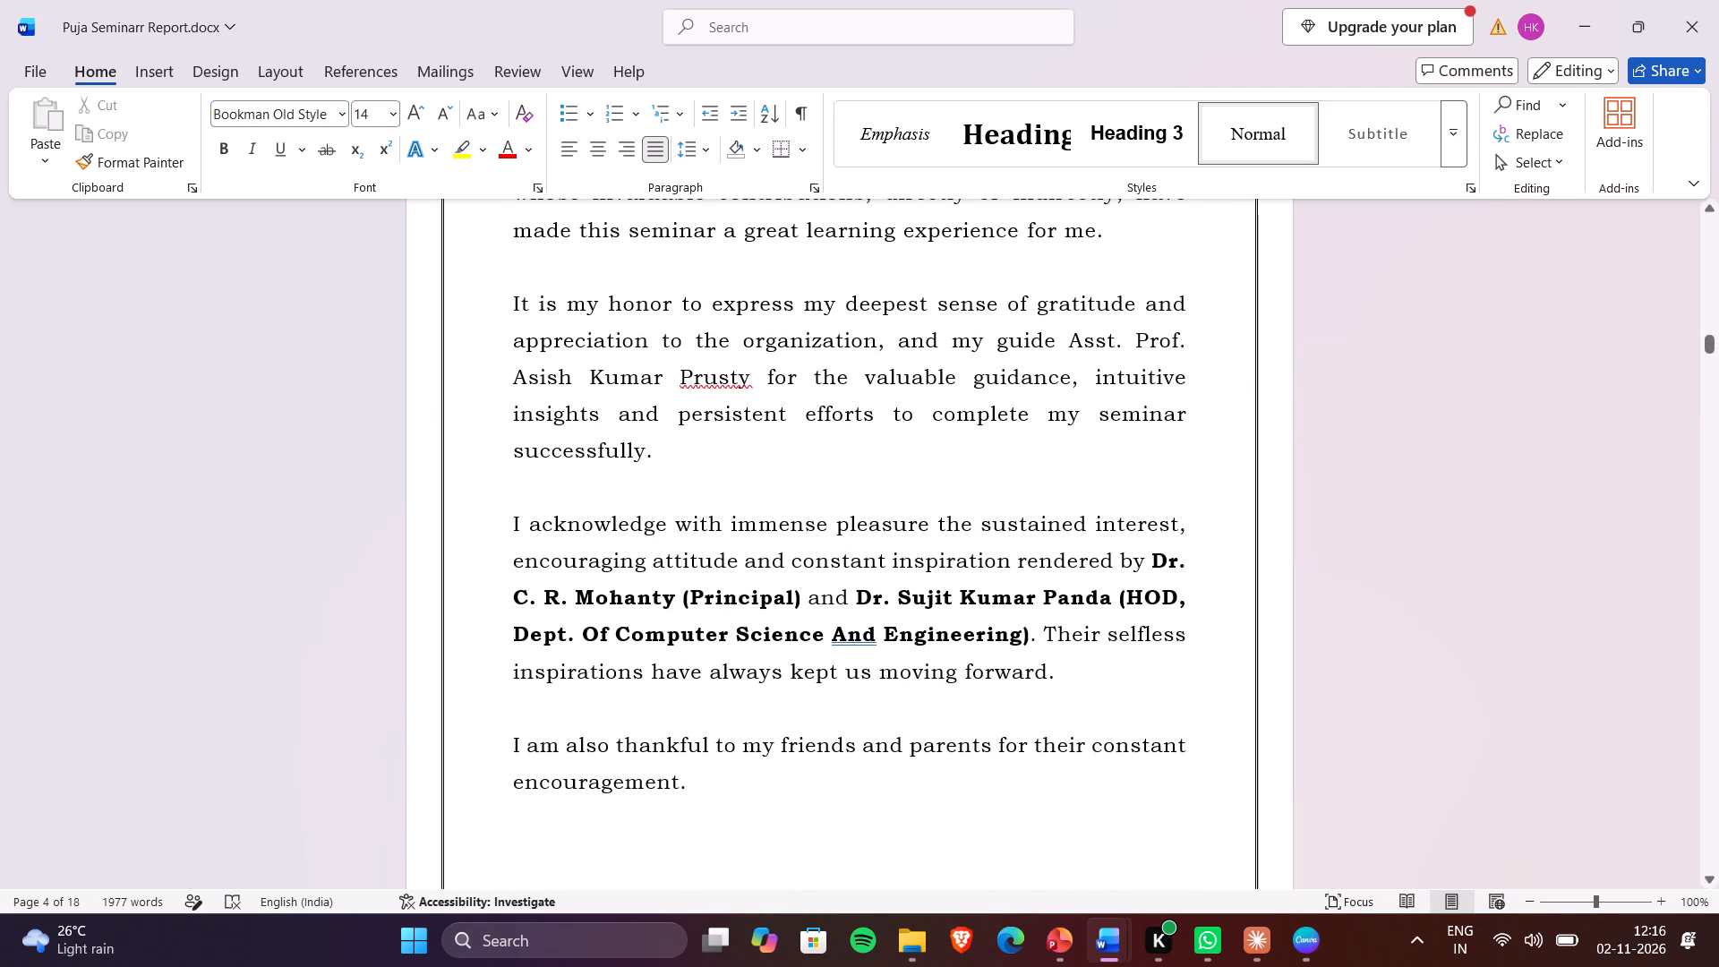
{"action": "left_click", "coordinate": [1113, 595]}
{"action": "key", "text": "ctrl+shift+Left"}
{"action": "key", "text": "ctrl+shift+Left"}
{"action": "key", "text": "ctrl+shift+Left"}
{"action": "key", "text": "ctrl+shift+Left"}
{"action": "key", "text": "ctrl+shift+Left"}
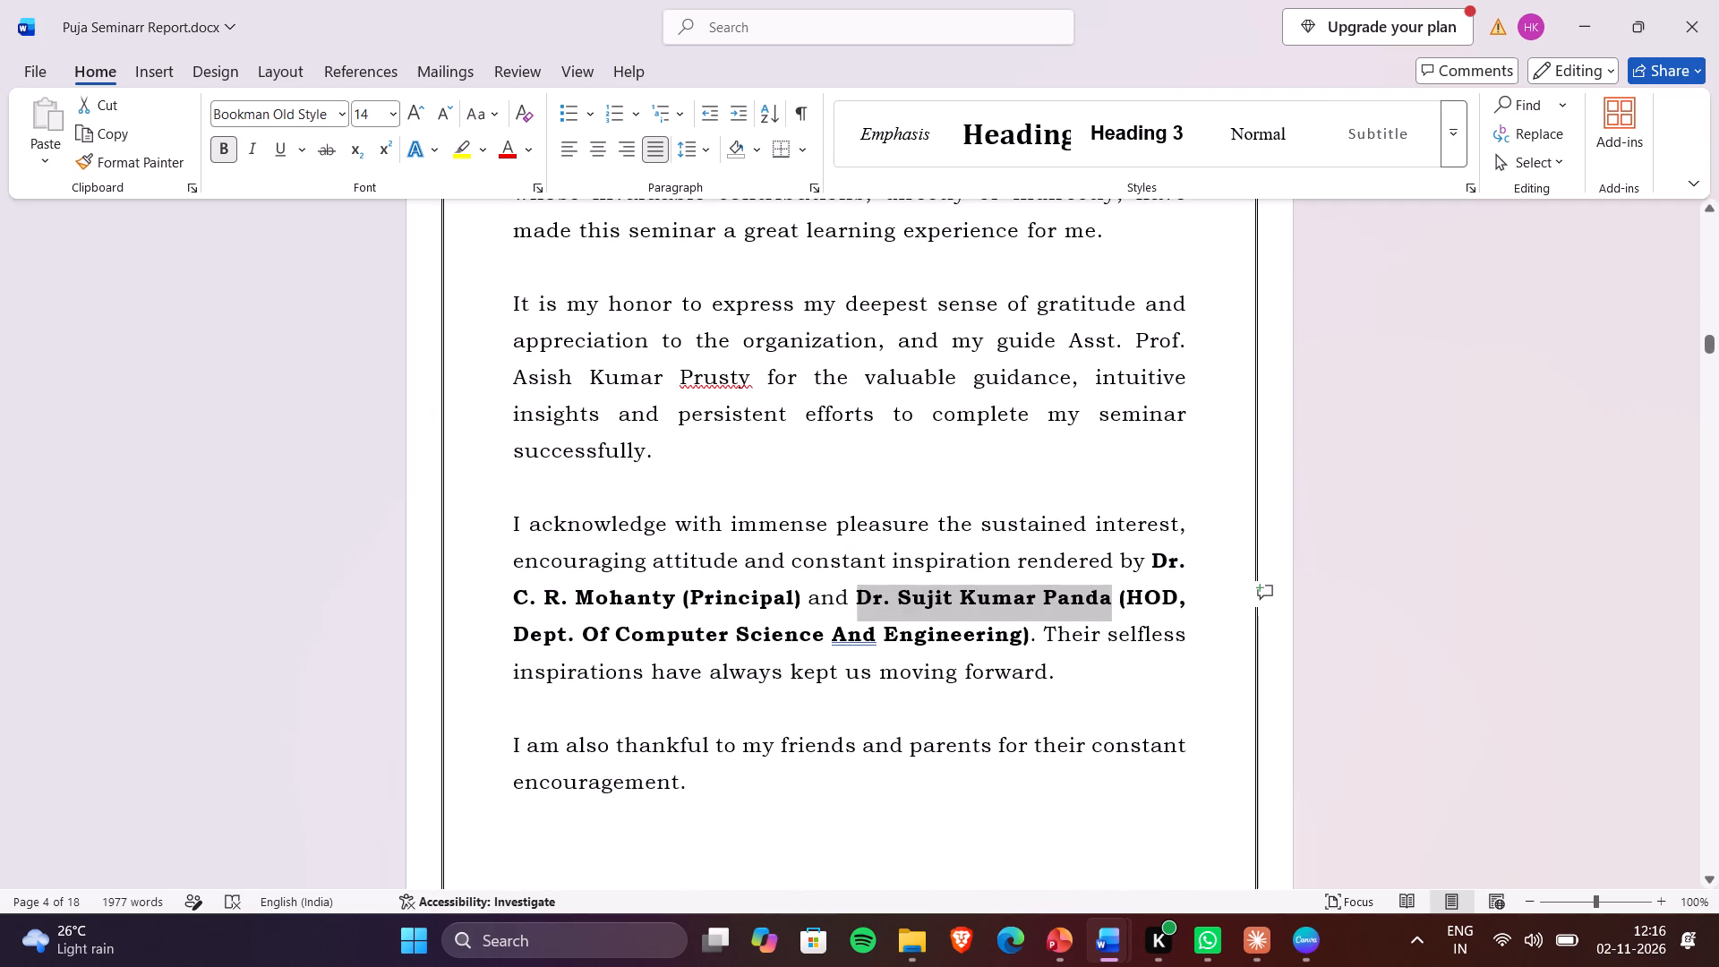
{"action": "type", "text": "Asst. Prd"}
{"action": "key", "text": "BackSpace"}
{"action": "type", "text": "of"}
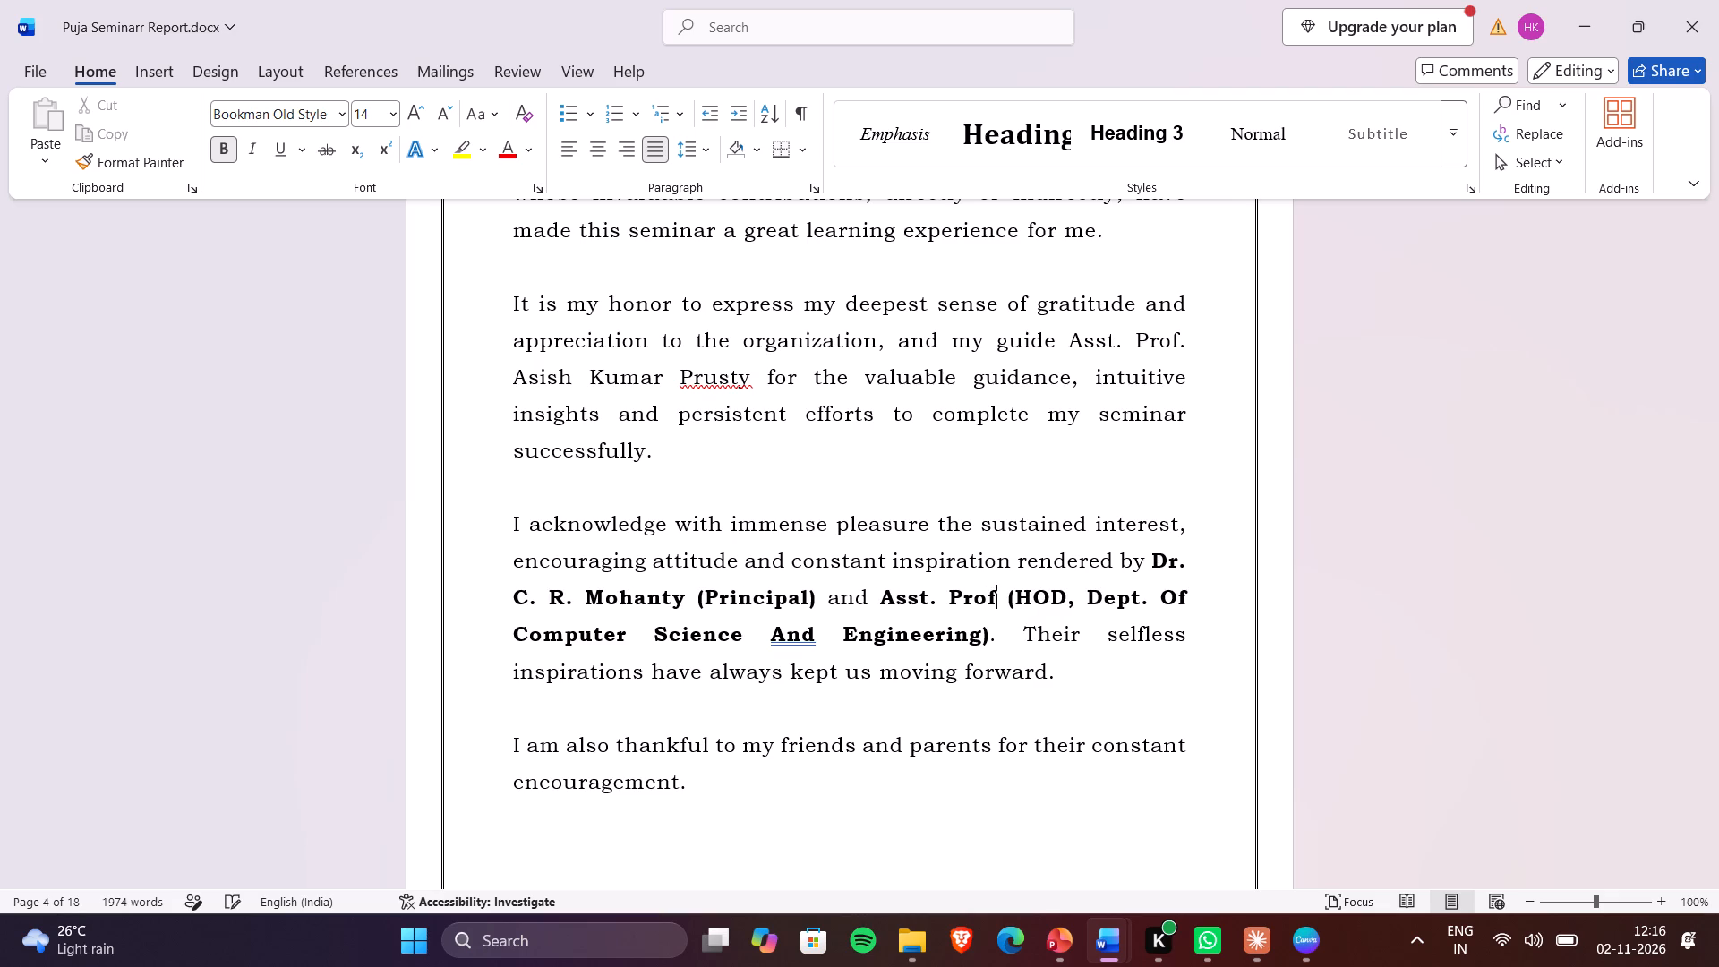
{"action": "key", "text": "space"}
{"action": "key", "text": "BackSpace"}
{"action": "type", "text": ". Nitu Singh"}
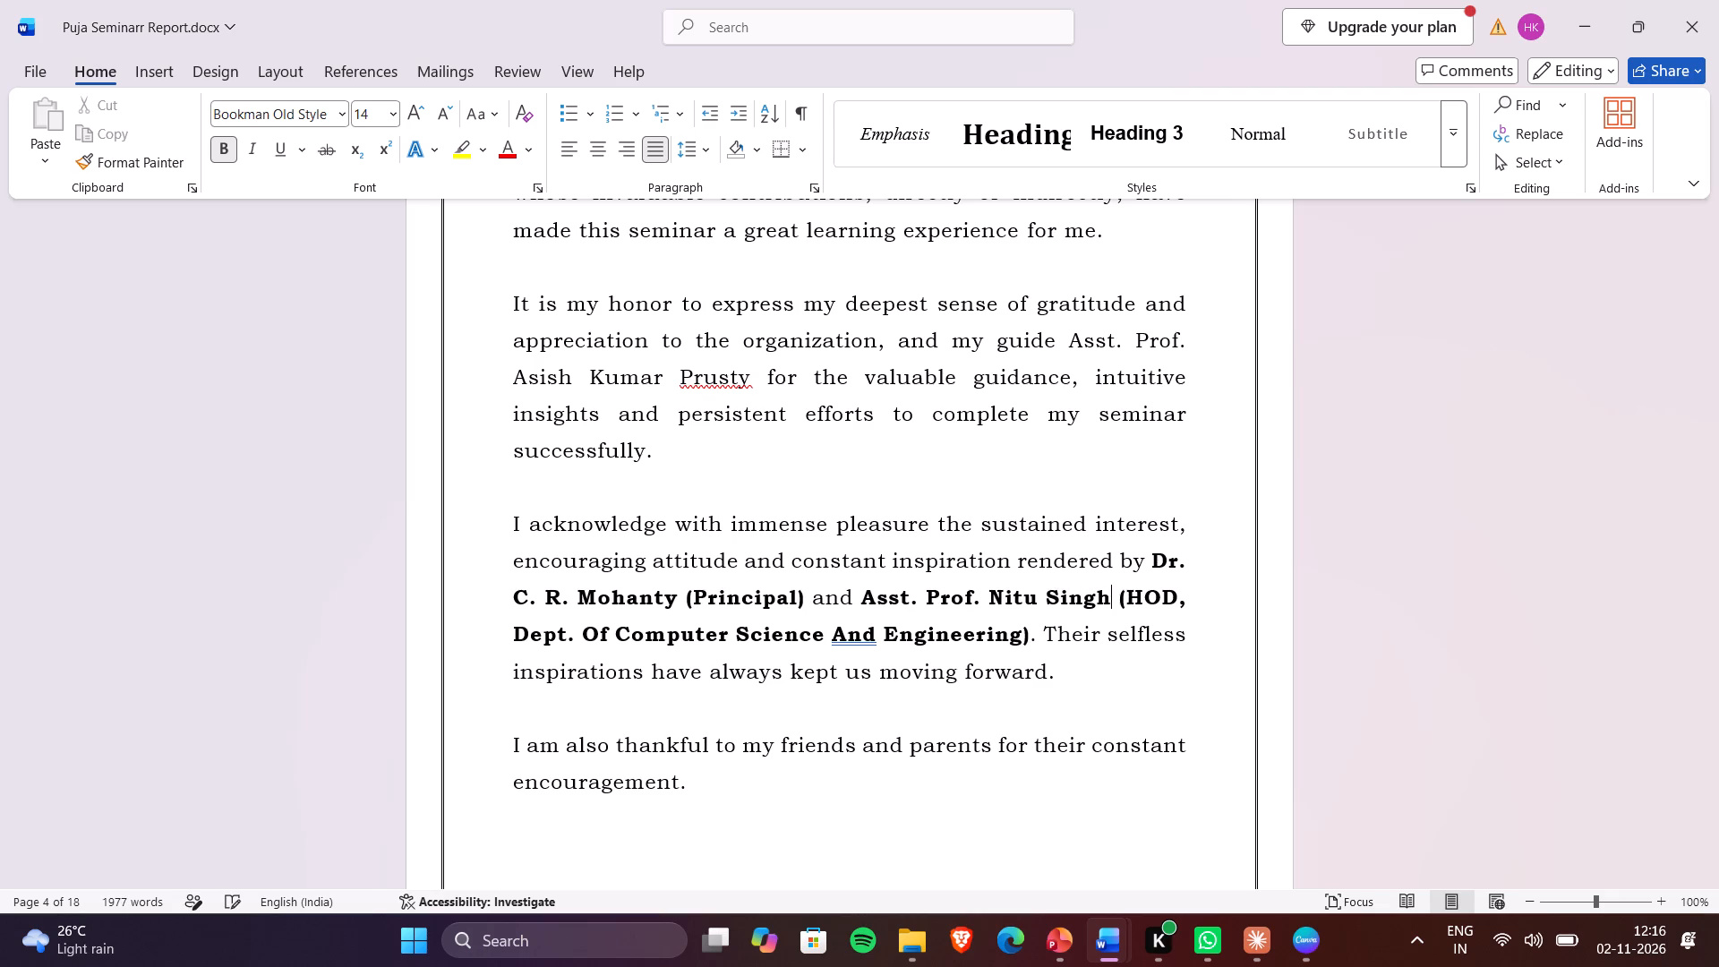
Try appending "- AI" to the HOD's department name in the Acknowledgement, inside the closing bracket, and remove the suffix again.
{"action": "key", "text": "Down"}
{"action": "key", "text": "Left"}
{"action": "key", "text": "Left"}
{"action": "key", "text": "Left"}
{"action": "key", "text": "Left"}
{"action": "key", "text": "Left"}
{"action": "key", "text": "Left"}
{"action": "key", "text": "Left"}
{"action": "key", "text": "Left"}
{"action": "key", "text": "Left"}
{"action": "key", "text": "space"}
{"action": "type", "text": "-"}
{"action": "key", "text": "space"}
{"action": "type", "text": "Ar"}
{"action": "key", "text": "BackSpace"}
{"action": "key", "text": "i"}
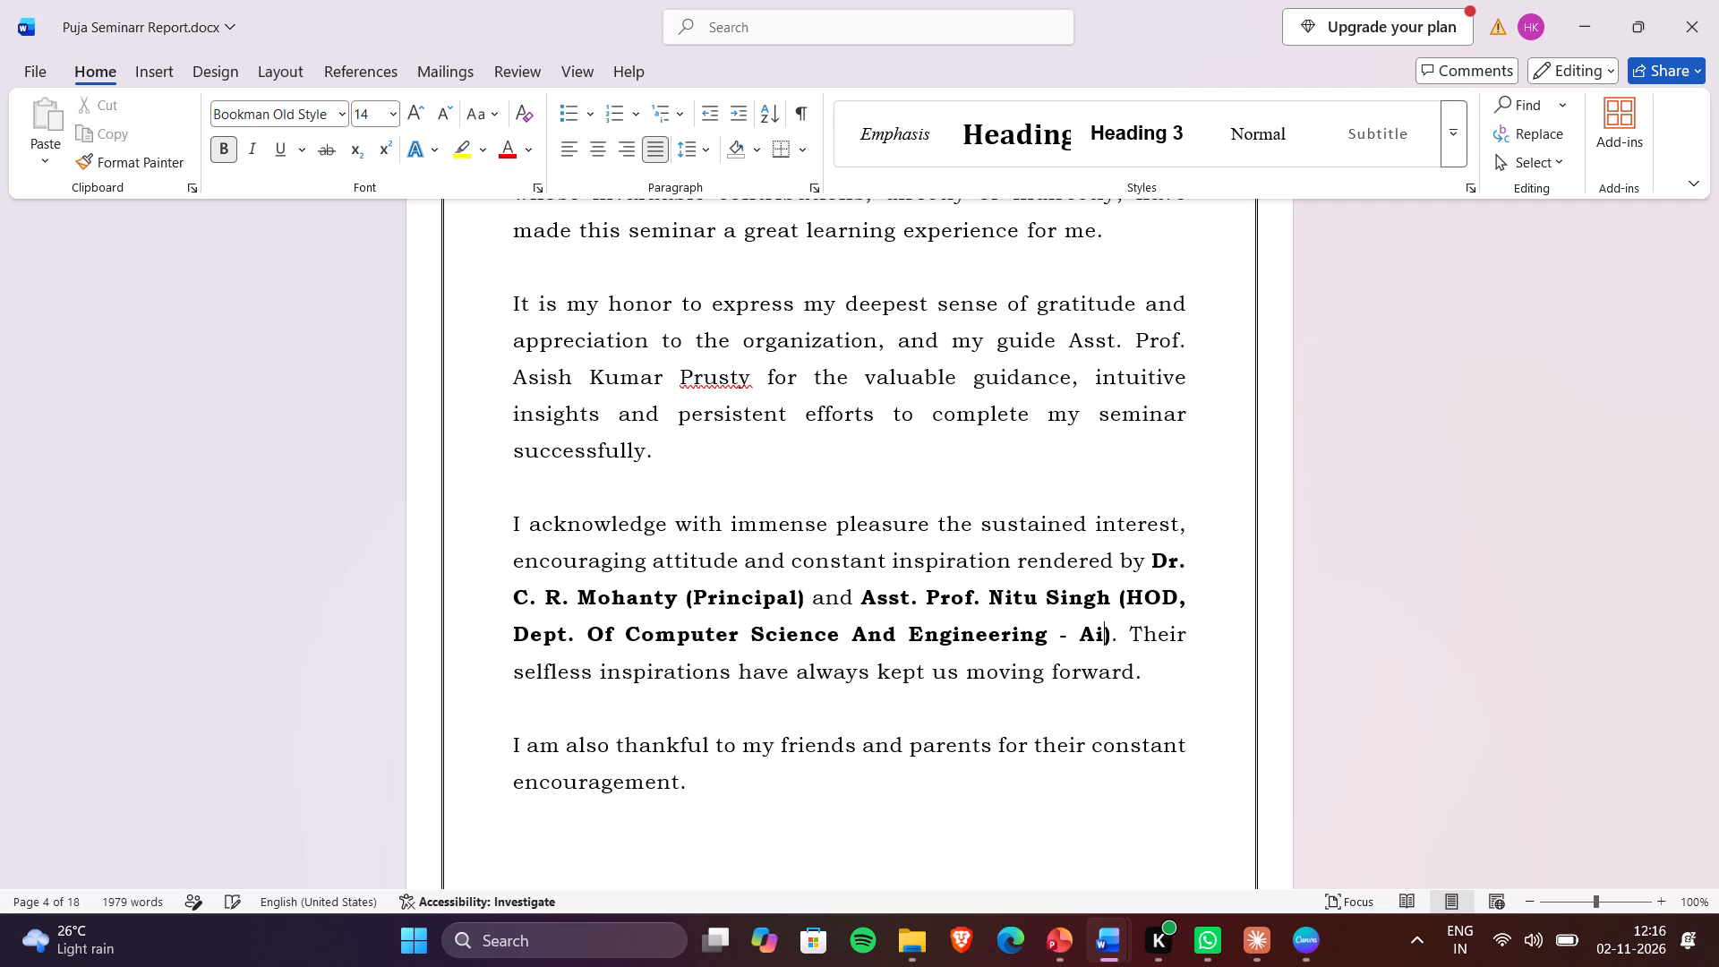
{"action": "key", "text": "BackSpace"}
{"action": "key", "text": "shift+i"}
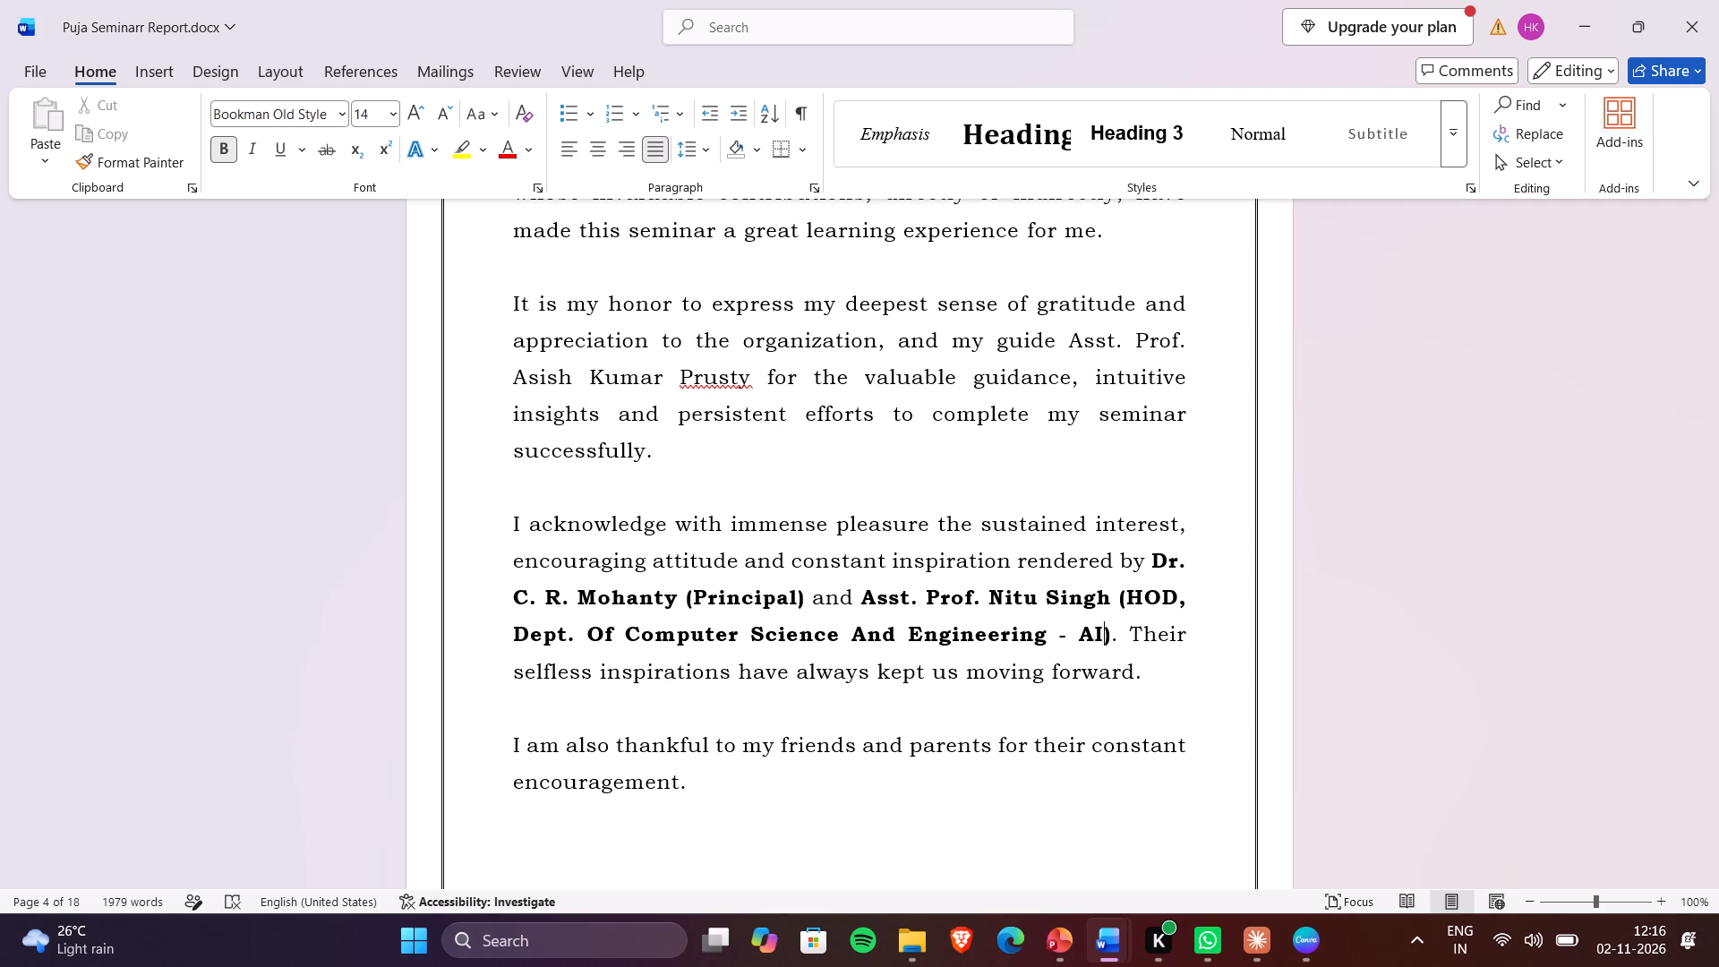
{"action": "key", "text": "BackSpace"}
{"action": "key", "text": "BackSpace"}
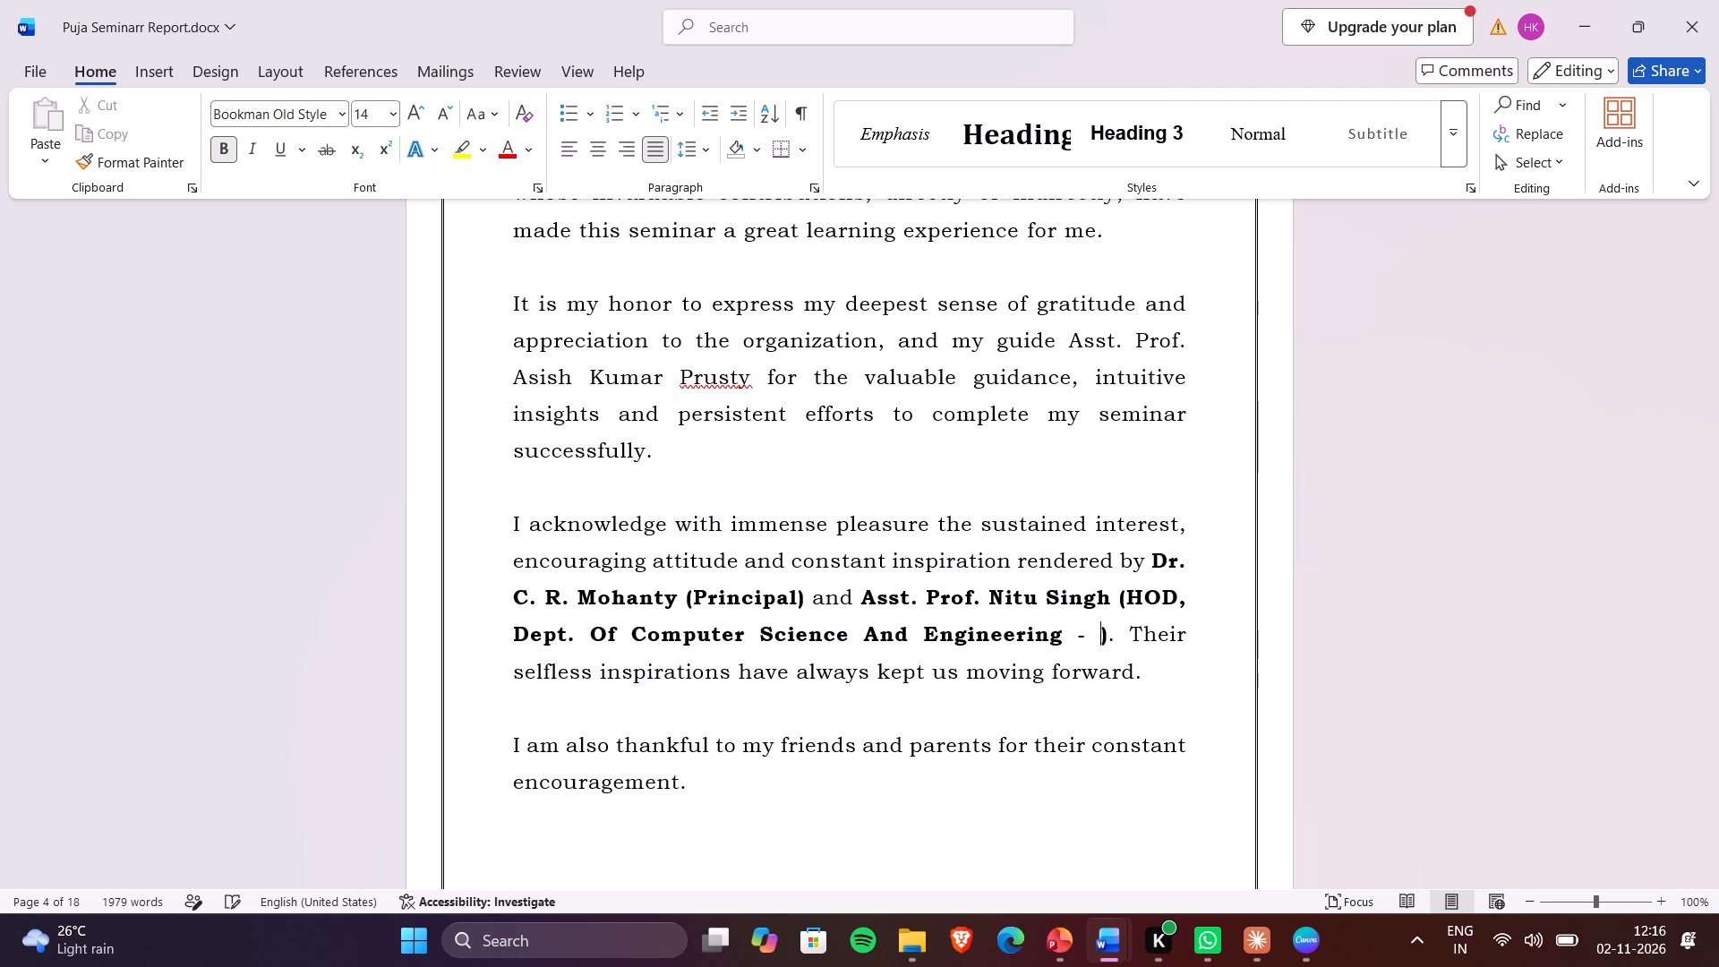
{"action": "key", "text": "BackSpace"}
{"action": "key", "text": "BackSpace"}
Add "(Artificial Intelligience)" after "Computer Science And Engineering" in the HOD's department name in the Acknowledgement.
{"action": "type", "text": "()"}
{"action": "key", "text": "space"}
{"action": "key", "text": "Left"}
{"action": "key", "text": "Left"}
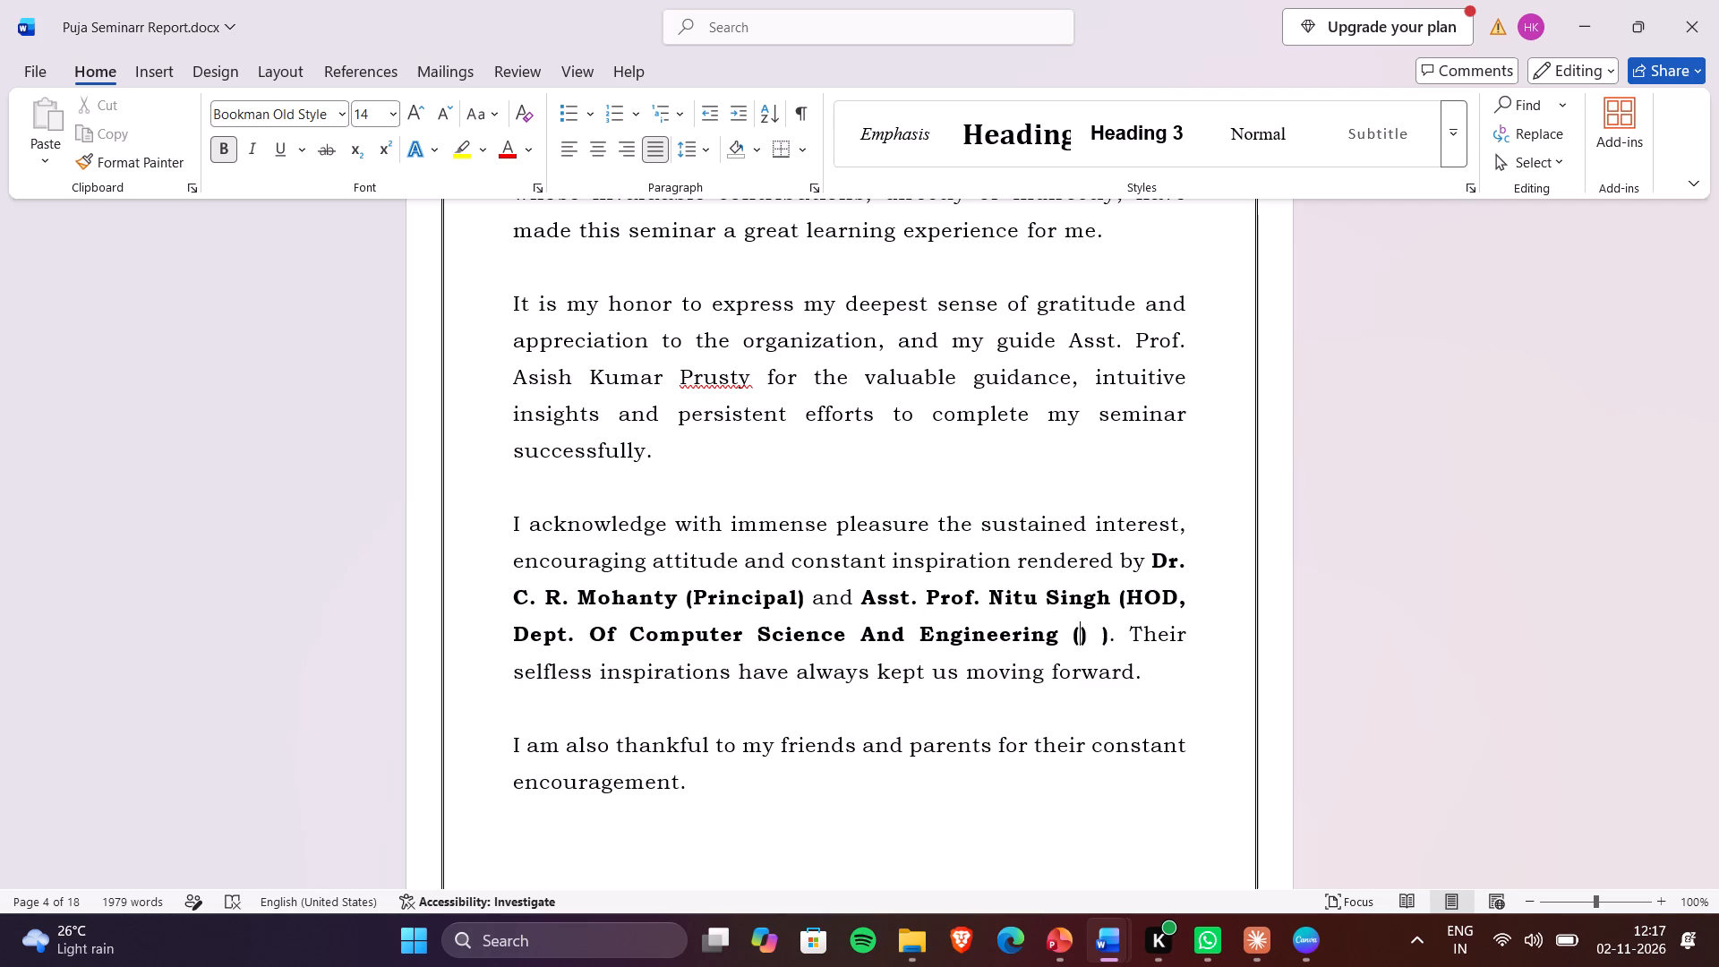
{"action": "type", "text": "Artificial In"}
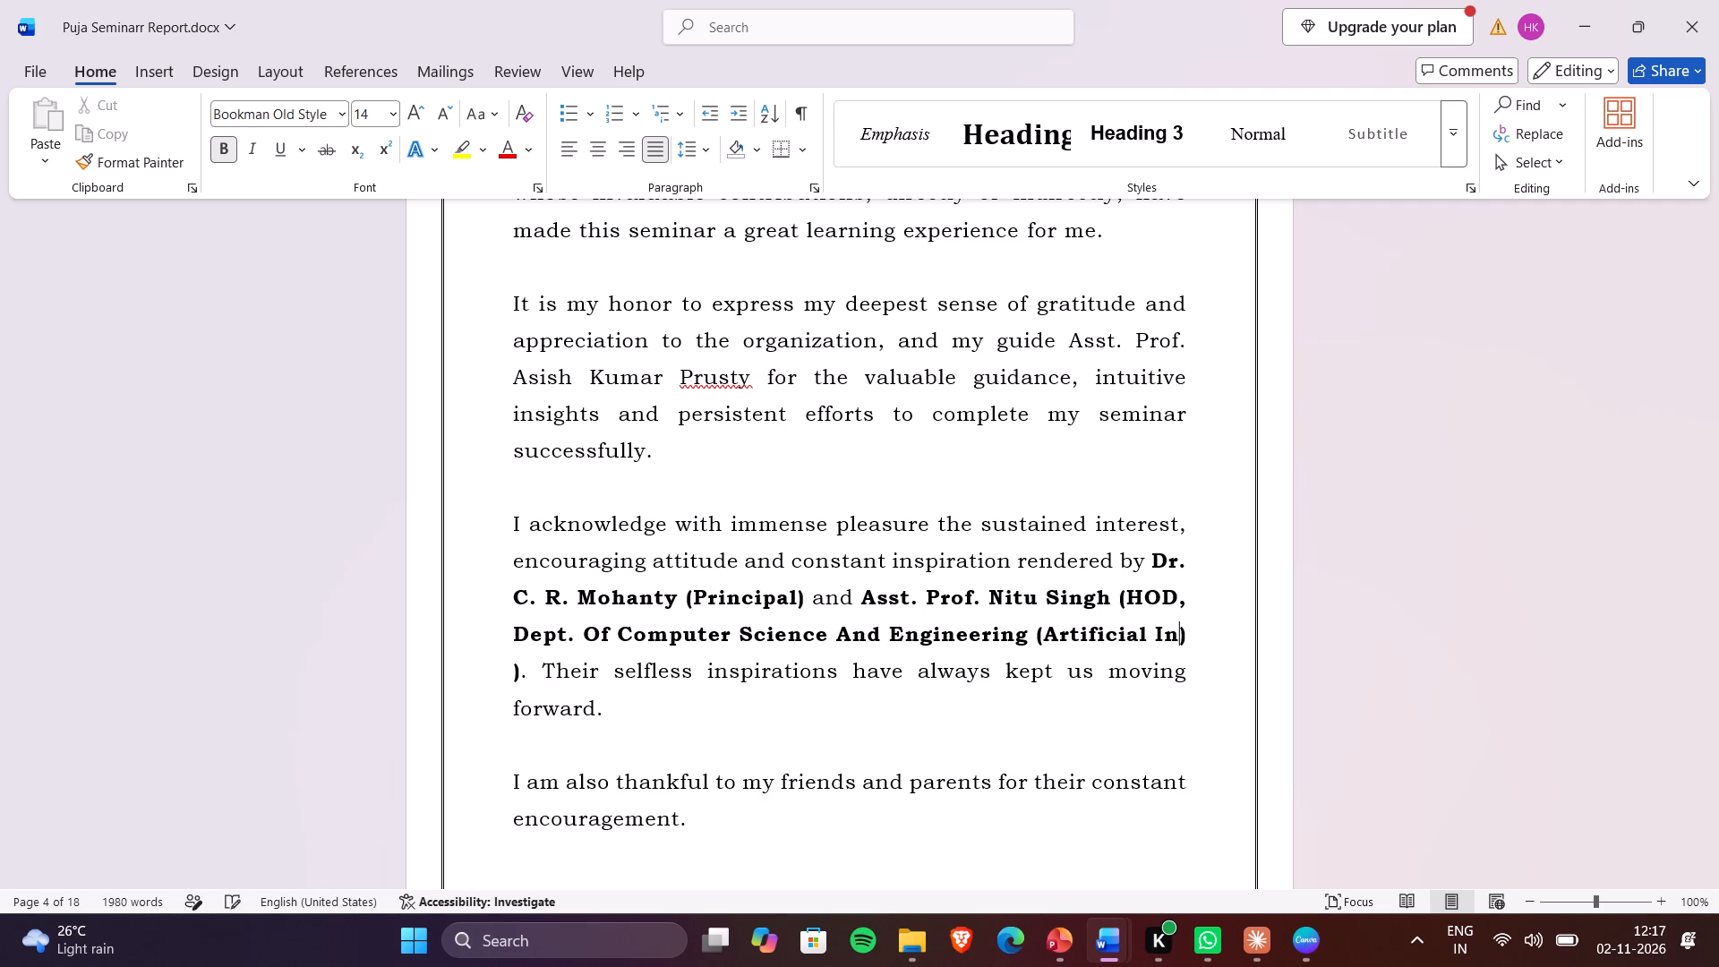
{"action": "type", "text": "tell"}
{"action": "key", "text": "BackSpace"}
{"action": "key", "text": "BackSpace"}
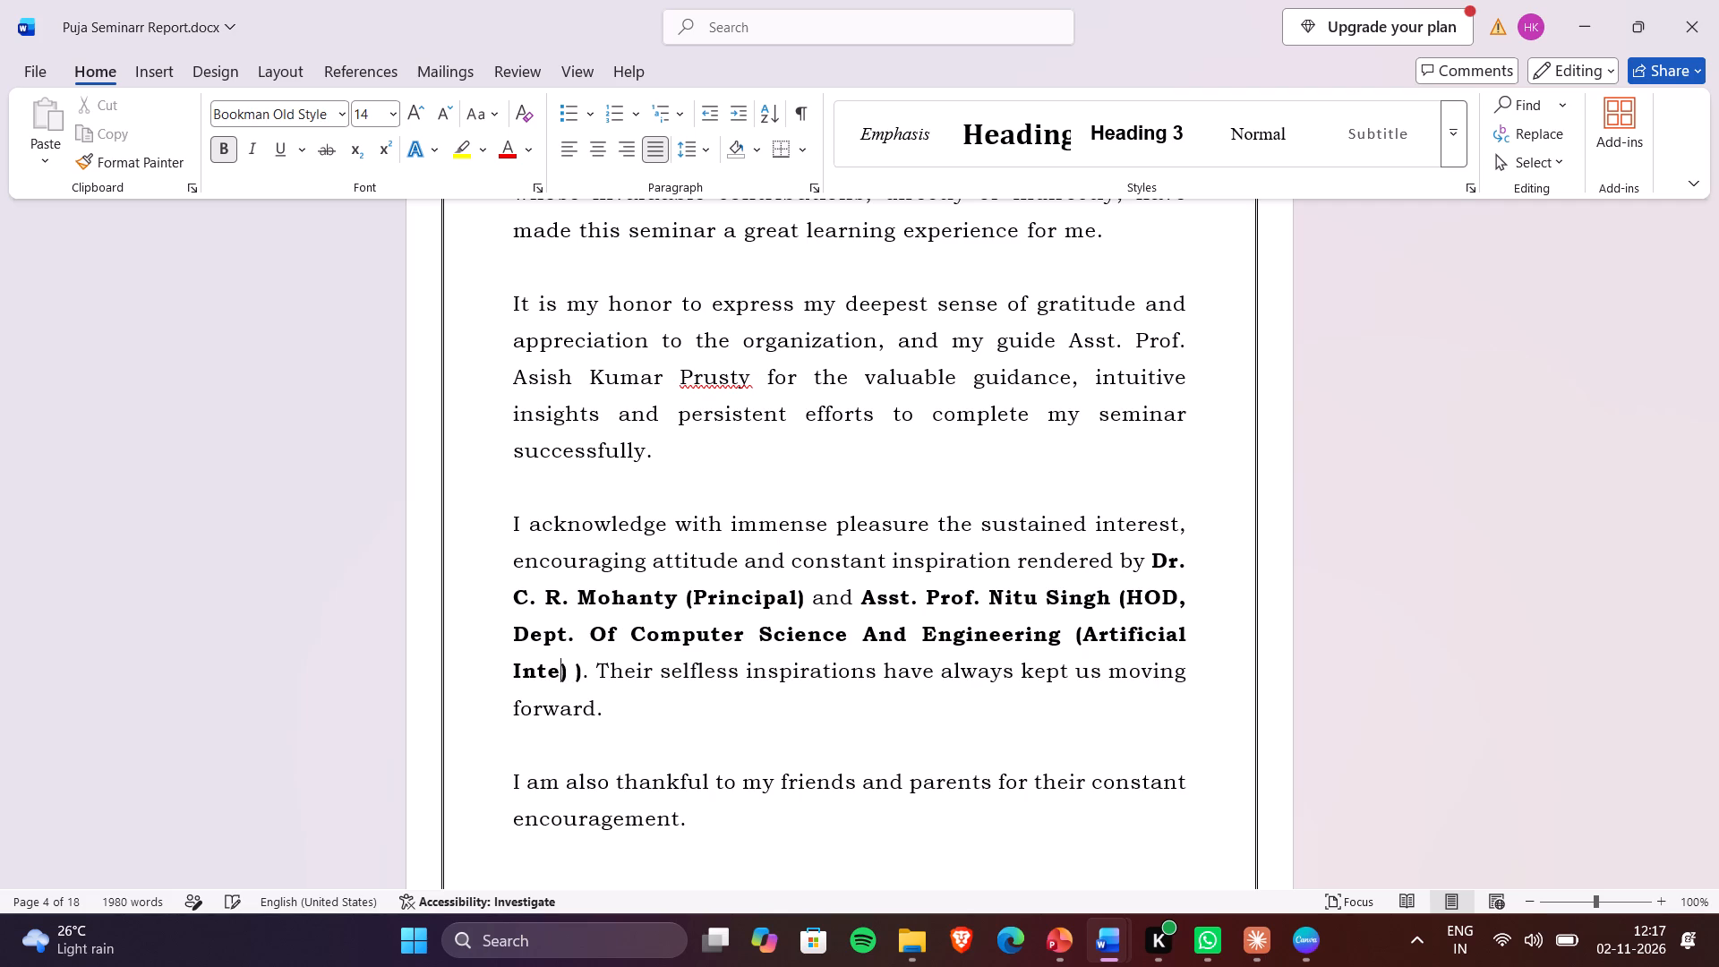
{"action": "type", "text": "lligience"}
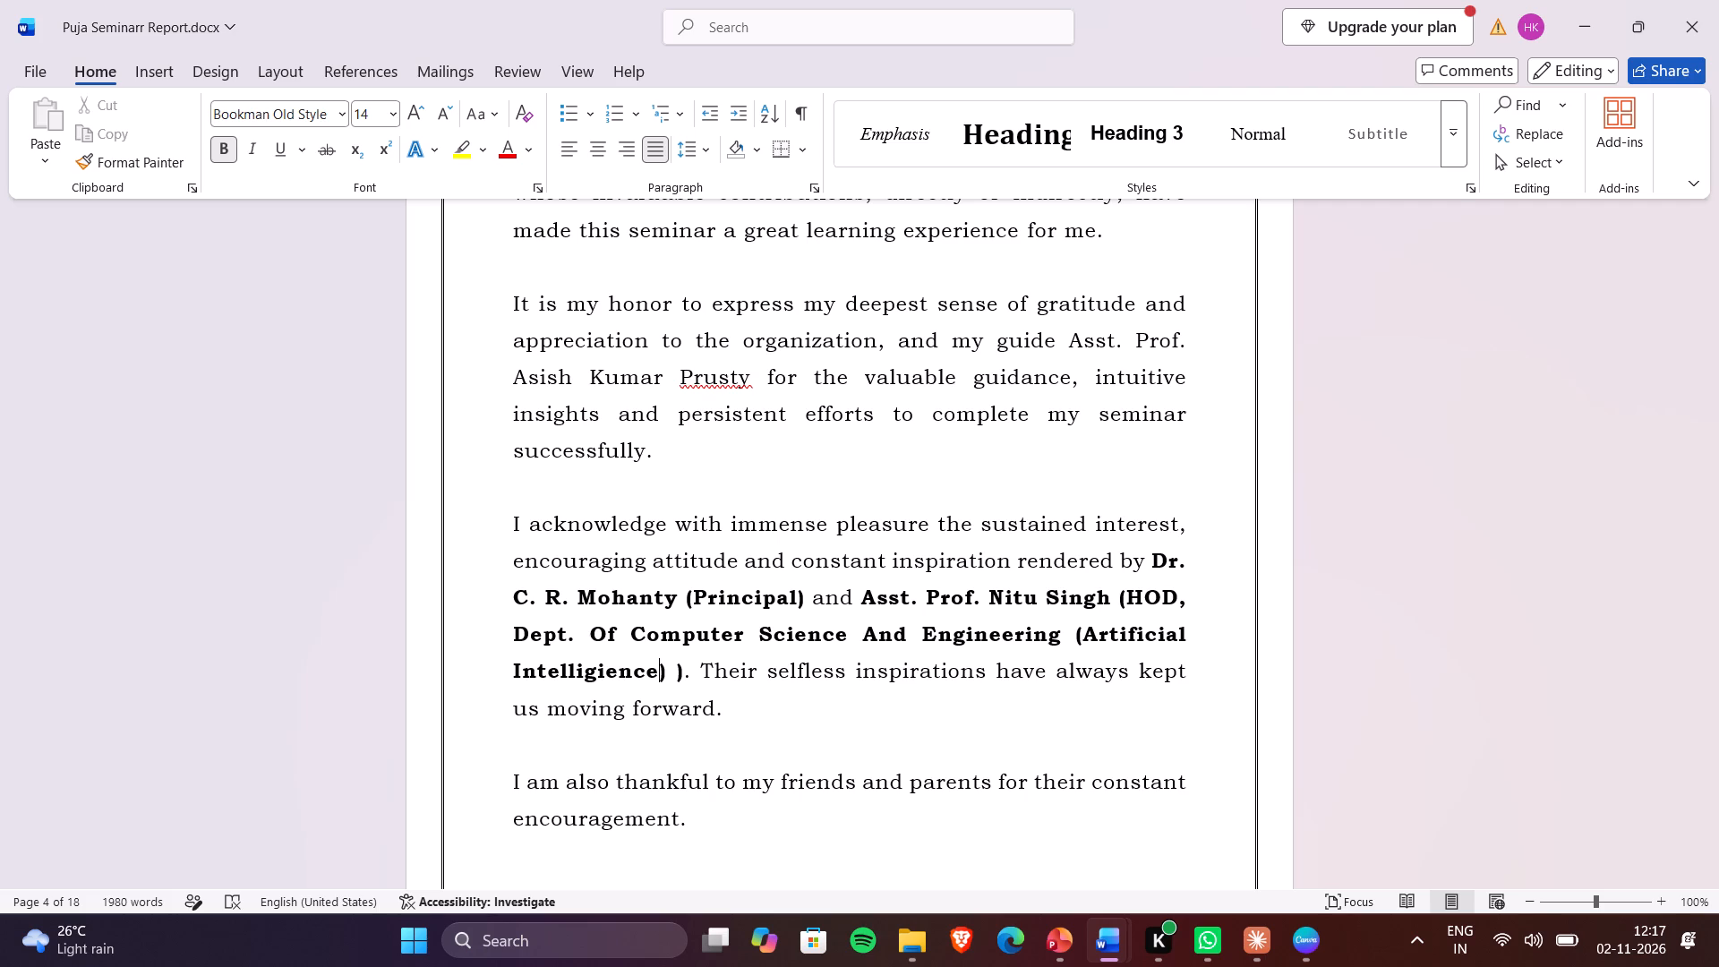
Renumber the Reference entry in the Contents list as 12.
{"action": "scroll", "coordinate": [1113, 595], "scroll_direction": "down", "scroll_amount": 6}
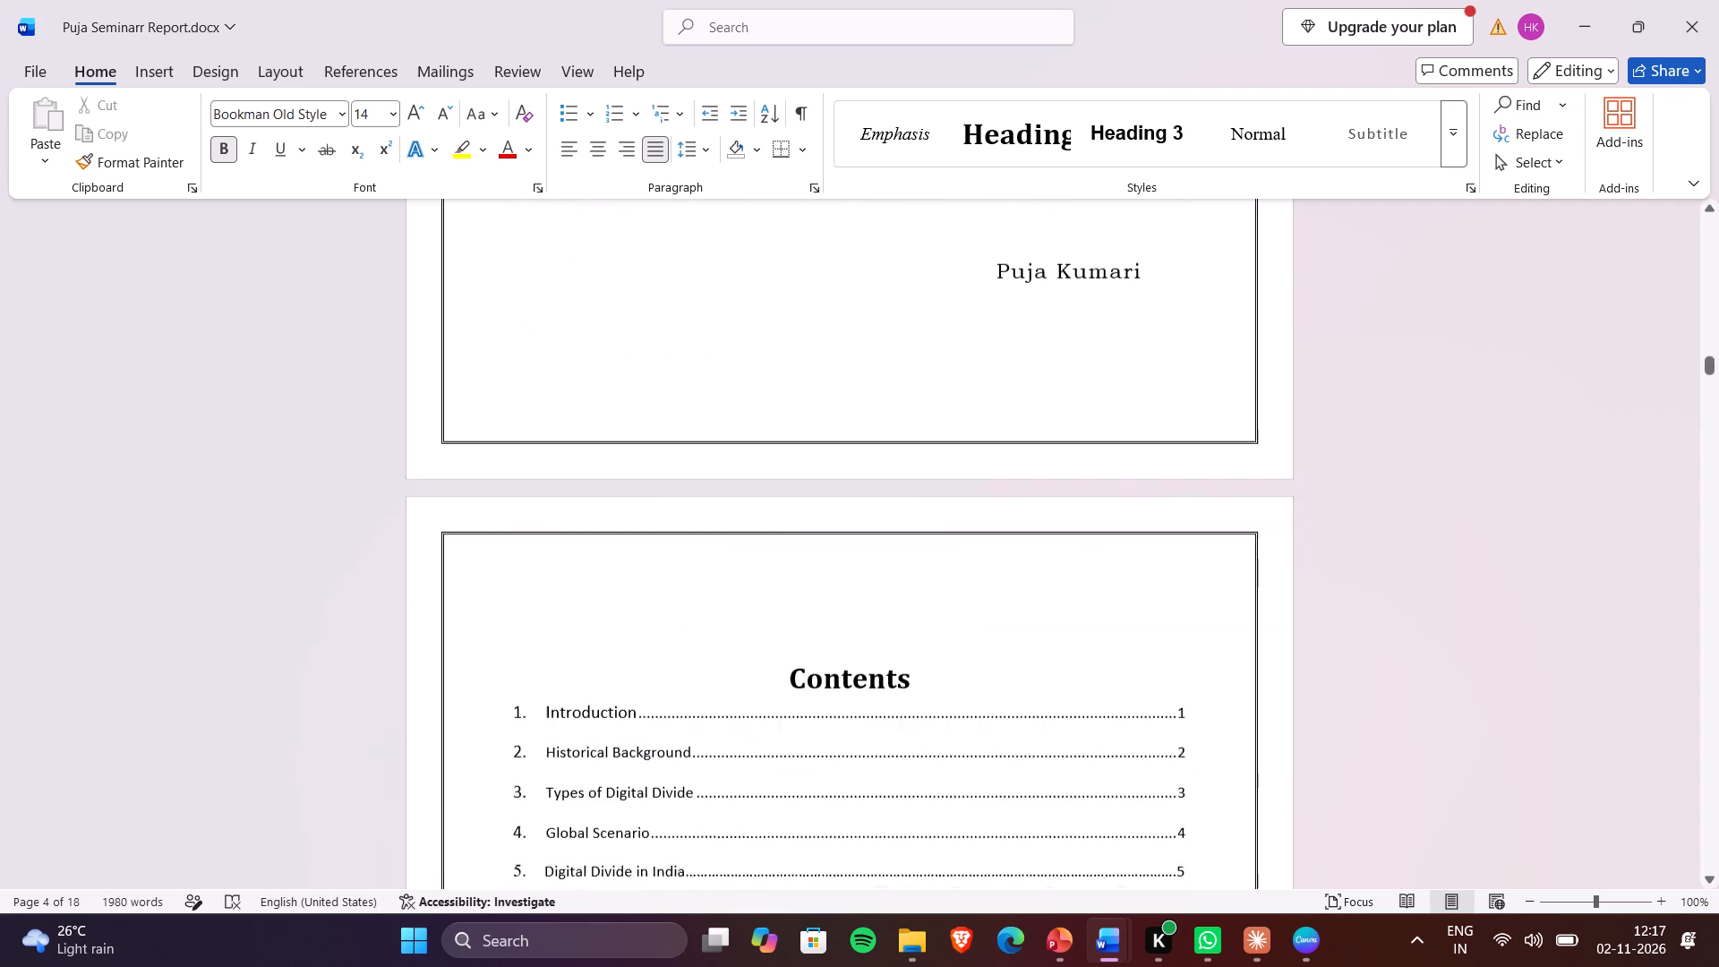
{"action": "scroll", "coordinate": [1113, 595], "scroll_direction": "down", "scroll_amount": 6}
{"action": "scroll", "coordinate": [1113, 595], "scroll_direction": "up", "scroll_amount": 3}
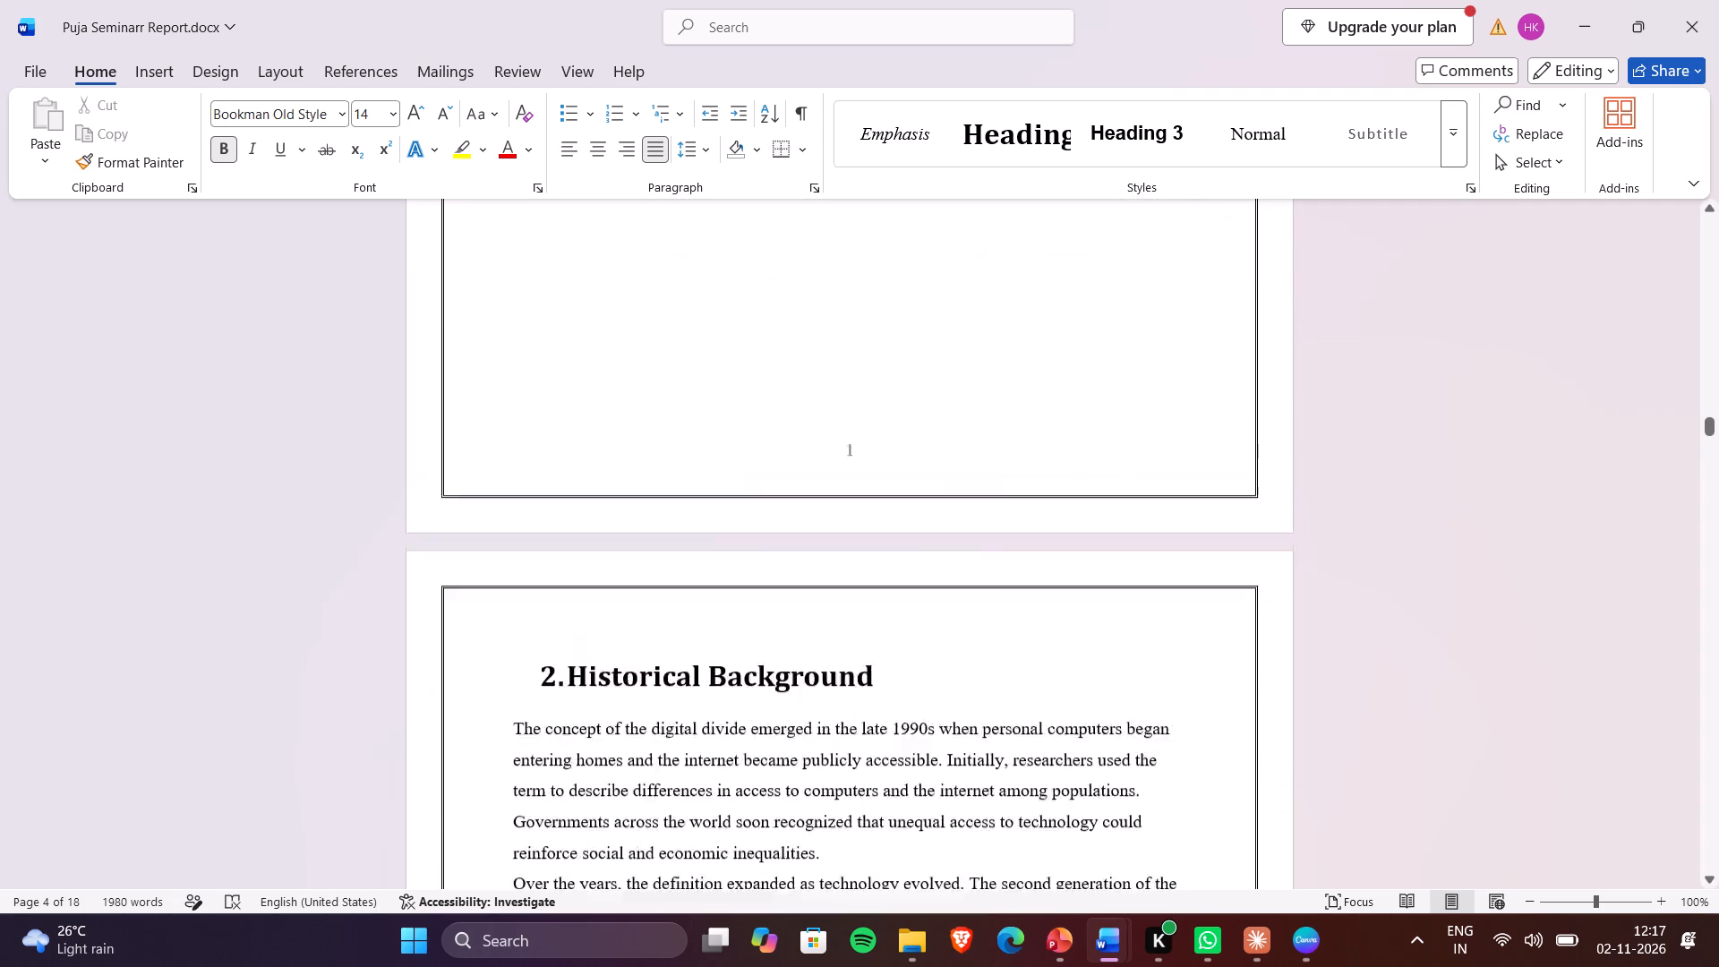
{"action": "scroll", "coordinate": [1113, 595], "scroll_direction": "up", "scroll_amount": 2}
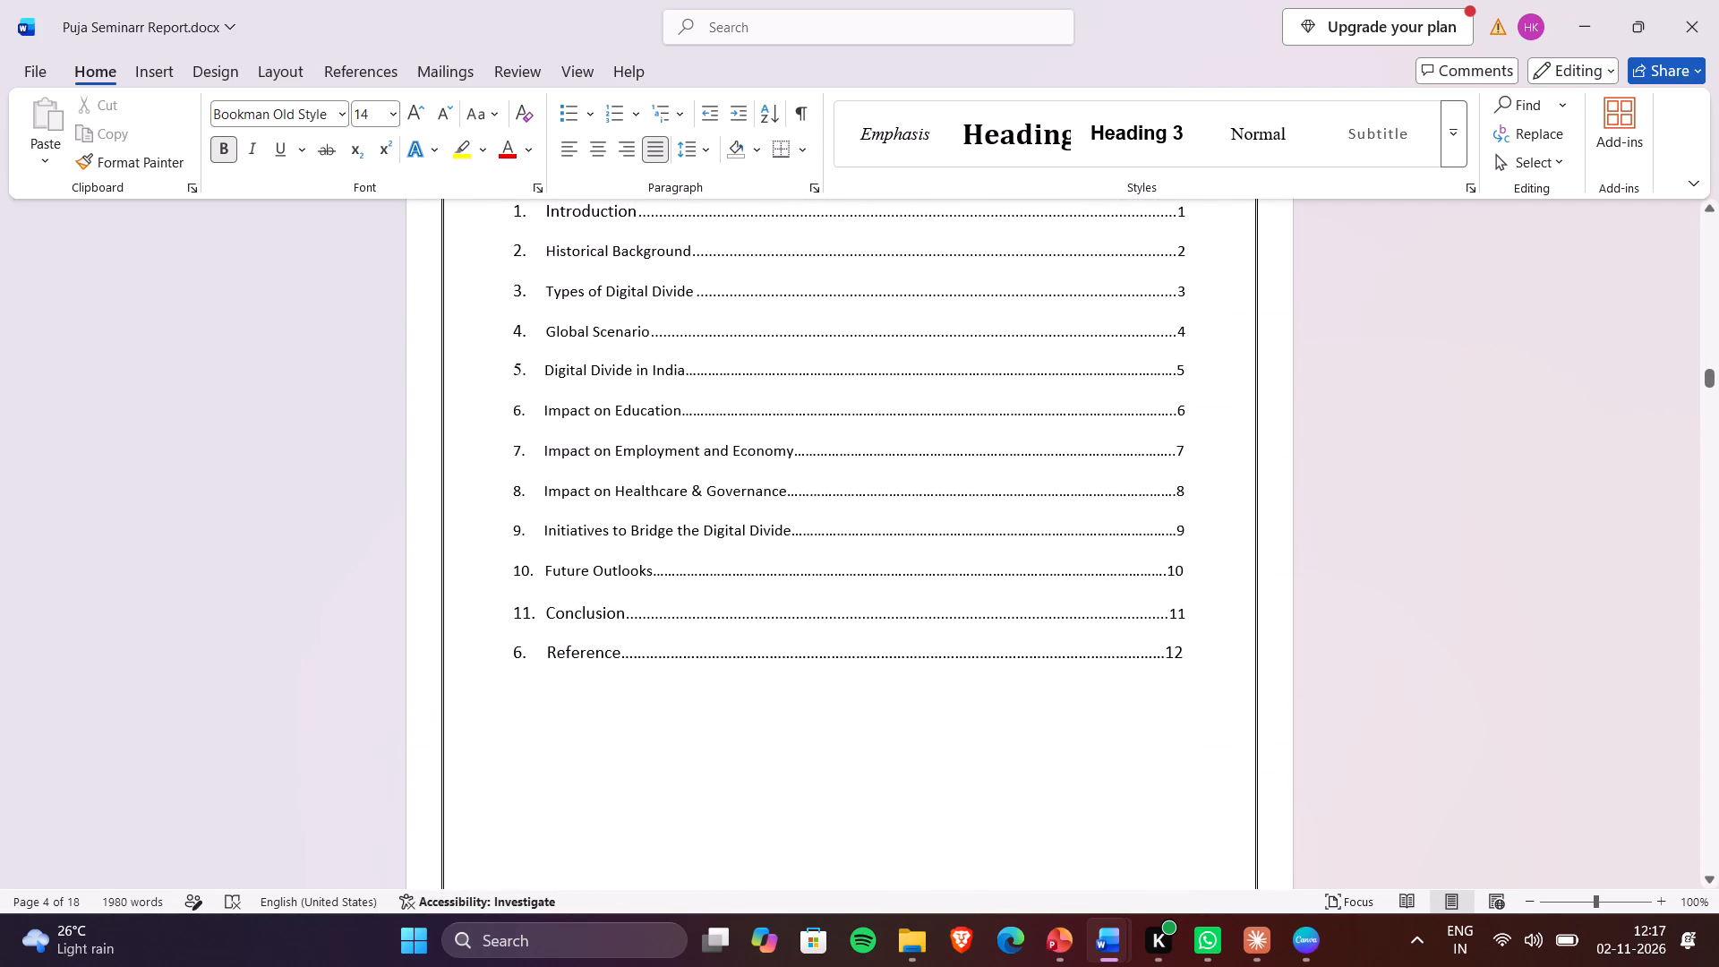
{"action": "left_click", "coordinate": [518, 653]}
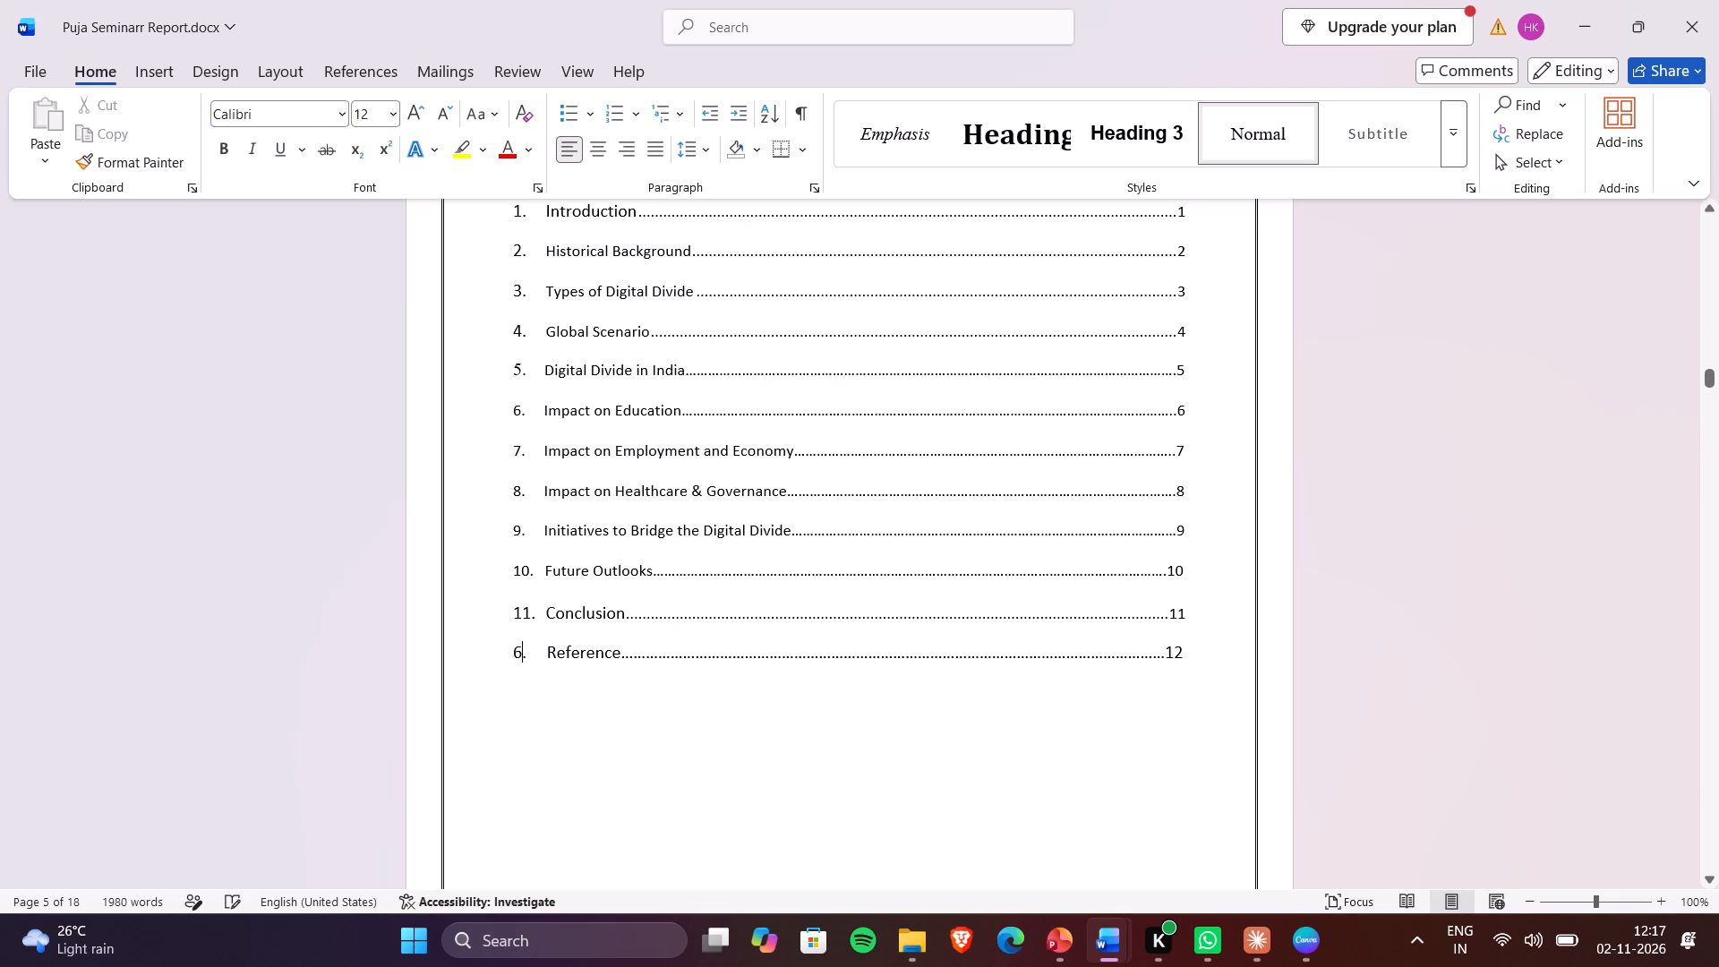
{"action": "key", "text": "ctrl+shift+Left"}
{"action": "key", "text": "shift+Right"}
{"action": "key", "text": "shift+Left"}
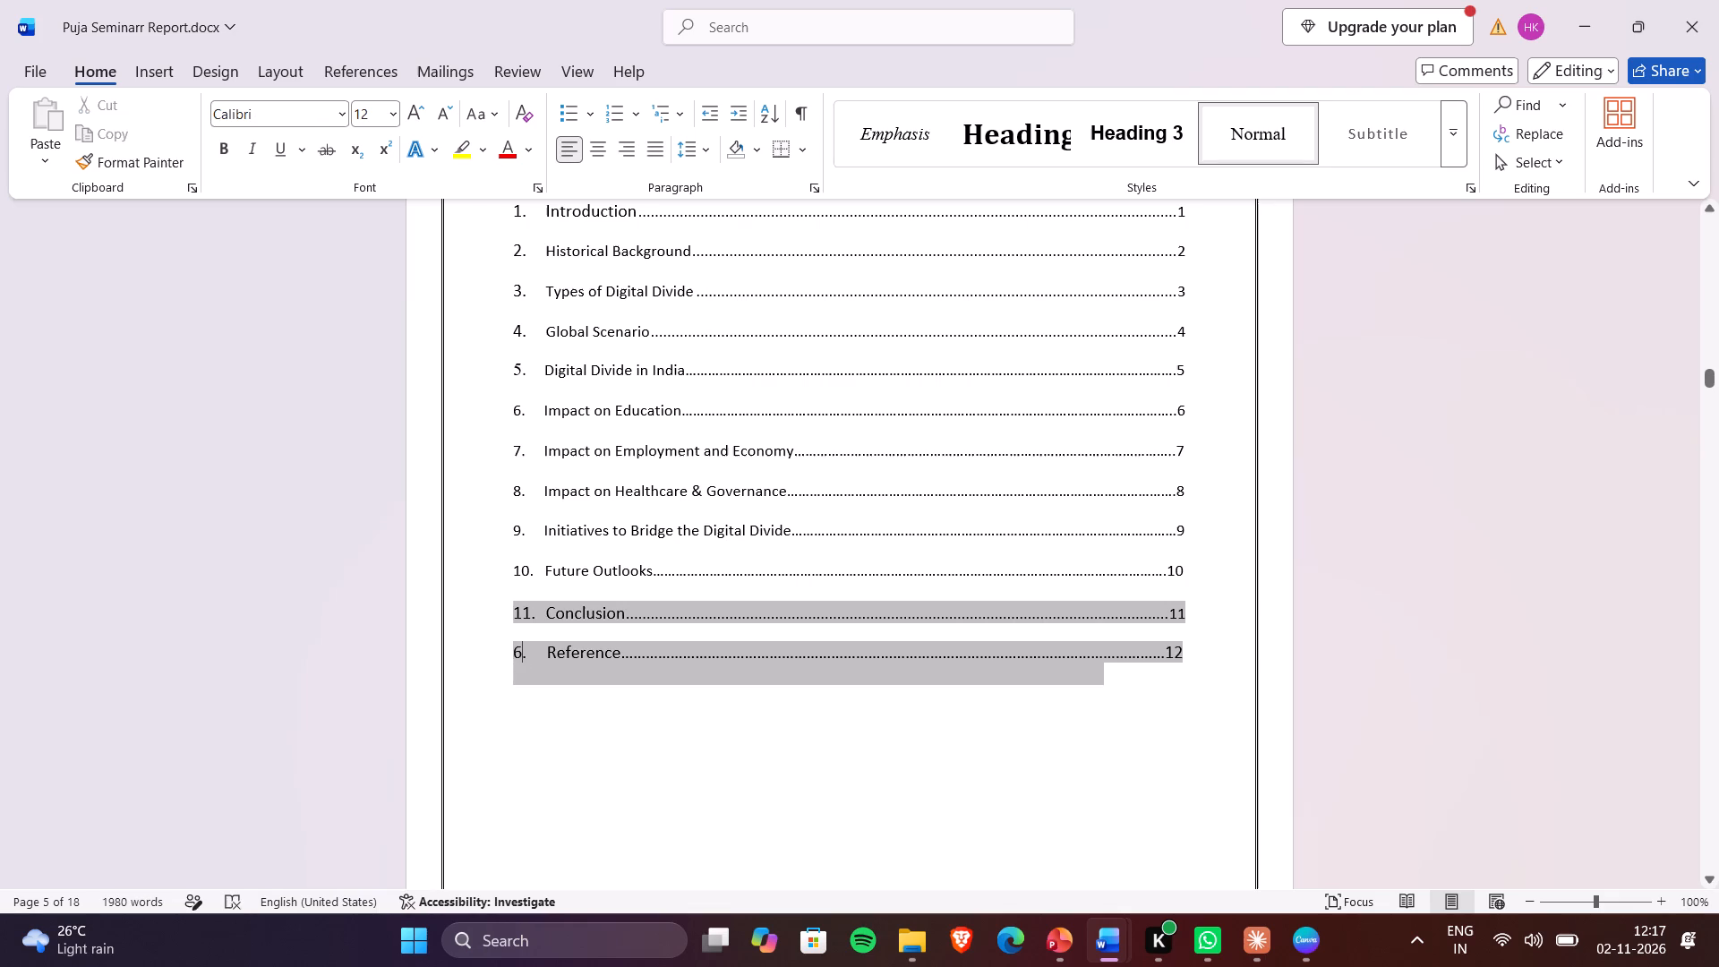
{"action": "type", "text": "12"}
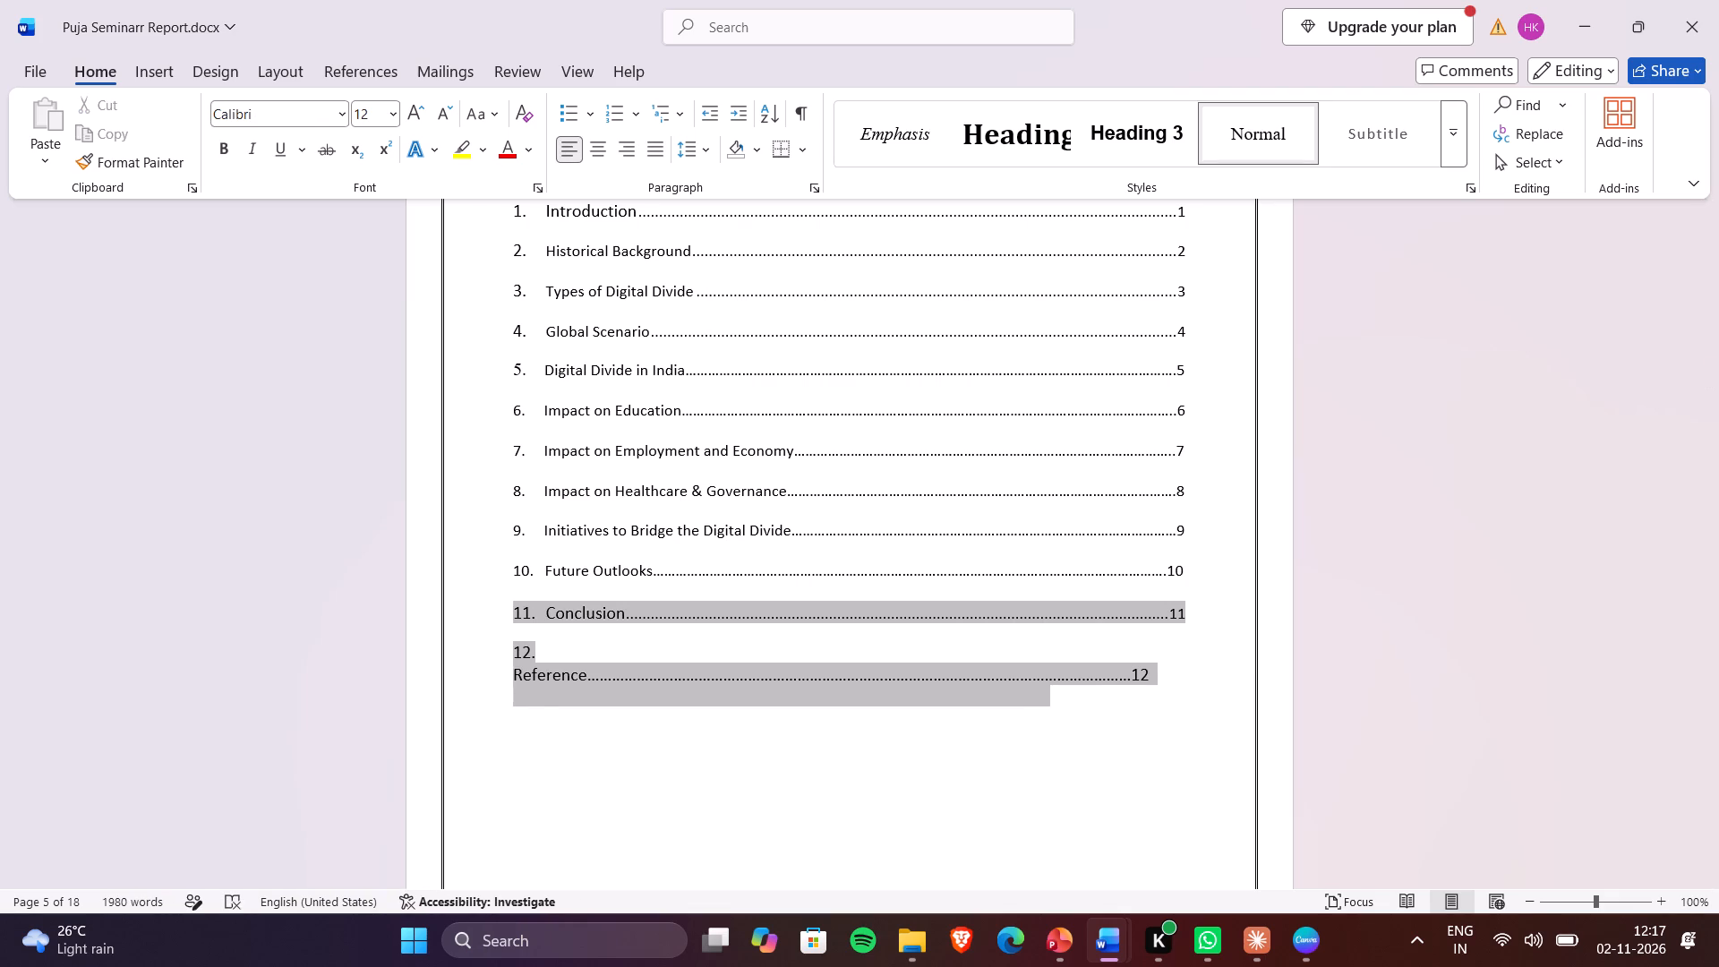
Remove one leader dot from the Reference entry in the Contents so it fits on the same line as its number.
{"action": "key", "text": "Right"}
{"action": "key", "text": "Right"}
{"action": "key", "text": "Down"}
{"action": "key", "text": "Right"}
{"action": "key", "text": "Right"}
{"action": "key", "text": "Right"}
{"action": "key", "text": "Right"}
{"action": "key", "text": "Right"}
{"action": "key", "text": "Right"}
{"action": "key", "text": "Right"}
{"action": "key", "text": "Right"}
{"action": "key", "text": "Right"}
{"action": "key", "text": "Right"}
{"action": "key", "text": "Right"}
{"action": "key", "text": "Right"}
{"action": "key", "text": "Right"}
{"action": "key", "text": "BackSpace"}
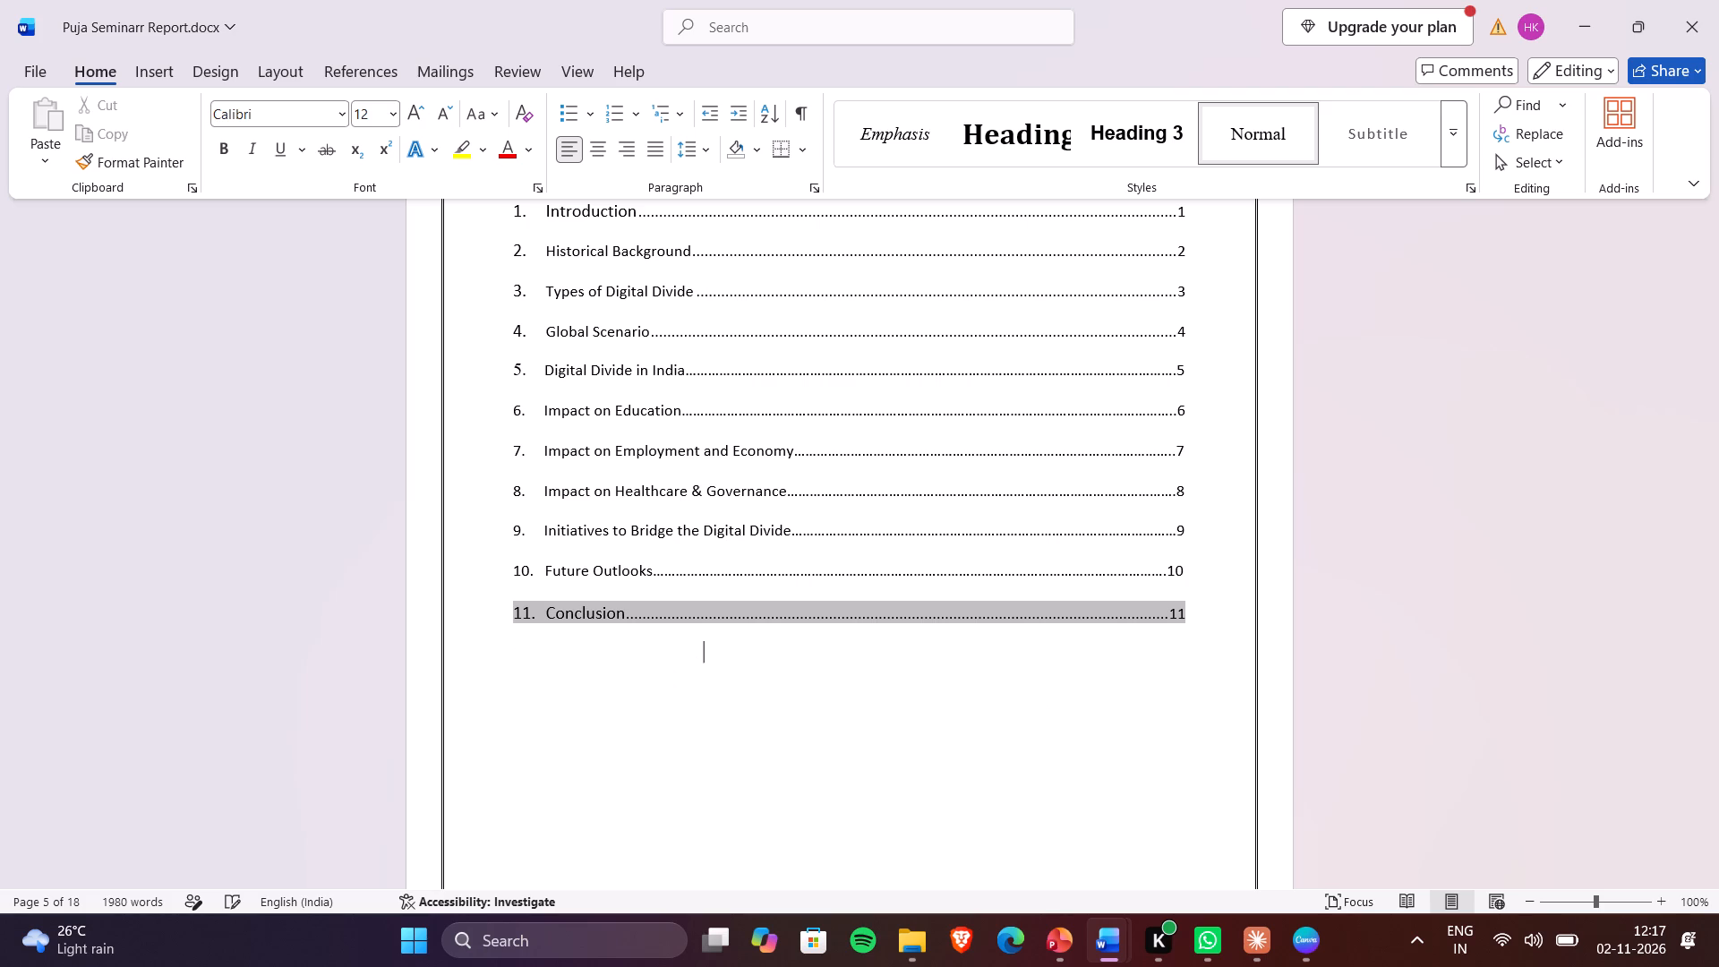
{"action": "left_click", "coordinate": [574, 722]}
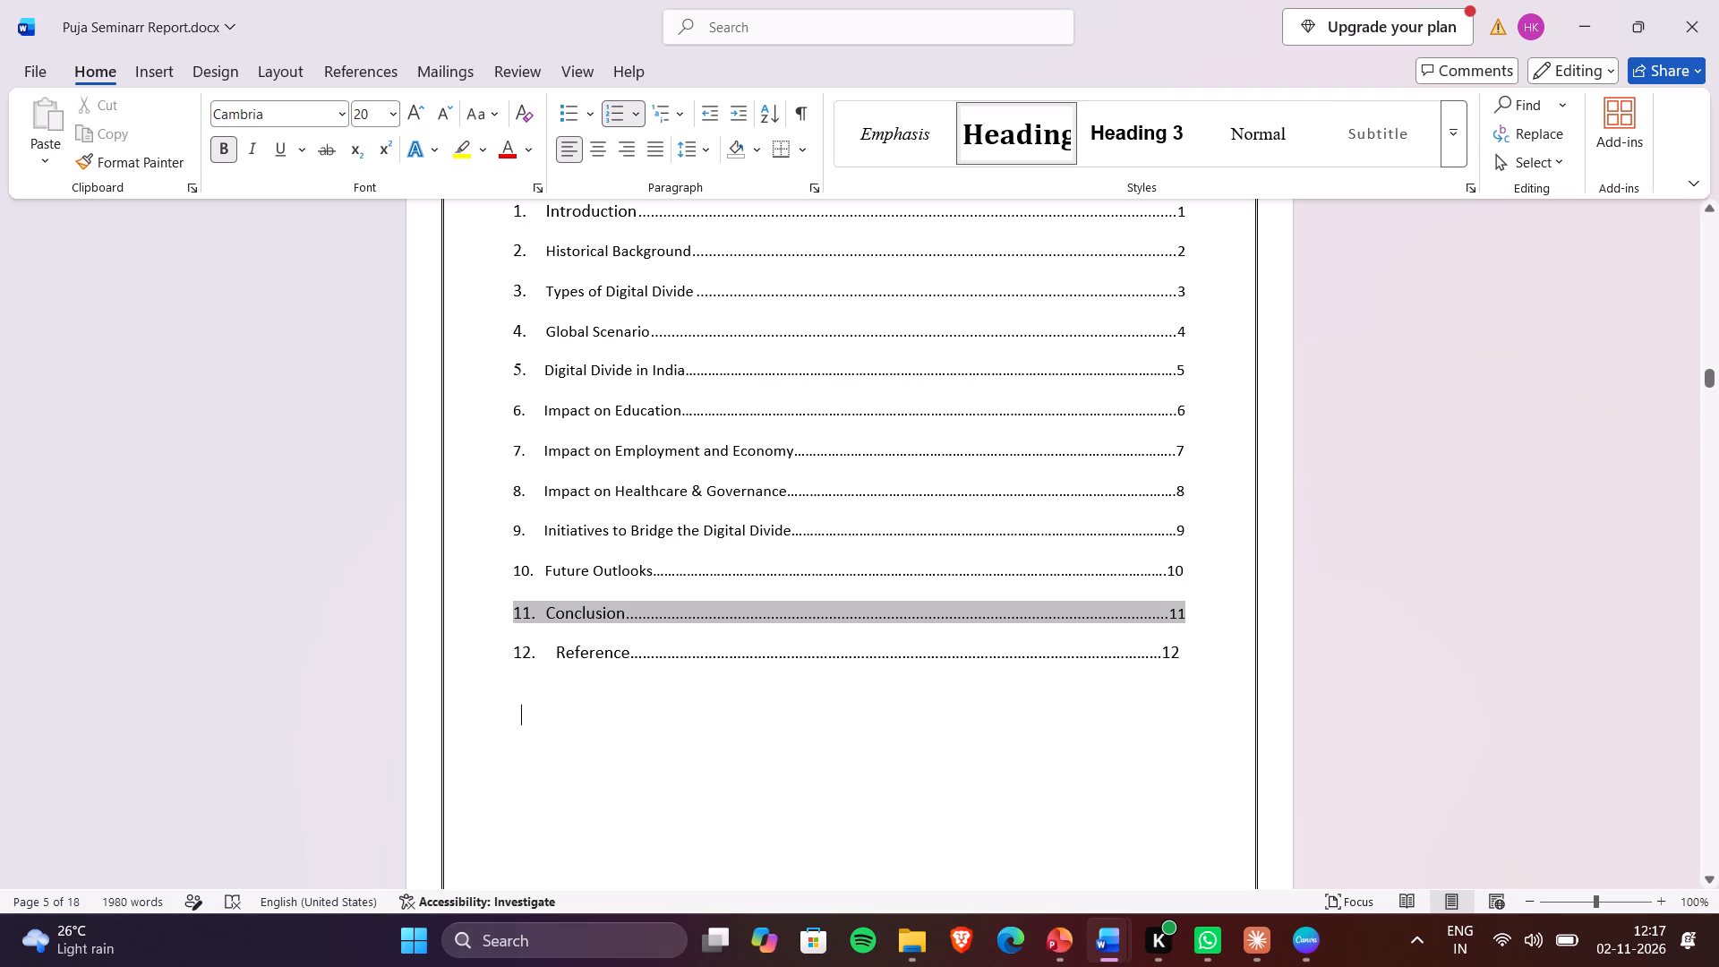
{"action": "left_click", "coordinate": [574, 722]}
Look through the report's closing chapters, including the Conclusion page, and return to the Contents page.
{"action": "scroll", "coordinate": [574, 722], "scroll_direction": "down", "scroll_amount": 19}
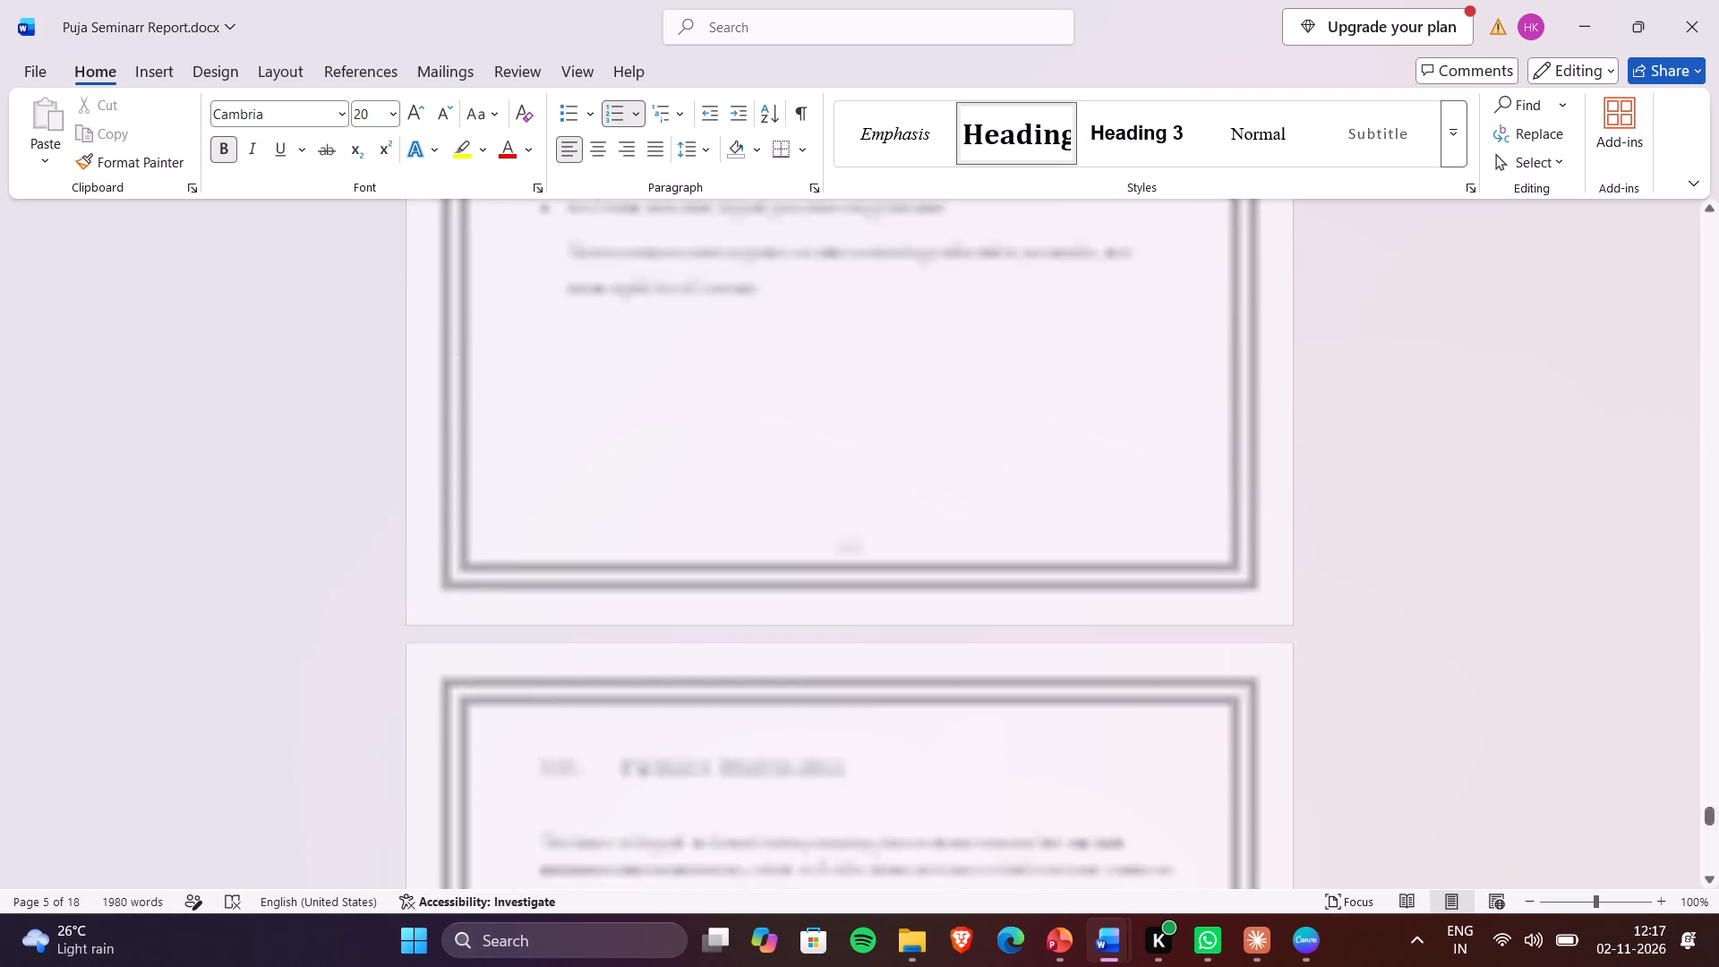
{"action": "scroll", "coordinate": [574, 722], "scroll_direction": "down", "scroll_amount": 1}
{"action": "scroll", "coordinate": [574, 722], "scroll_direction": "up", "scroll_amount": 11}
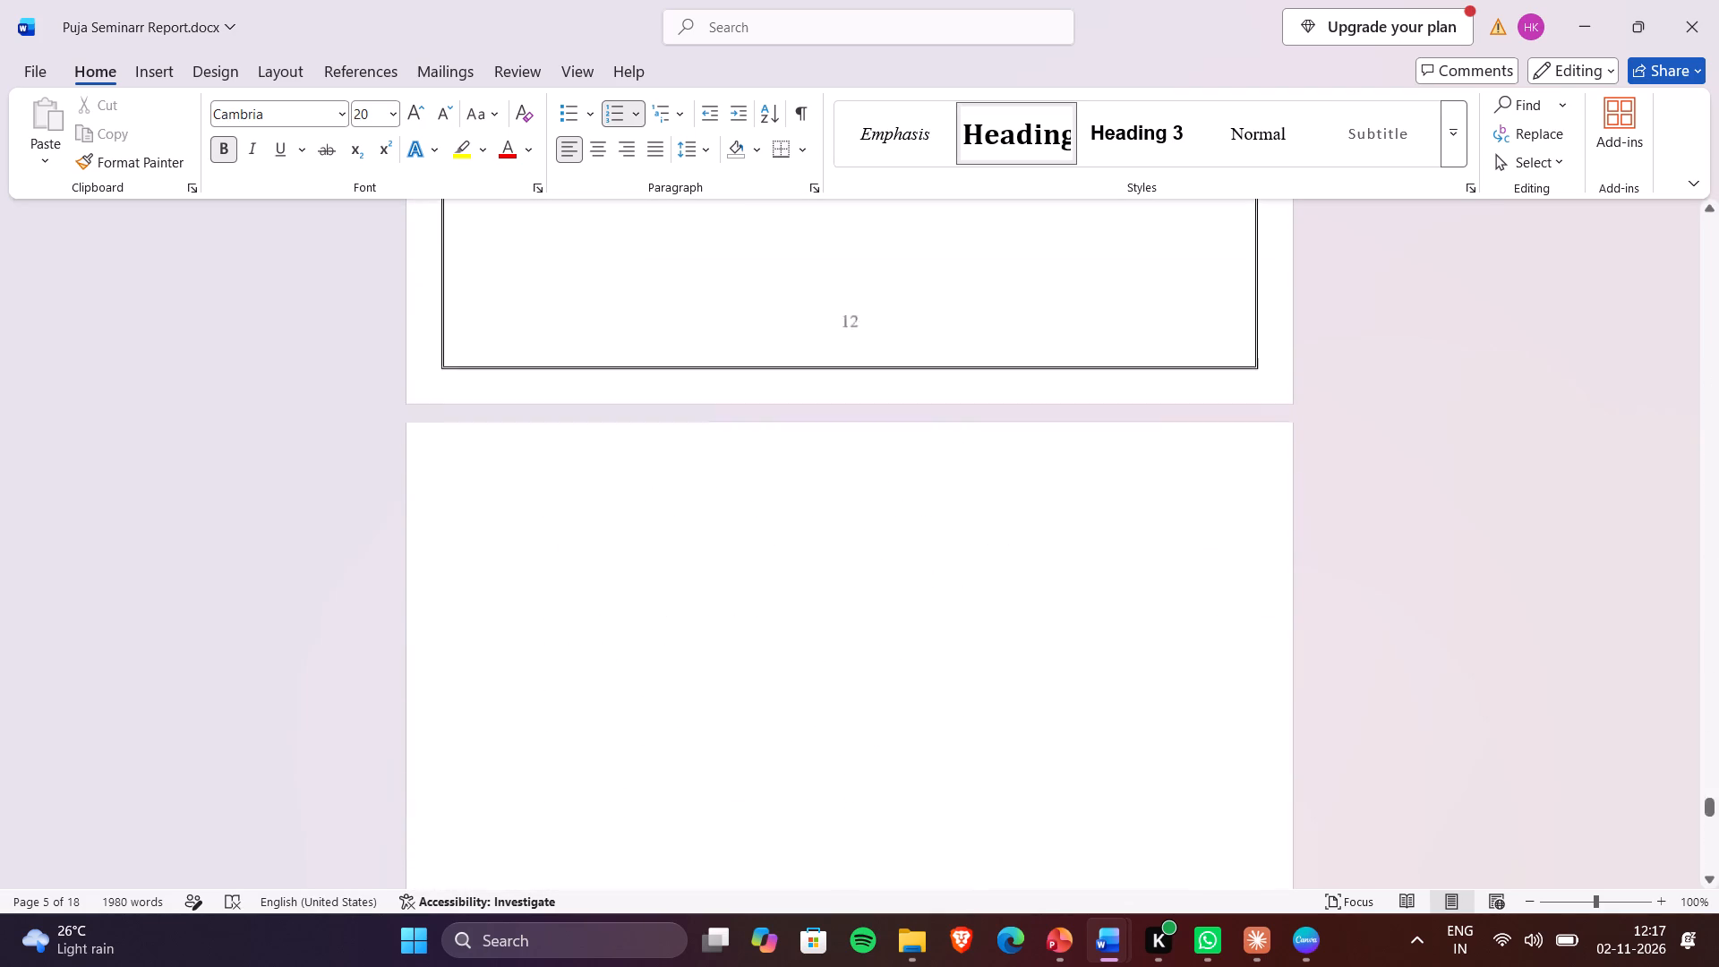
{"action": "scroll", "coordinate": [574, 722], "scroll_direction": "down", "scroll_amount": 19}
{"action": "scroll", "coordinate": [574, 722], "scroll_direction": "up", "scroll_amount": 12}
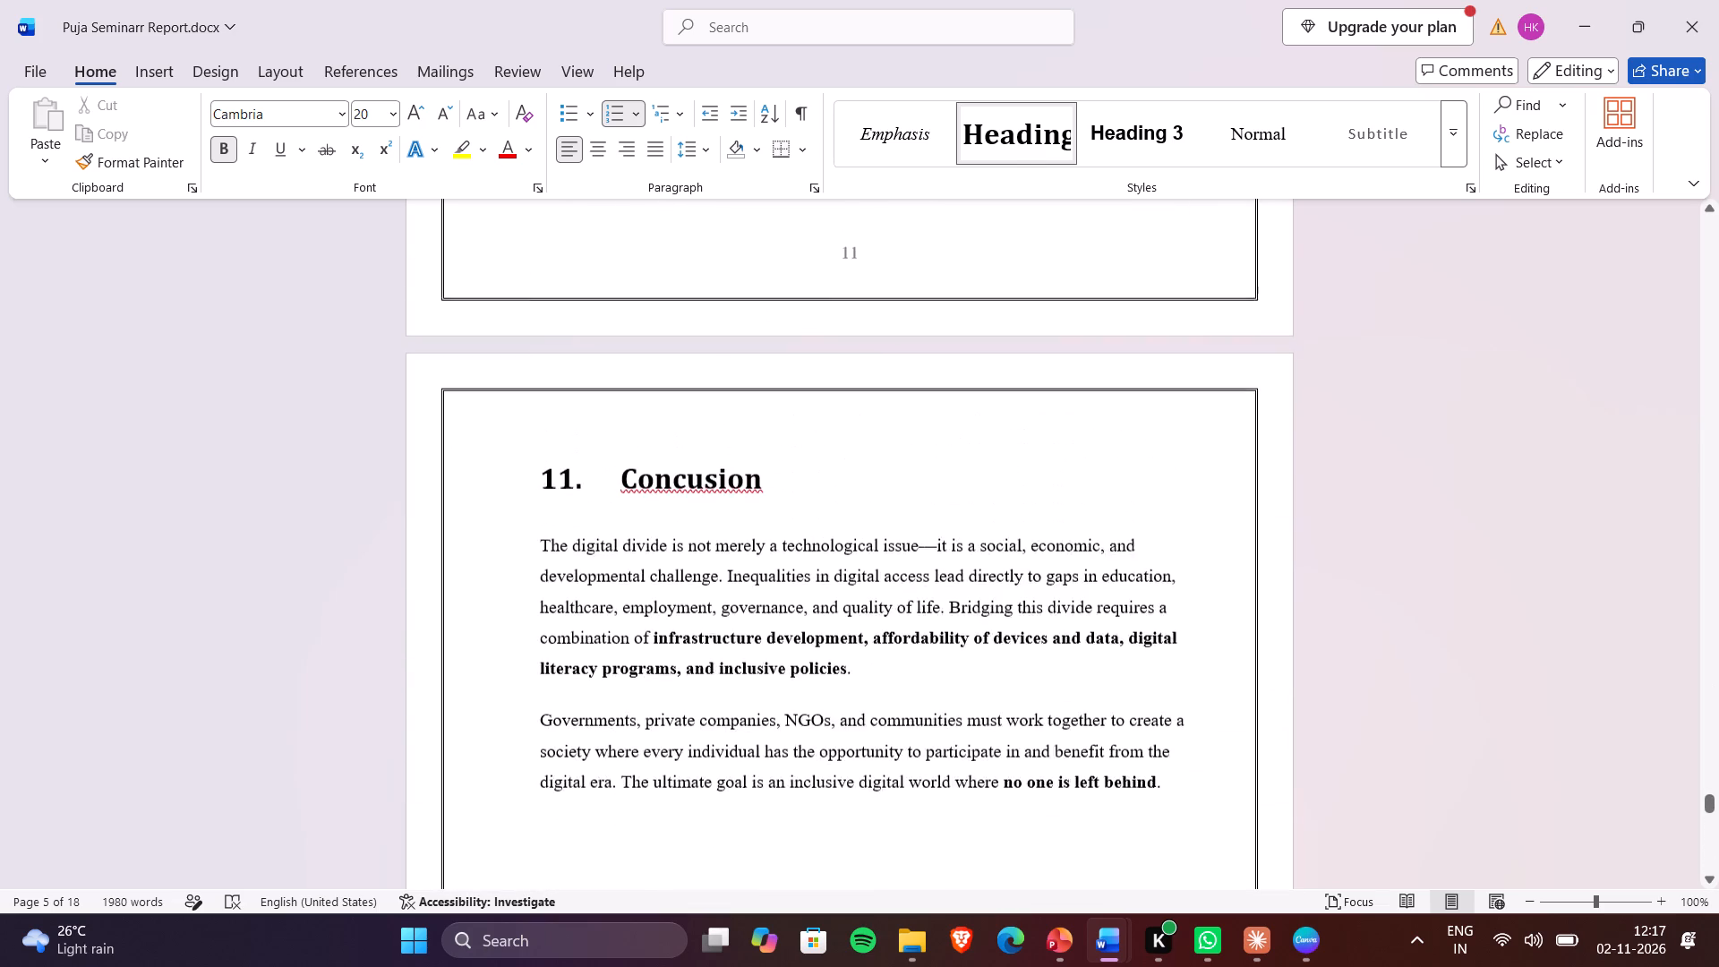
{"action": "scroll", "coordinate": [574, 722], "scroll_direction": "up", "scroll_amount": 13}
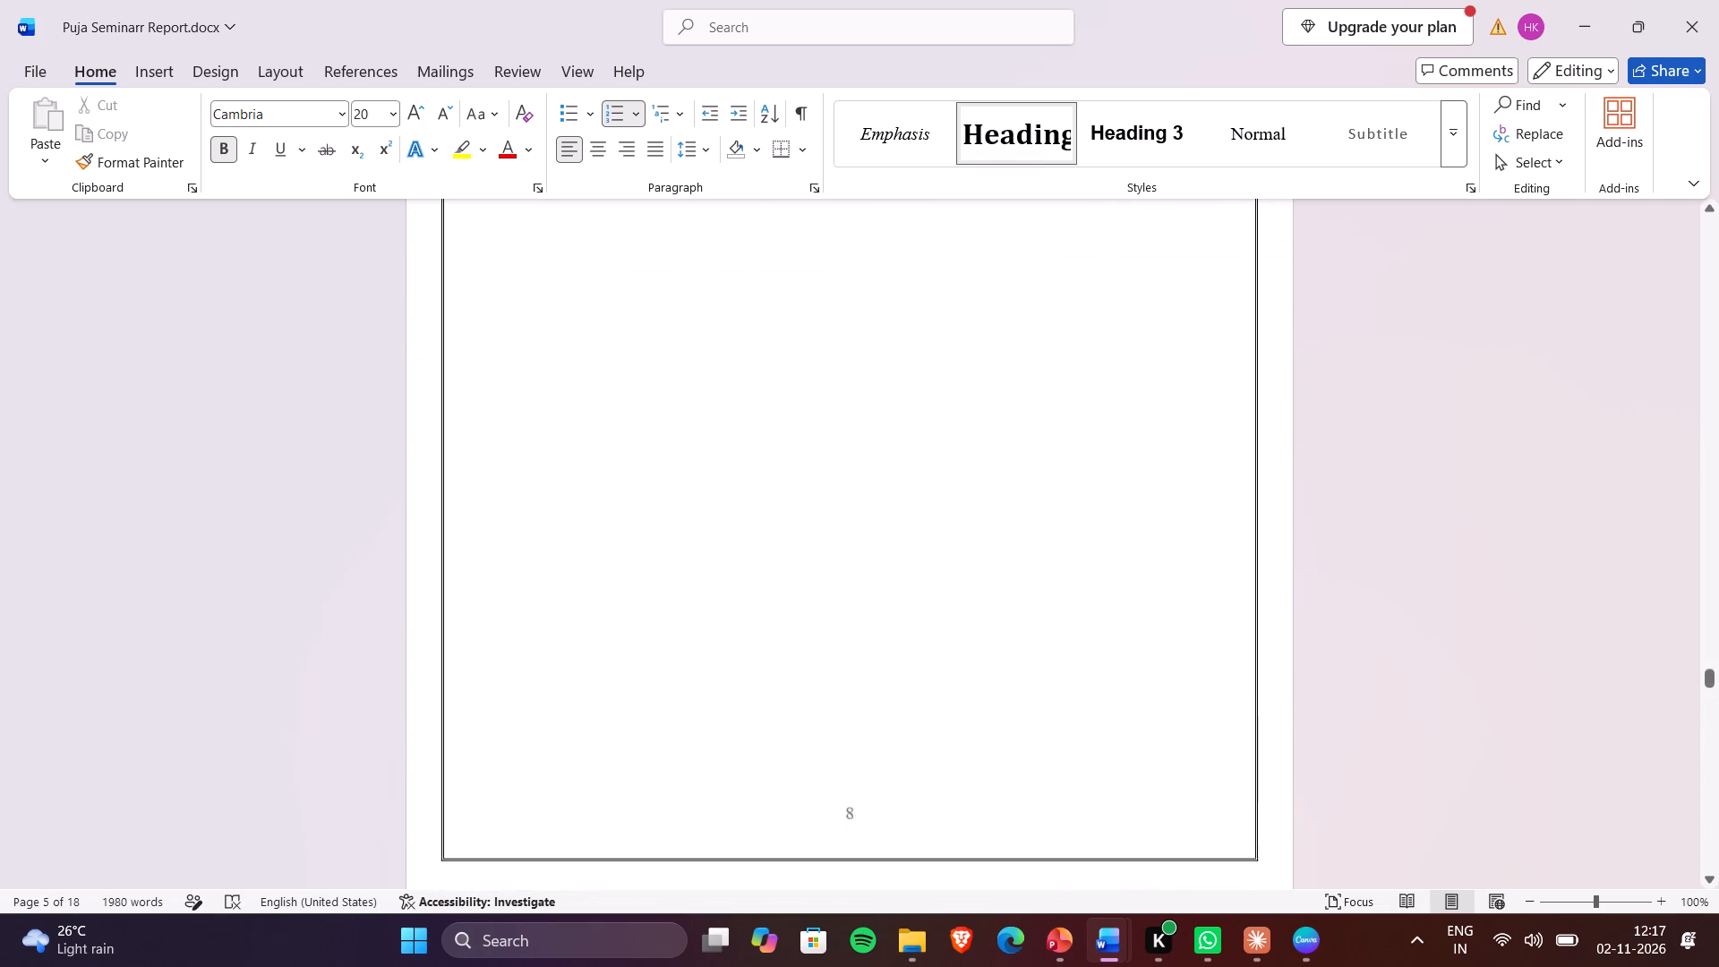
{"action": "scroll", "coordinate": [574, 722], "scroll_direction": "up", "scroll_amount": 9}
Review the body chapters from Introduction through Digital Divide in India for page layout and text flow.
{"action": "scroll", "coordinate": [574, 722], "scroll_direction": "down", "scroll_amount": 5}
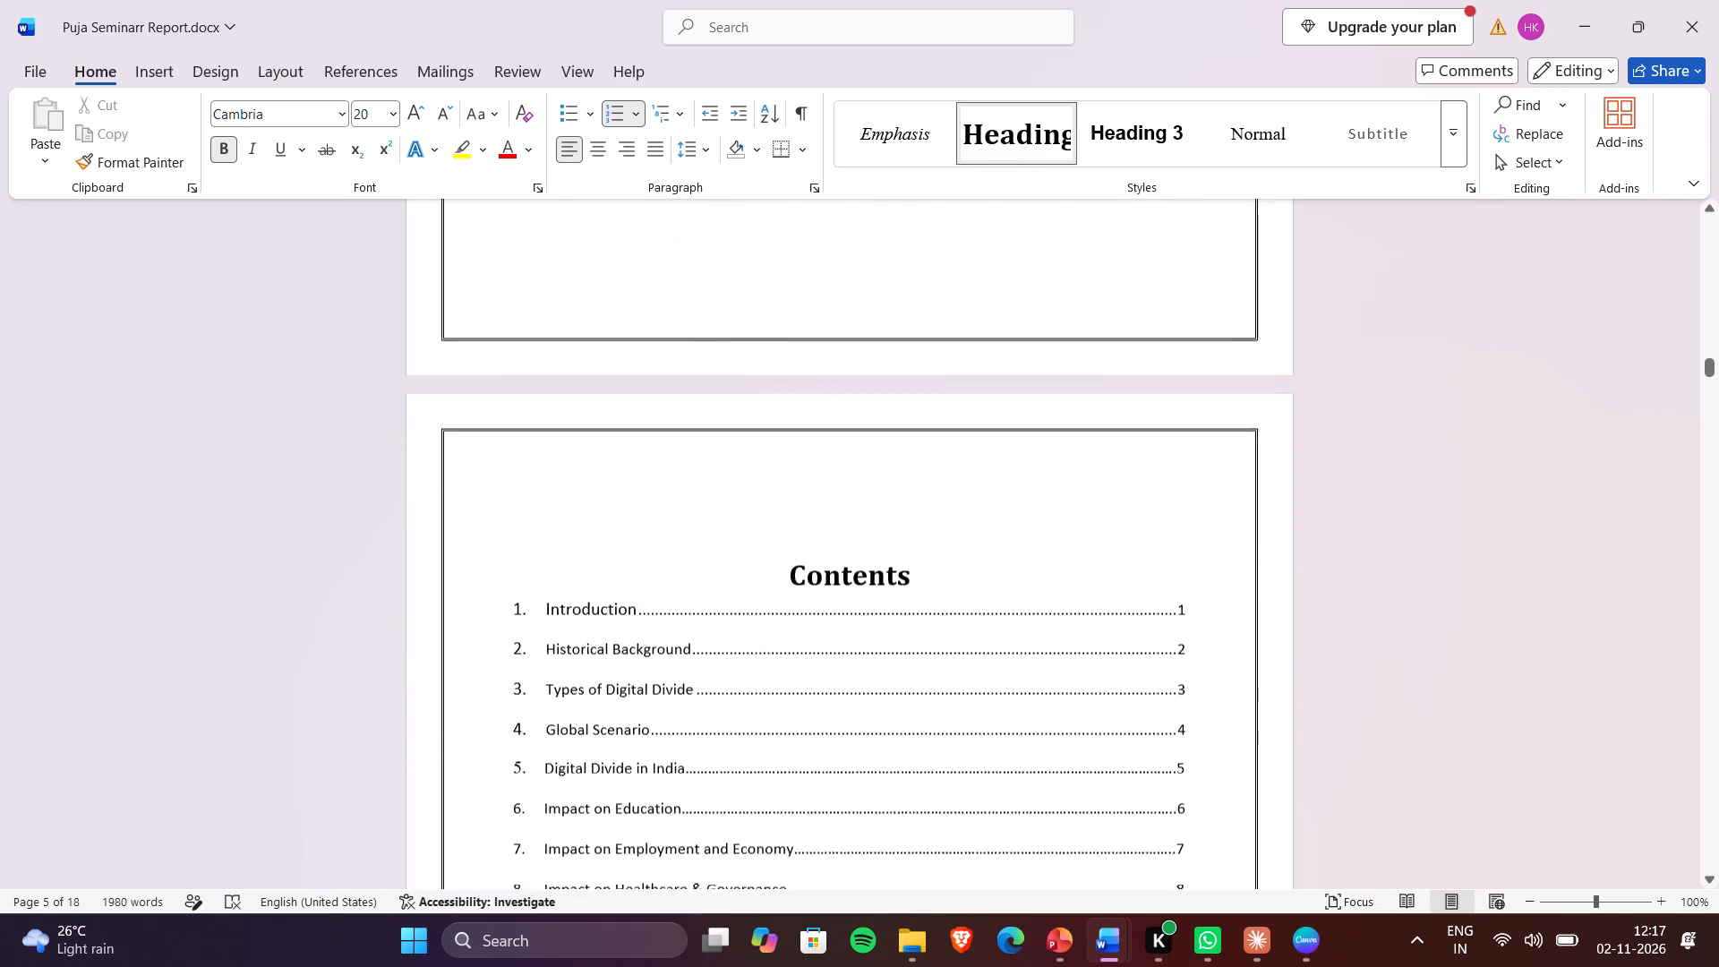
{"action": "scroll", "coordinate": [574, 722], "scroll_direction": "down", "scroll_amount": 7}
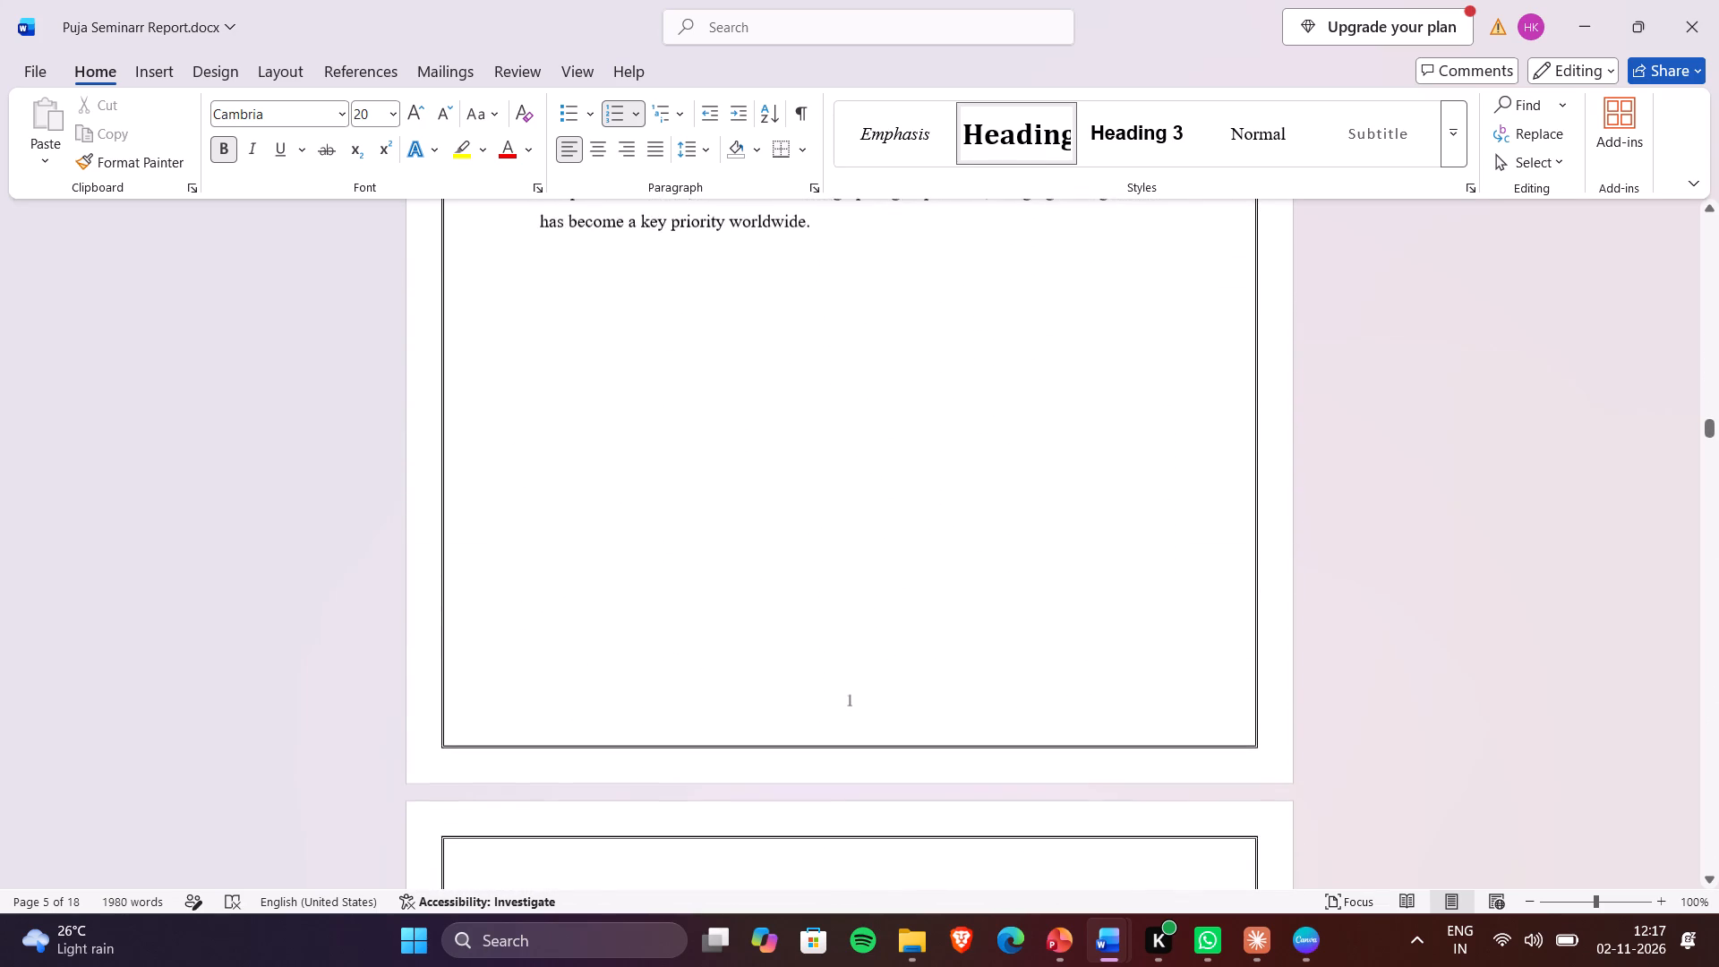
{"action": "scroll", "coordinate": [574, 722], "scroll_direction": "down", "scroll_amount": 13}
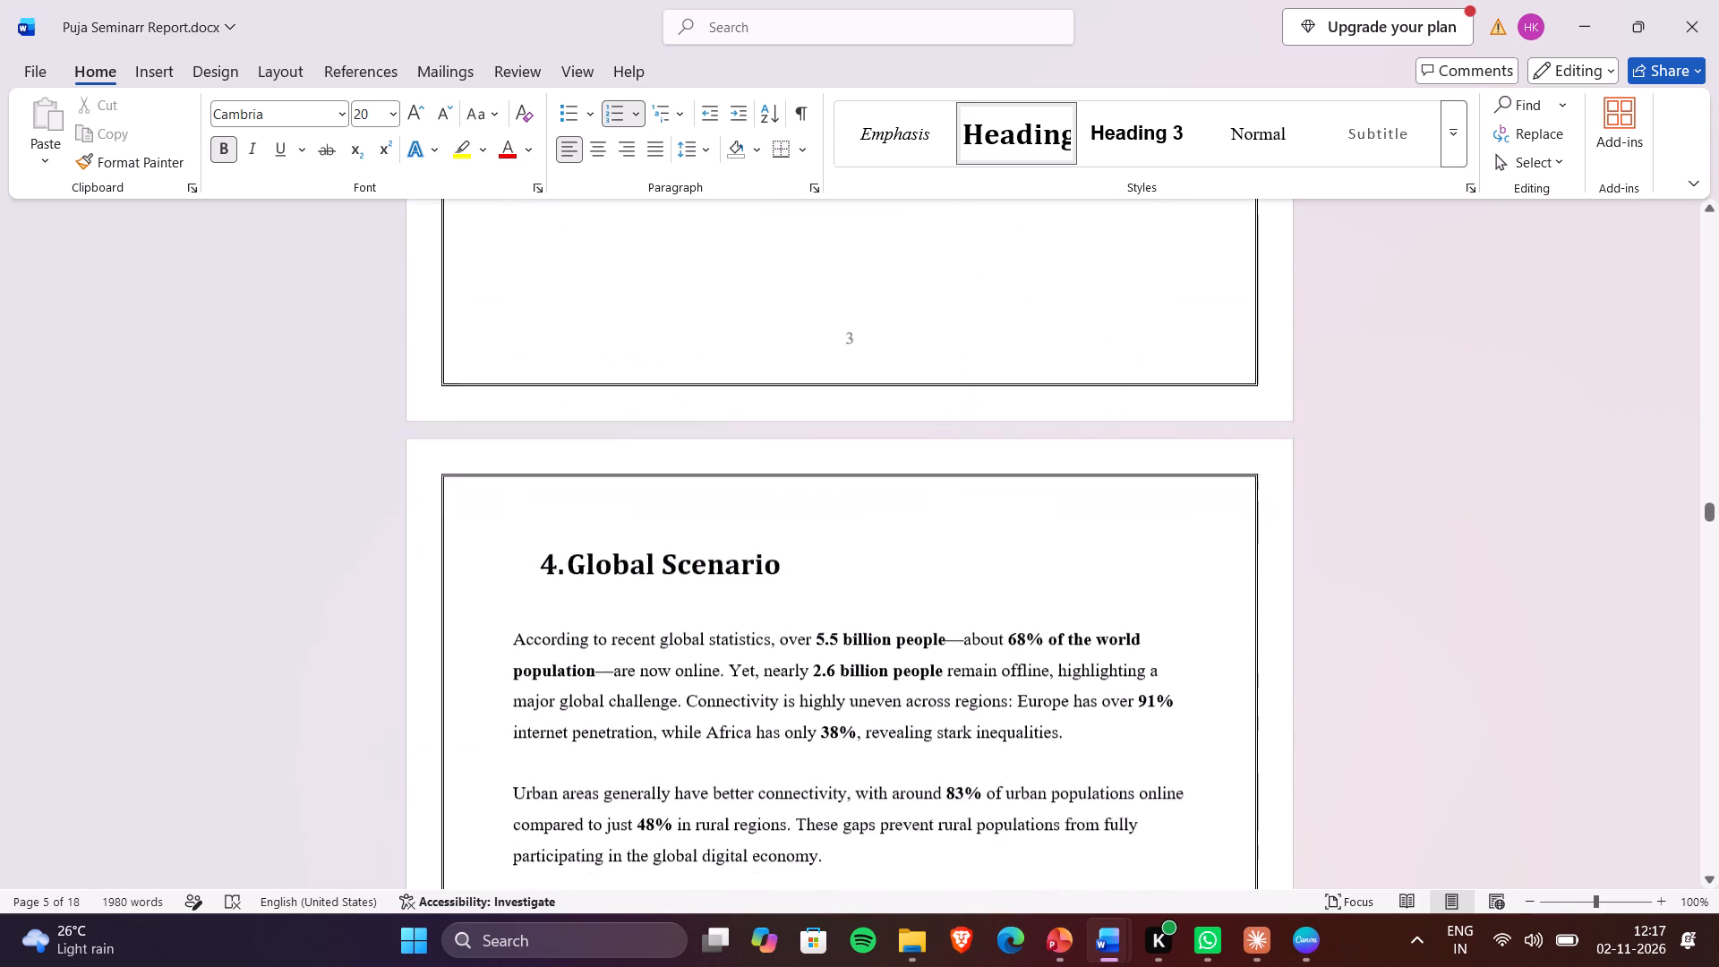
{"action": "scroll", "coordinate": [574, 722], "scroll_direction": "down", "scroll_amount": 5}
{"action": "scroll", "coordinate": [574, 722], "scroll_direction": "up", "scroll_amount": 1}
{"action": "scroll", "coordinate": [574, 722], "scroll_direction": "down", "scroll_amount": 1}
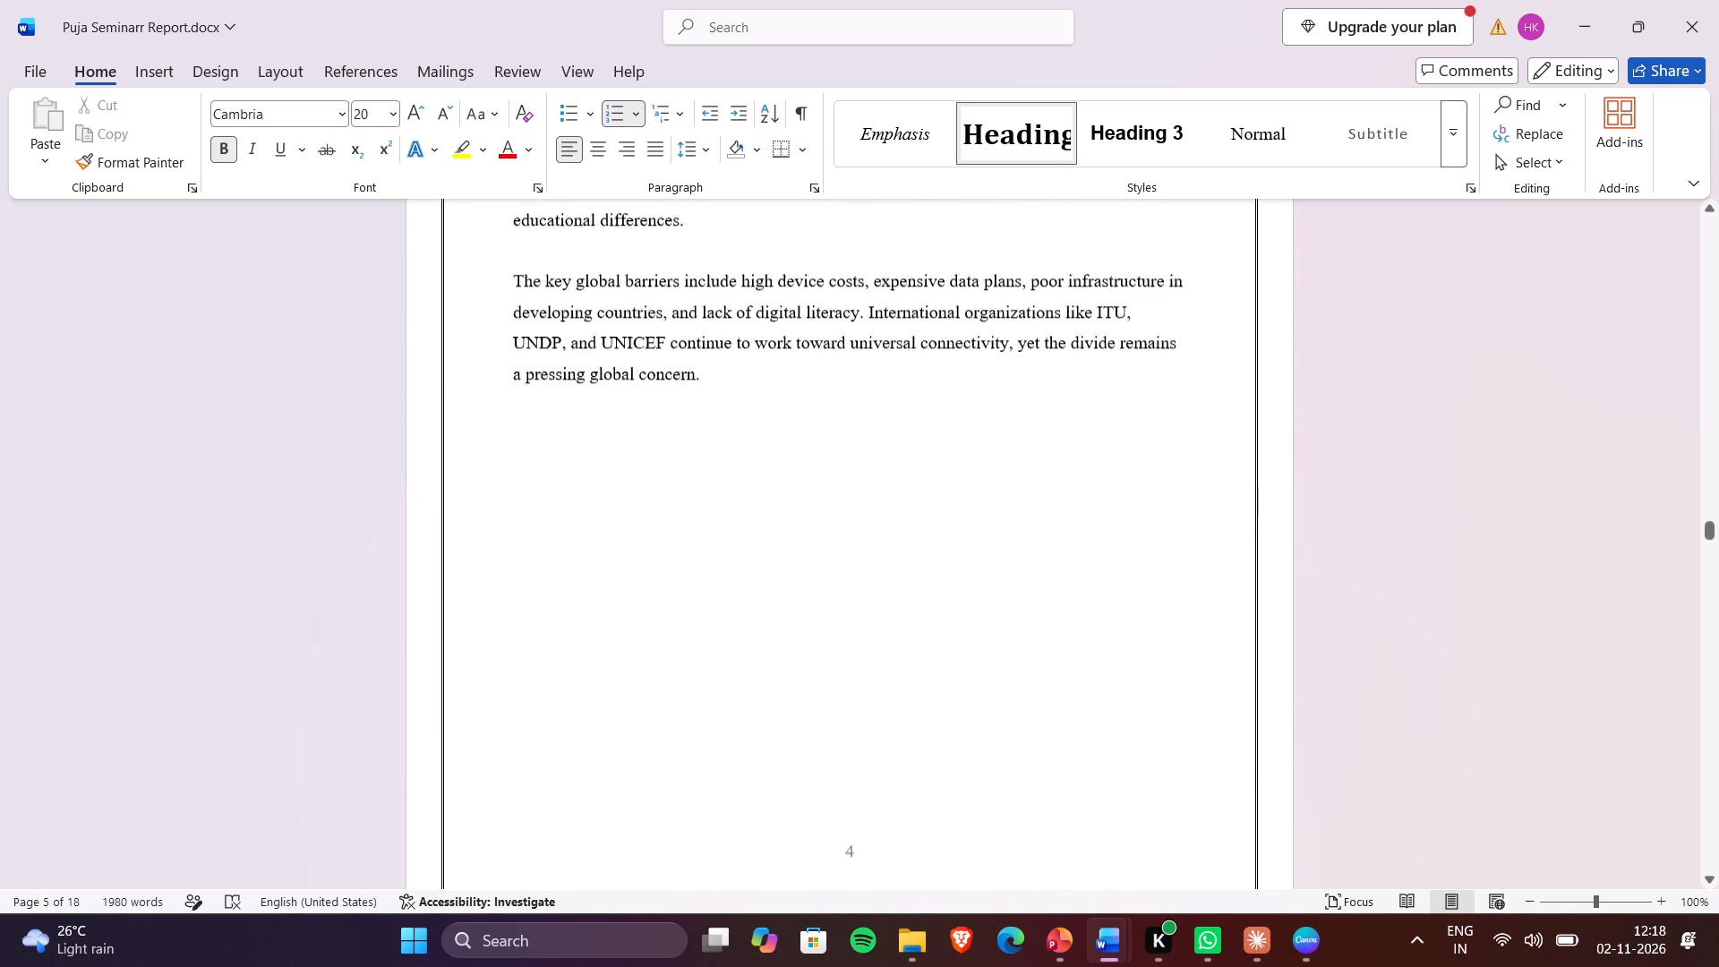
{"action": "scroll", "coordinate": [574, 722], "scroll_direction": "down", "scroll_amount": 3}
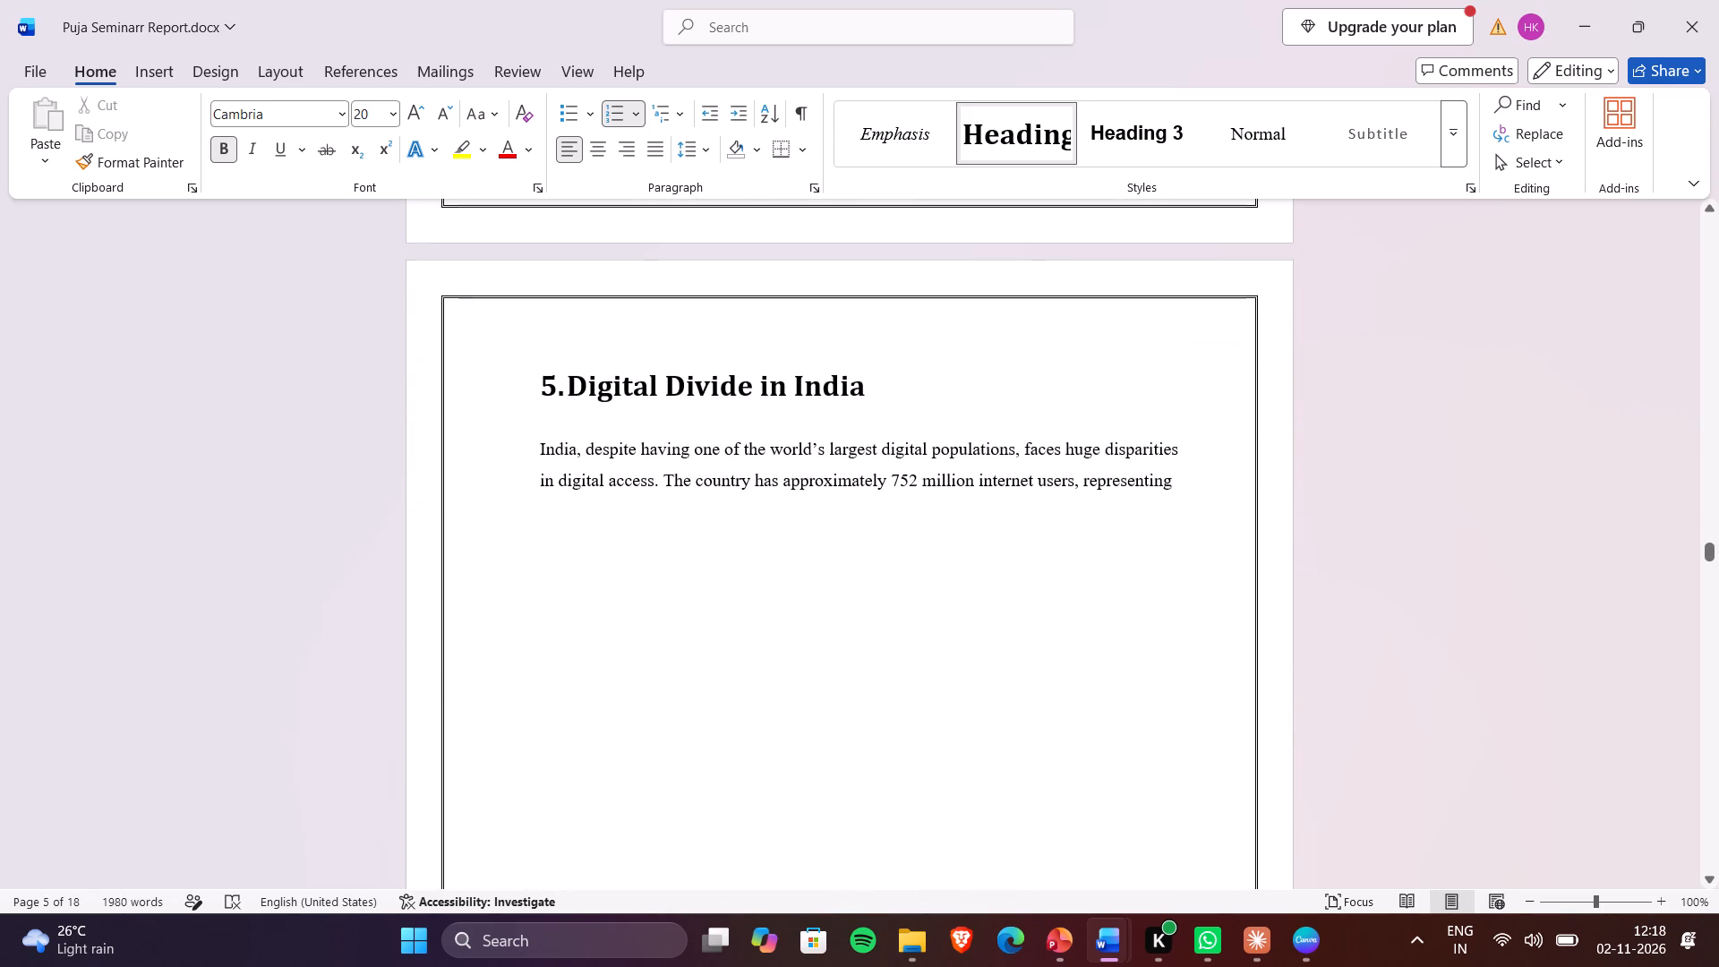
{"action": "scroll", "coordinate": [574, 722], "scroll_direction": "down", "scroll_amount": 3}
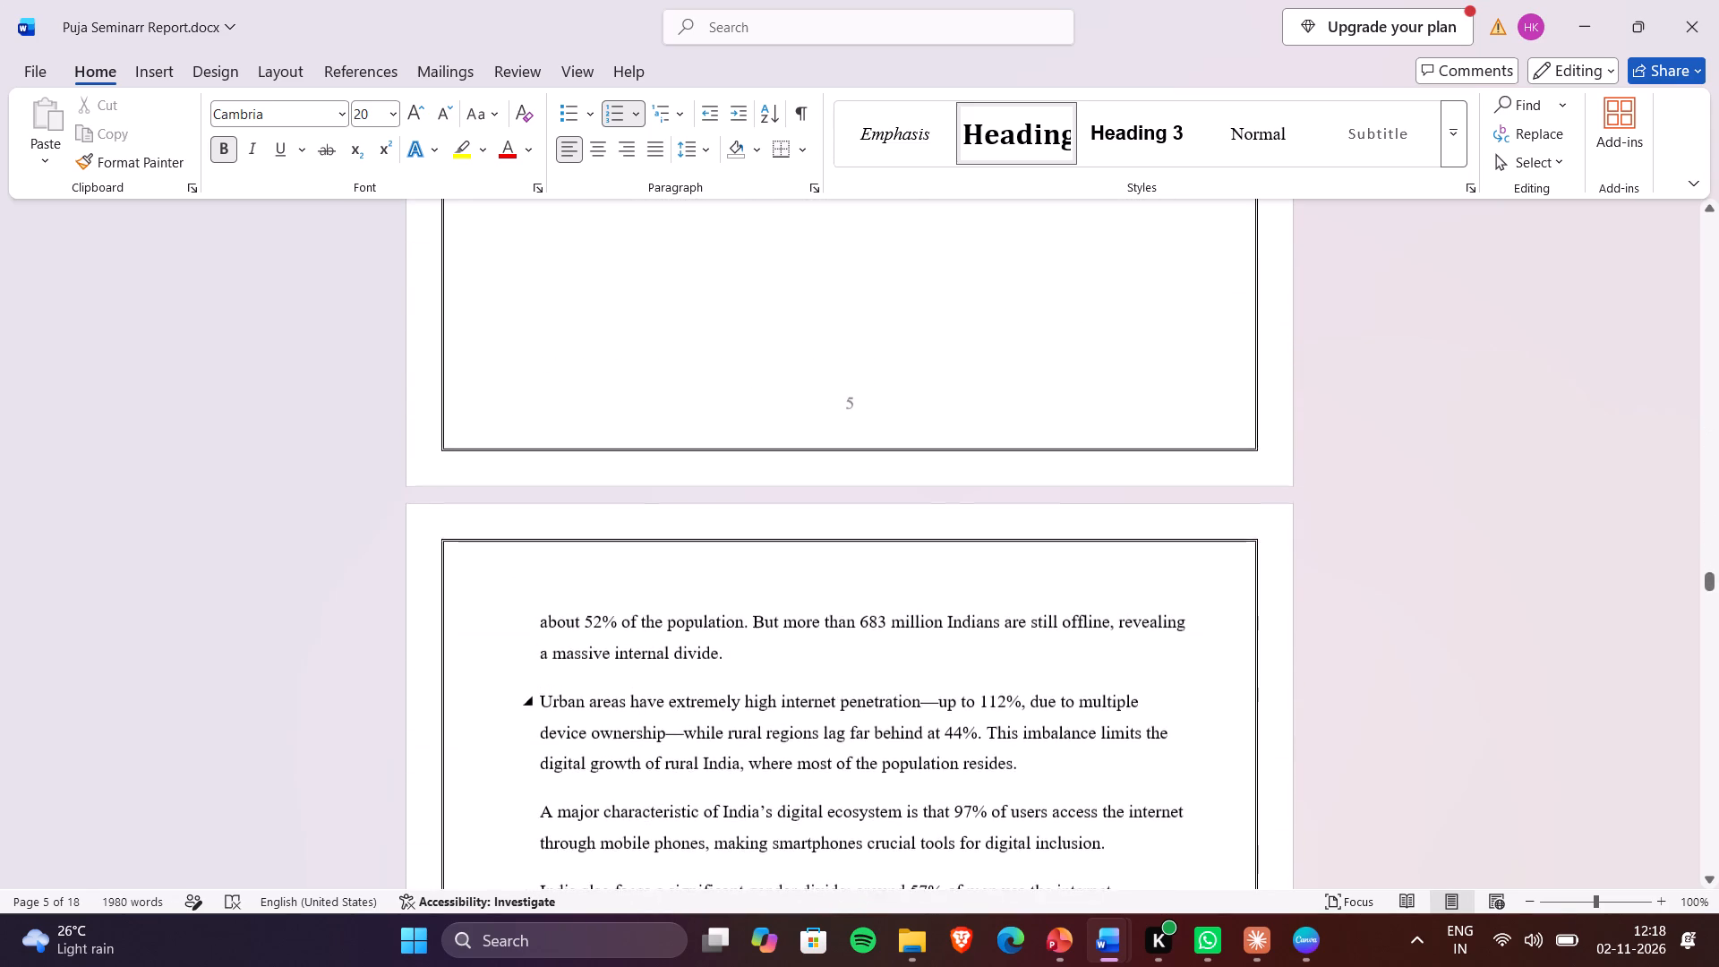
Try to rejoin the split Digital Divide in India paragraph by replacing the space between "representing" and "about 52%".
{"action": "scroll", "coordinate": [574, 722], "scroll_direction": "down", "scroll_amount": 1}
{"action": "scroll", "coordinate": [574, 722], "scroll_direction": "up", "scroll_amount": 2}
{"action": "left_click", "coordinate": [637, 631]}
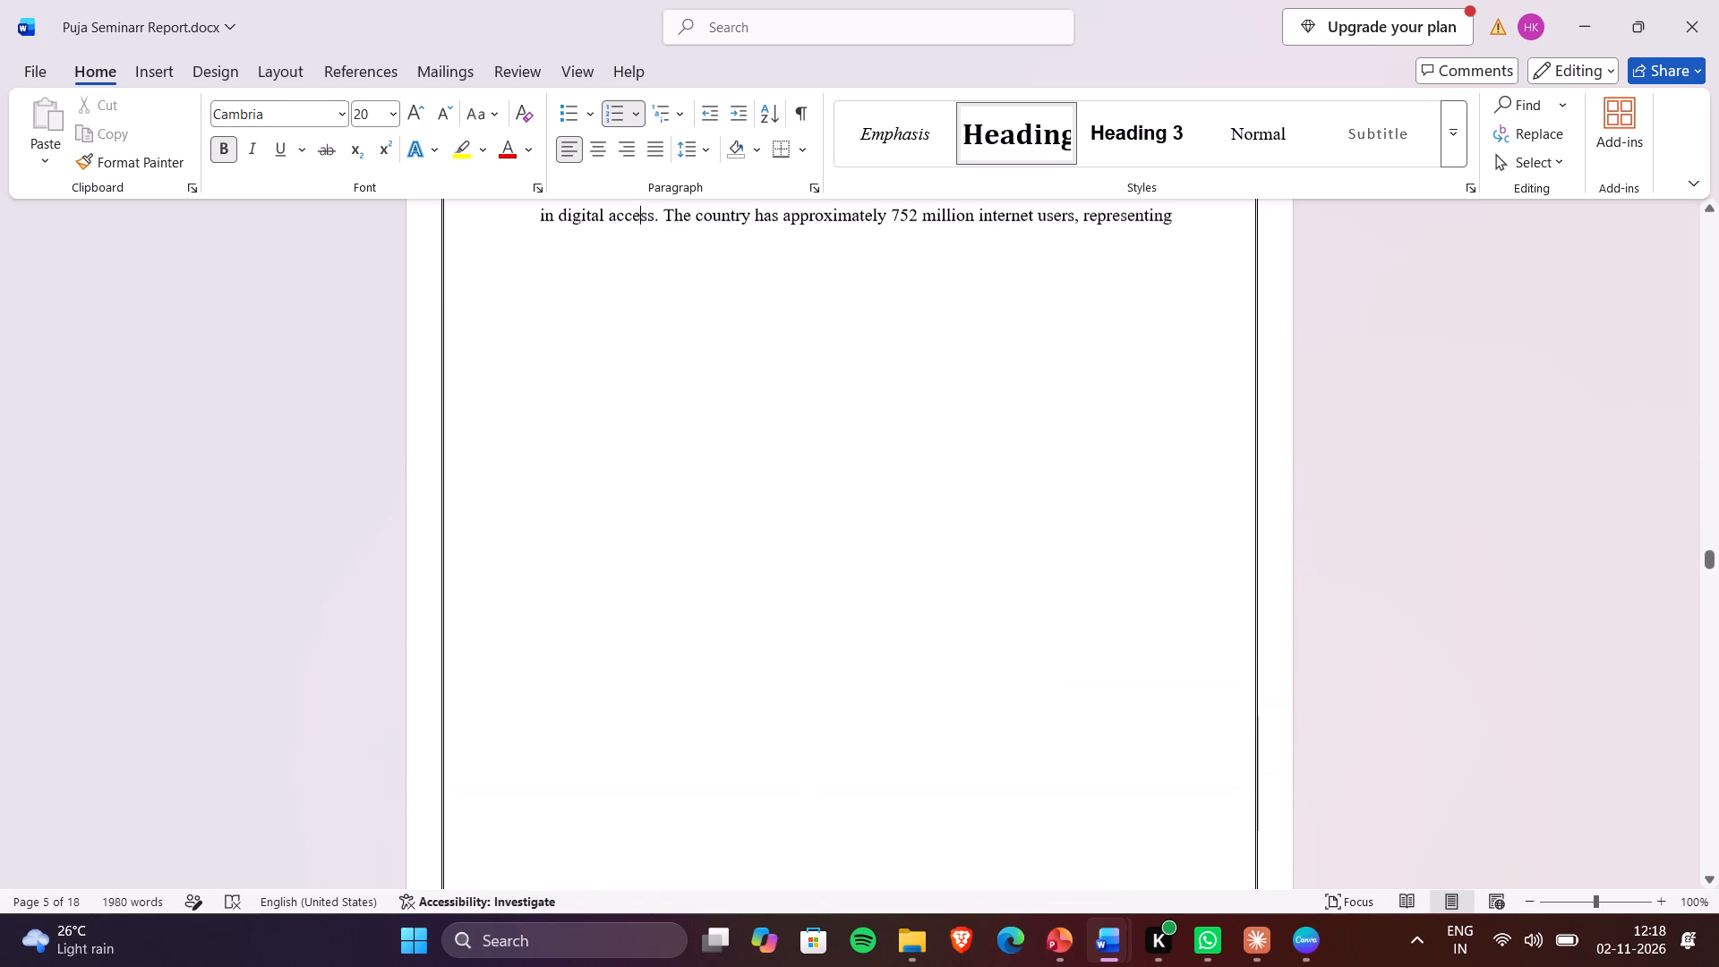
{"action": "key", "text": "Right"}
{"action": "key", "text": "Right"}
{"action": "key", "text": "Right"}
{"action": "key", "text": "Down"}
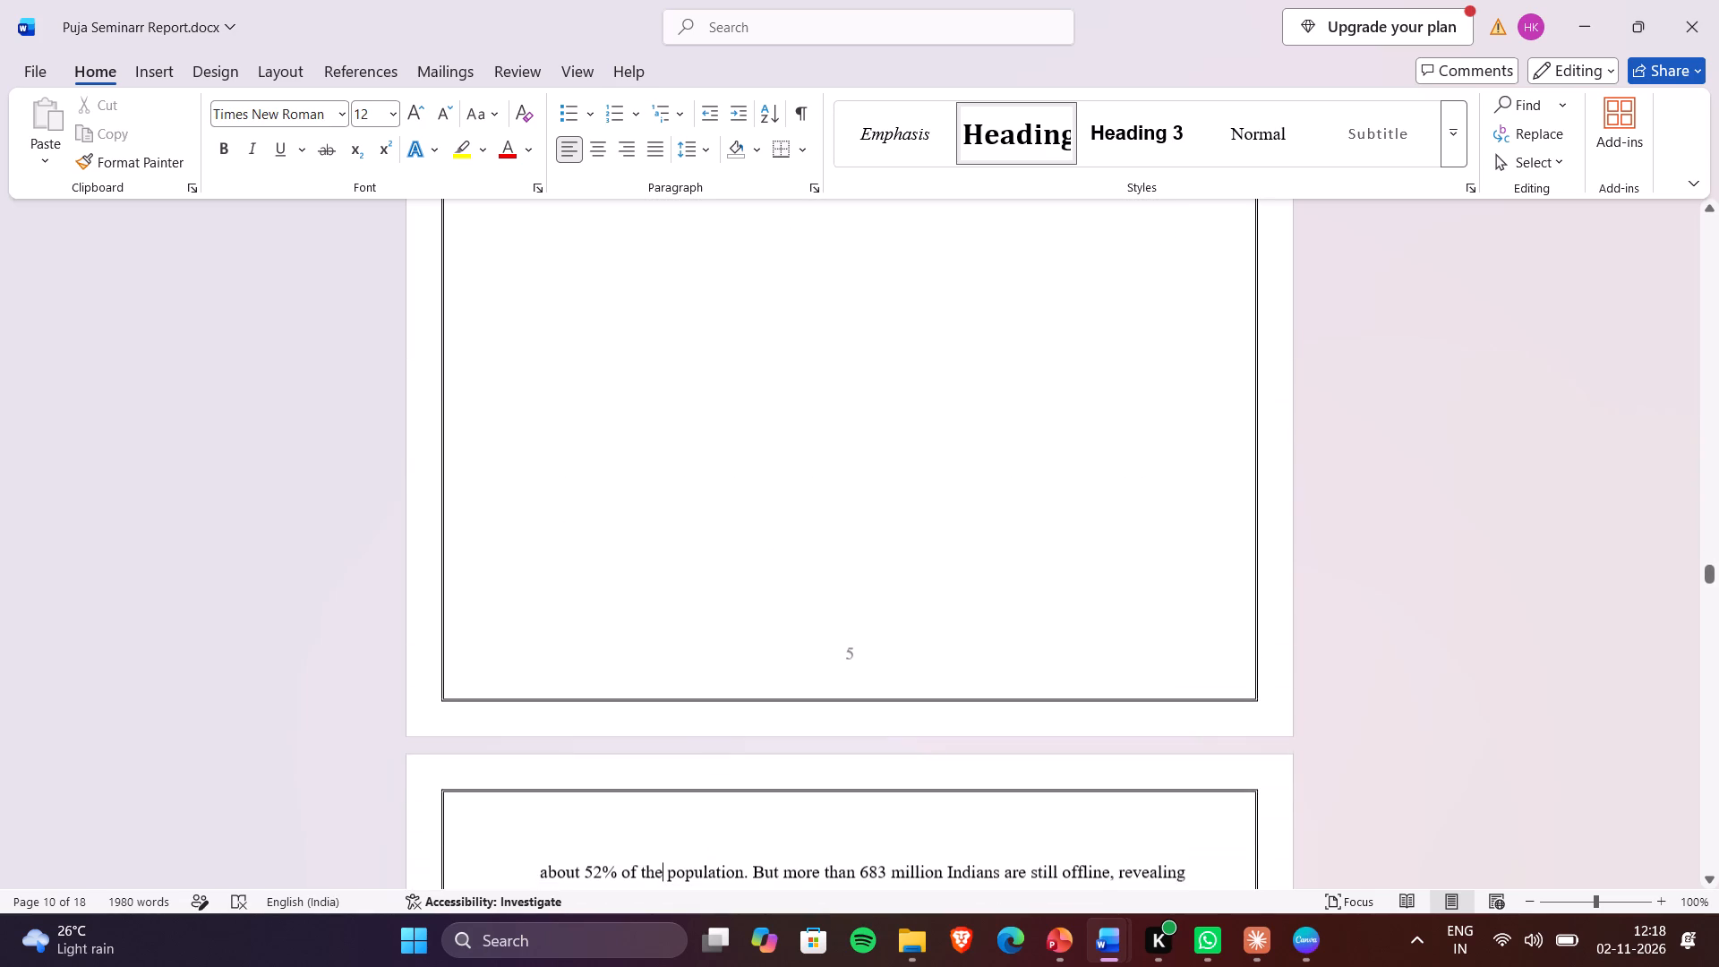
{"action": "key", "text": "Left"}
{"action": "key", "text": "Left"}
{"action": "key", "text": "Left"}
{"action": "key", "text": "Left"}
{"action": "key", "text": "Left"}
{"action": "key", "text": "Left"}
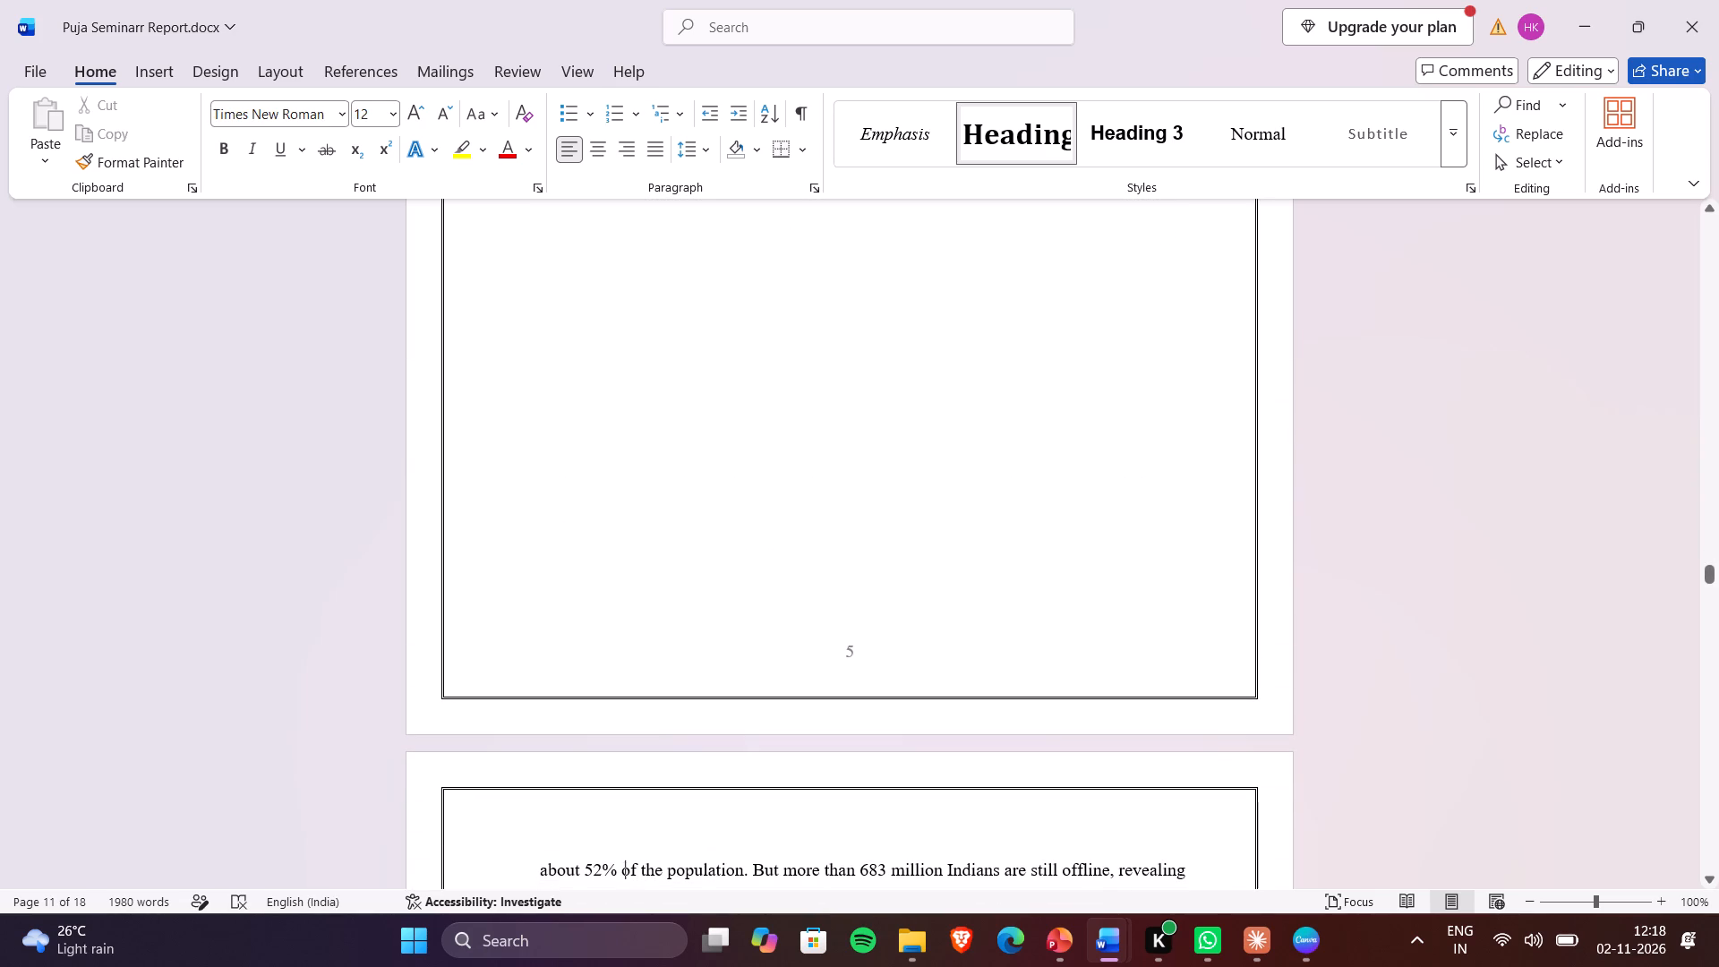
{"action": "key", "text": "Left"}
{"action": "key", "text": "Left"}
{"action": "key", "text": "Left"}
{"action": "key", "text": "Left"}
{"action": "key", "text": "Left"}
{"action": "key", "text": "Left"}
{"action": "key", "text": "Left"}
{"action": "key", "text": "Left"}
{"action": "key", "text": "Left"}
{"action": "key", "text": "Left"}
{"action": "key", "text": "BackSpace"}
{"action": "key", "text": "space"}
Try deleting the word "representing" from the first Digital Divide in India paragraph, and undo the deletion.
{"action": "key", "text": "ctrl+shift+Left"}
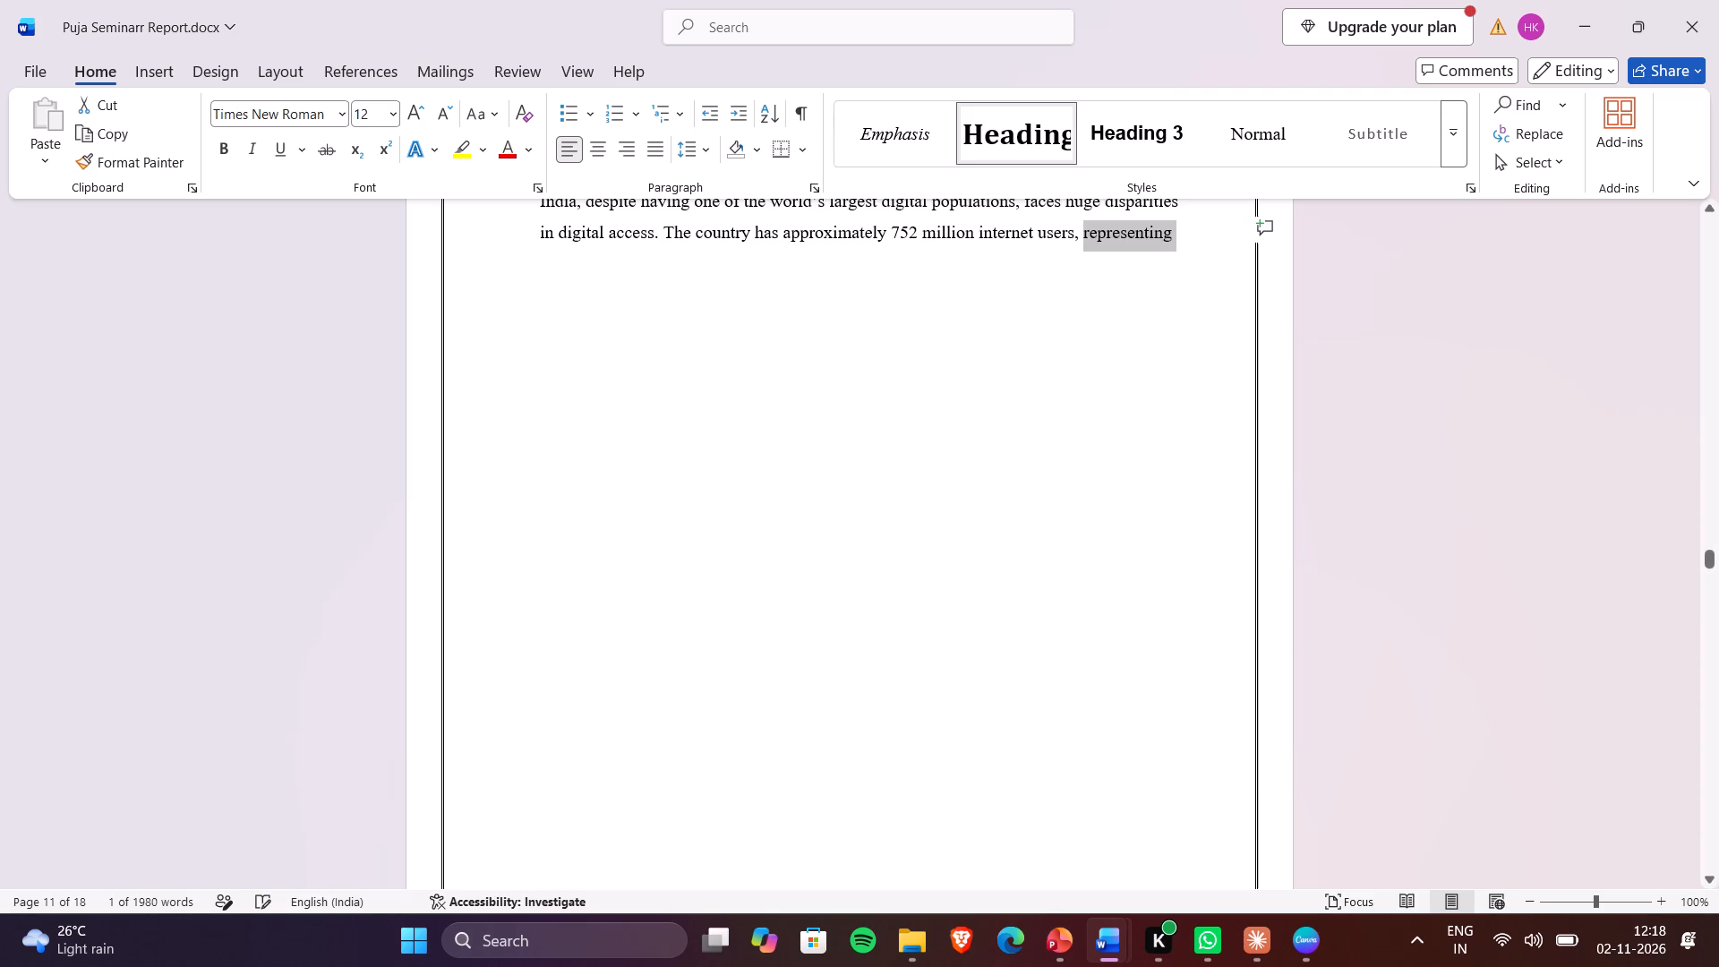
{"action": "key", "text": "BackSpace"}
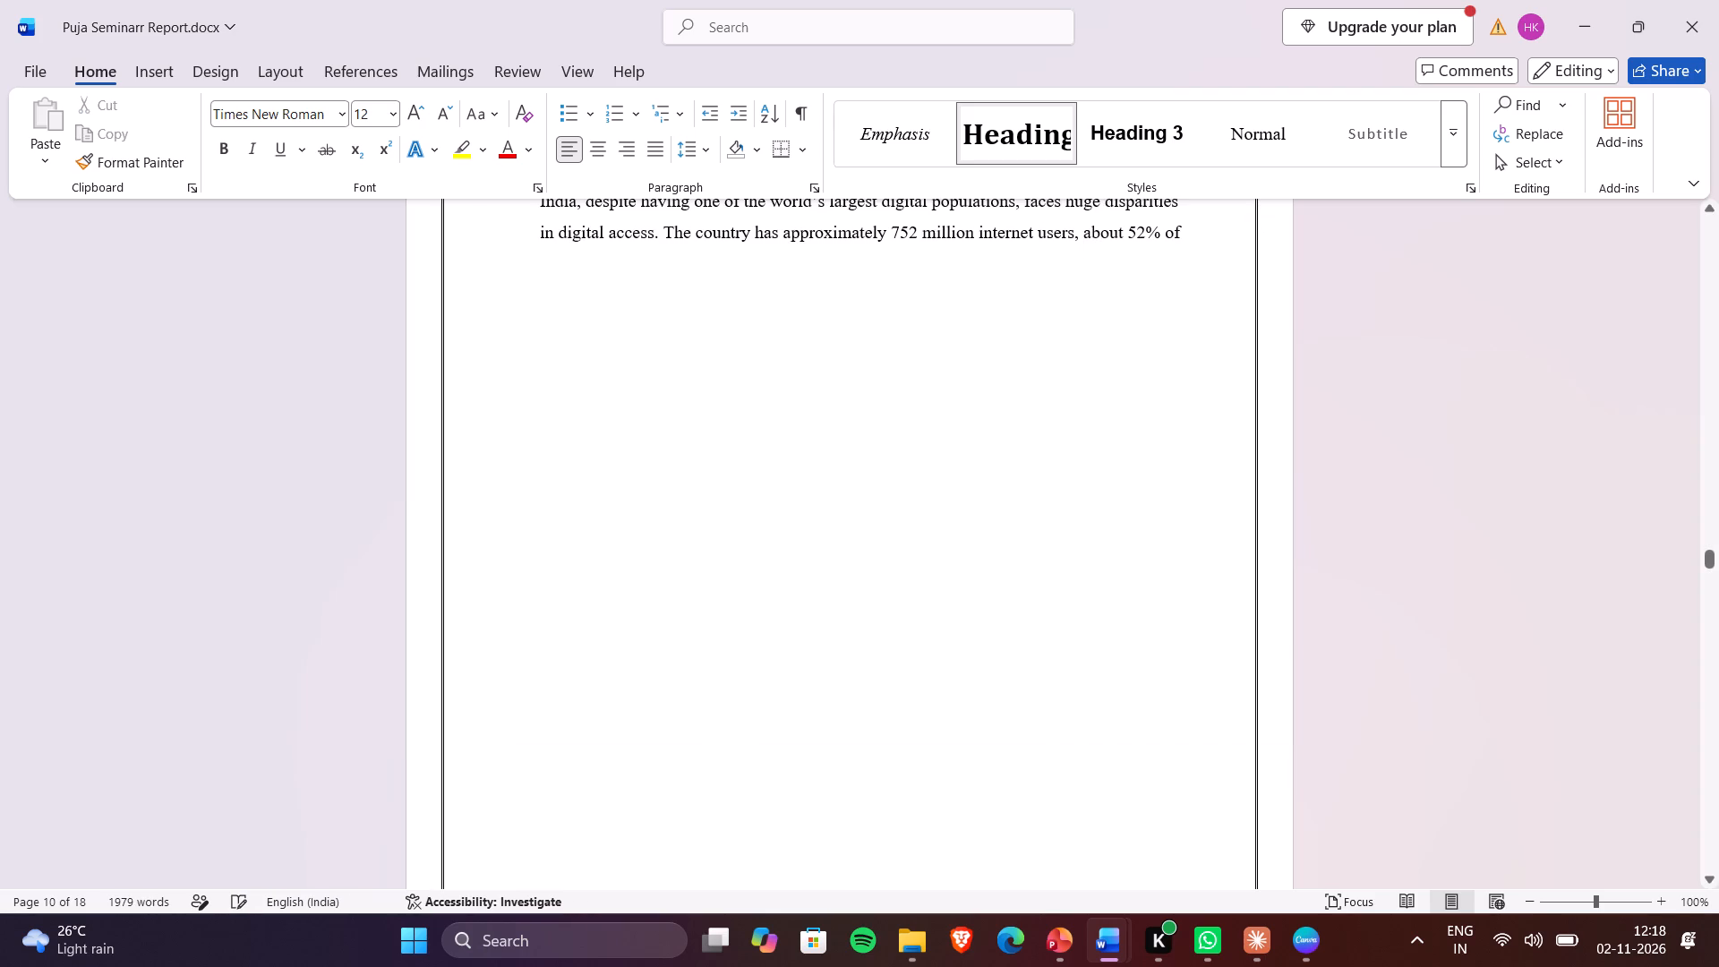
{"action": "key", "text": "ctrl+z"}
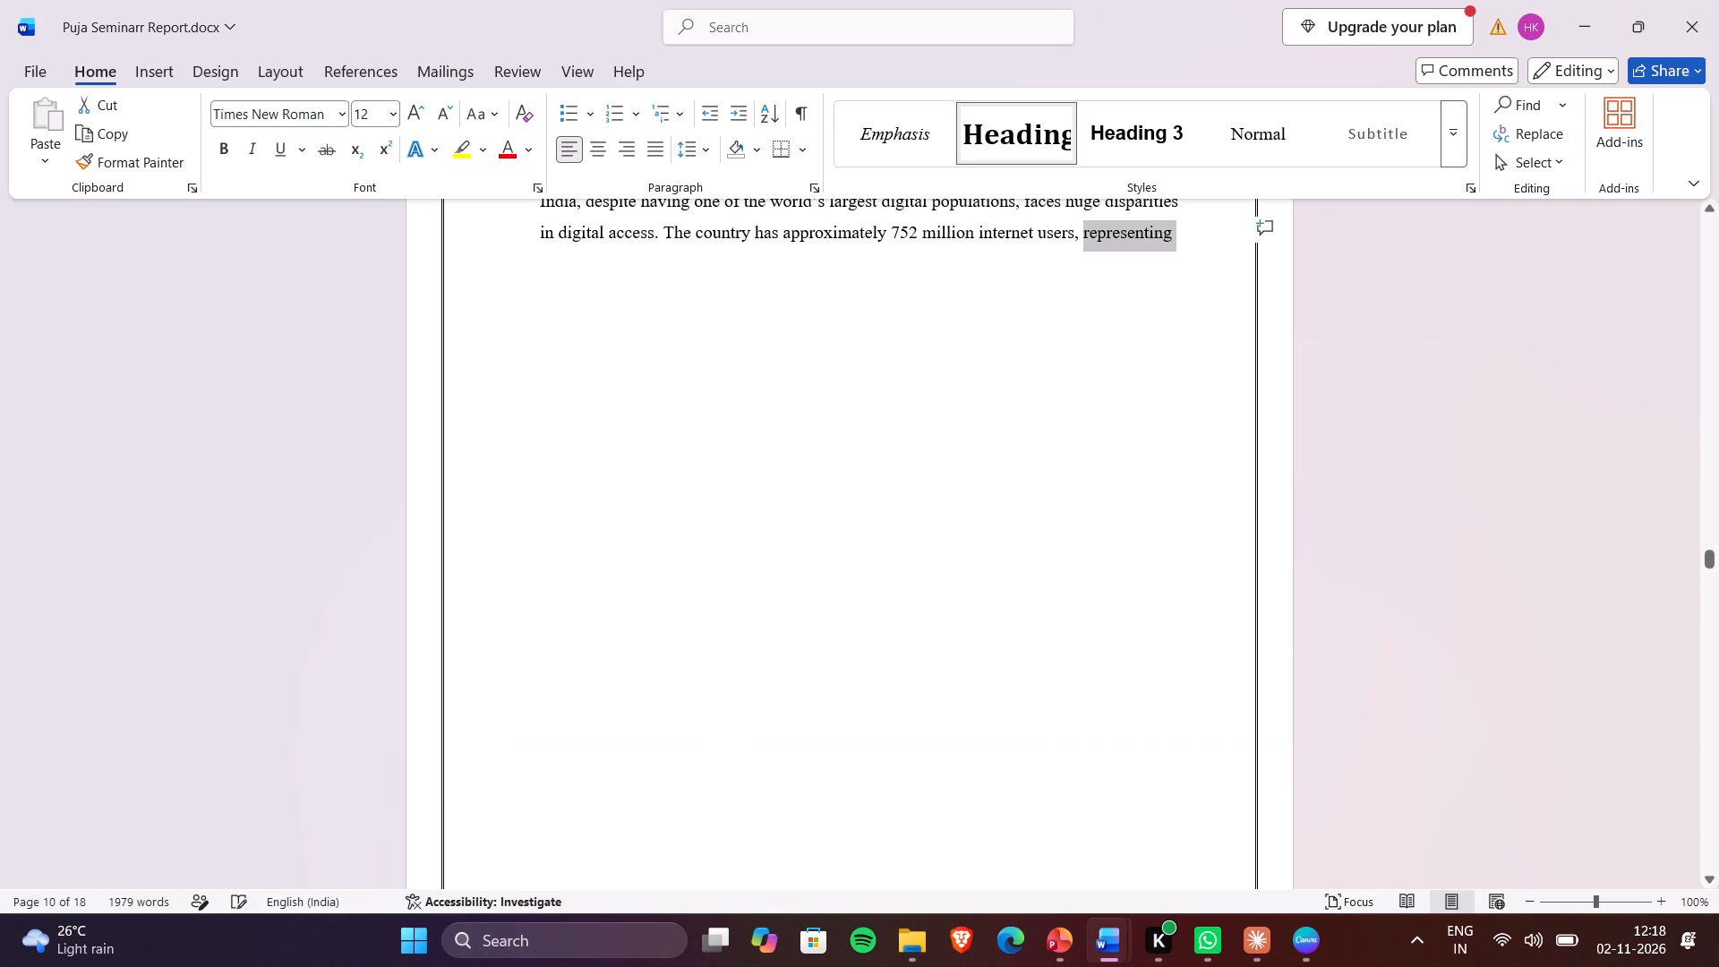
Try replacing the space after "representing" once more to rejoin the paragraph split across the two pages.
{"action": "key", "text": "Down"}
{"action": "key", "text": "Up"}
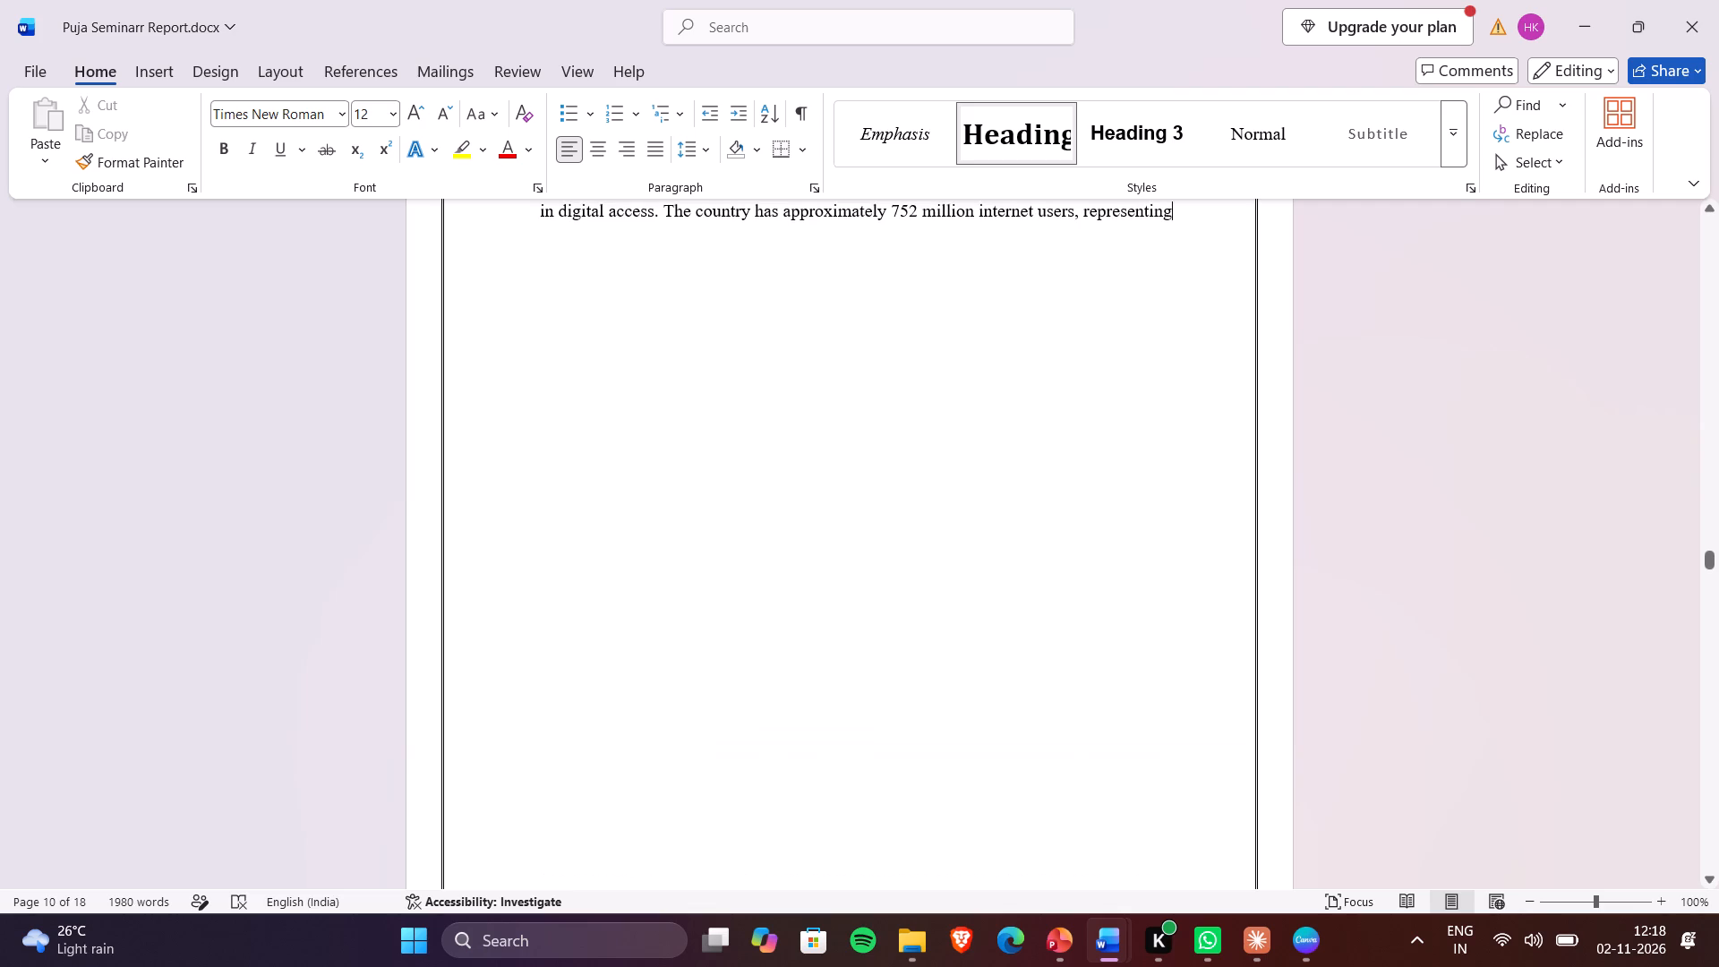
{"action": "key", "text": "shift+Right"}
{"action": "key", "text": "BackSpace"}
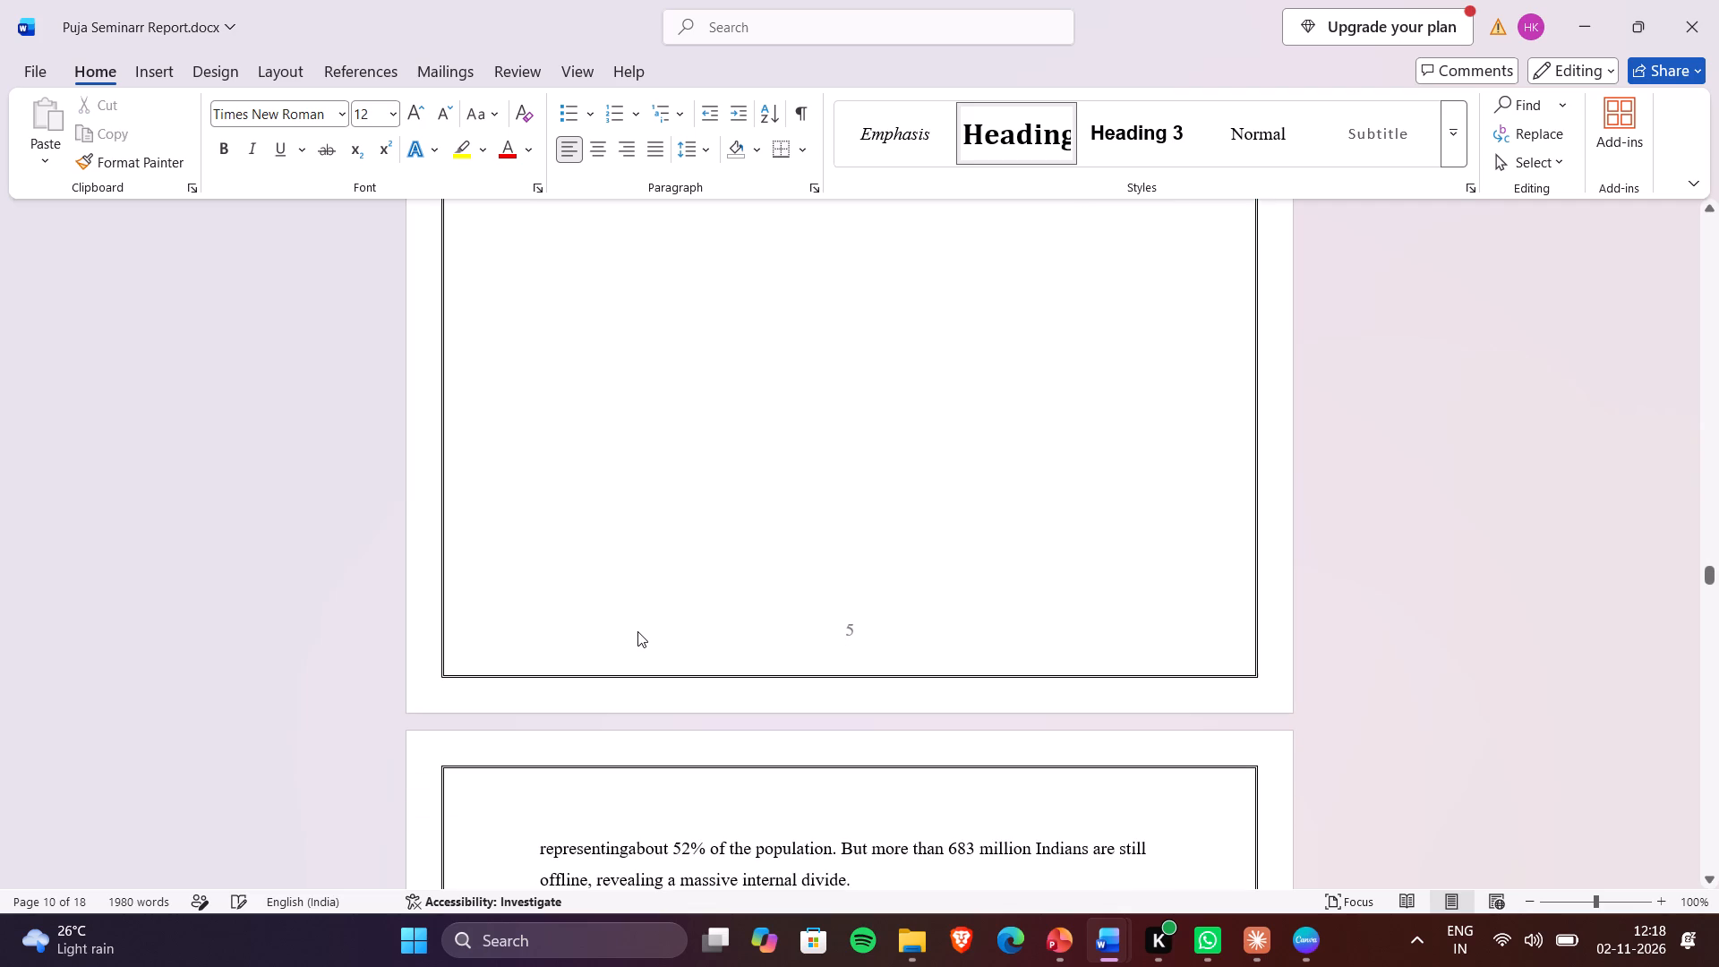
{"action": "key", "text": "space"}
Cut the Digital Divide in India text from "about 52% of the population" to "bridge the gap" and paste it after "representing".
{"action": "scroll", "coordinate": [637, 631], "scroll_direction": "up", "scroll_amount": 2}
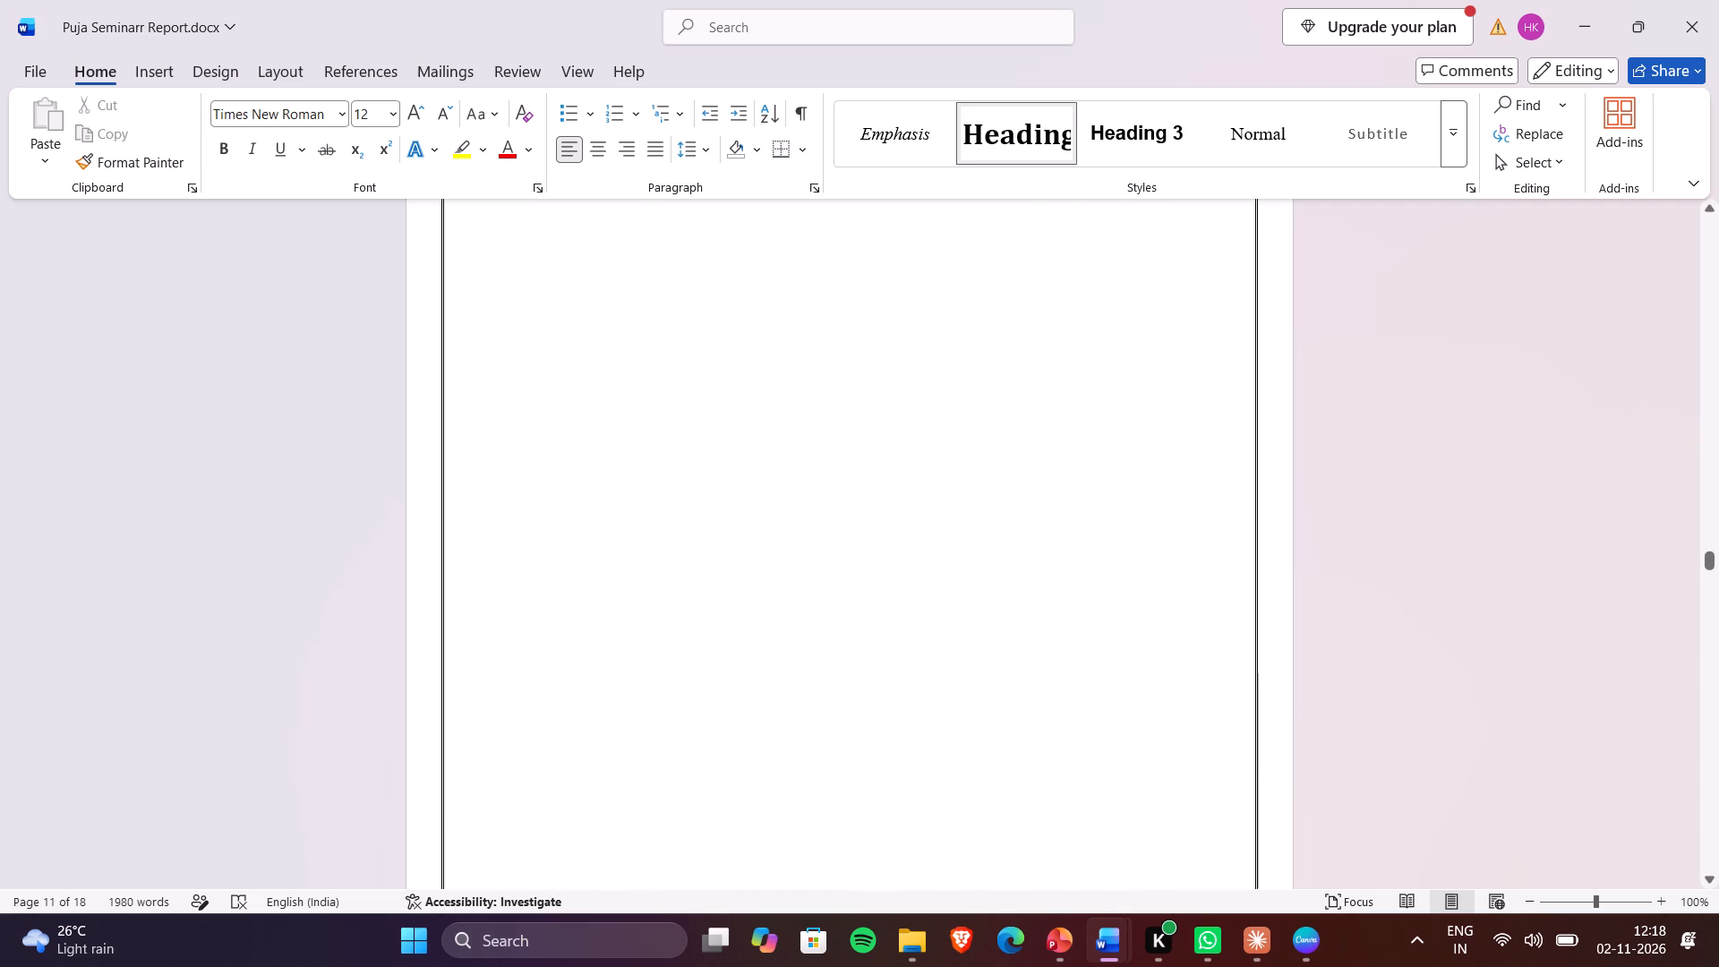
{"action": "scroll", "coordinate": [637, 631], "scroll_direction": "up", "scroll_amount": 1}
{"action": "left_click", "coordinate": [1150, 395]}
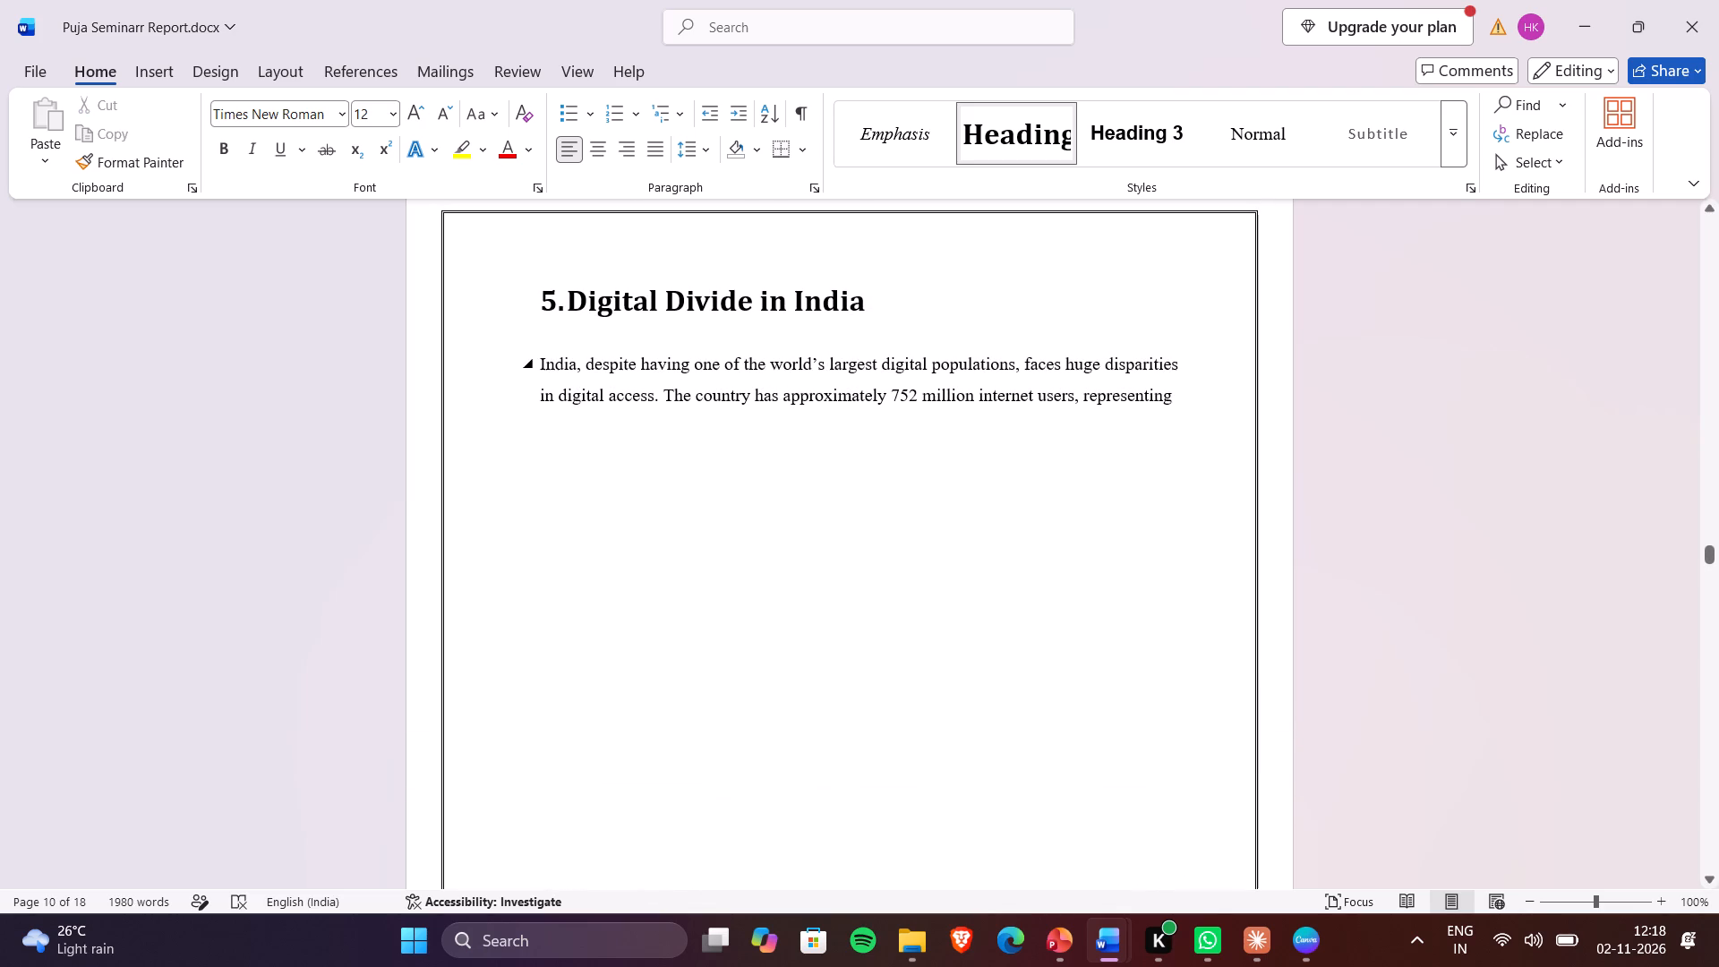
{"action": "left_click", "coordinate": [1183, 395]}
{"action": "left_click", "coordinate": [286, 72]}
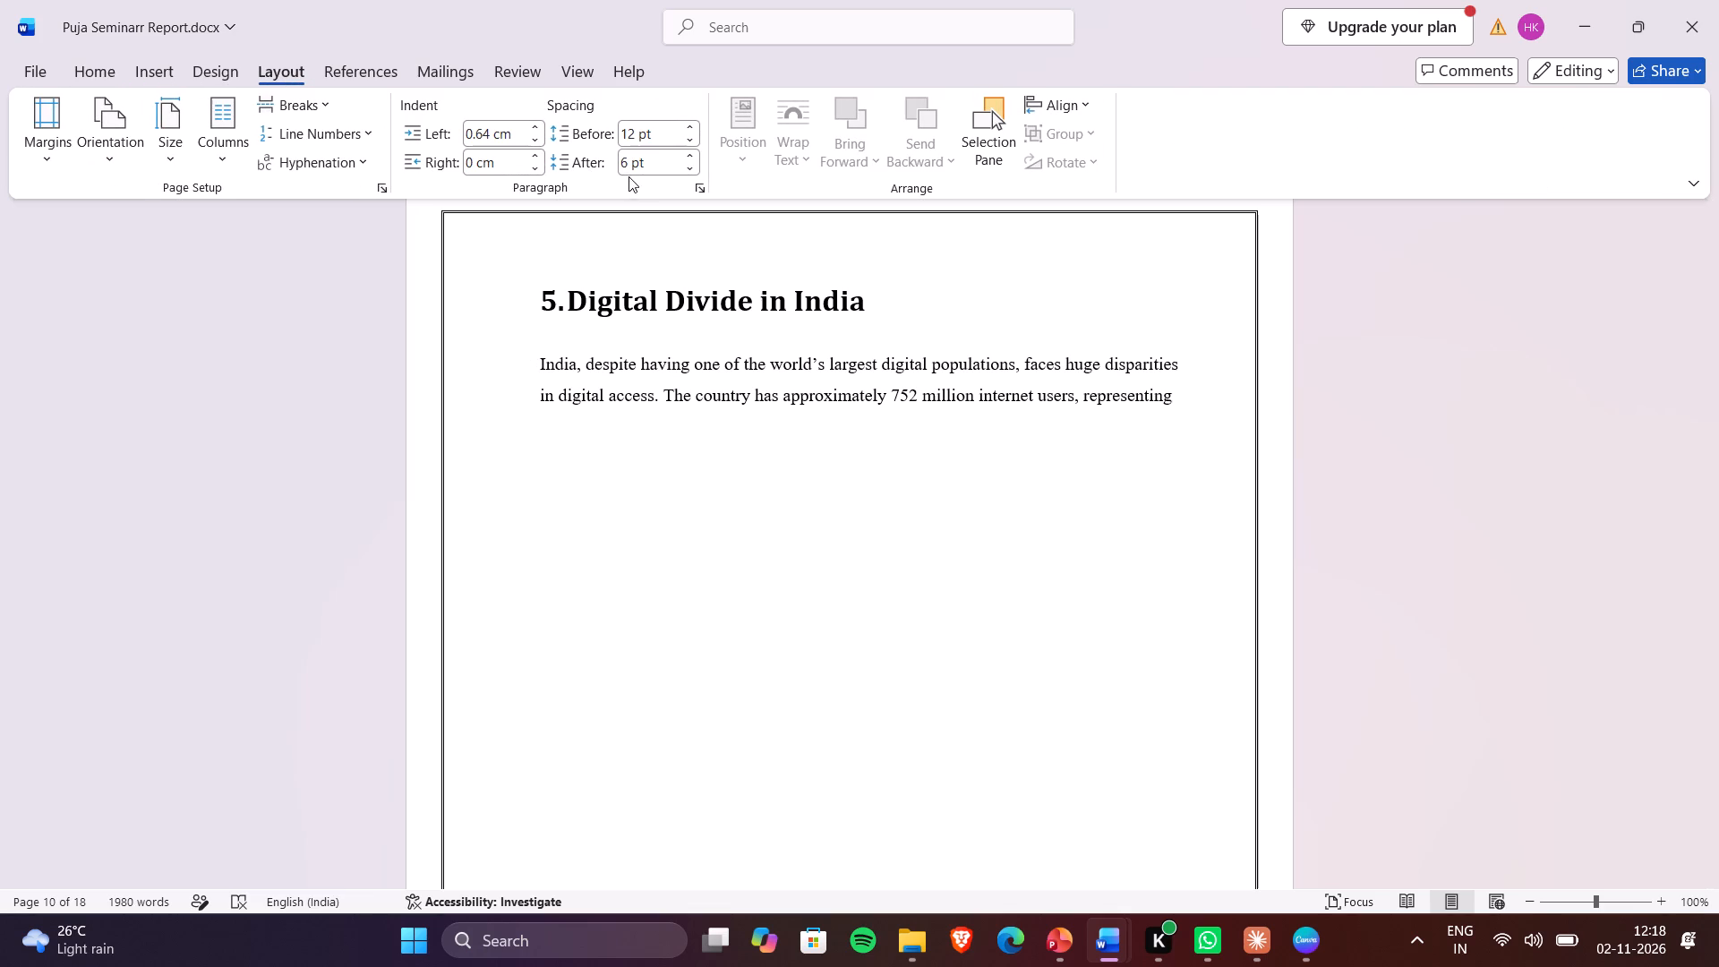
{"action": "scroll", "coordinate": [503, 421], "scroll_direction": "down", "scroll_amount": 3}
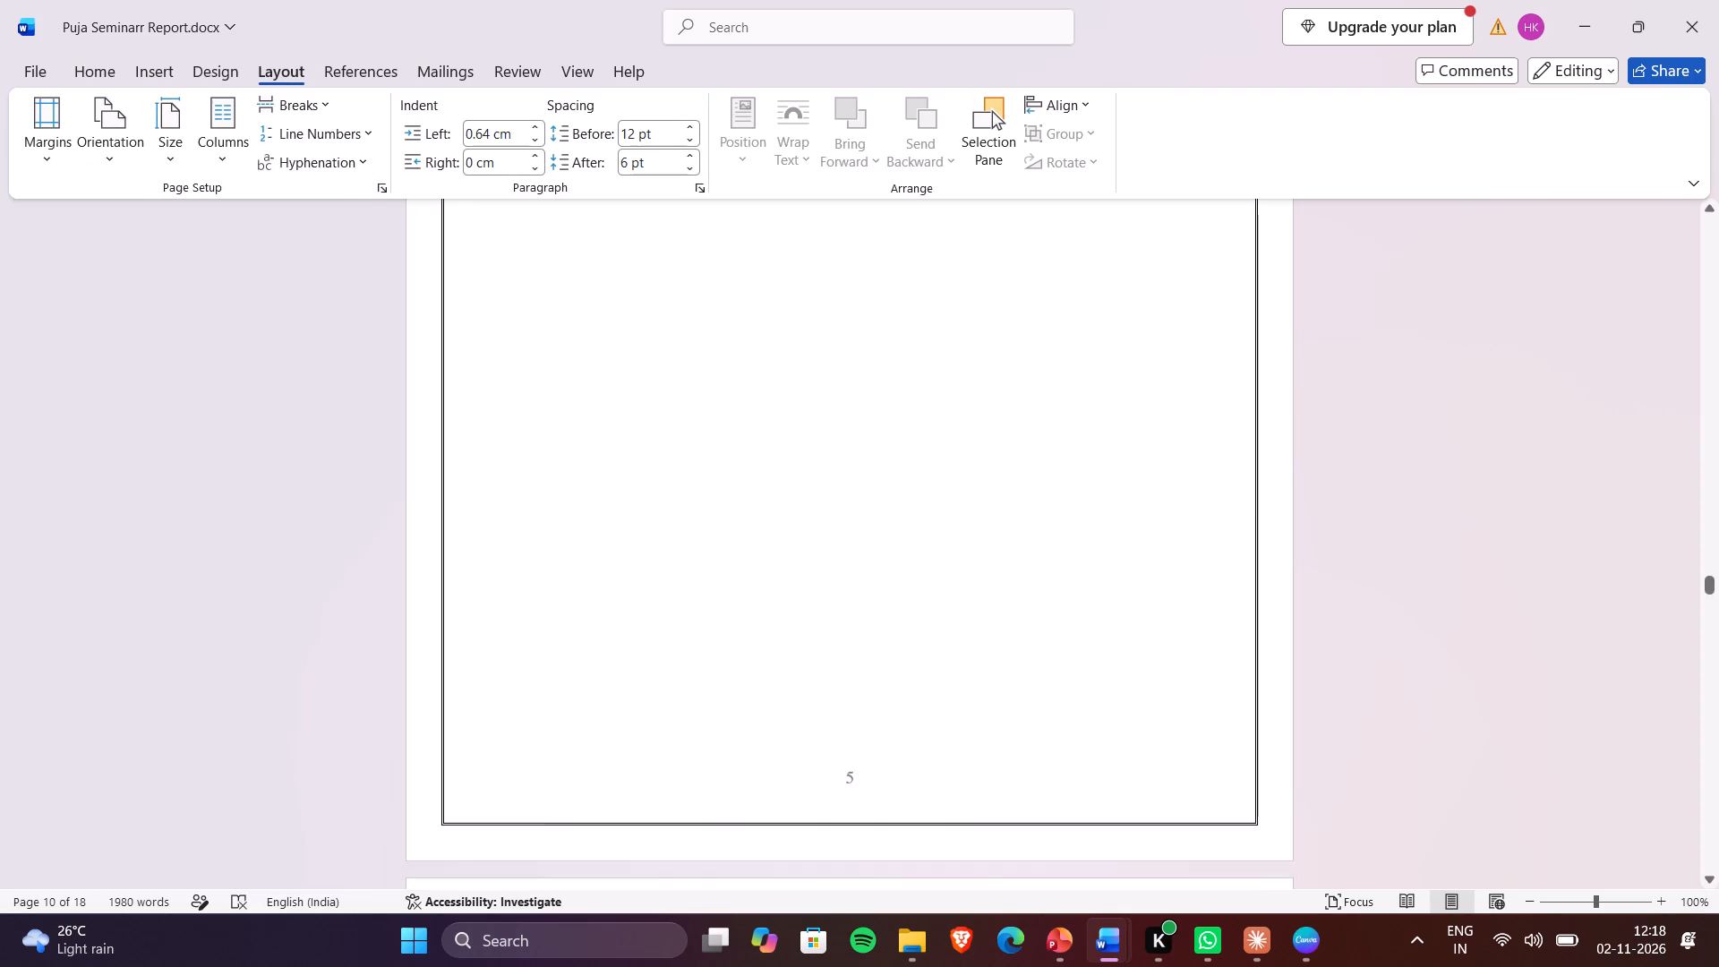
{"action": "scroll", "coordinate": [503, 421], "scroll_direction": "down", "scroll_amount": 4}
{"action": "scroll", "coordinate": [503, 421], "scroll_direction": "up", "scroll_amount": 7}
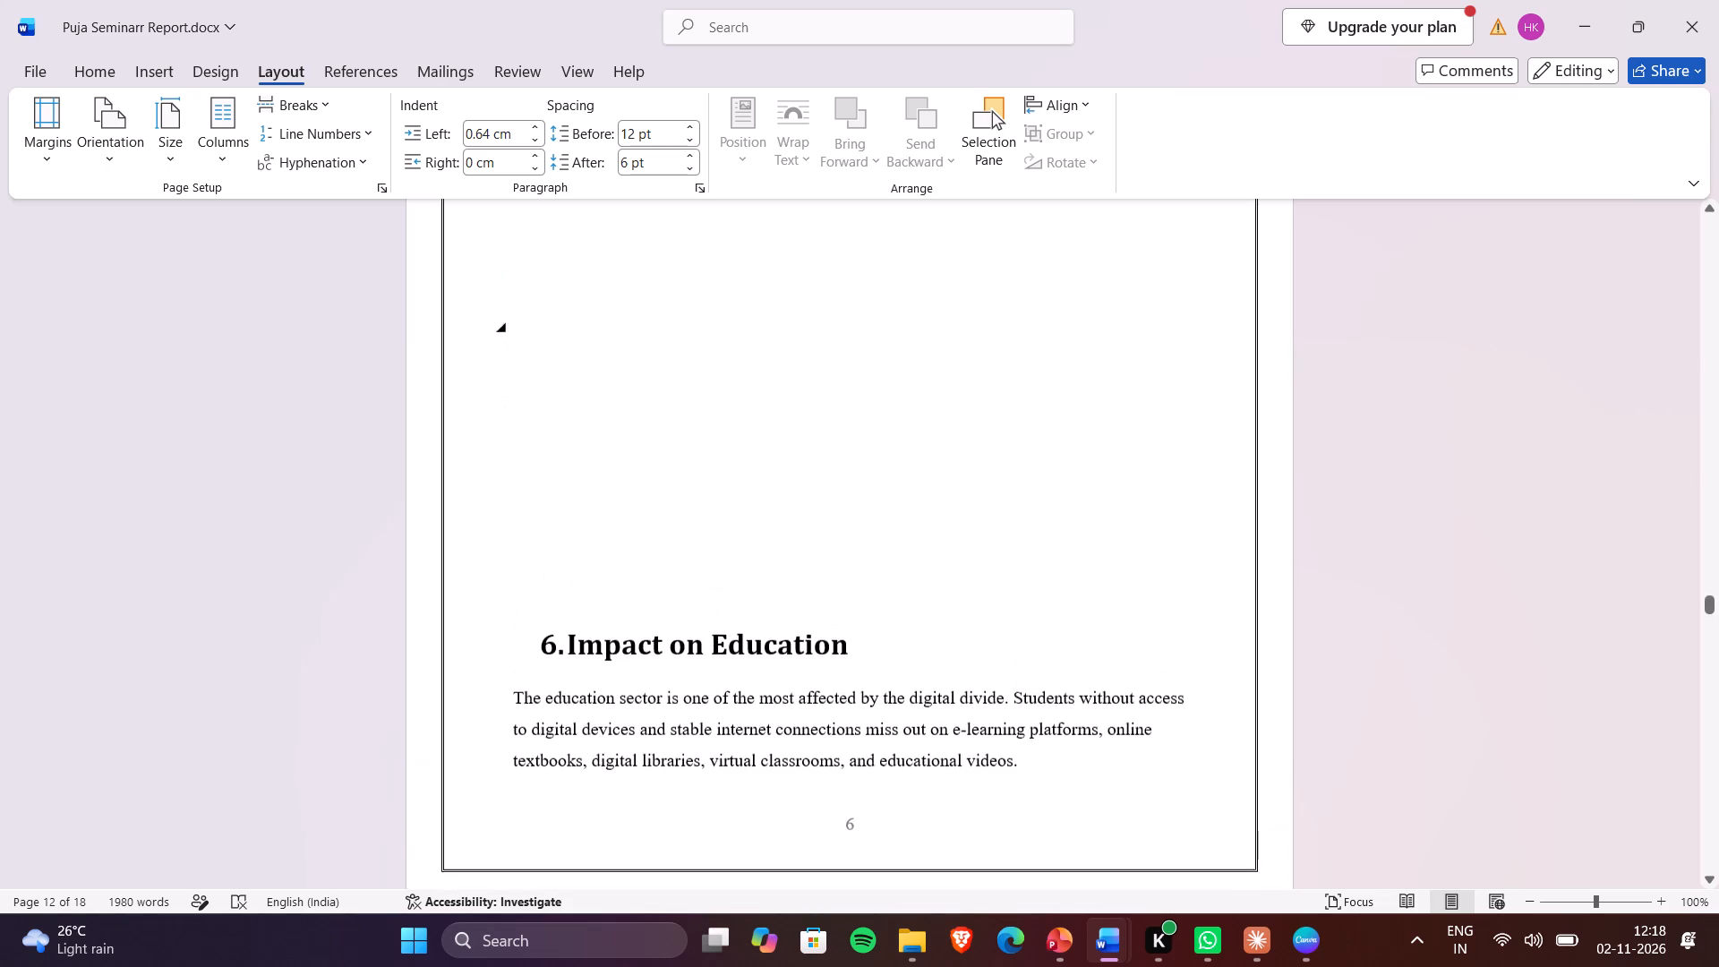
{"action": "scroll", "coordinate": [503, 421], "scroll_direction": "up", "scroll_amount": 1}
{"action": "scroll", "coordinate": [503, 421], "scroll_direction": "down", "scroll_amount": 1}
{"action": "left_click_drag", "start_coordinate": [1123, 710], "coordinate": [542, 307]}
{"action": "key", "text": "ctrl+x"}
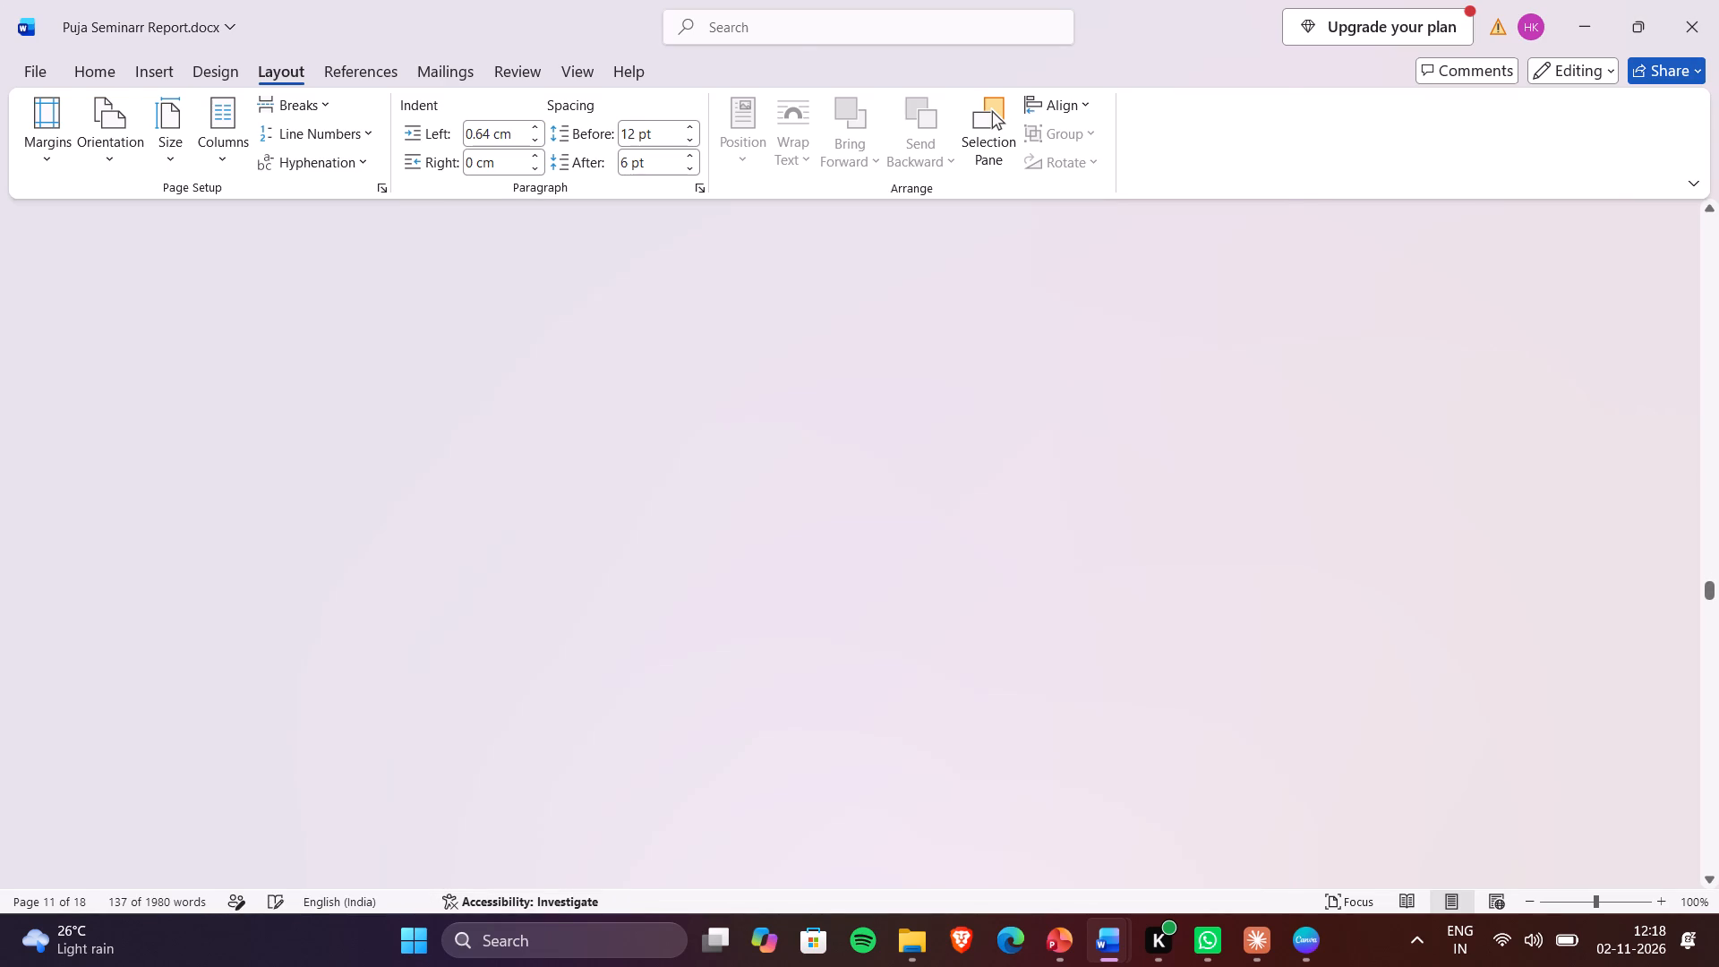
{"action": "scroll", "coordinate": [542, 307], "scroll_direction": "up", "scroll_amount": 3}
{"action": "left_click", "coordinate": [1175, 633]}
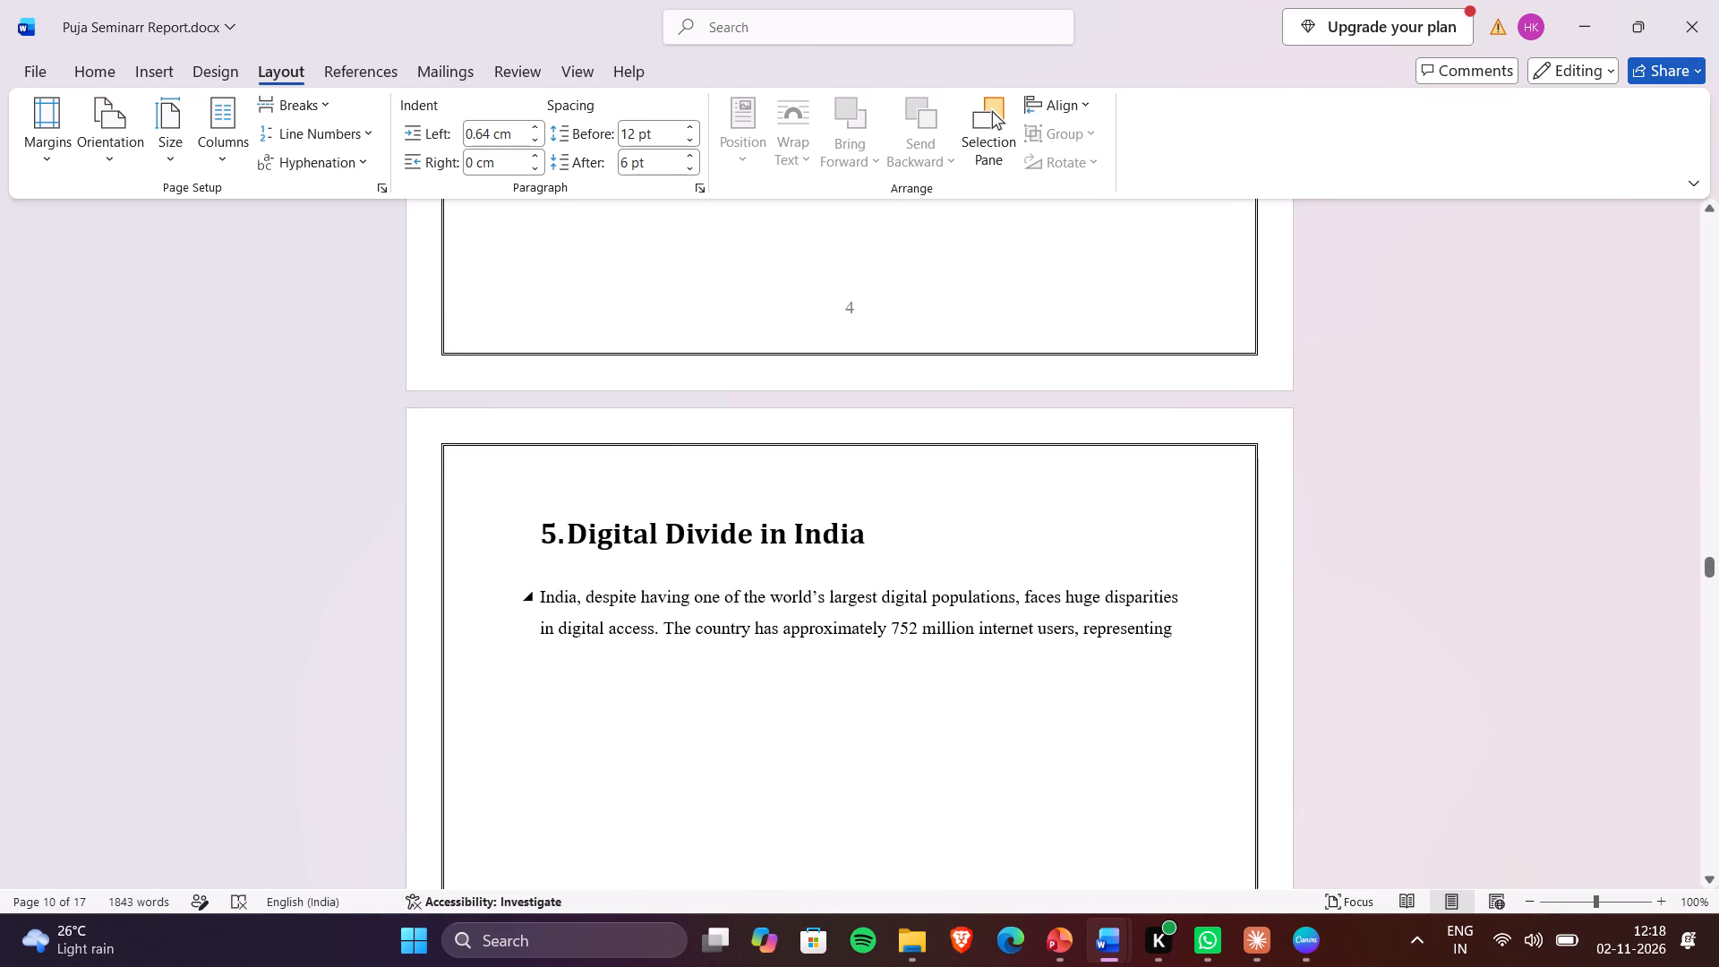
{"action": "key", "text": "ctrl+v"}
Check how the pasted Digital Divide in India text is laid out across its two pages.
{"action": "scroll", "coordinate": [1175, 633], "scroll_direction": "up", "scroll_amount": 3}
{"action": "scroll", "coordinate": [1175, 633], "scroll_direction": "down", "scroll_amount": 1}
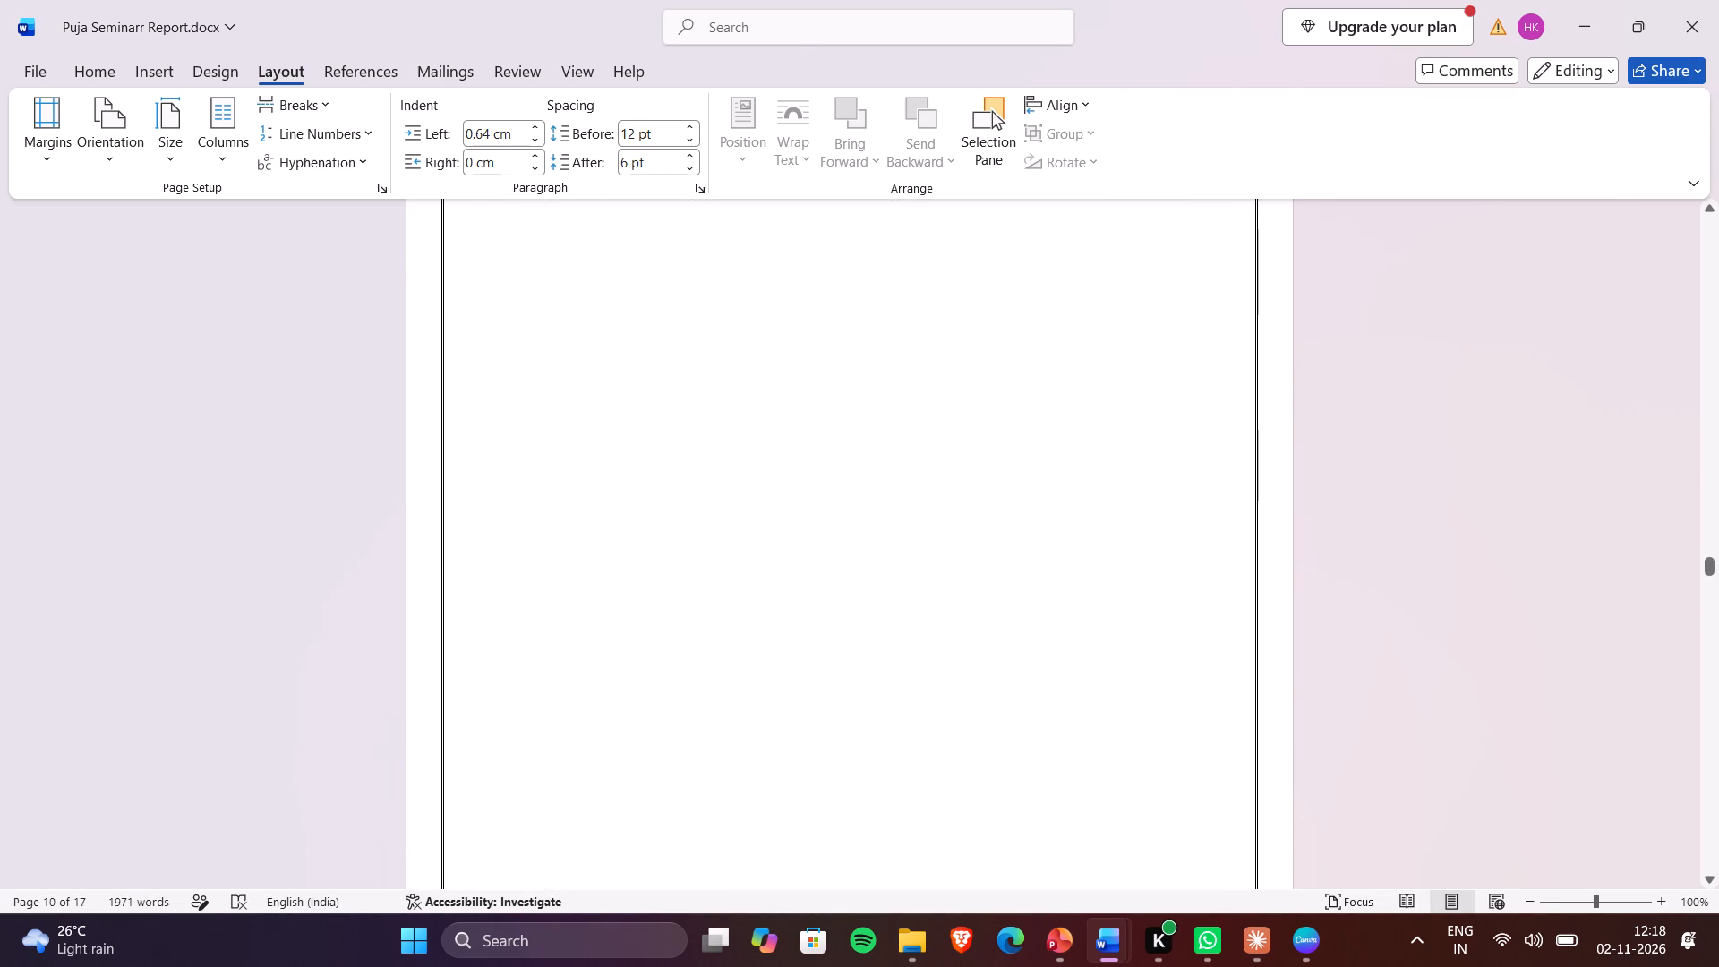
{"action": "scroll", "coordinate": [1175, 633], "scroll_direction": "down", "scroll_amount": 1}
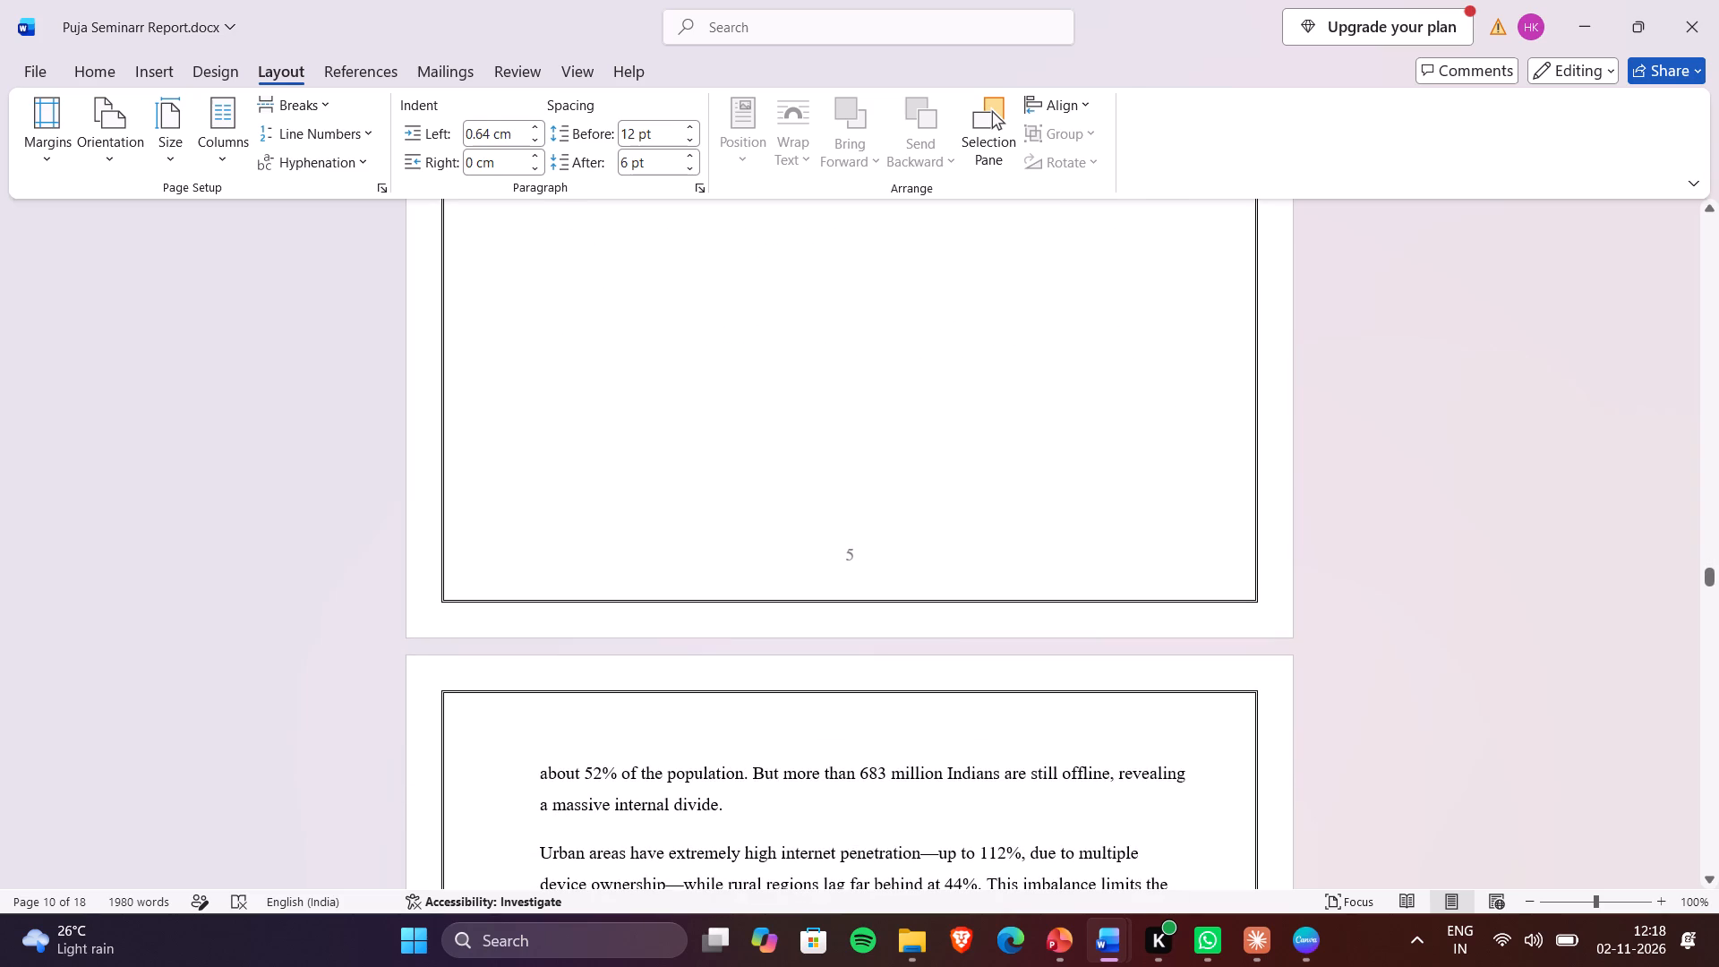
{"action": "scroll", "coordinate": [616, 758], "scroll_direction": "down", "scroll_amount": 1}
{"action": "scroll", "coordinate": [616, 758], "scroll_direction": "up", "scroll_amount": 1}
{"action": "scroll", "coordinate": [616, 758], "scroll_direction": "down", "scroll_amount": 1}
{"action": "scroll", "coordinate": [842, 805], "scroll_direction": "down", "scroll_amount": 2}
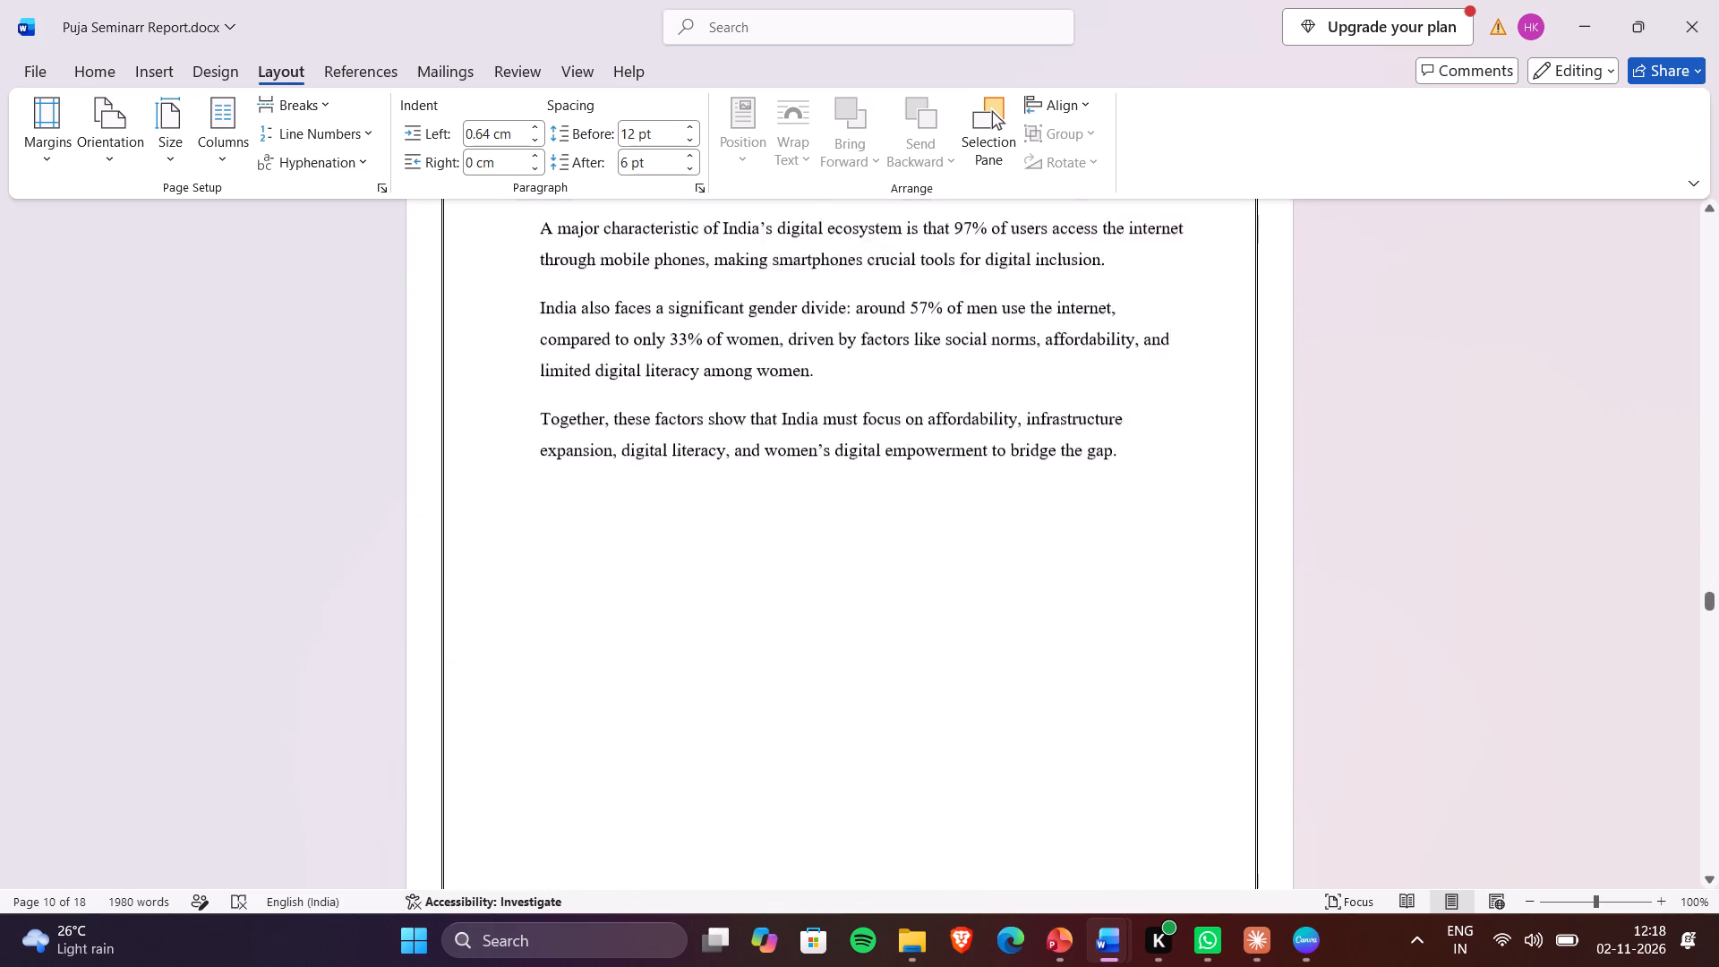
{"action": "scroll", "coordinate": [996, 739], "scroll_direction": "up", "scroll_amount": 2}
{"action": "scroll", "coordinate": [1068, 594], "scroll_direction": "down", "scroll_amount": 2}
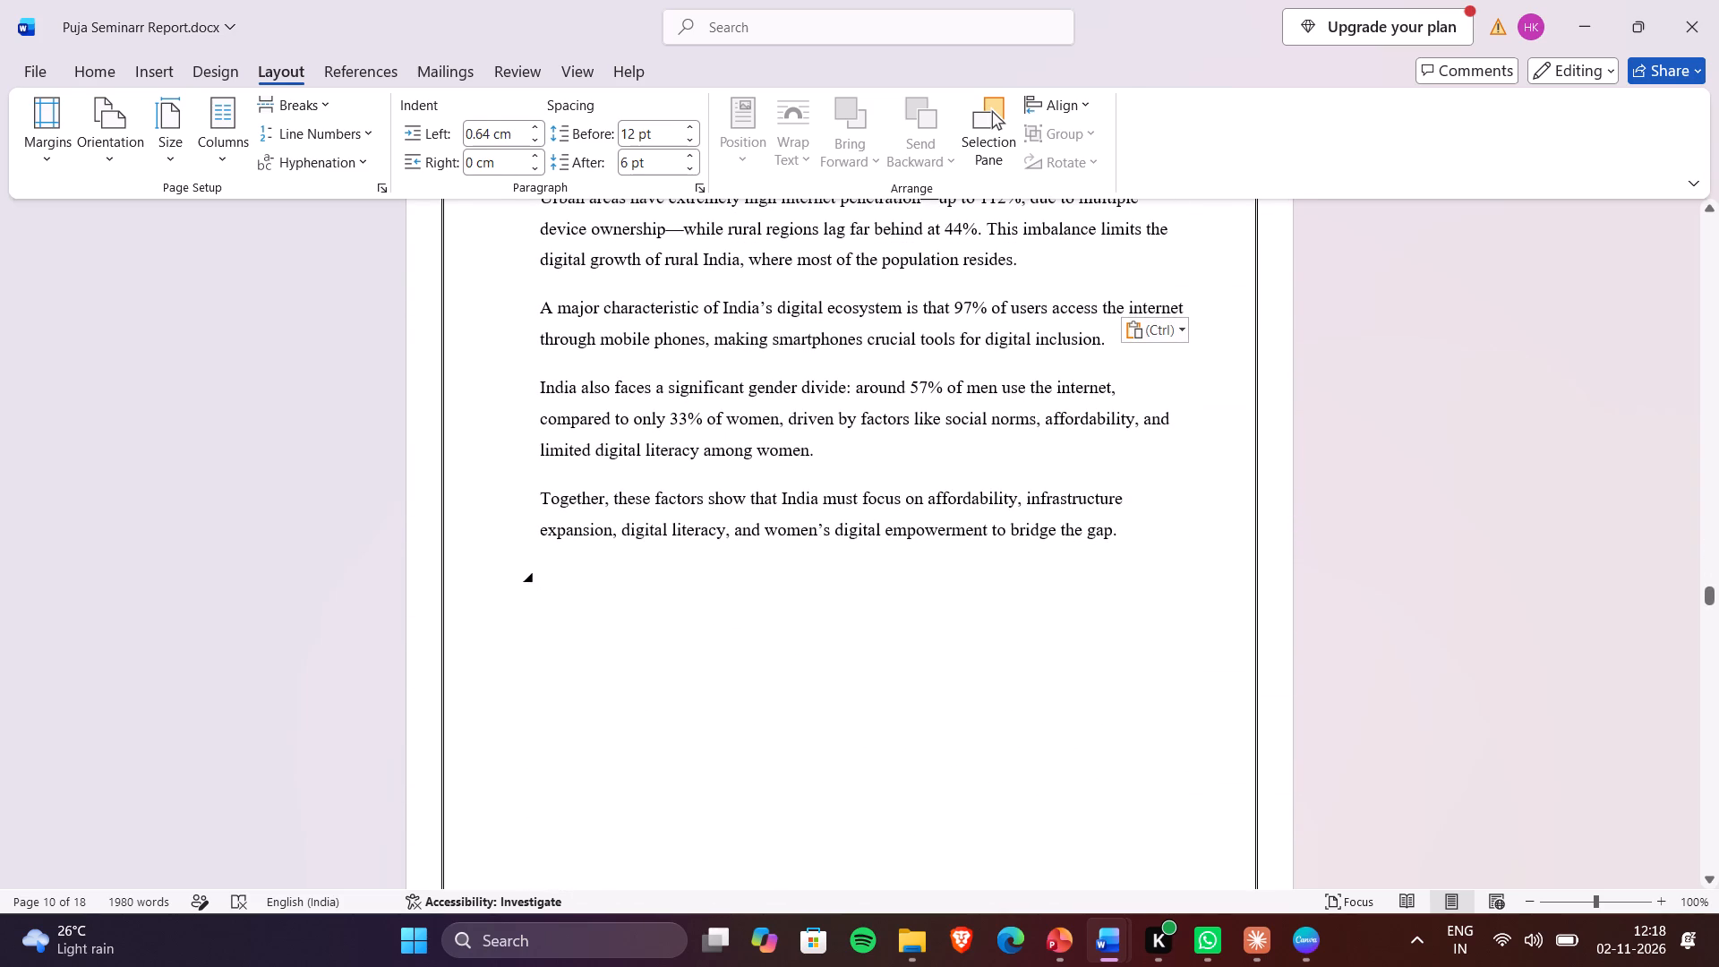
Cut the Digital Divide in India text that follows "representing", from "about 52% of the population" to "bridge the gap".
{"action": "key", "text": "ctrl+shift+Up"}
{"action": "key", "text": "ctrl+shift+Up"}
{"action": "key", "text": "ctrl+shift+Up"}
{"action": "key", "text": "ctrl+shift+Up"}
{"action": "key", "text": "ctrl+shift+Up"}
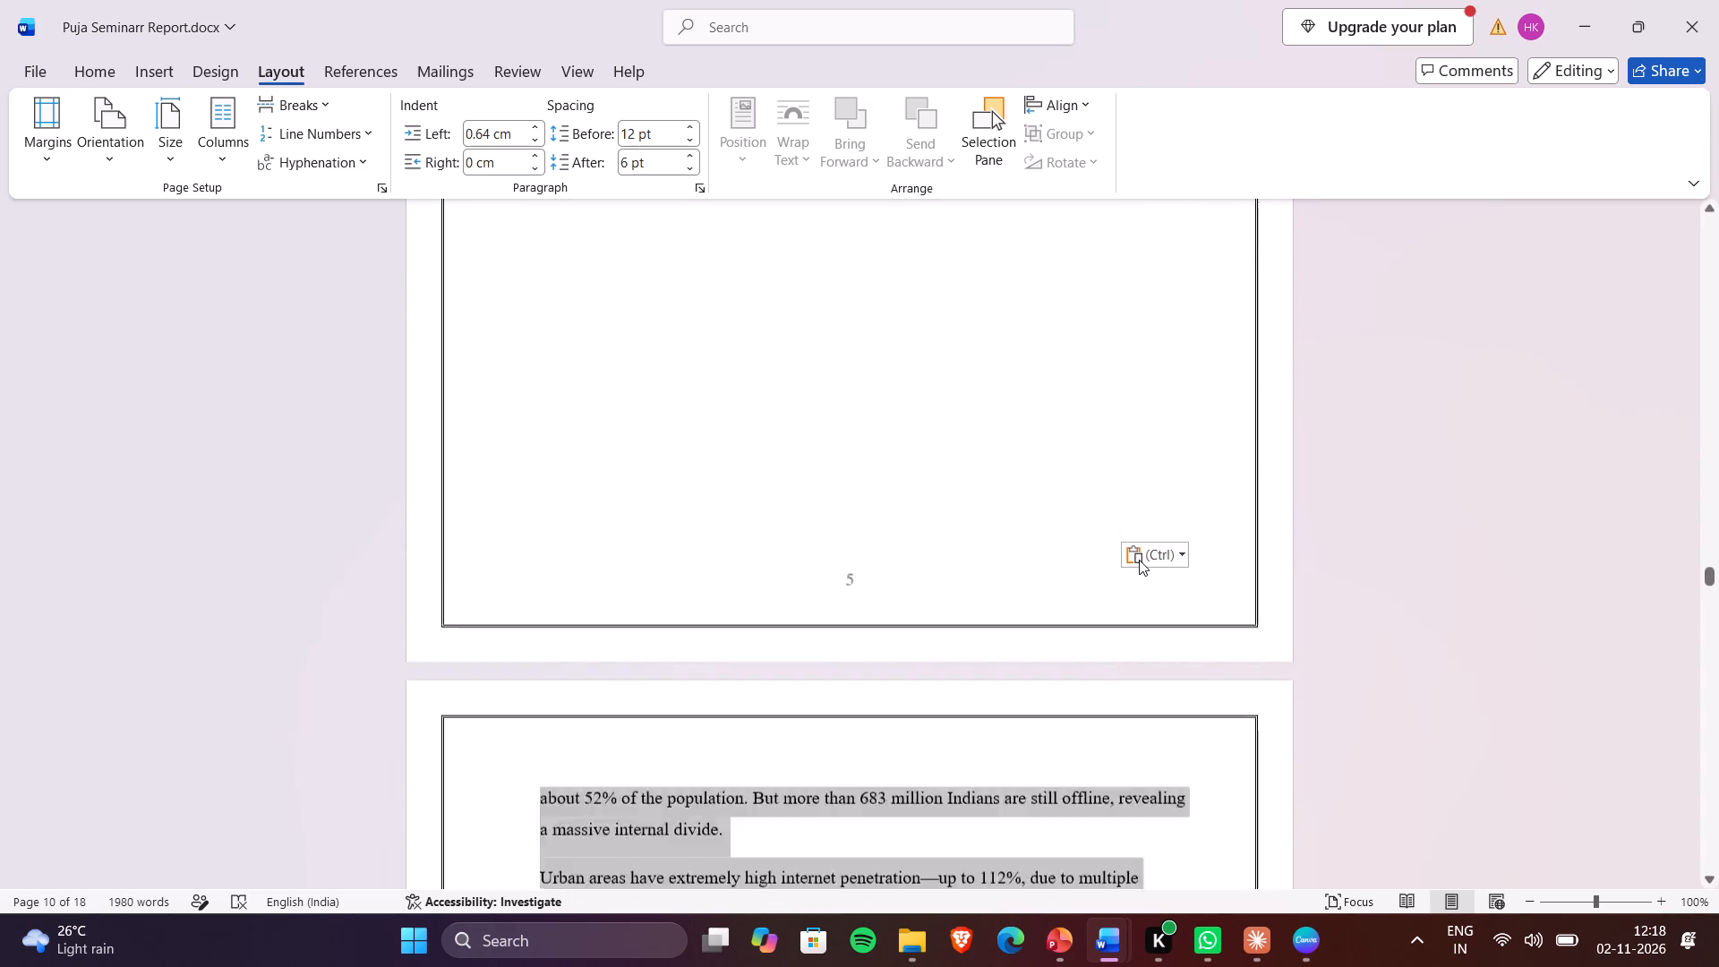
{"action": "key", "text": "ctrl+shift+Down"}
{"action": "key", "text": "shift+Up"}
{"action": "key", "text": "shift+Up"}
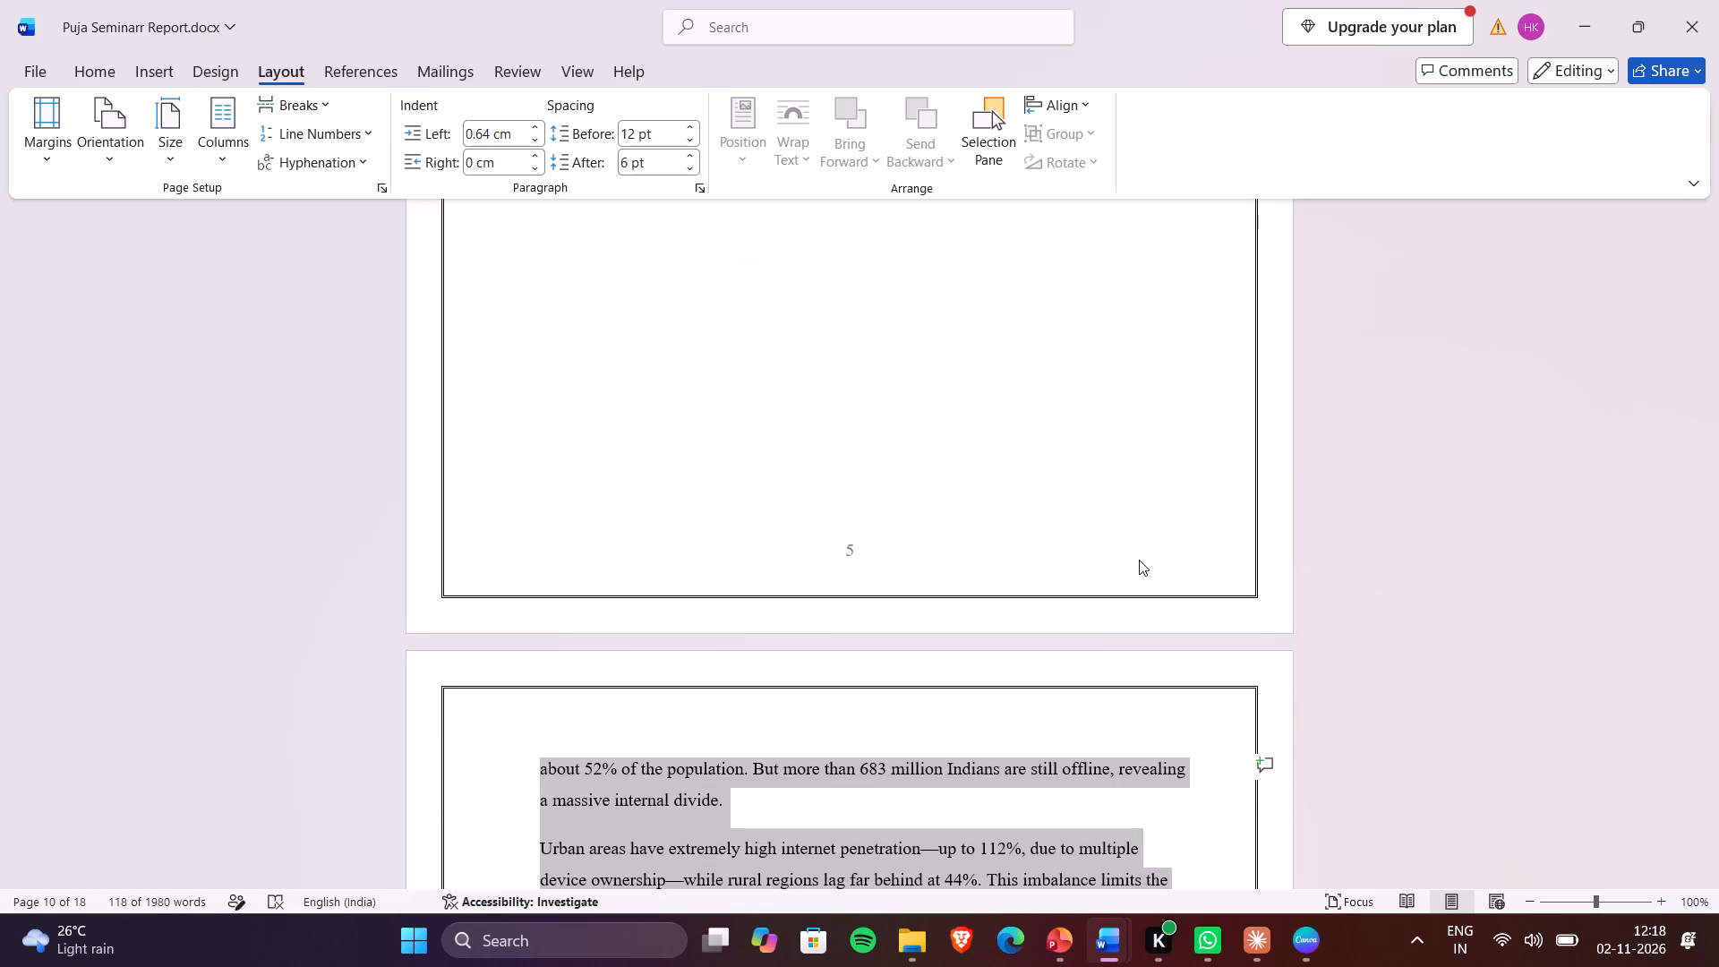
{"action": "key", "text": "ctrl+x"}
Insert blank lines above the "6. Impact on Education" heading to push that chapter down toward the next page.
{"action": "left_click", "coordinate": [811, 688]}
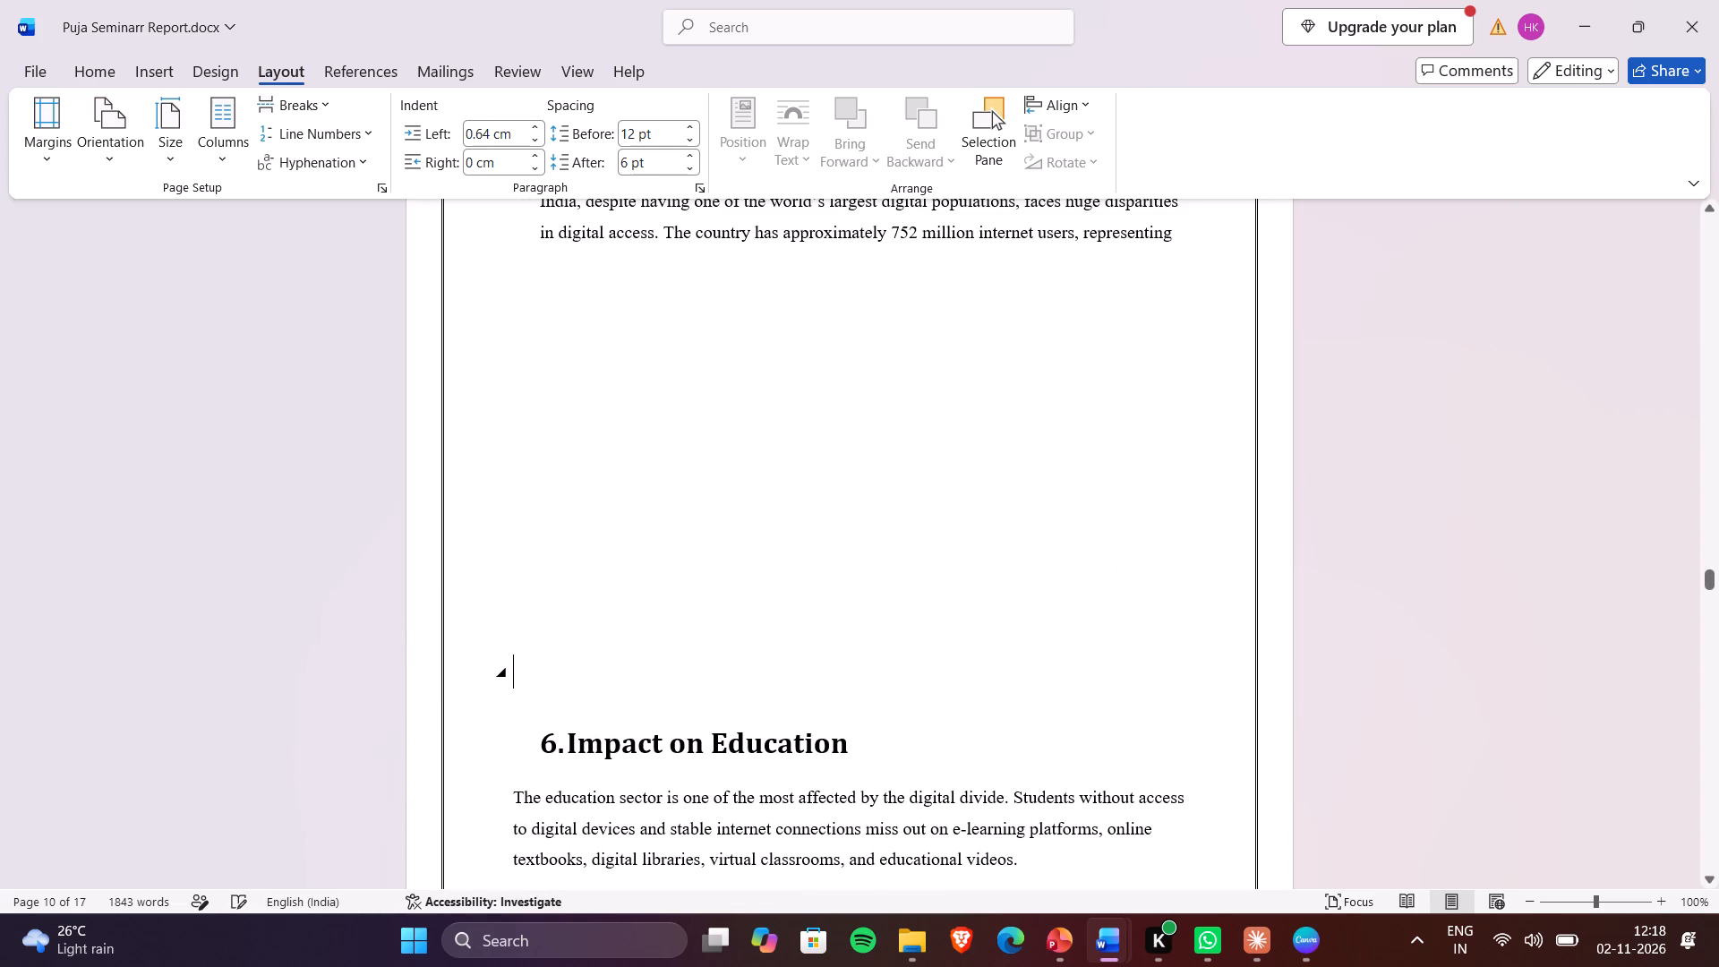
{"action": "key", "text": "Return"}
{"action": "key", "text": "Return"}
{"action": "scroll", "coordinate": [811, 688], "scroll_direction": "down", "scroll_amount": 1}
{"action": "key", "text": "Return"}
{"action": "key", "text": "Return"}
{"action": "key", "text": "Return"}
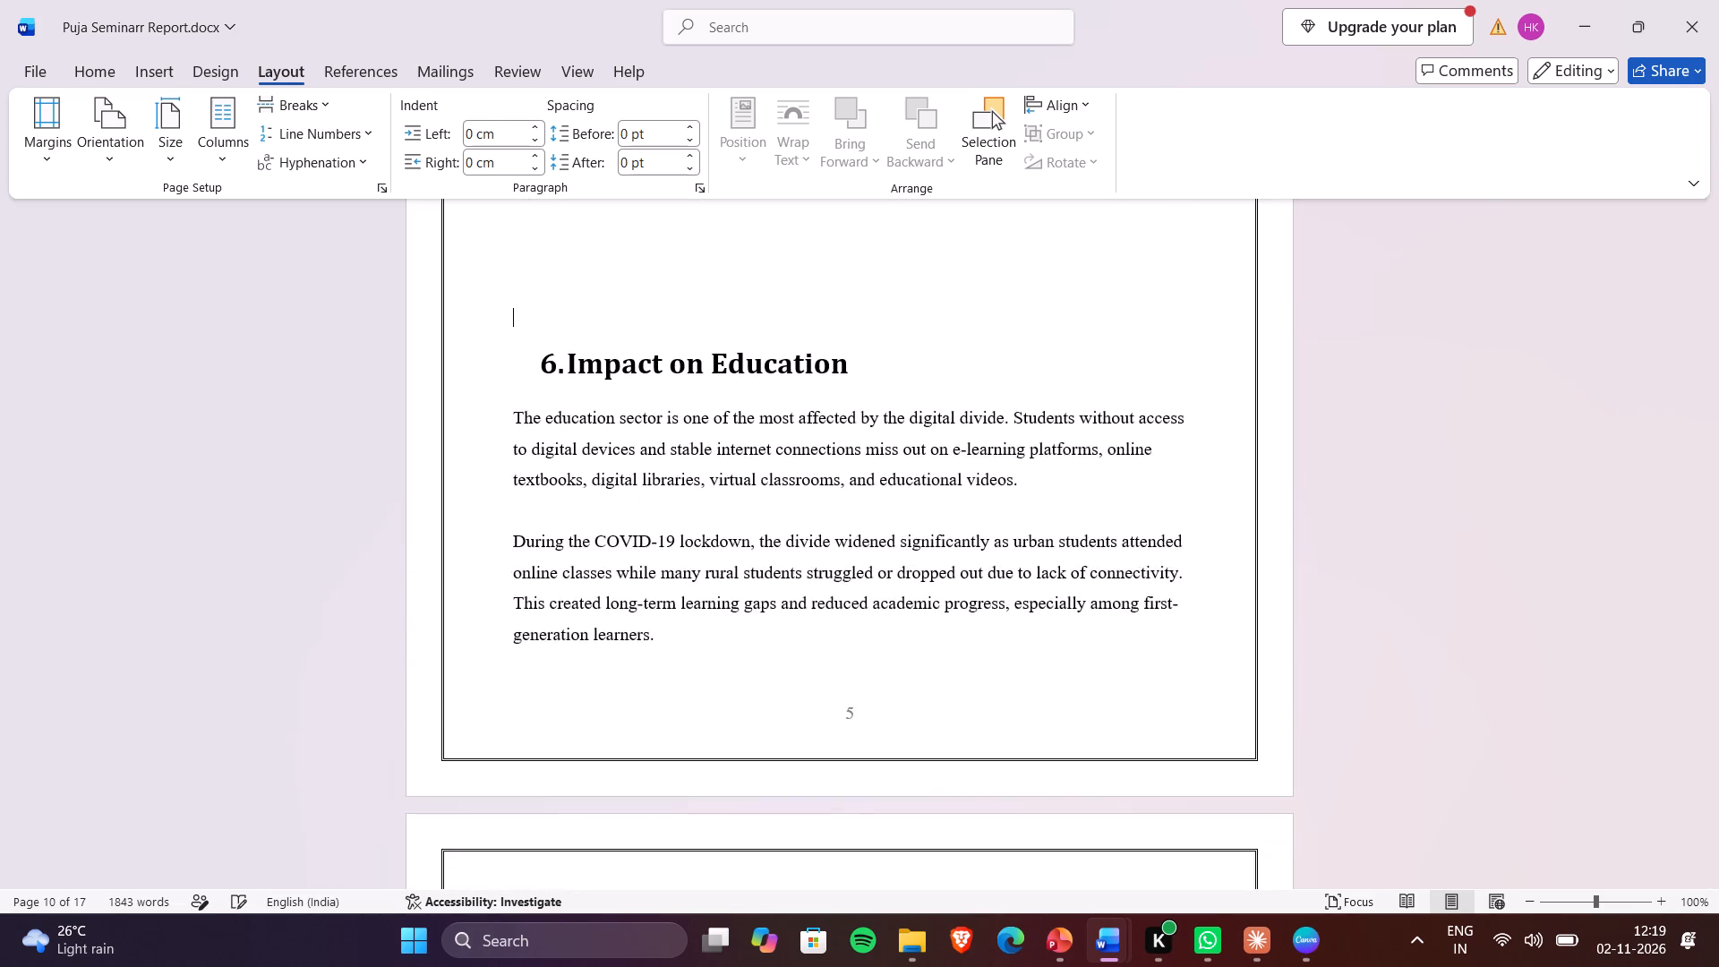
{"action": "key", "text": "Return"}
{"action": "key", "text": "Return"}
{"action": "key", "text": "Return"}
{"action": "key", "text": "Return"}
{"action": "key", "text": "Return"}
{"action": "key", "text": "Return"}
{"action": "key", "text": "Return"}
{"action": "key", "text": "Return"}
{"action": "key", "text": "Return"}
{"action": "key", "text": "Return"}
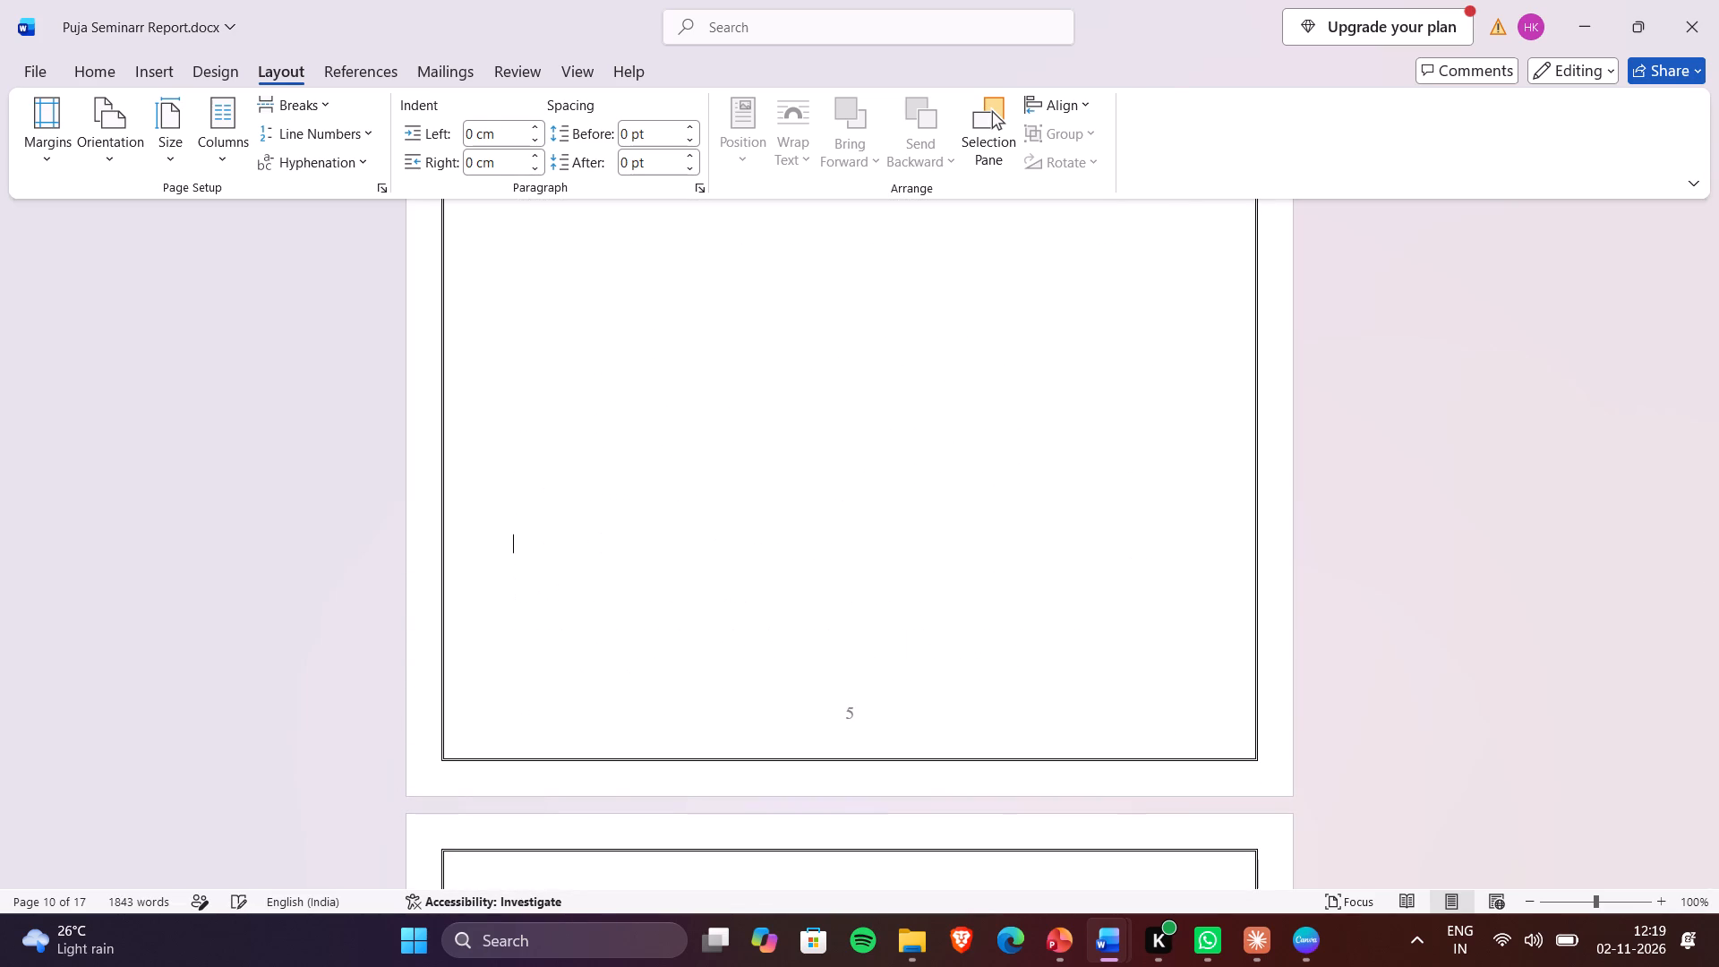
{"action": "scroll", "coordinate": [811, 688], "scroll_direction": "down", "scroll_amount": 1}
{"action": "key", "text": "BackSpace"}
{"action": "key", "text": "BackSpace"}
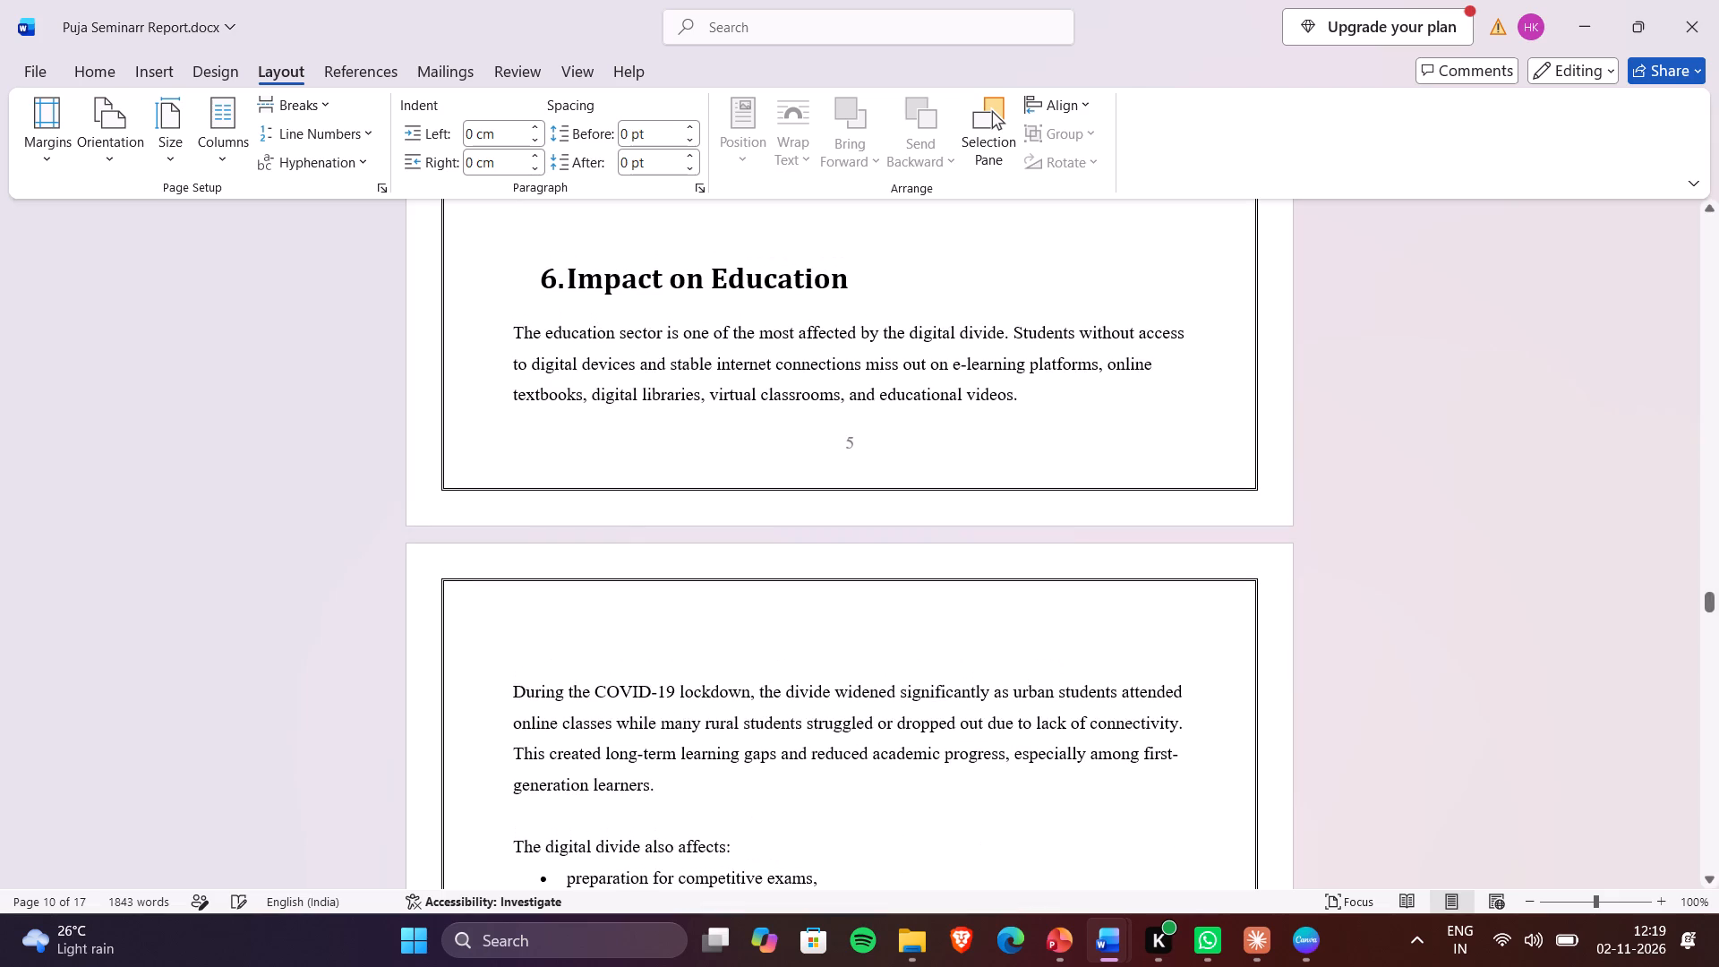
{"action": "key", "text": "Return"}
{"action": "scroll", "coordinate": [811, 688], "scroll_direction": "up", "scroll_amount": 2}
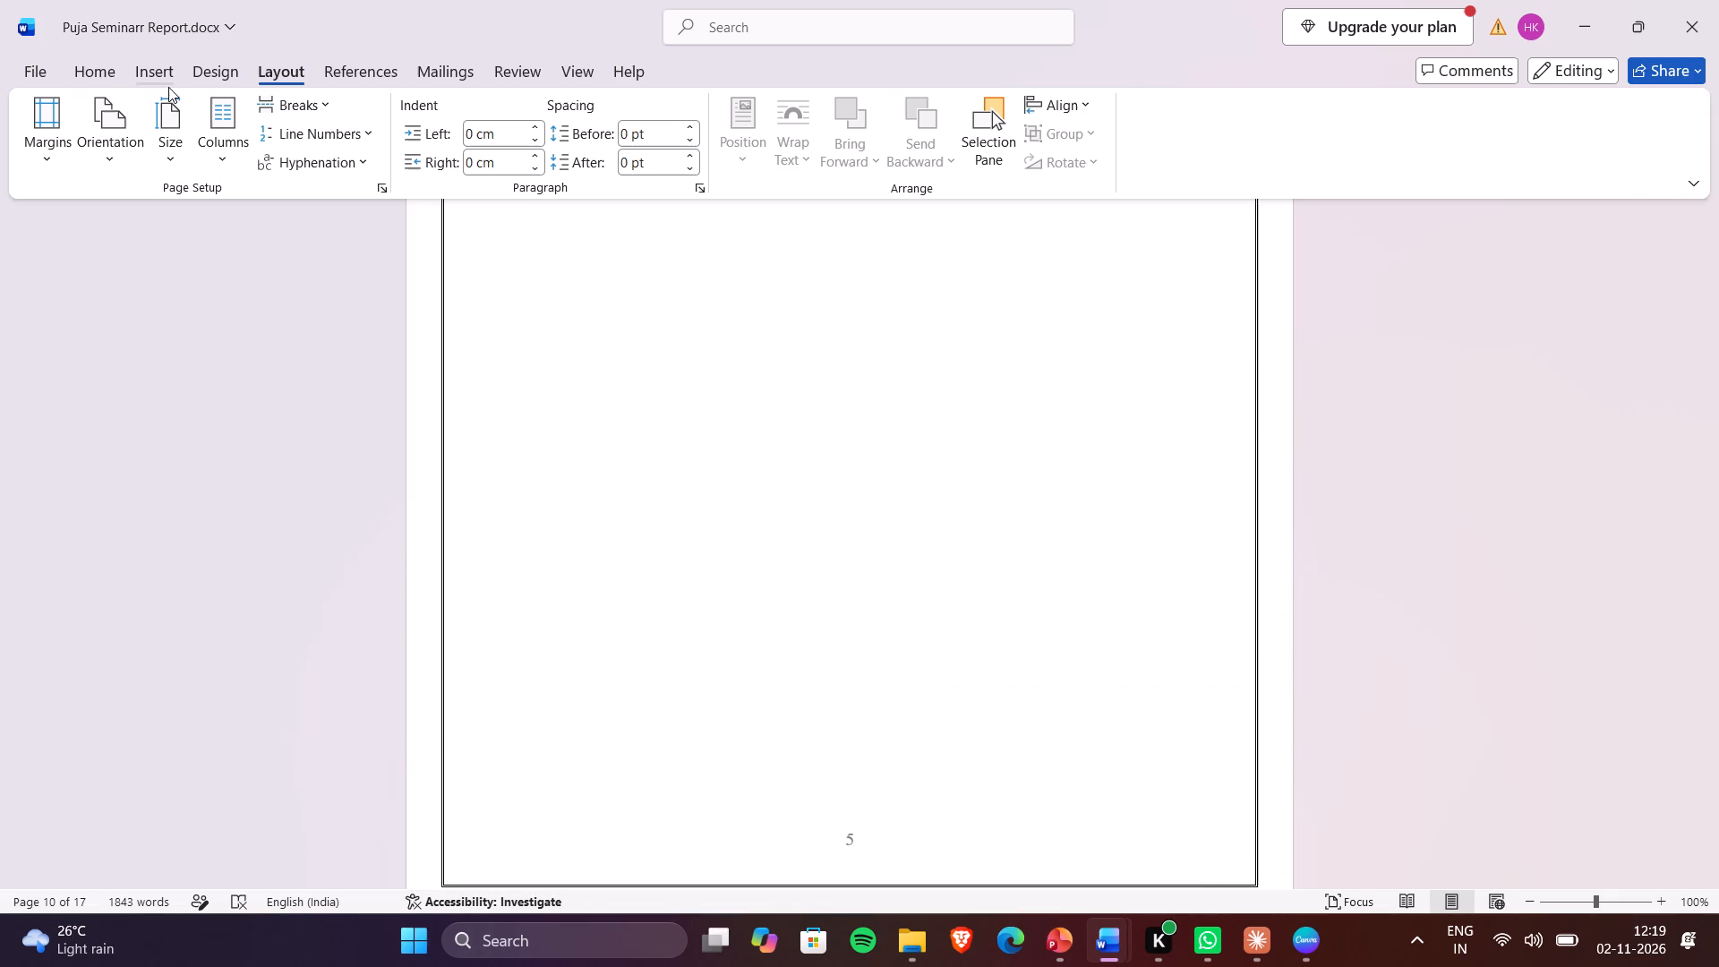
Insert a Simple Text Box on the Digital Divide in India page and set its text wrapping to In Front of Text.
{"action": "left_click", "coordinate": [168, 87]}
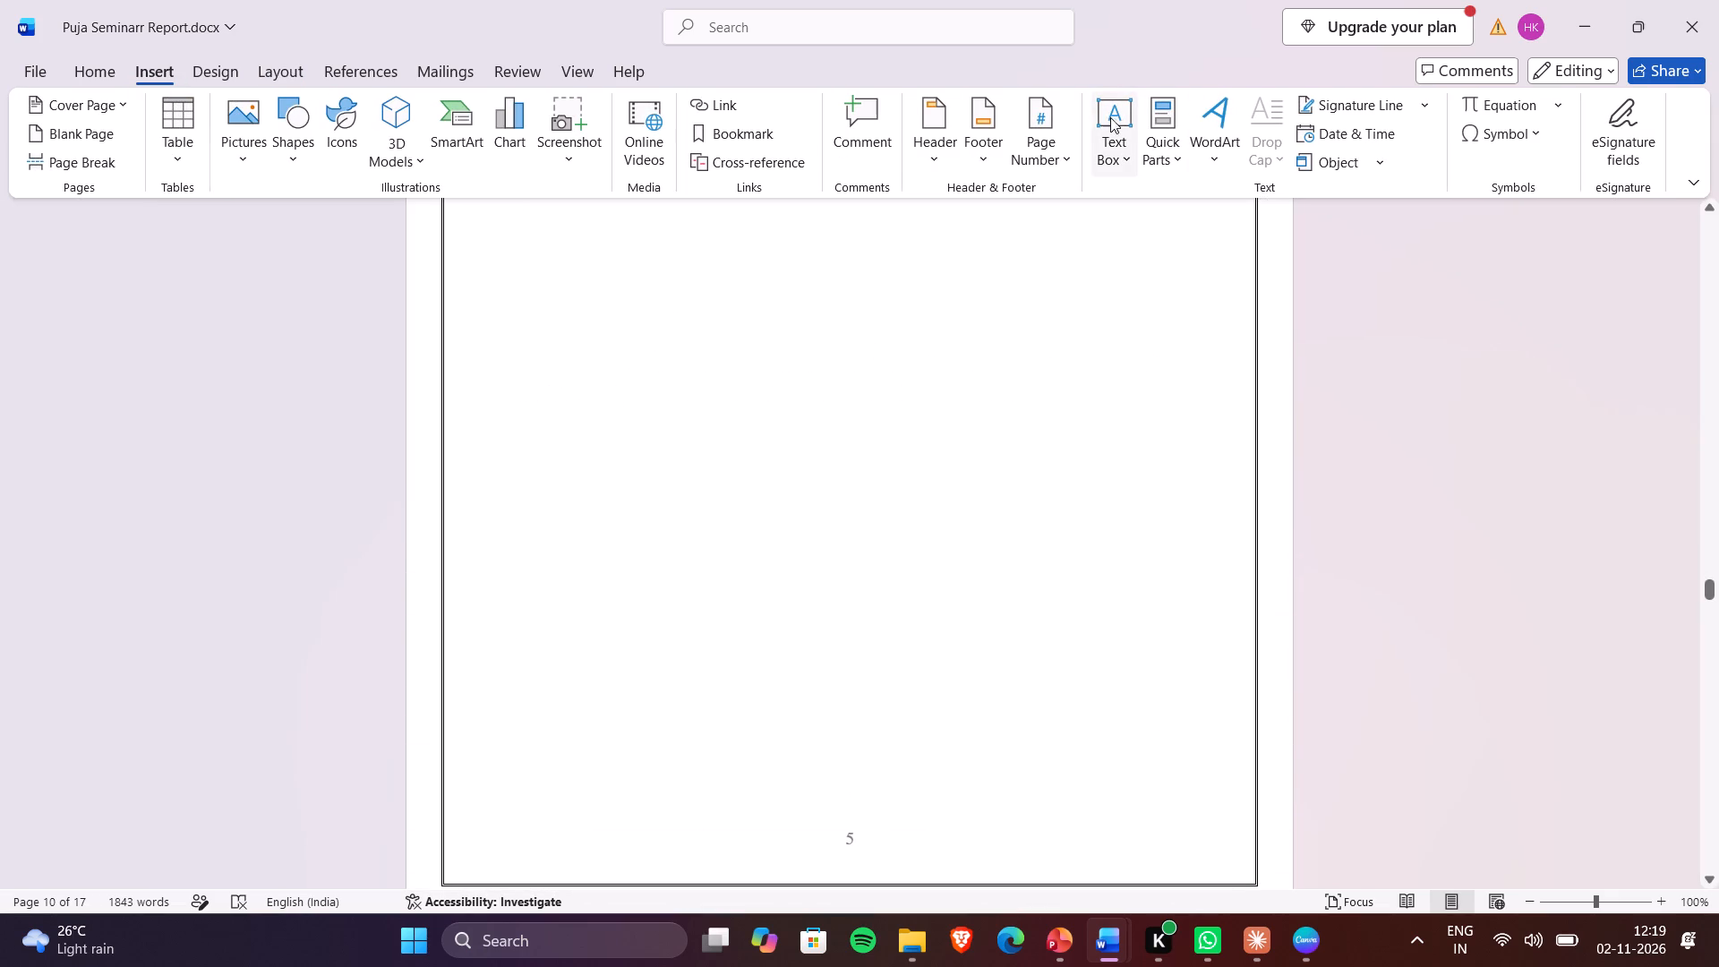
{"action": "left_click", "coordinate": [1110, 117]}
{"action": "scroll", "coordinate": [832, 506], "scroll_direction": "up", "scroll_amount": 5}
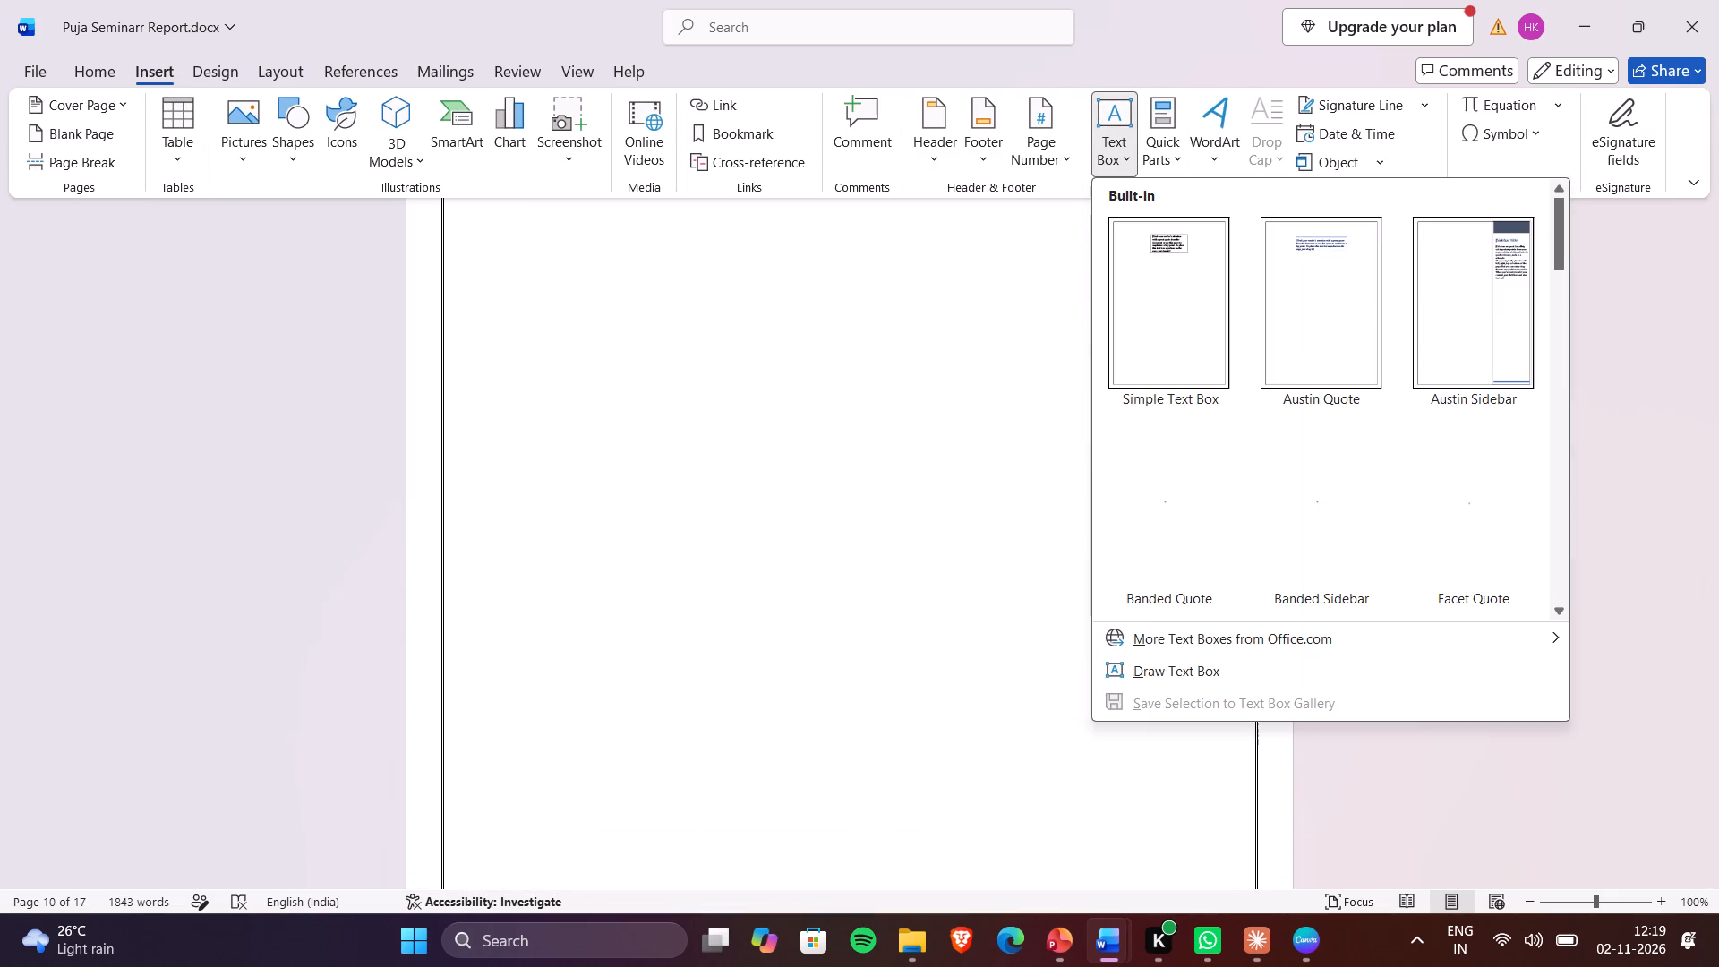
{"action": "scroll", "coordinate": [832, 506], "scroll_direction": "up", "scroll_amount": 2}
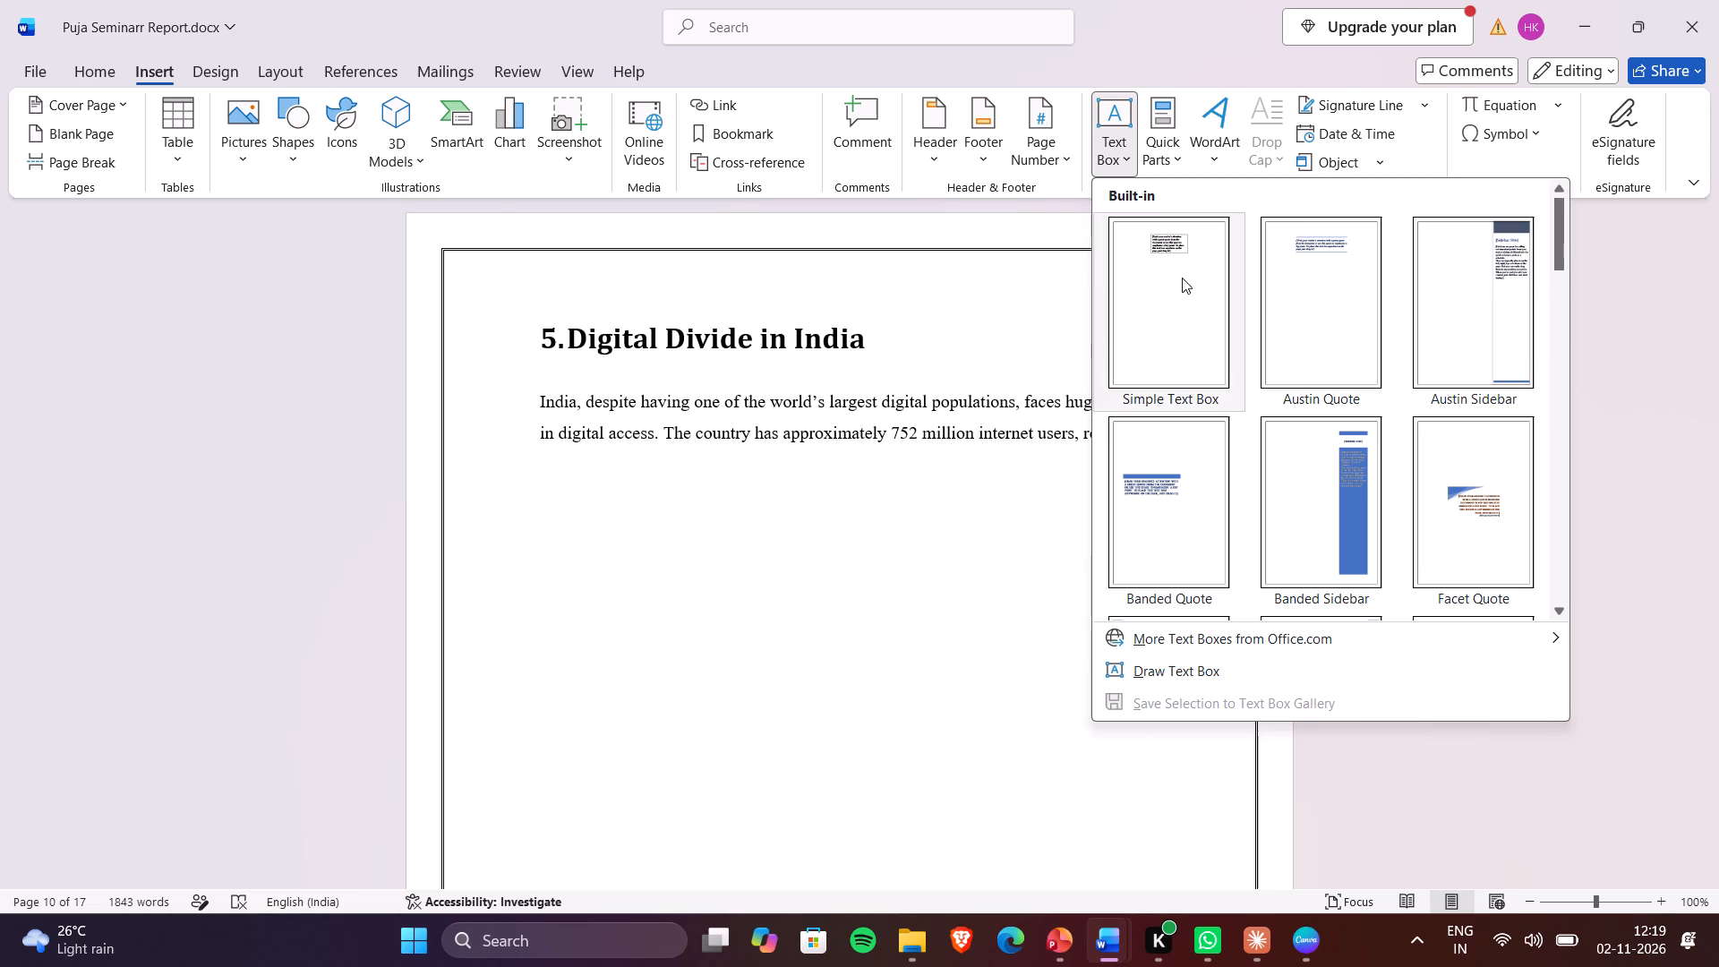
{"action": "left_click", "coordinate": [1182, 278]}
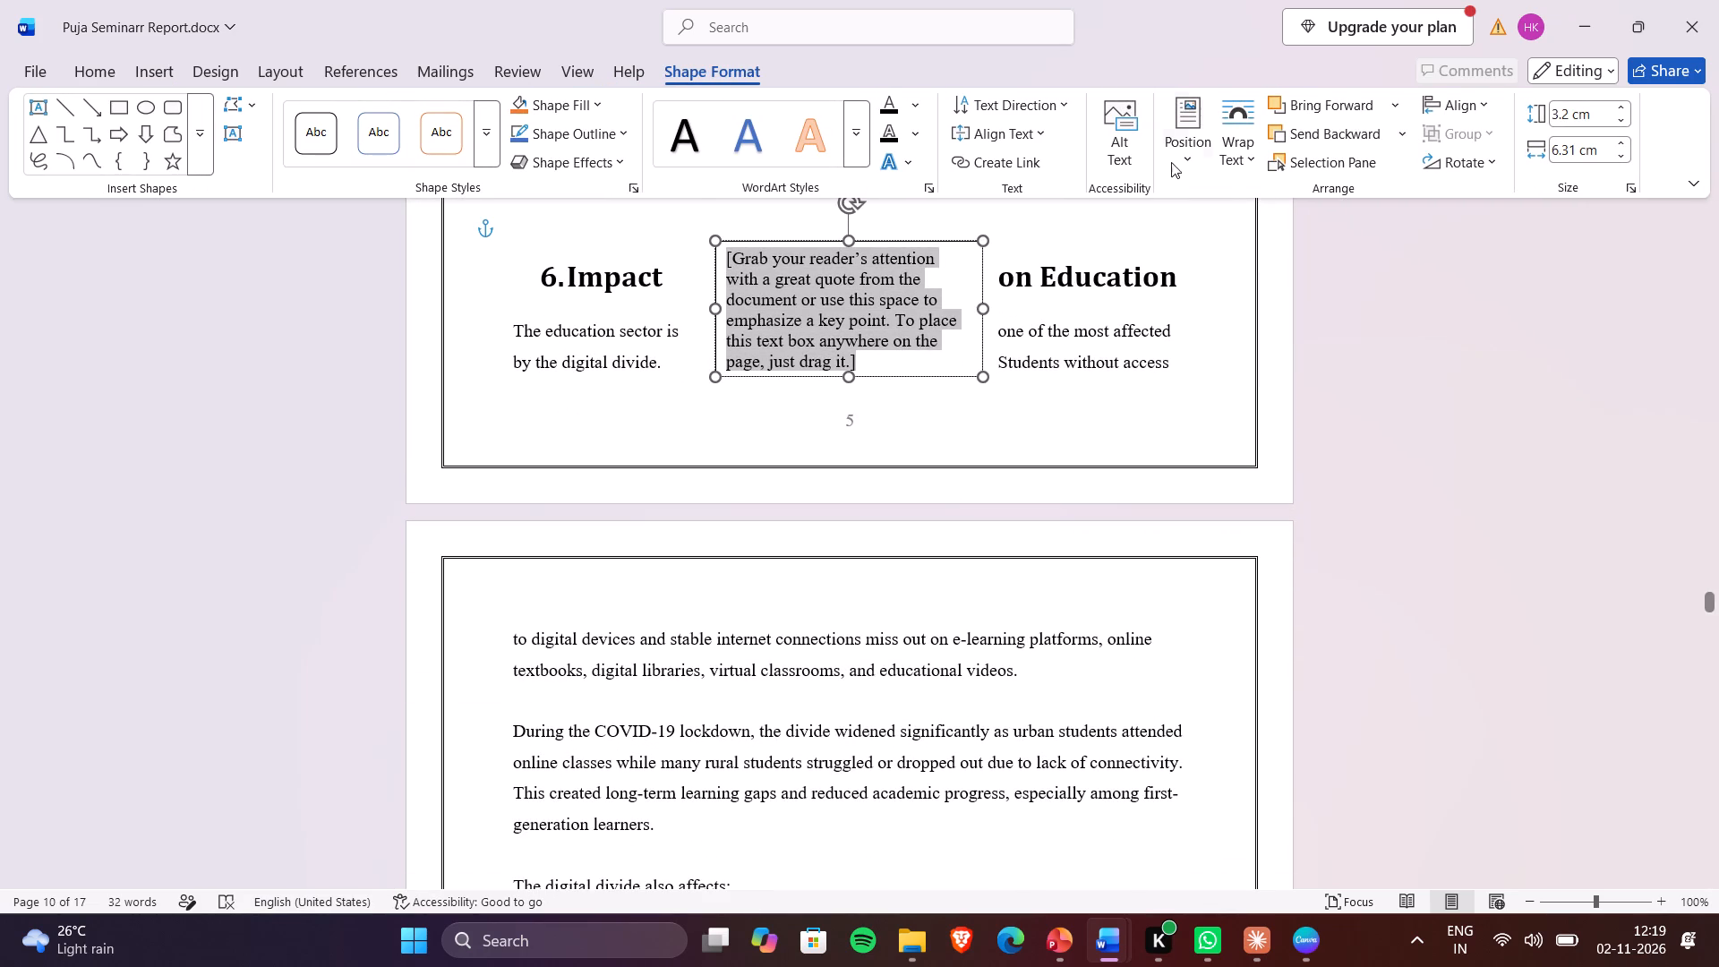
{"action": "left_click", "coordinate": [1252, 102]}
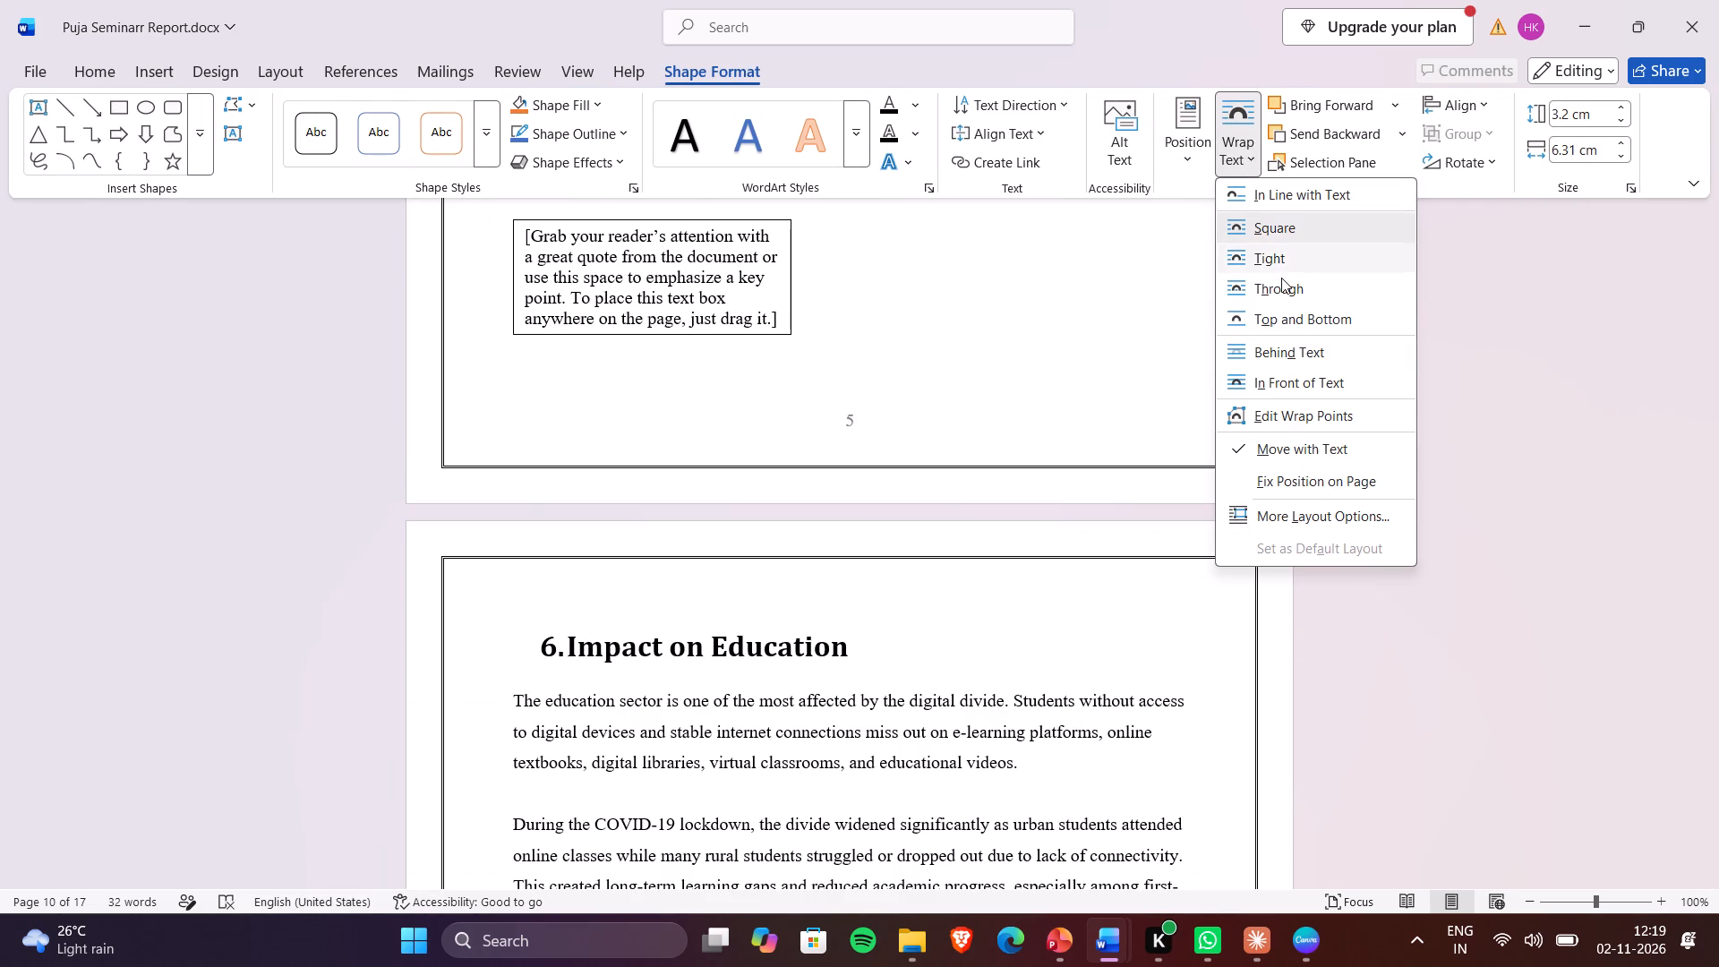
{"action": "left_click", "coordinate": [1287, 384]}
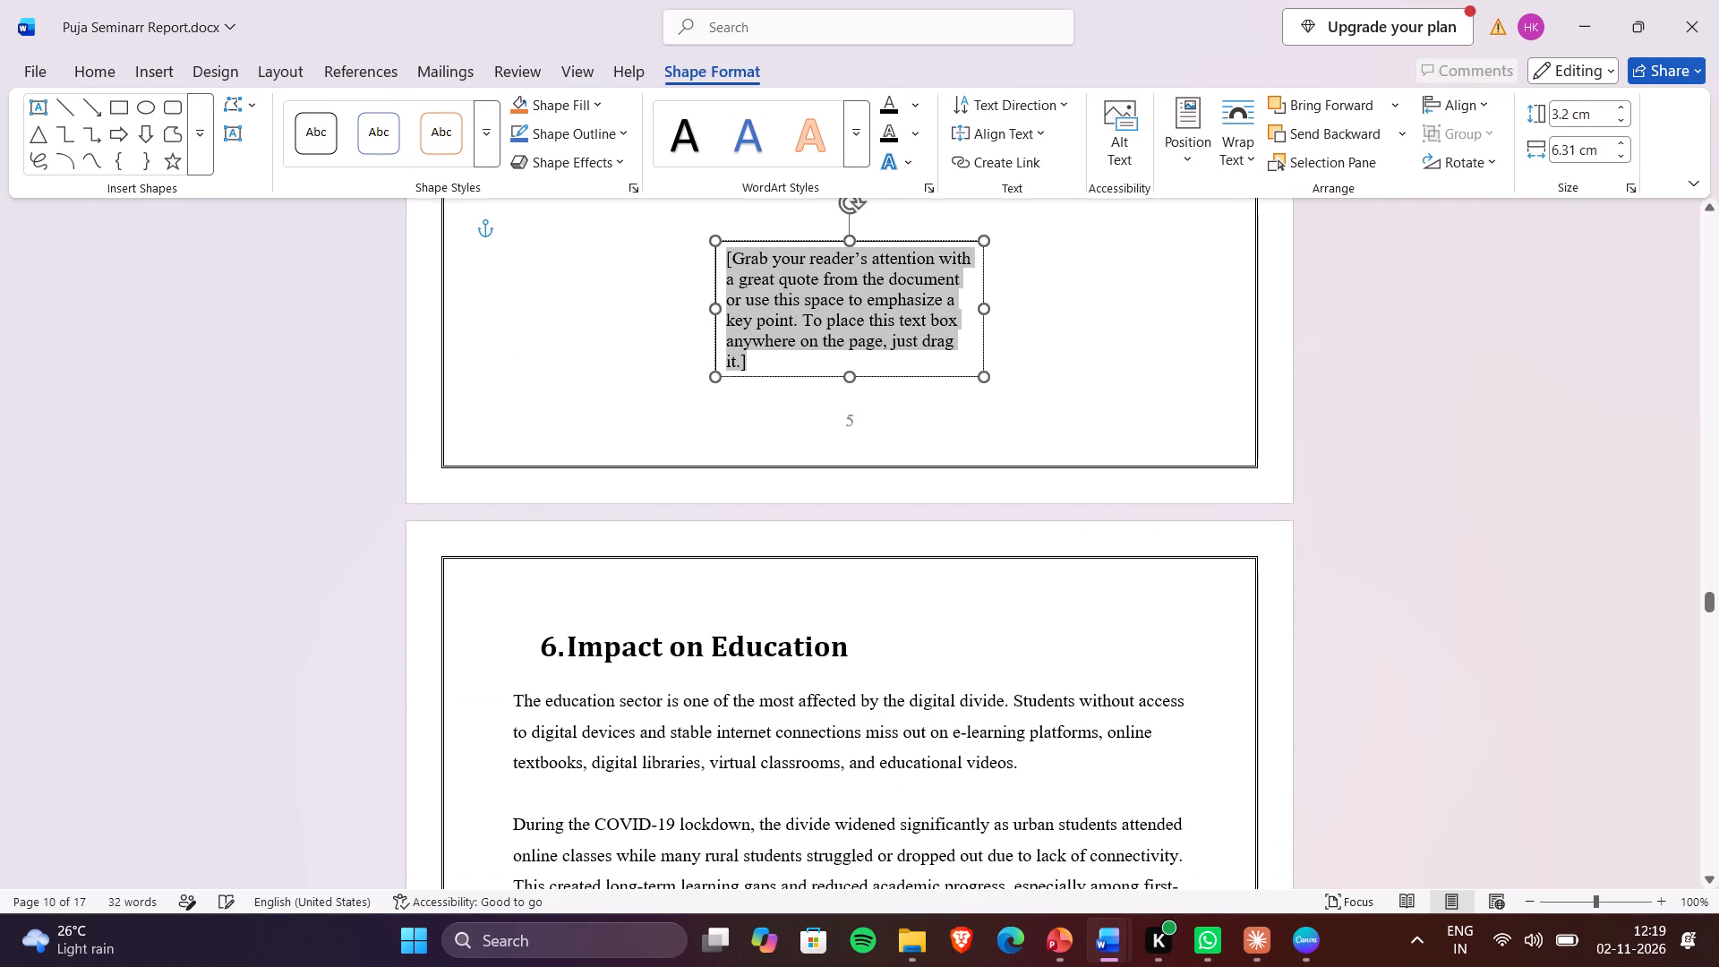
Move the text box directly beneath the Digital Divide in India line ending in "representing", aligned near the paragraph's left edge.
{"action": "scroll", "coordinate": [1287, 384], "scroll_direction": "up", "scroll_amount": 2}
{"action": "left_click", "coordinate": [1159, 641]}
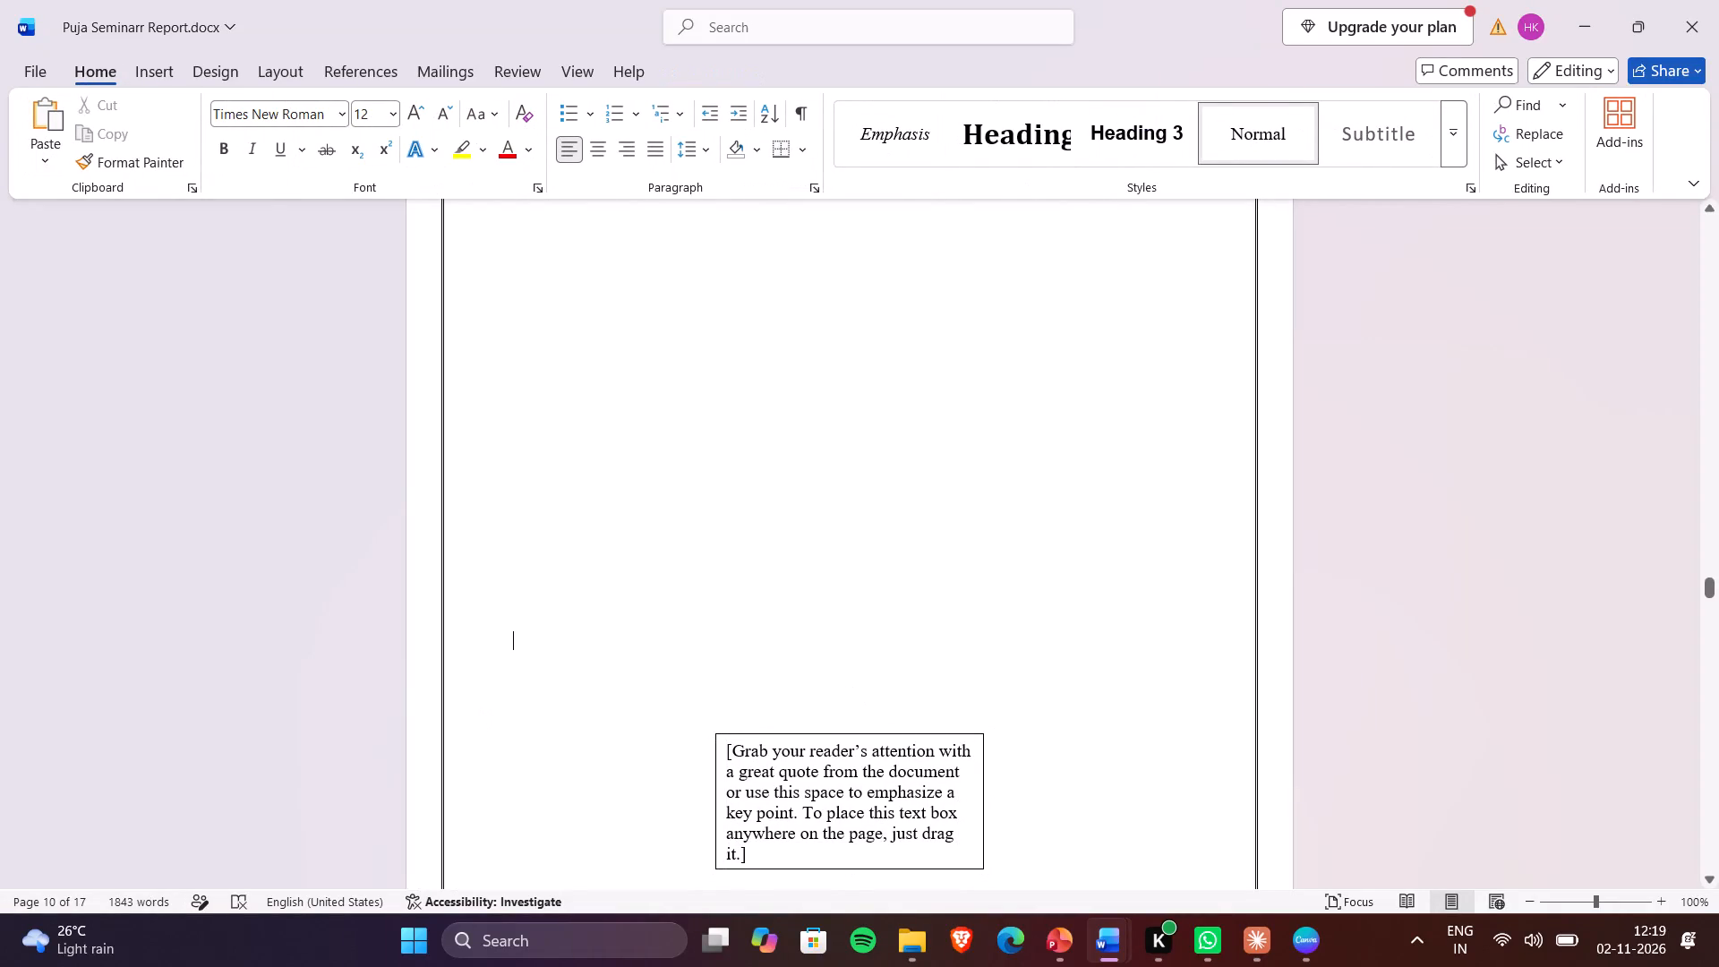
{"action": "scroll", "coordinate": [907, 735], "scroll_direction": "up", "scroll_amount": 1}
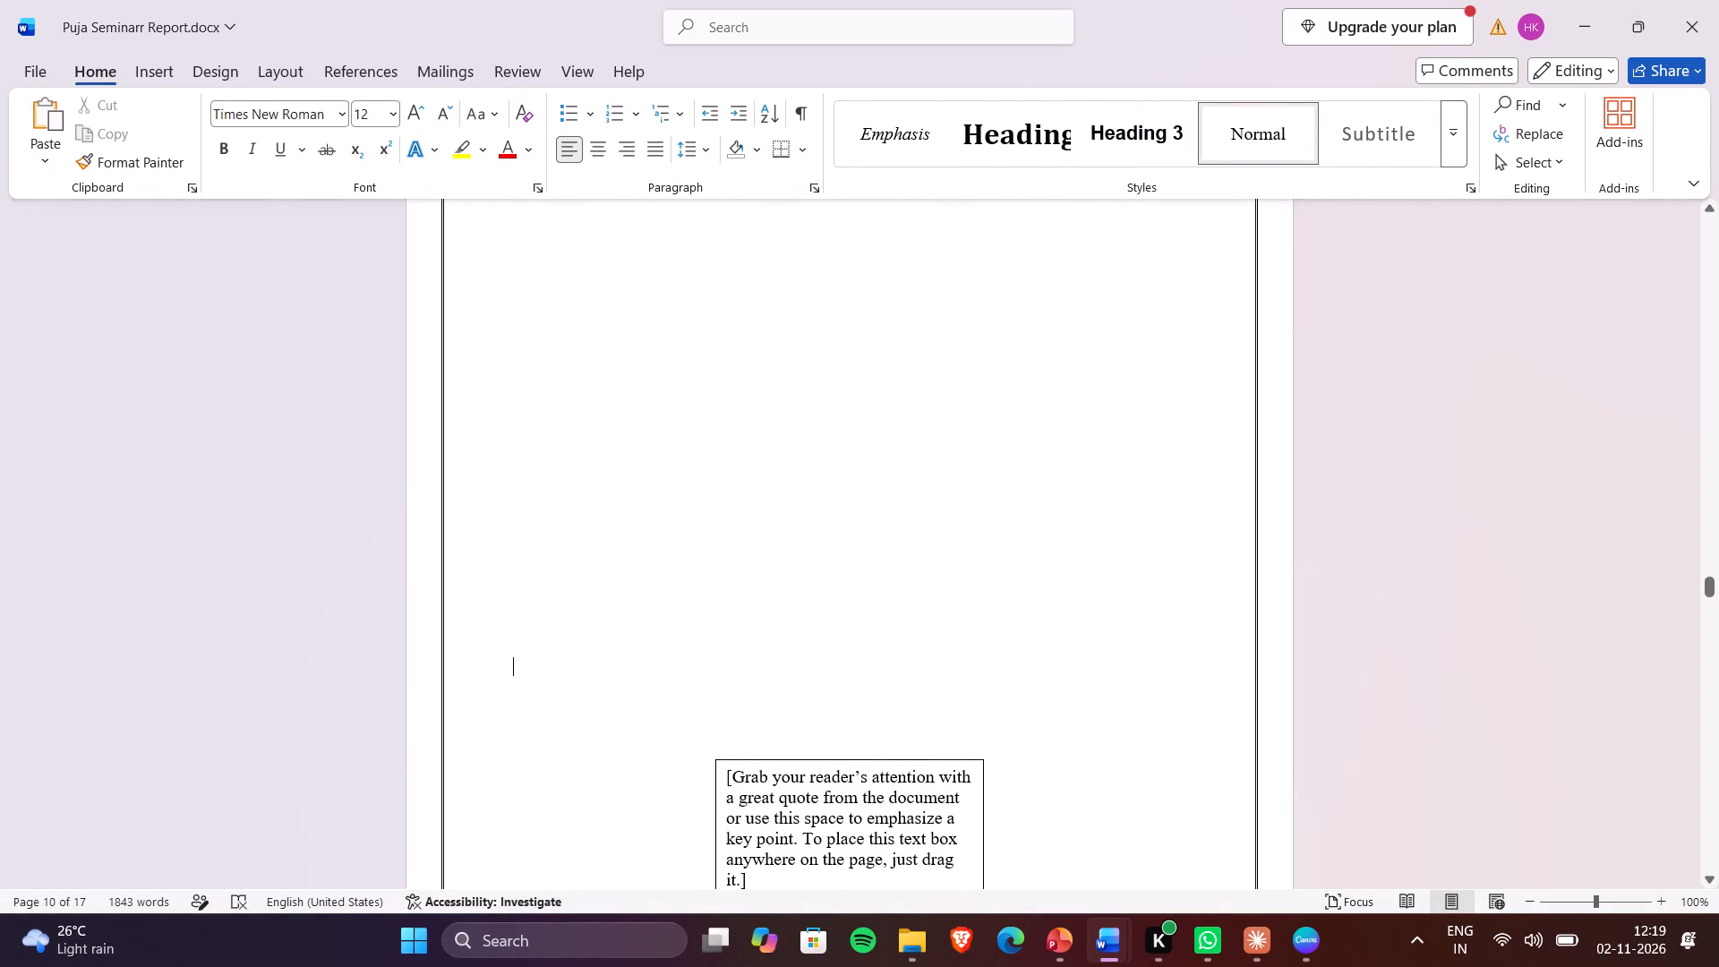
{"action": "left_click_drag", "start_coordinate": [918, 764], "coordinate": [734, 300]}
{"action": "scroll", "coordinate": [734, 300], "scroll_direction": "up", "scroll_amount": 1}
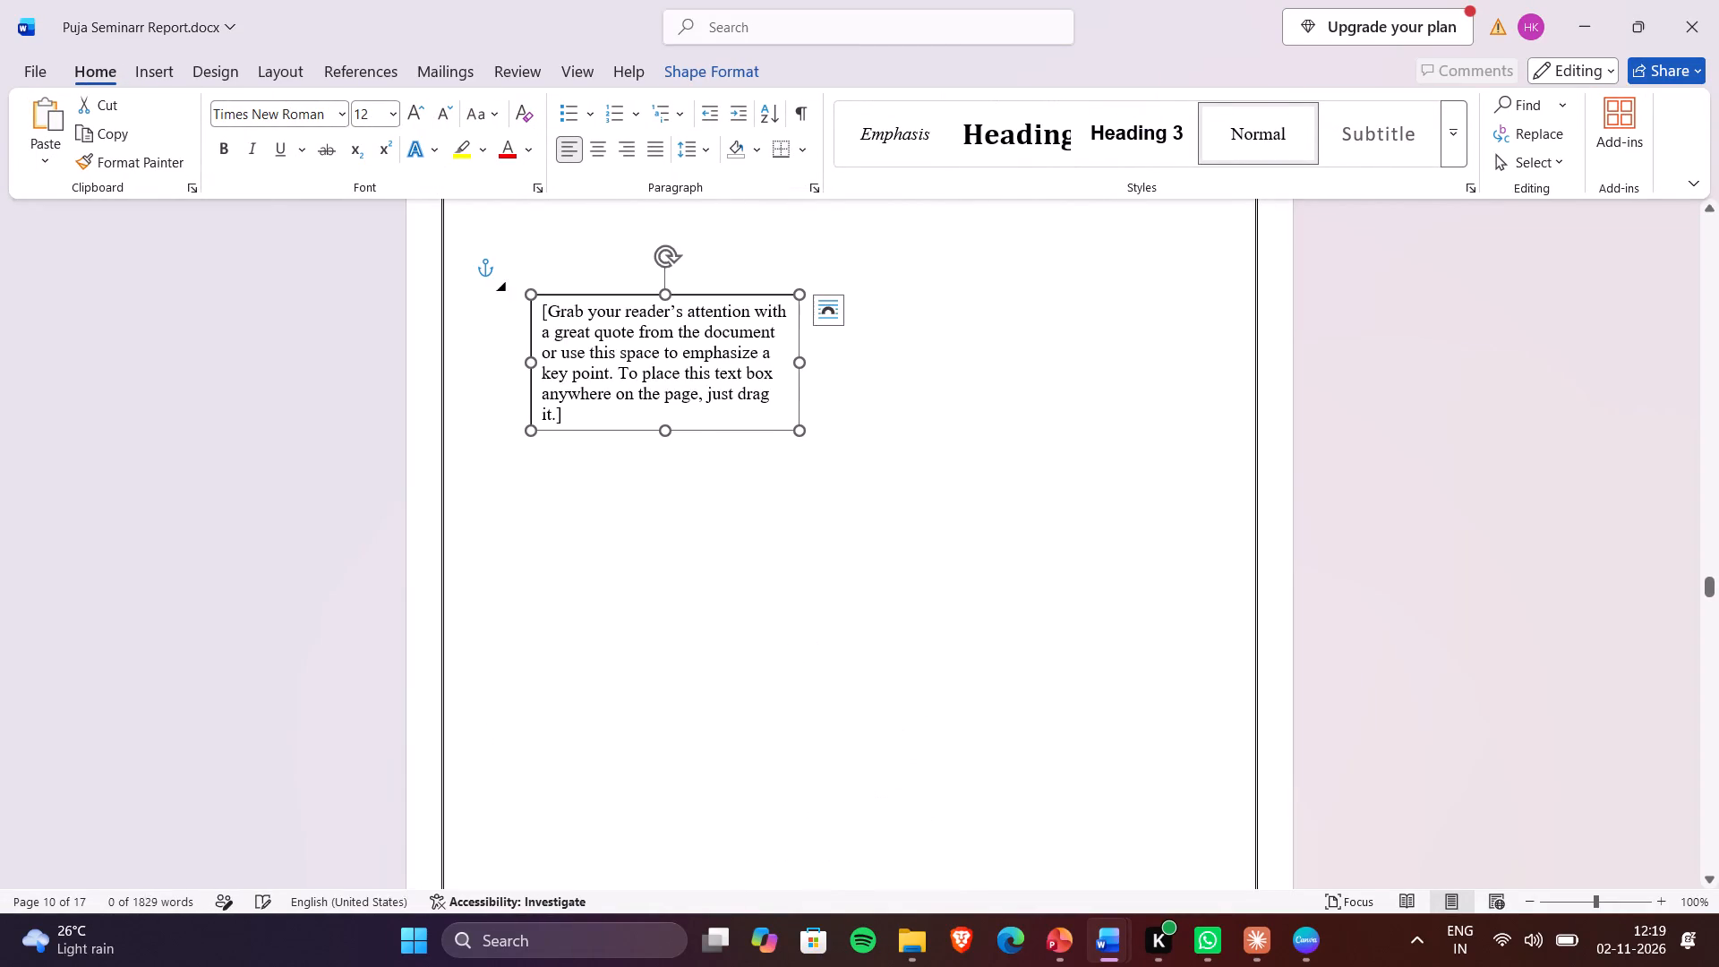
{"action": "scroll", "coordinate": [734, 300], "scroll_direction": "up", "scroll_amount": 1}
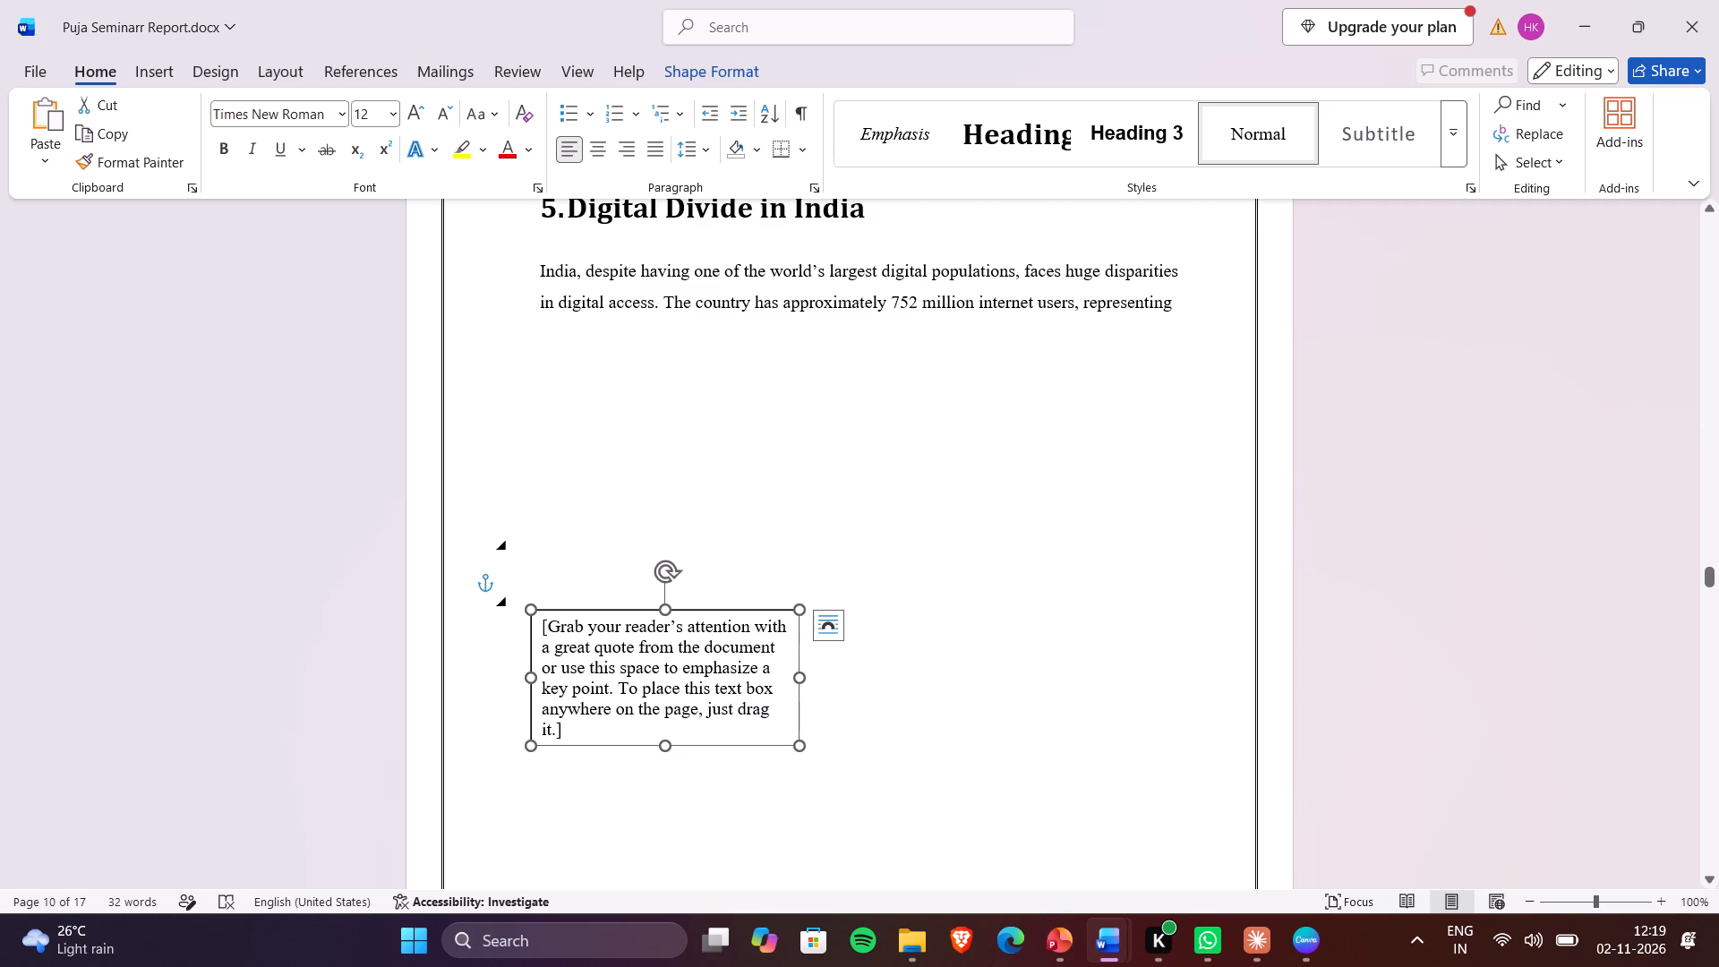
{"action": "left_click_drag", "start_coordinate": [733, 606], "coordinate": [740, 317]}
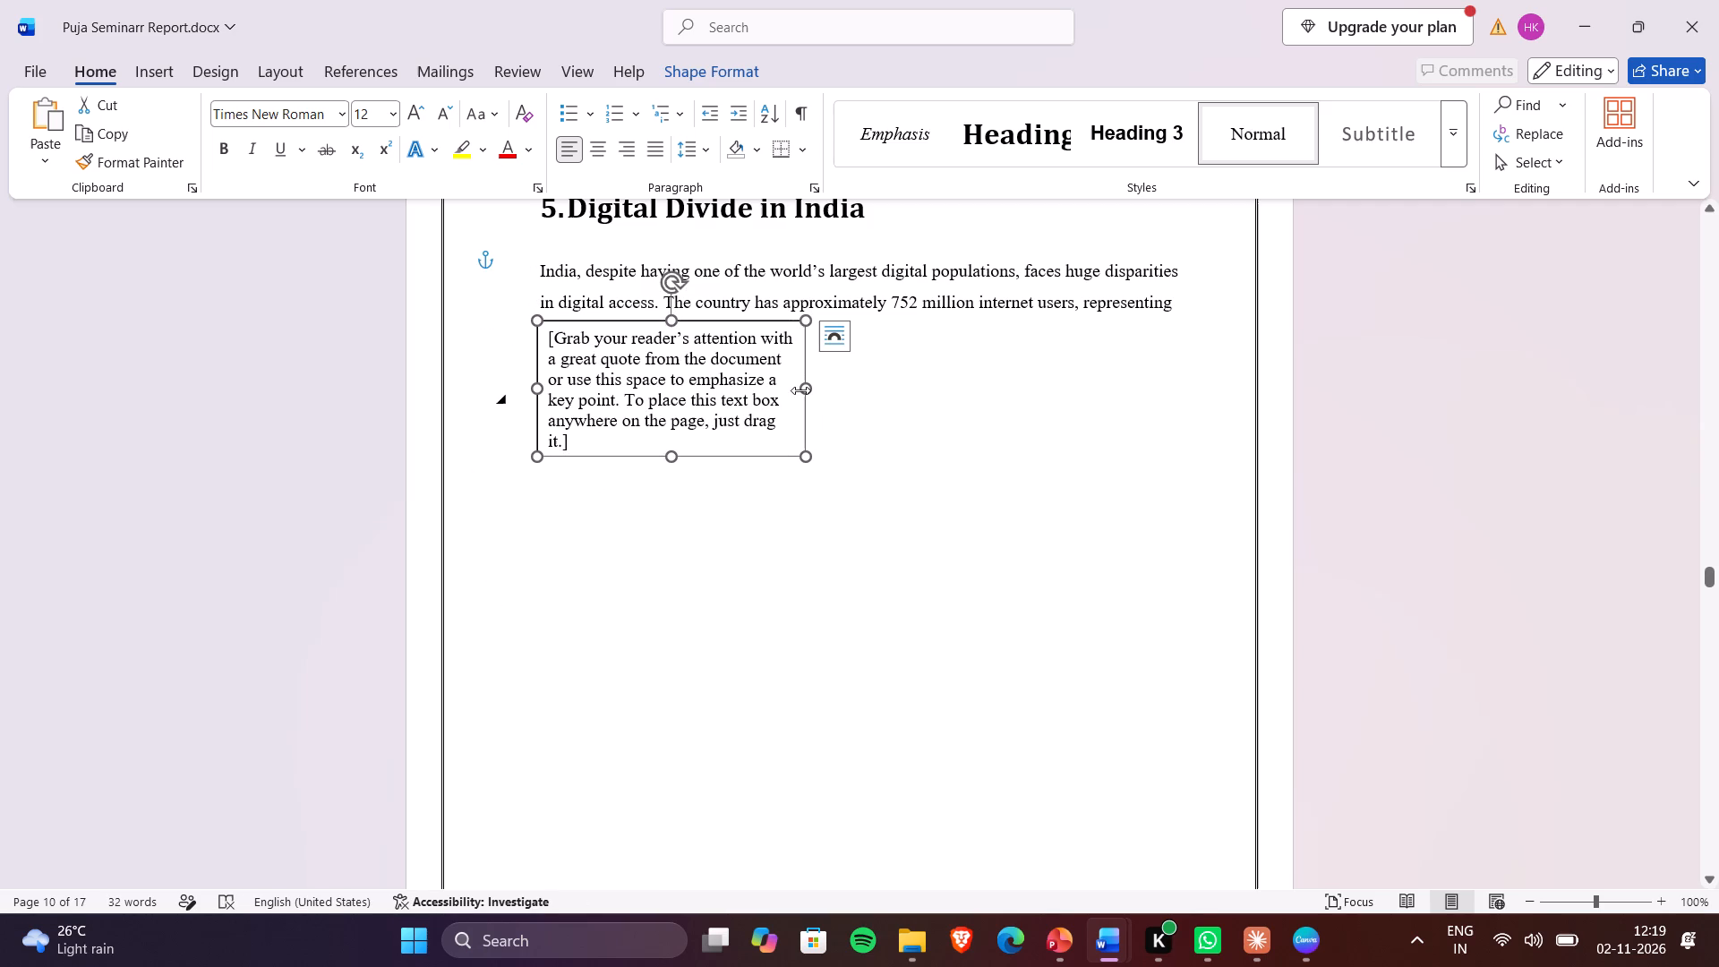
Switch to the AI-Driven Space Habitats seminar report and enable editing for it.
{"action": "key", "text": "alt+Tab"}
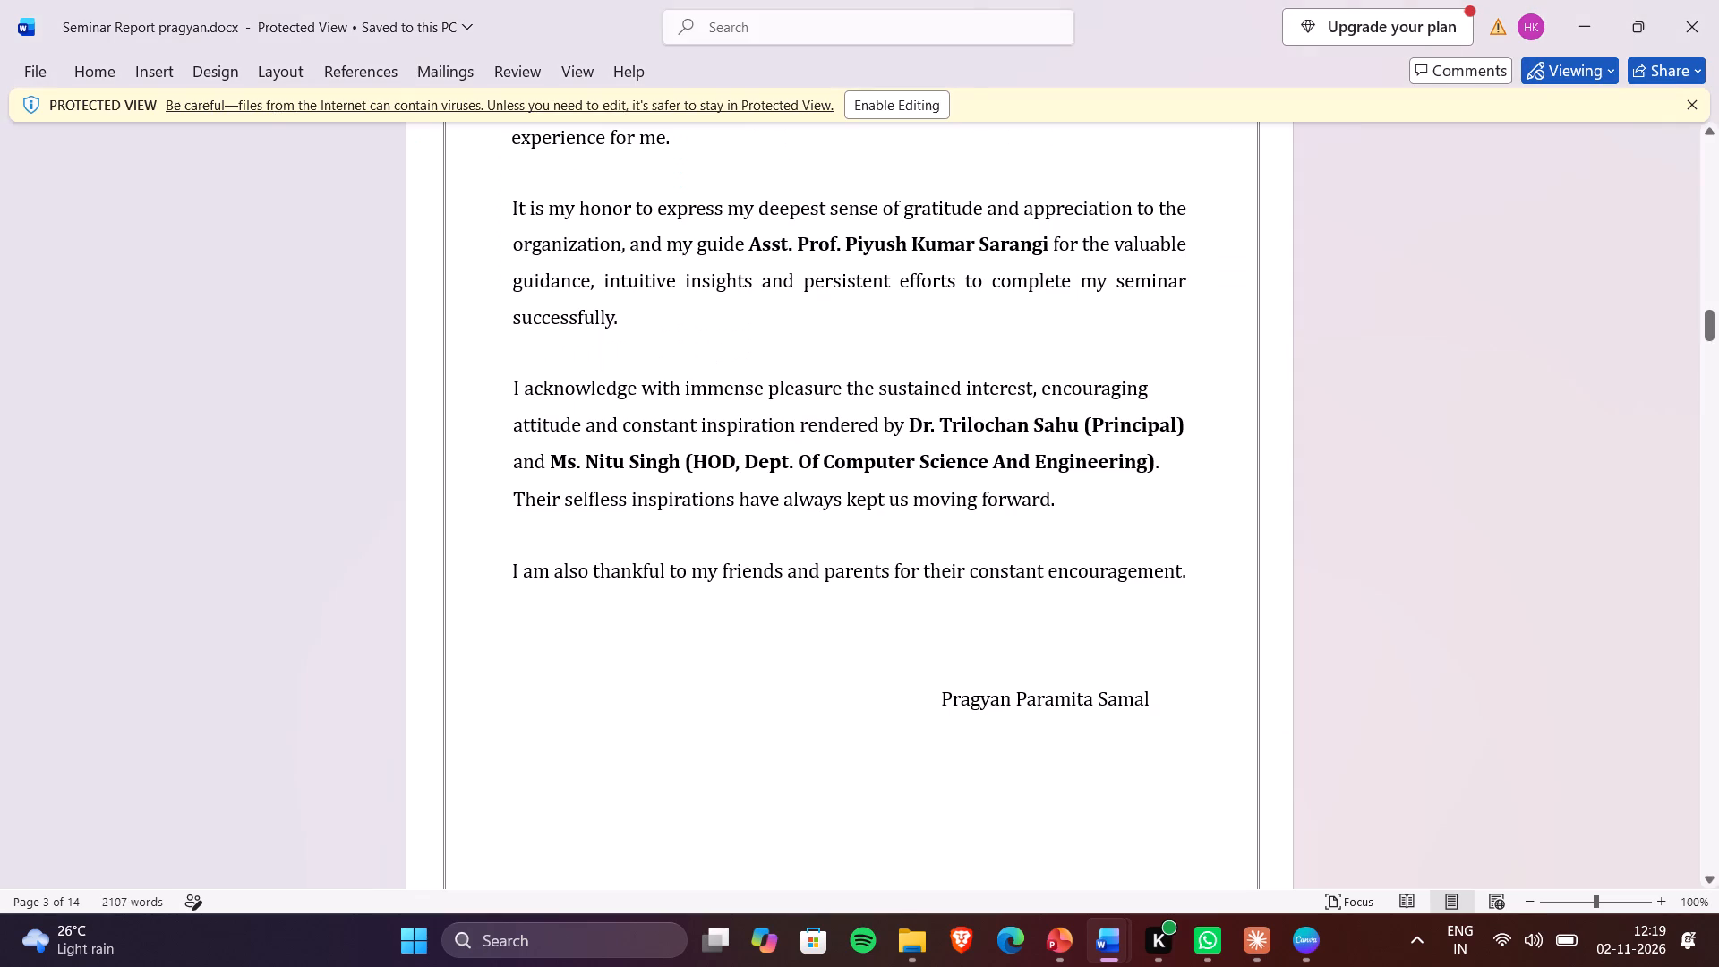
{"action": "left_click", "coordinate": [881, 98]}
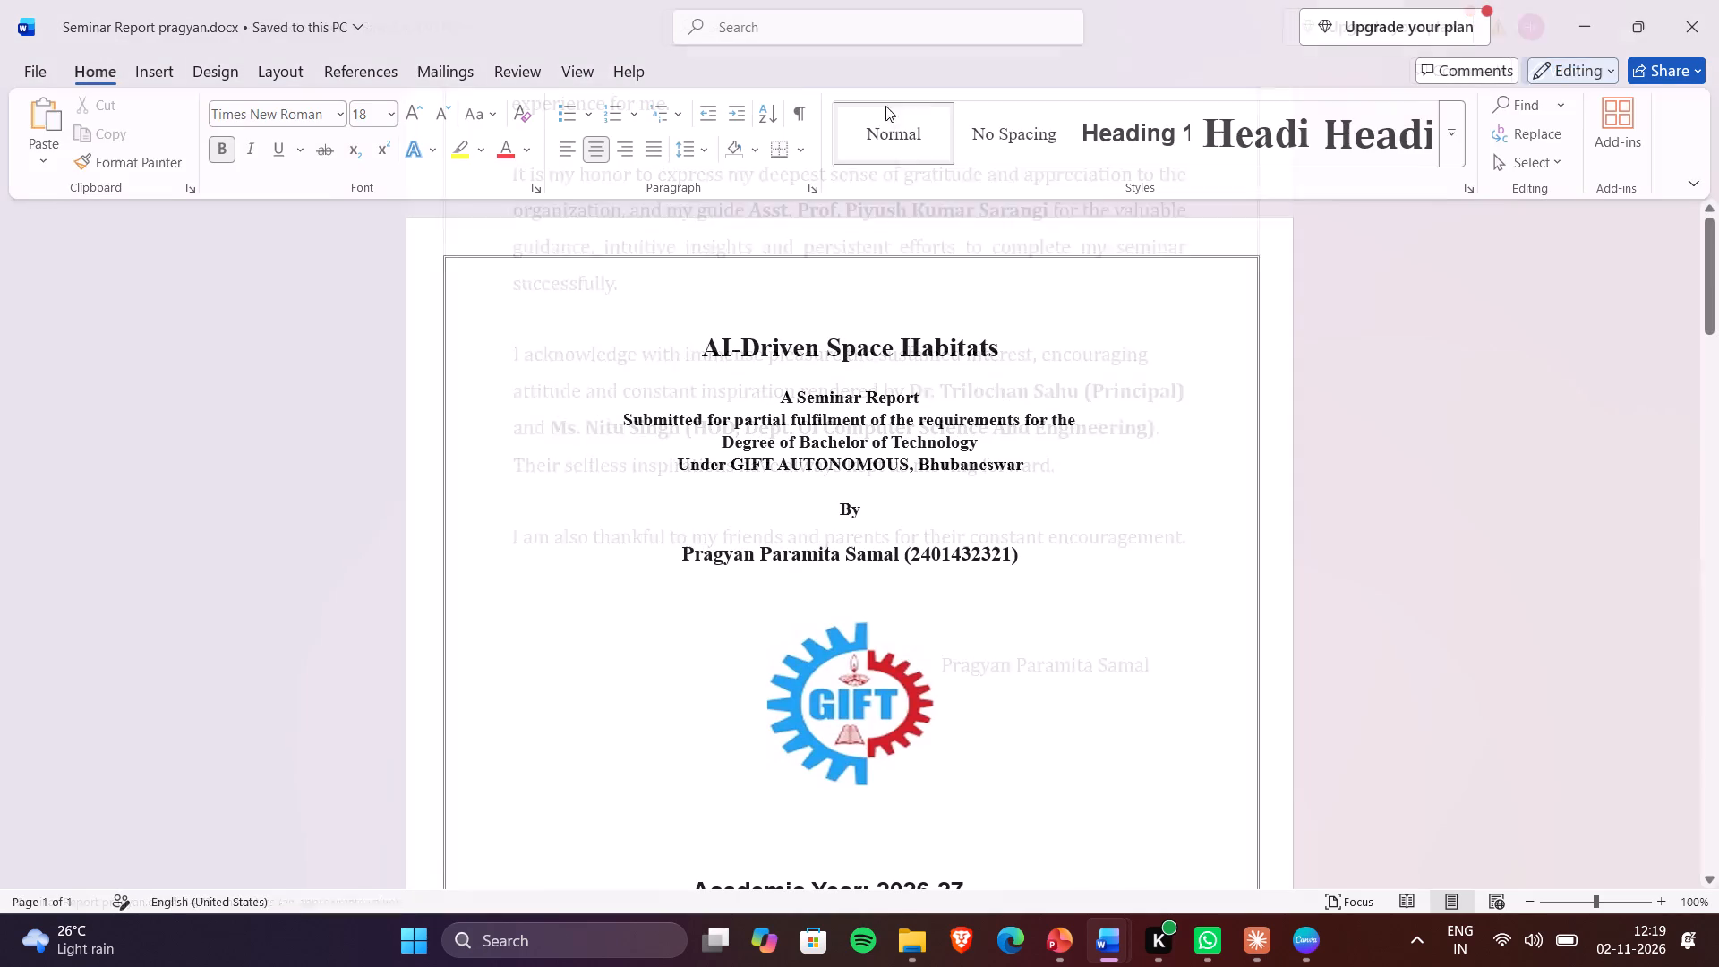
Review the front matter of the AI-Driven Space Habitats report, from the title page through Declaration and certificate to Acknowledgement.
{"action": "scroll", "coordinate": [898, 554], "scroll_direction": "down", "scroll_amount": 6}
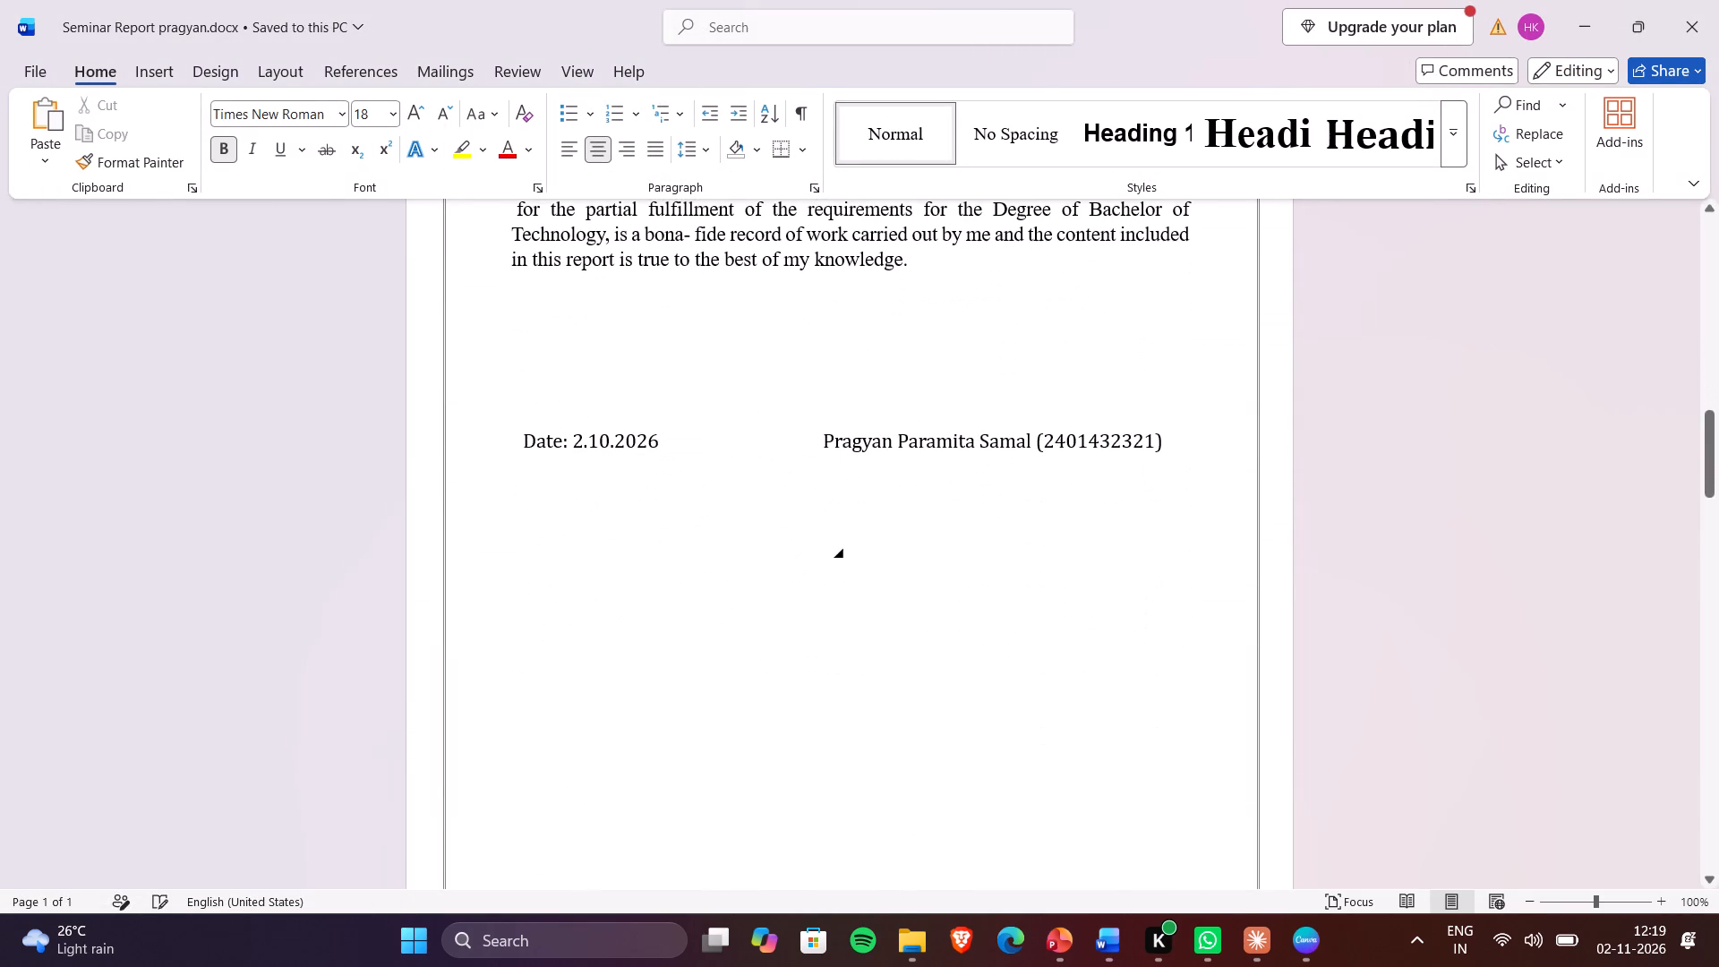
{"action": "scroll", "coordinate": [898, 554], "scroll_direction": "up", "scroll_amount": 3}
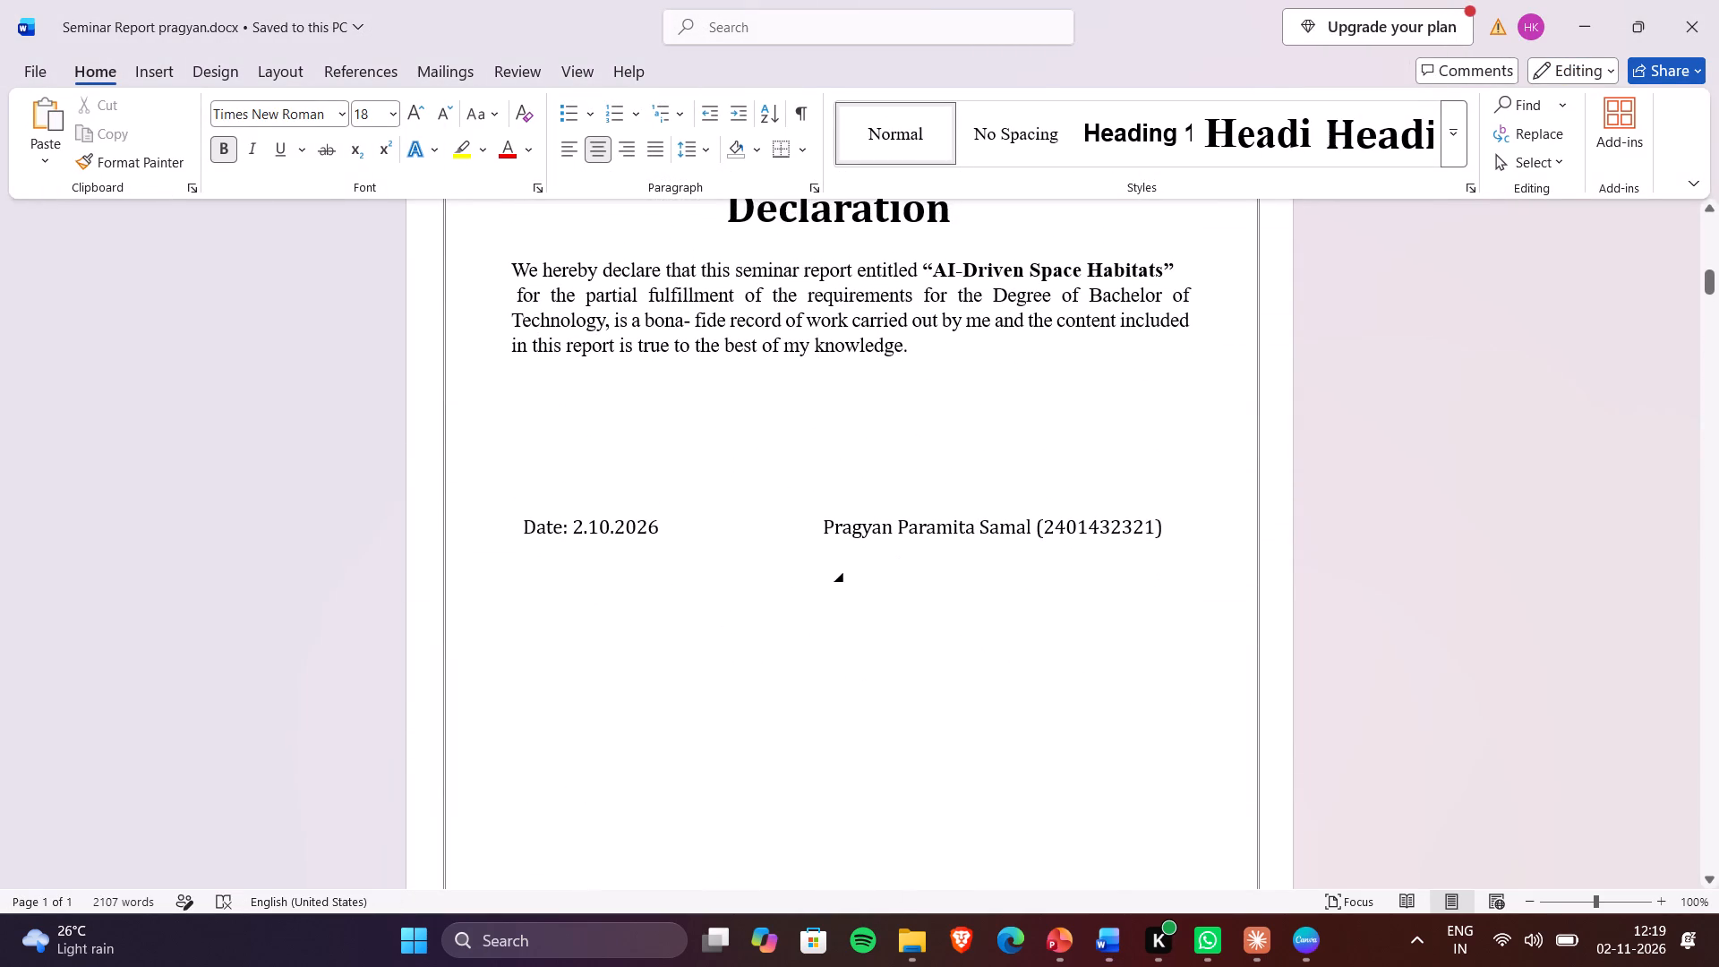
{"action": "scroll", "coordinate": [898, 554], "scroll_direction": "up", "scroll_amount": 5}
{"action": "scroll", "coordinate": [898, 554], "scroll_direction": "down", "scroll_amount": 1}
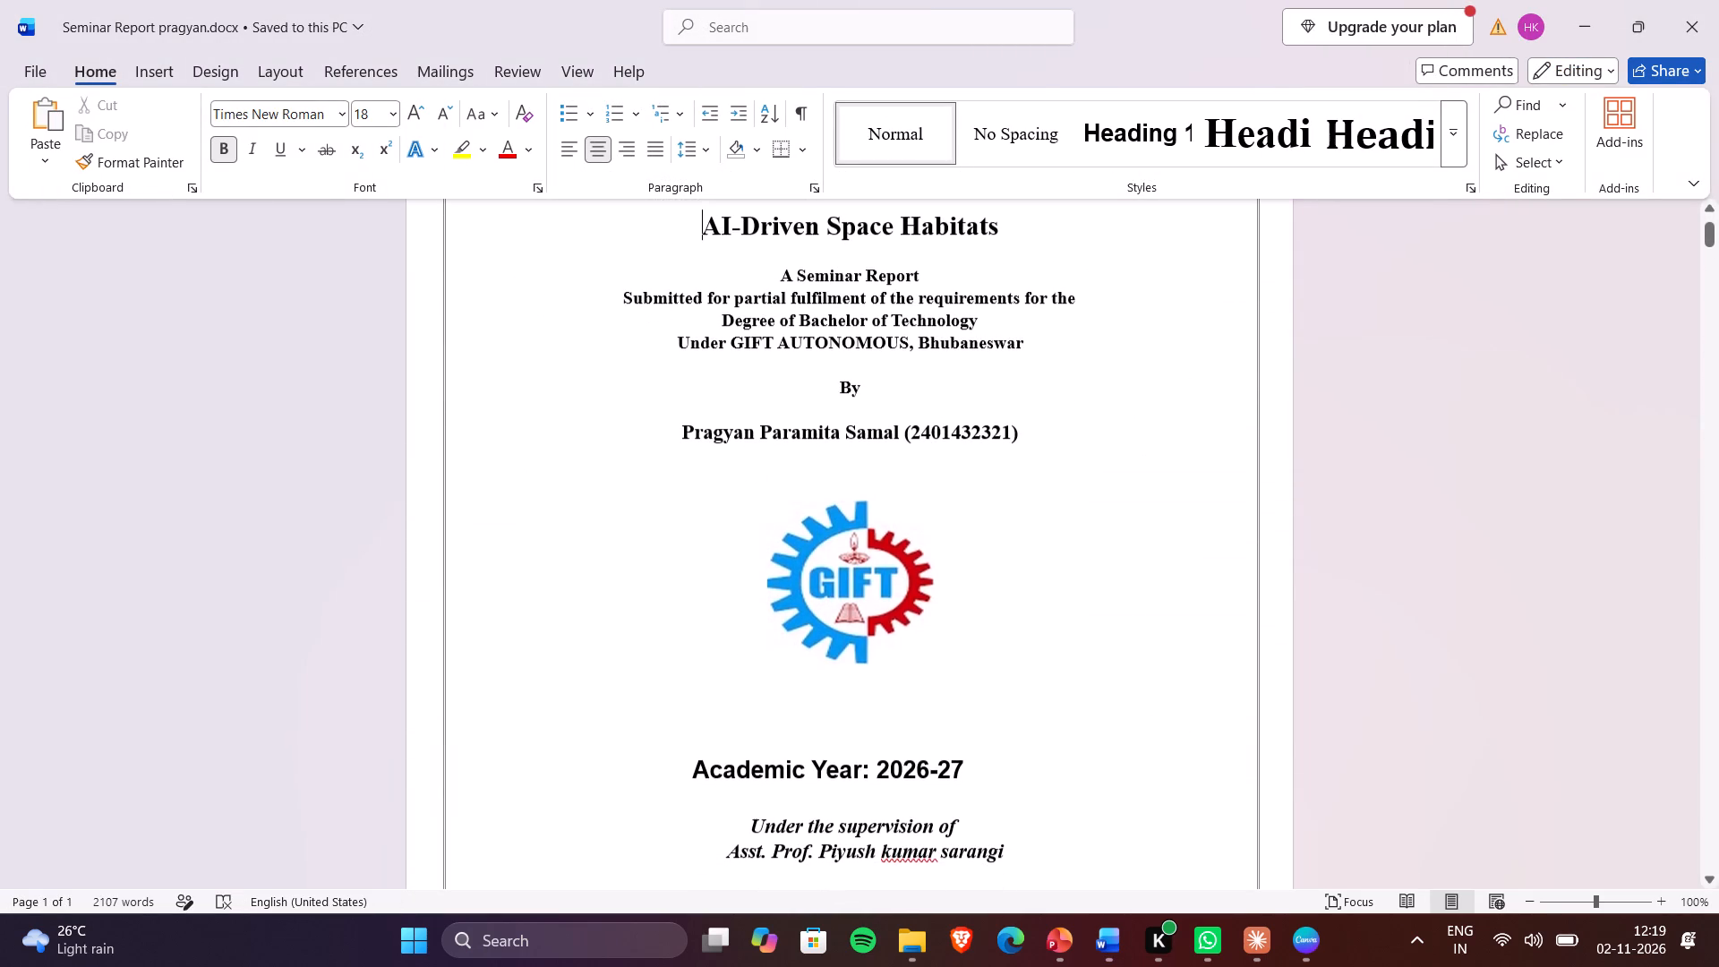
{"action": "scroll", "coordinate": [898, 554], "scroll_direction": "down", "scroll_amount": 3}
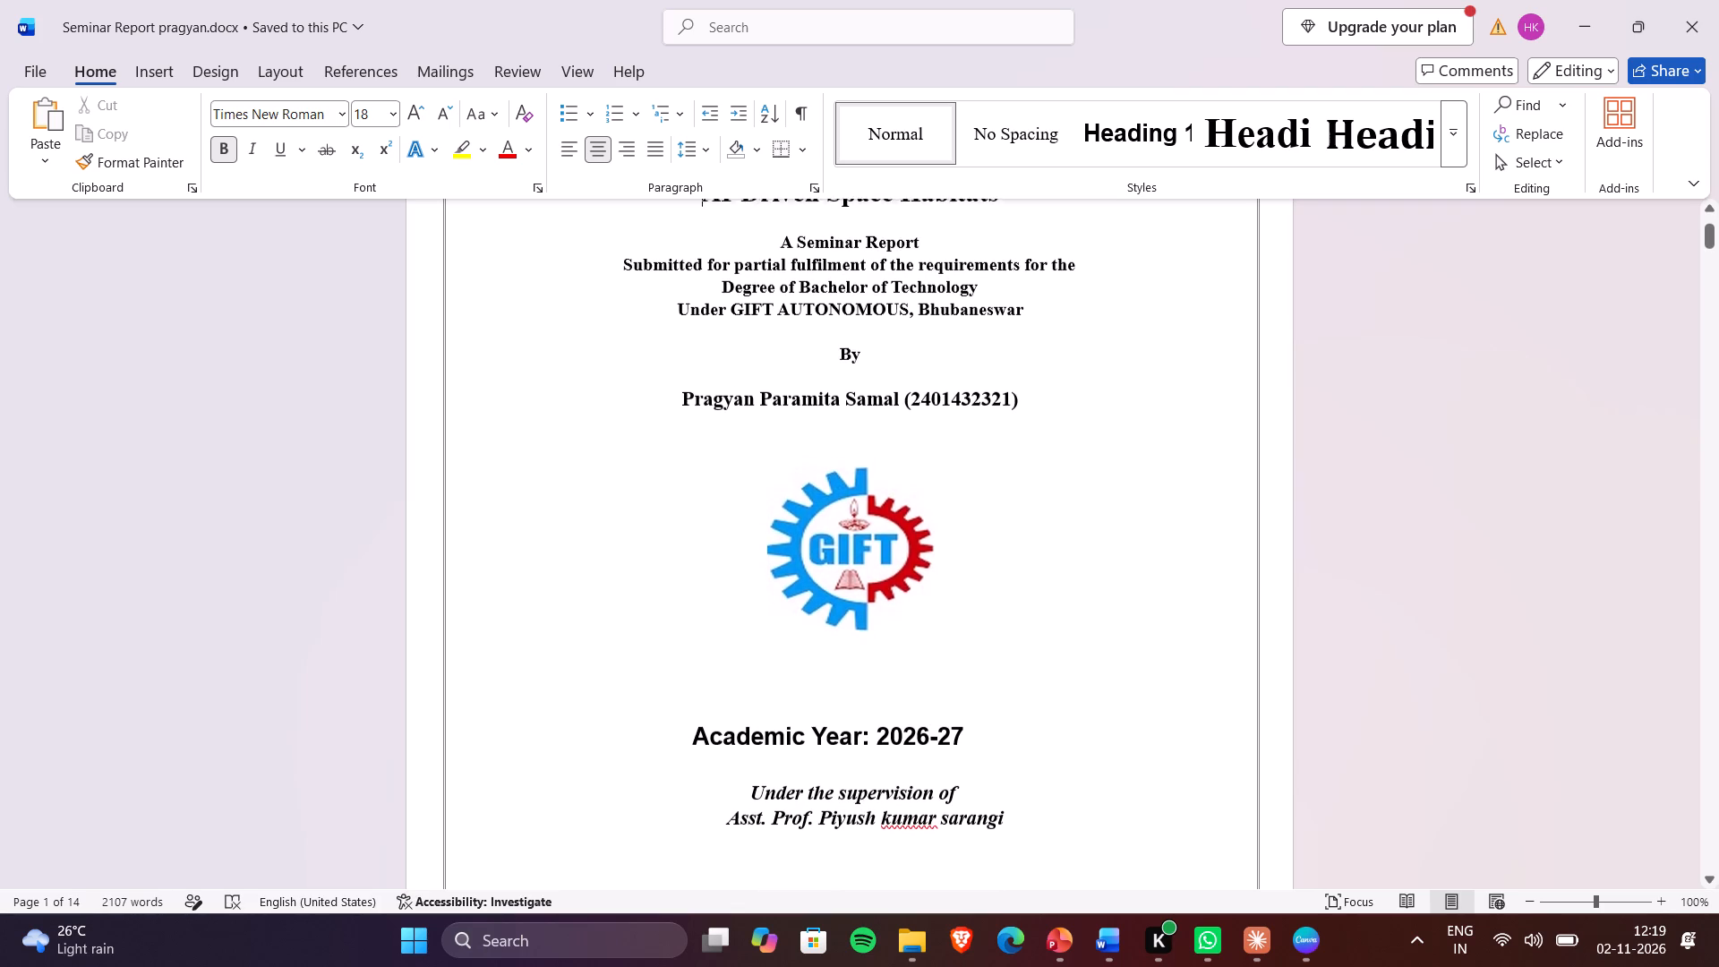
{"action": "scroll", "coordinate": [898, 554], "scroll_direction": "down", "scroll_amount": 2}
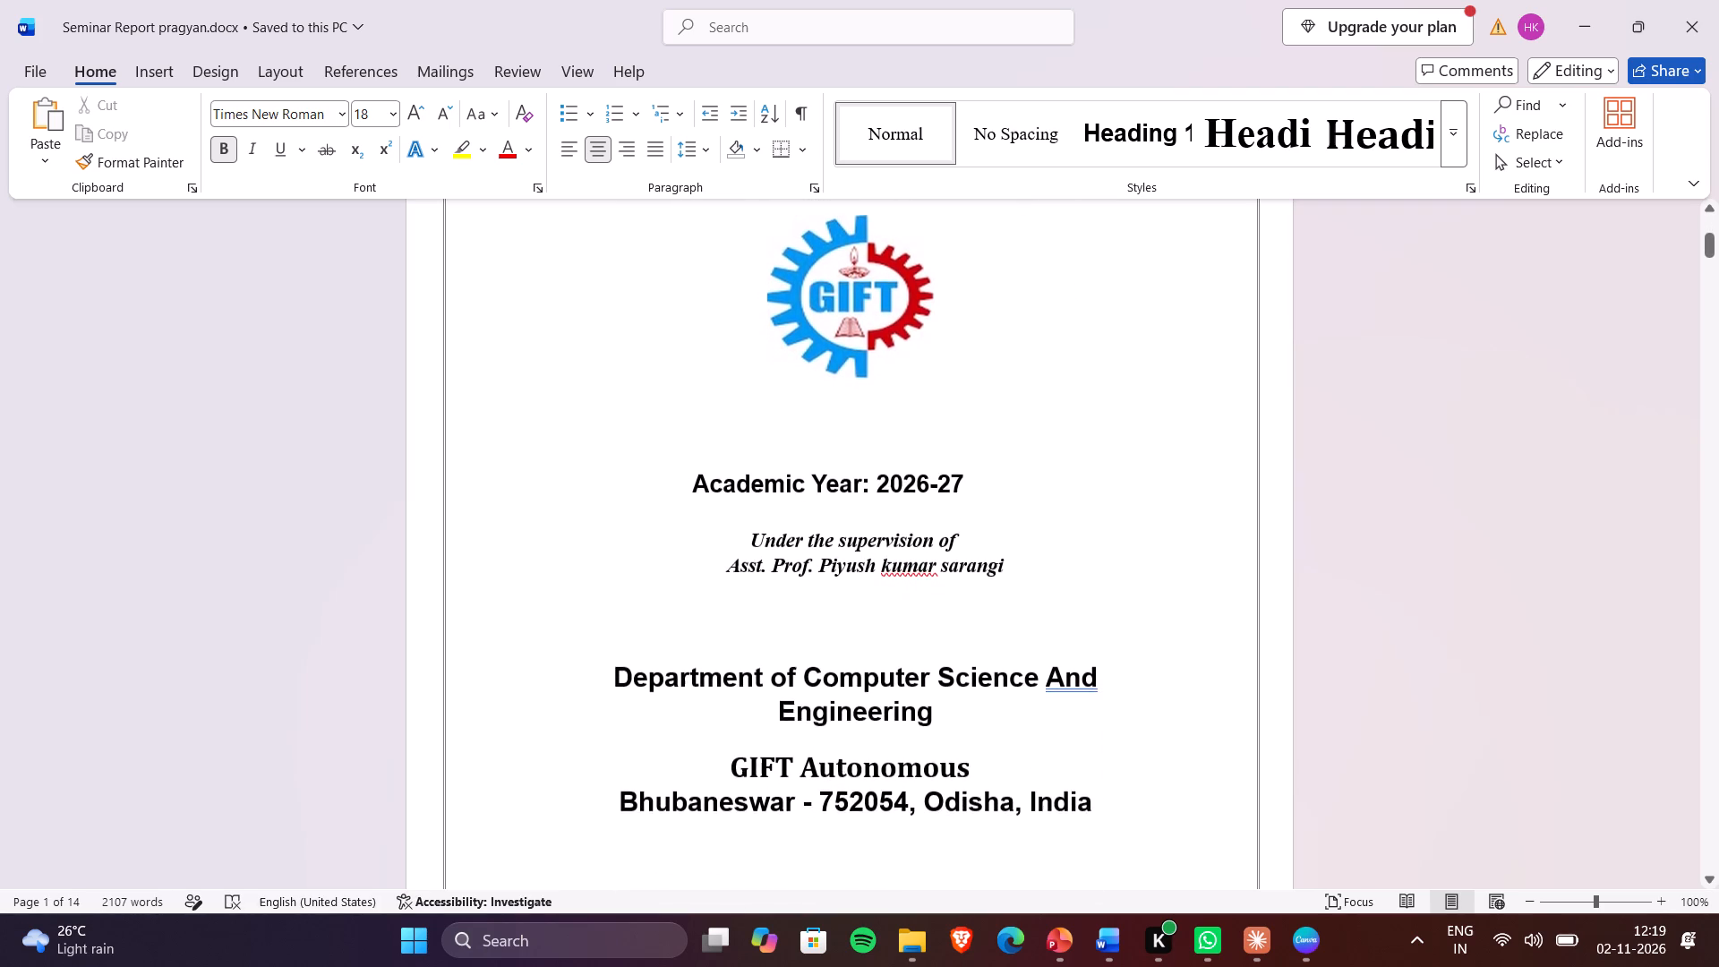
{"action": "scroll", "coordinate": [948, 732], "scroll_direction": "down", "scroll_amount": 6}
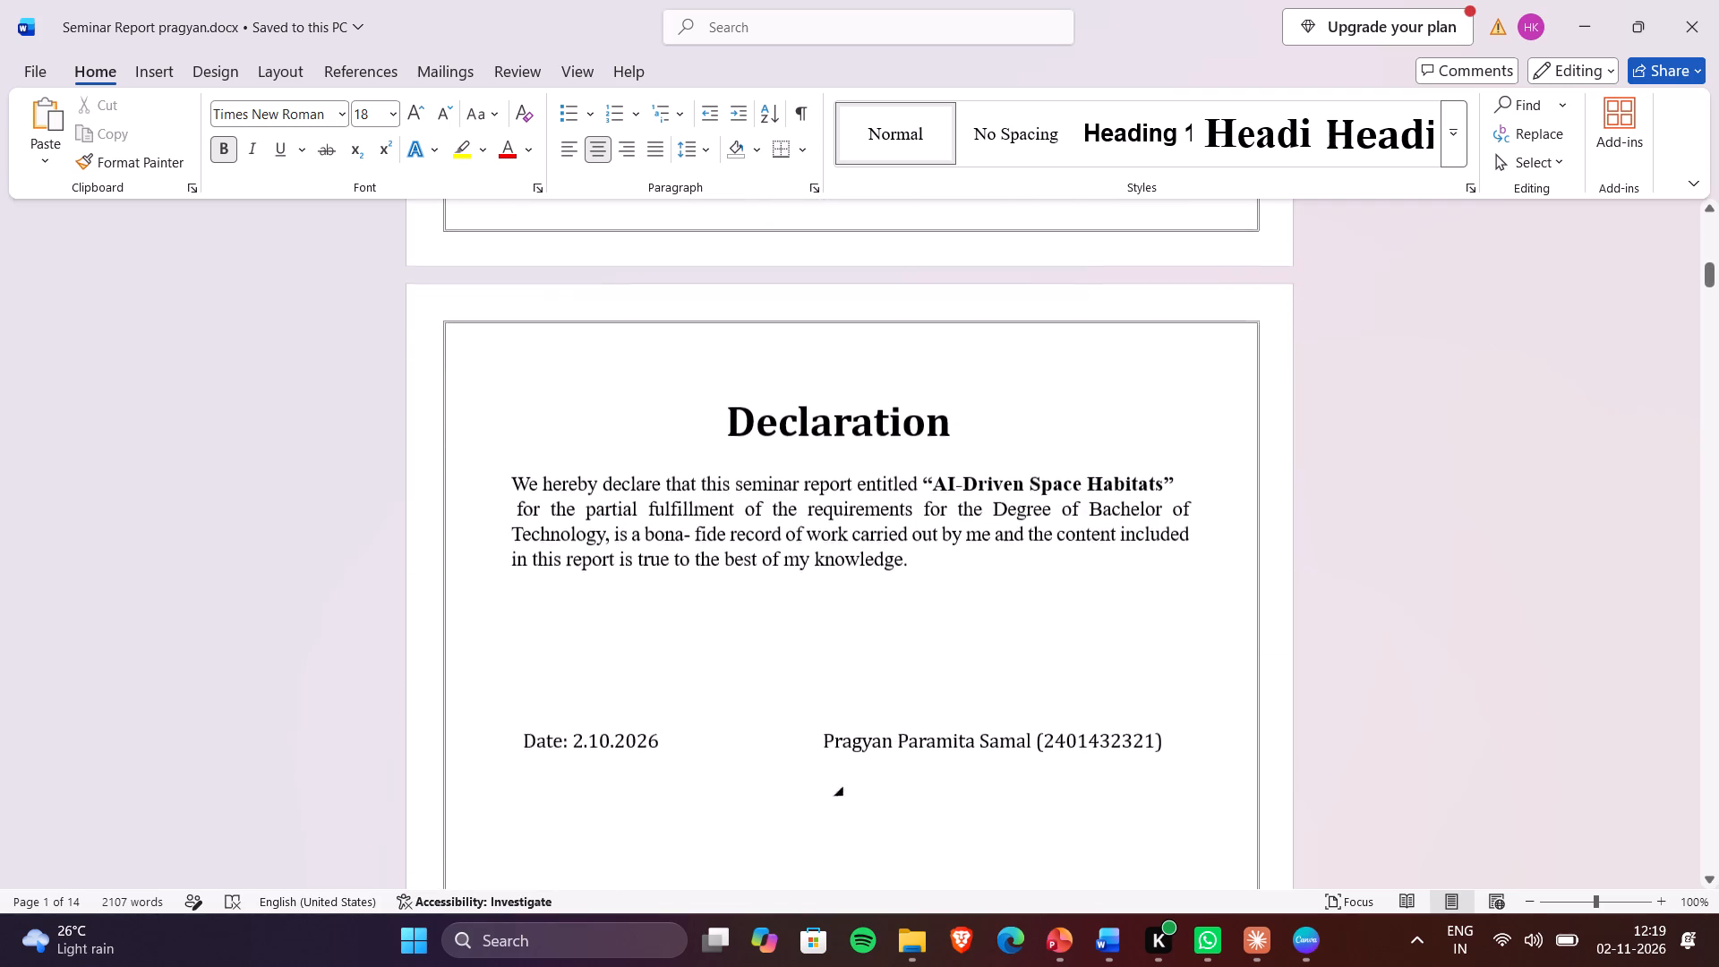
{"action": "scroll", "coordinate": [948, 732], "scroll_direction": "down", "scroll_amount": 3}
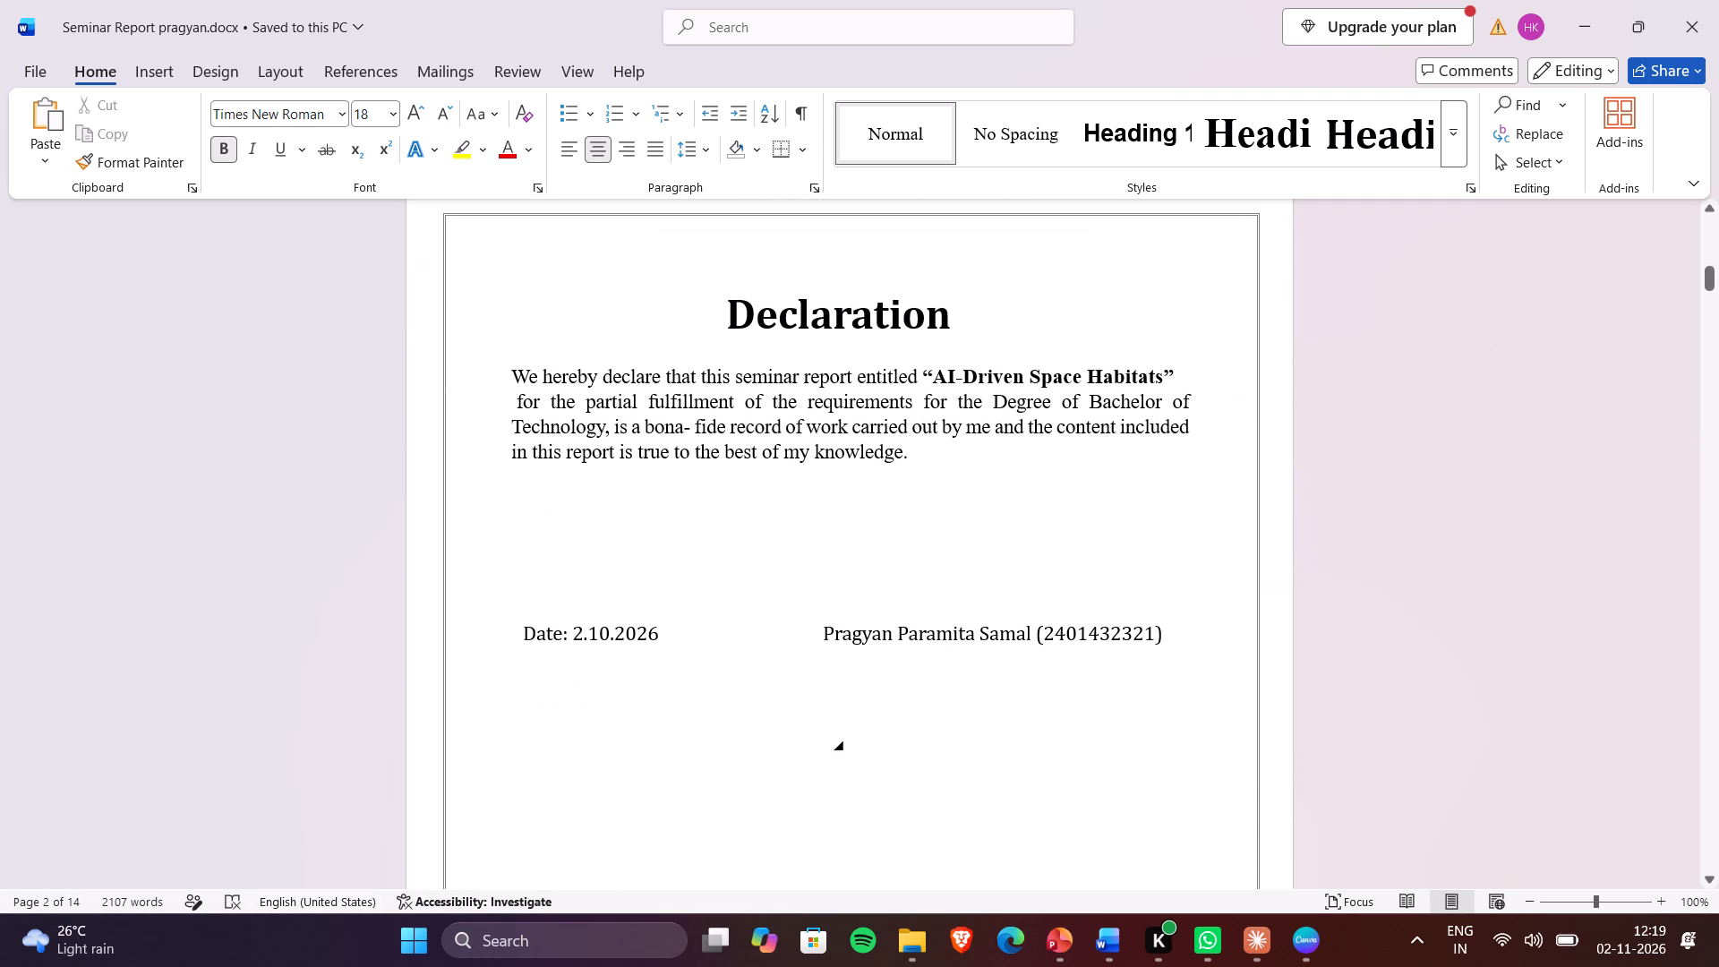
{"action": "scroll", "coordinate": [948, 732], "scroll_direction": "down", "scroll_amount": 4}
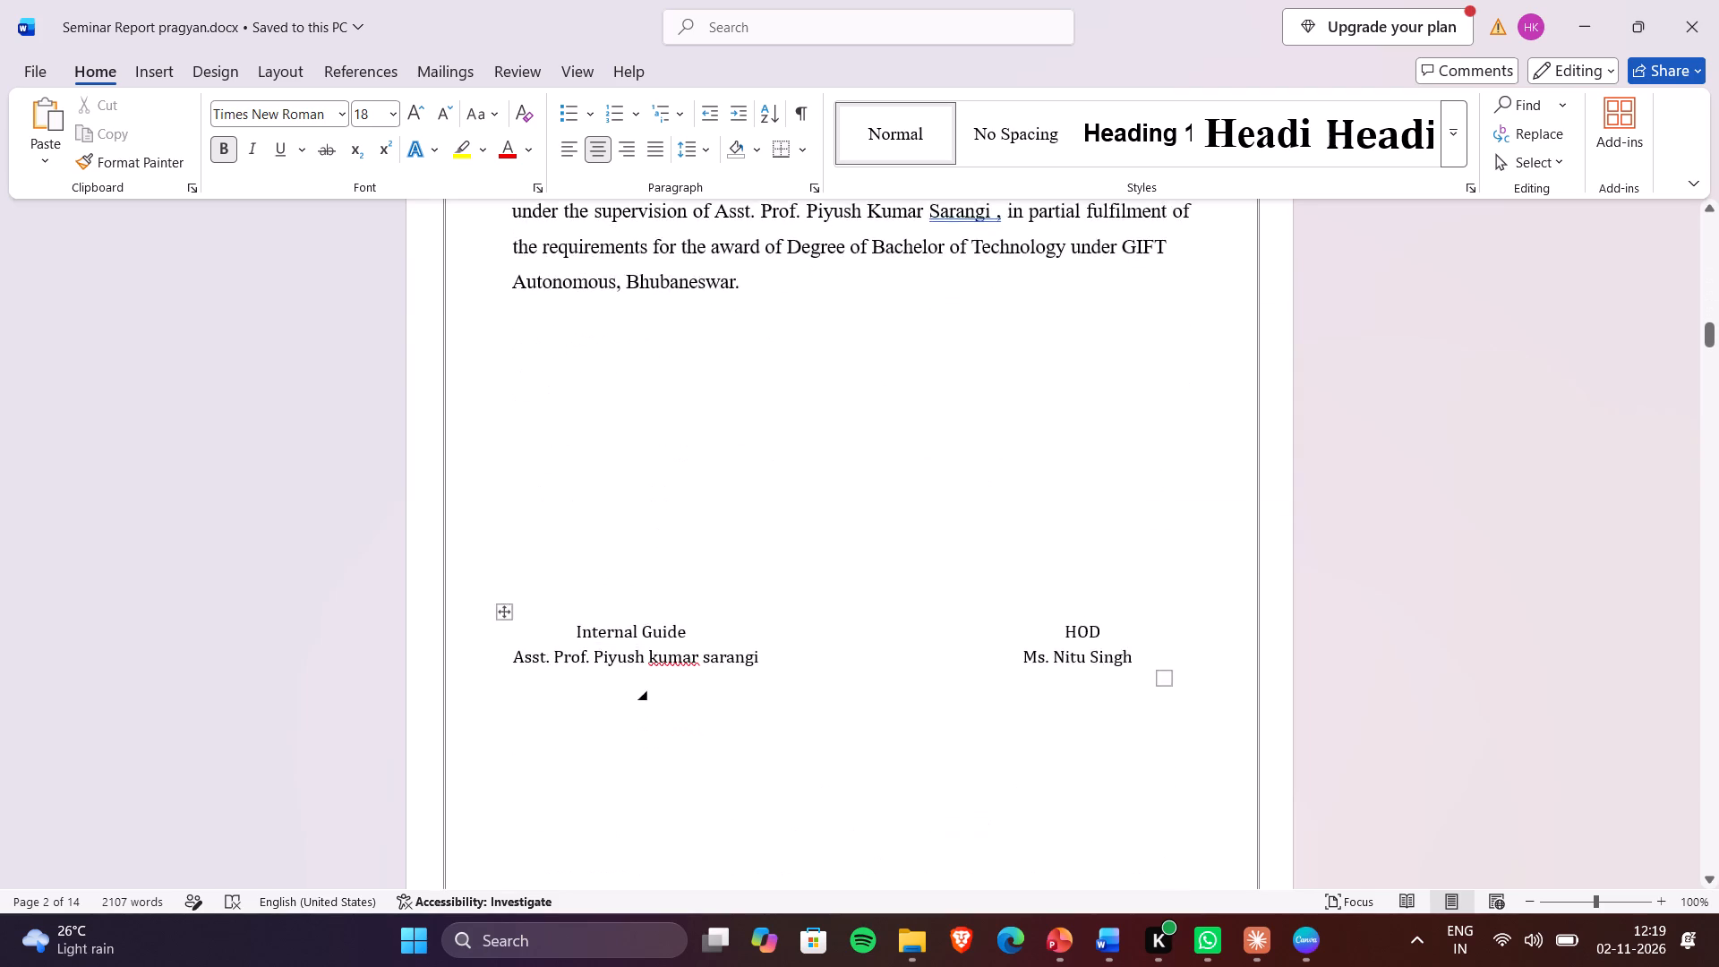
{"action": "scroll", "coordinate": [948, 732], "scroll_direction": "up", "scroll_amount": 1}
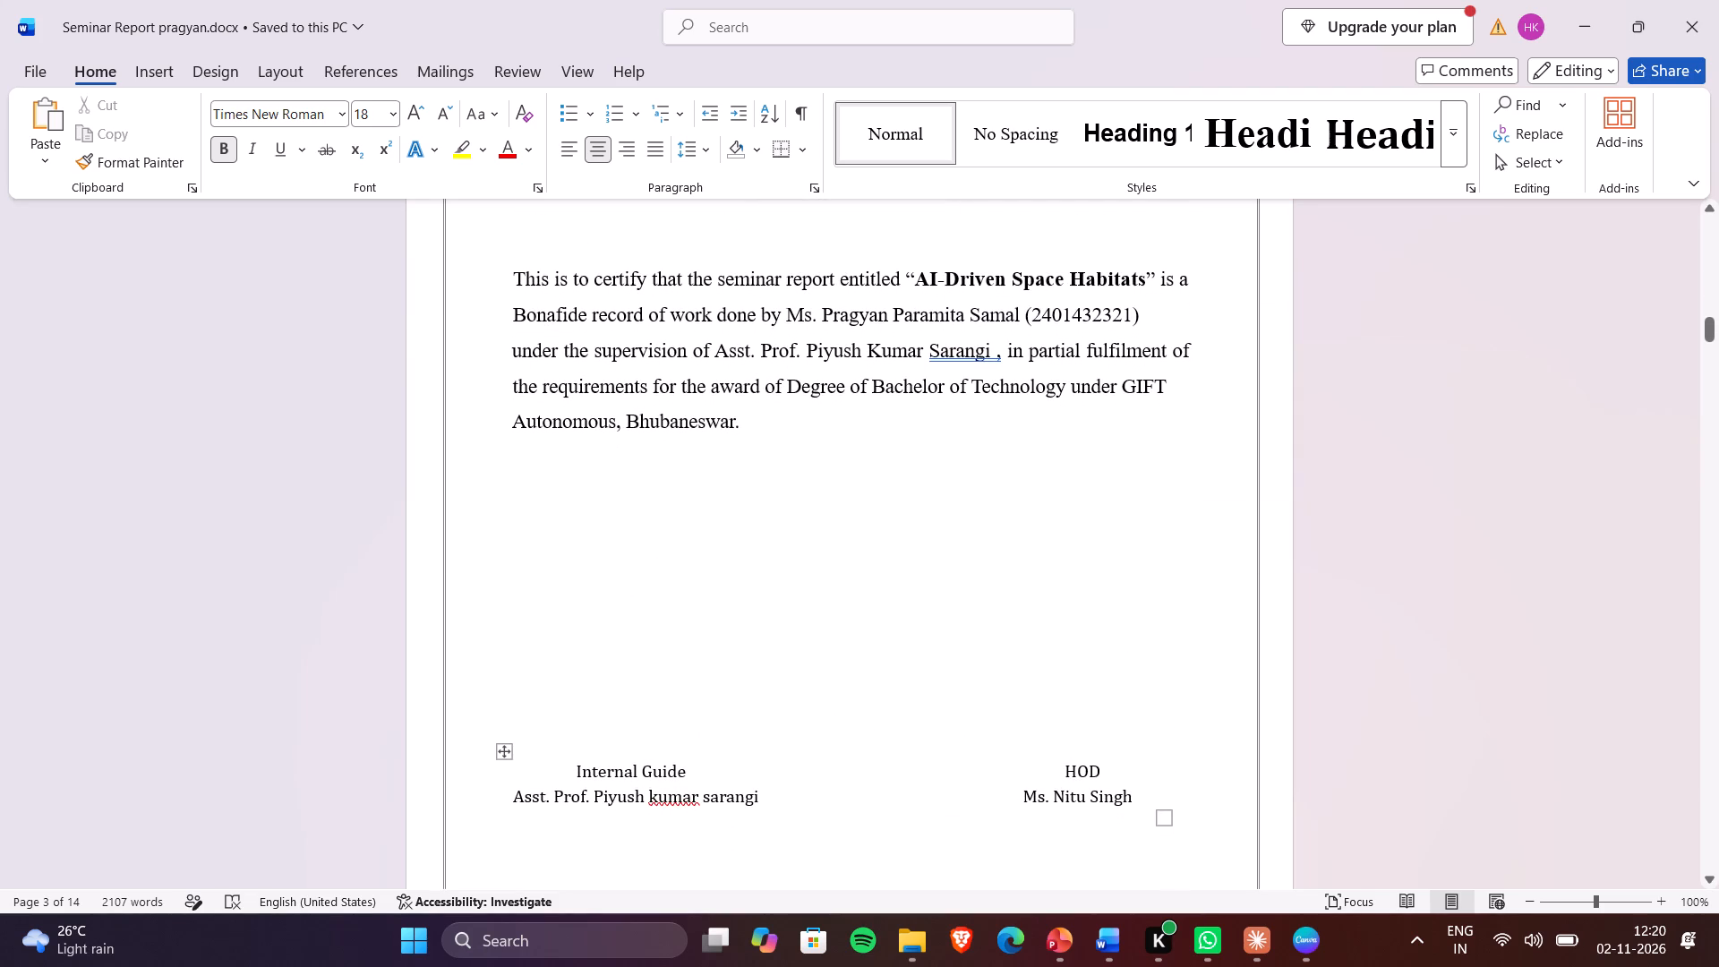
{"action": "scroll", "coordinate": [948, 732], "scroll_direction": "down", "scroll_amount": 6}
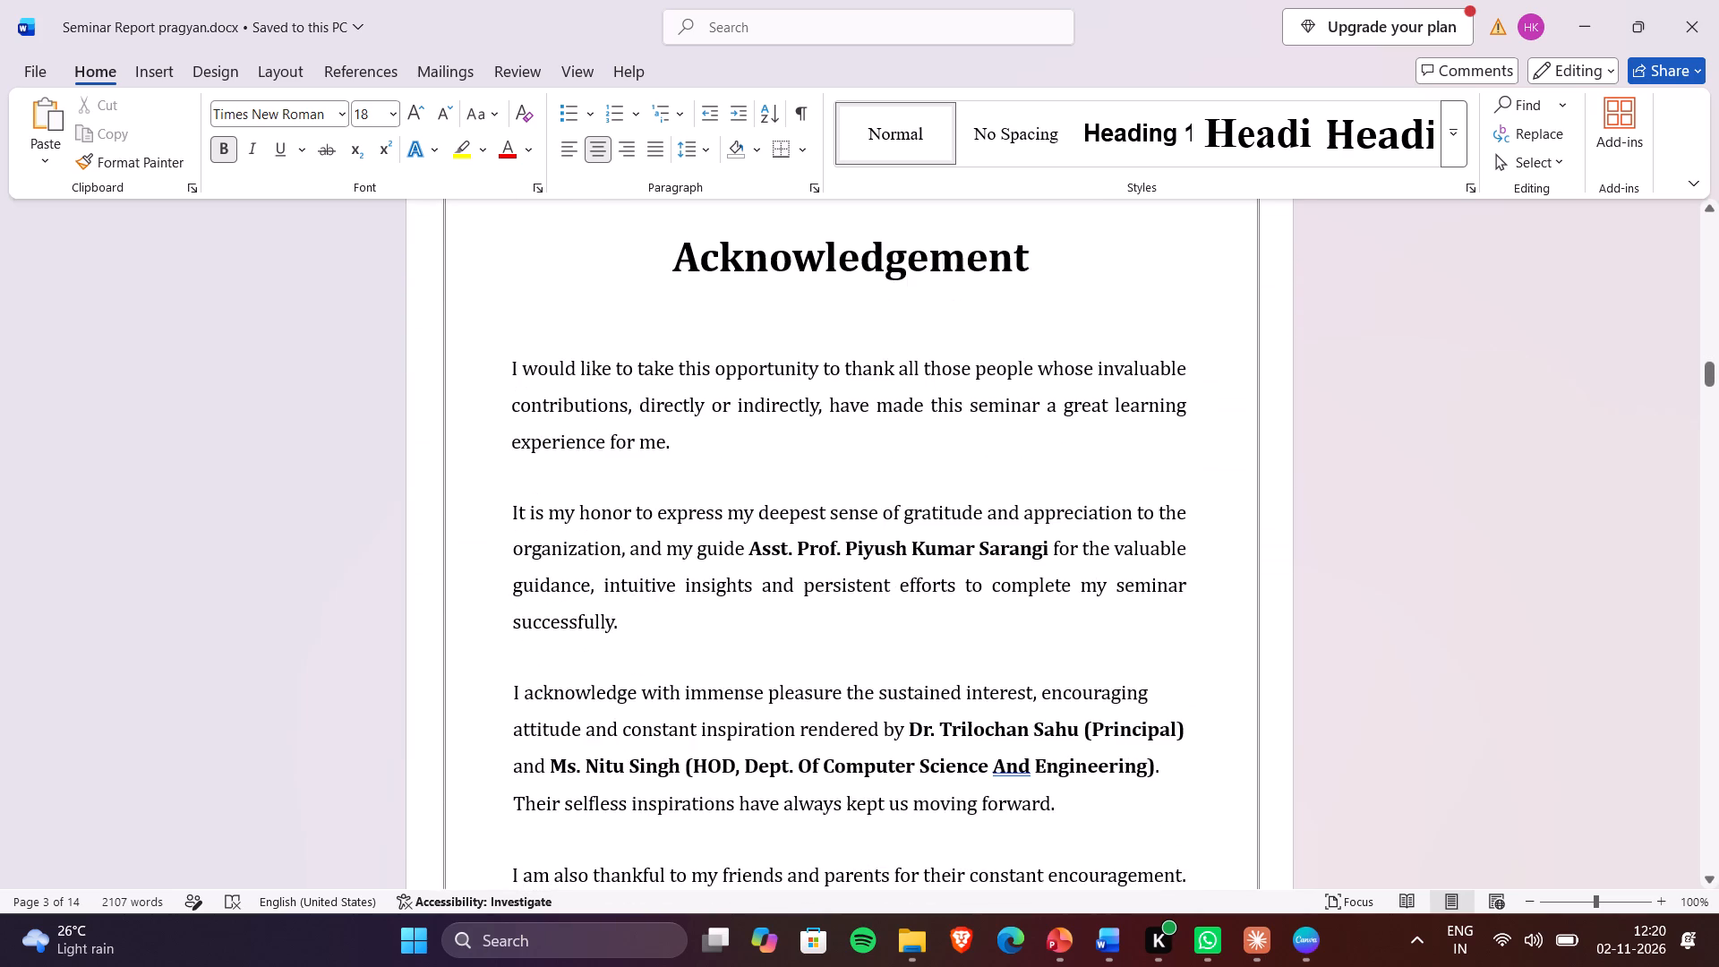
{"action": "scroll", "coordinate": [943, 628], "scroll_direction": "down", "scroll_amount": 1}
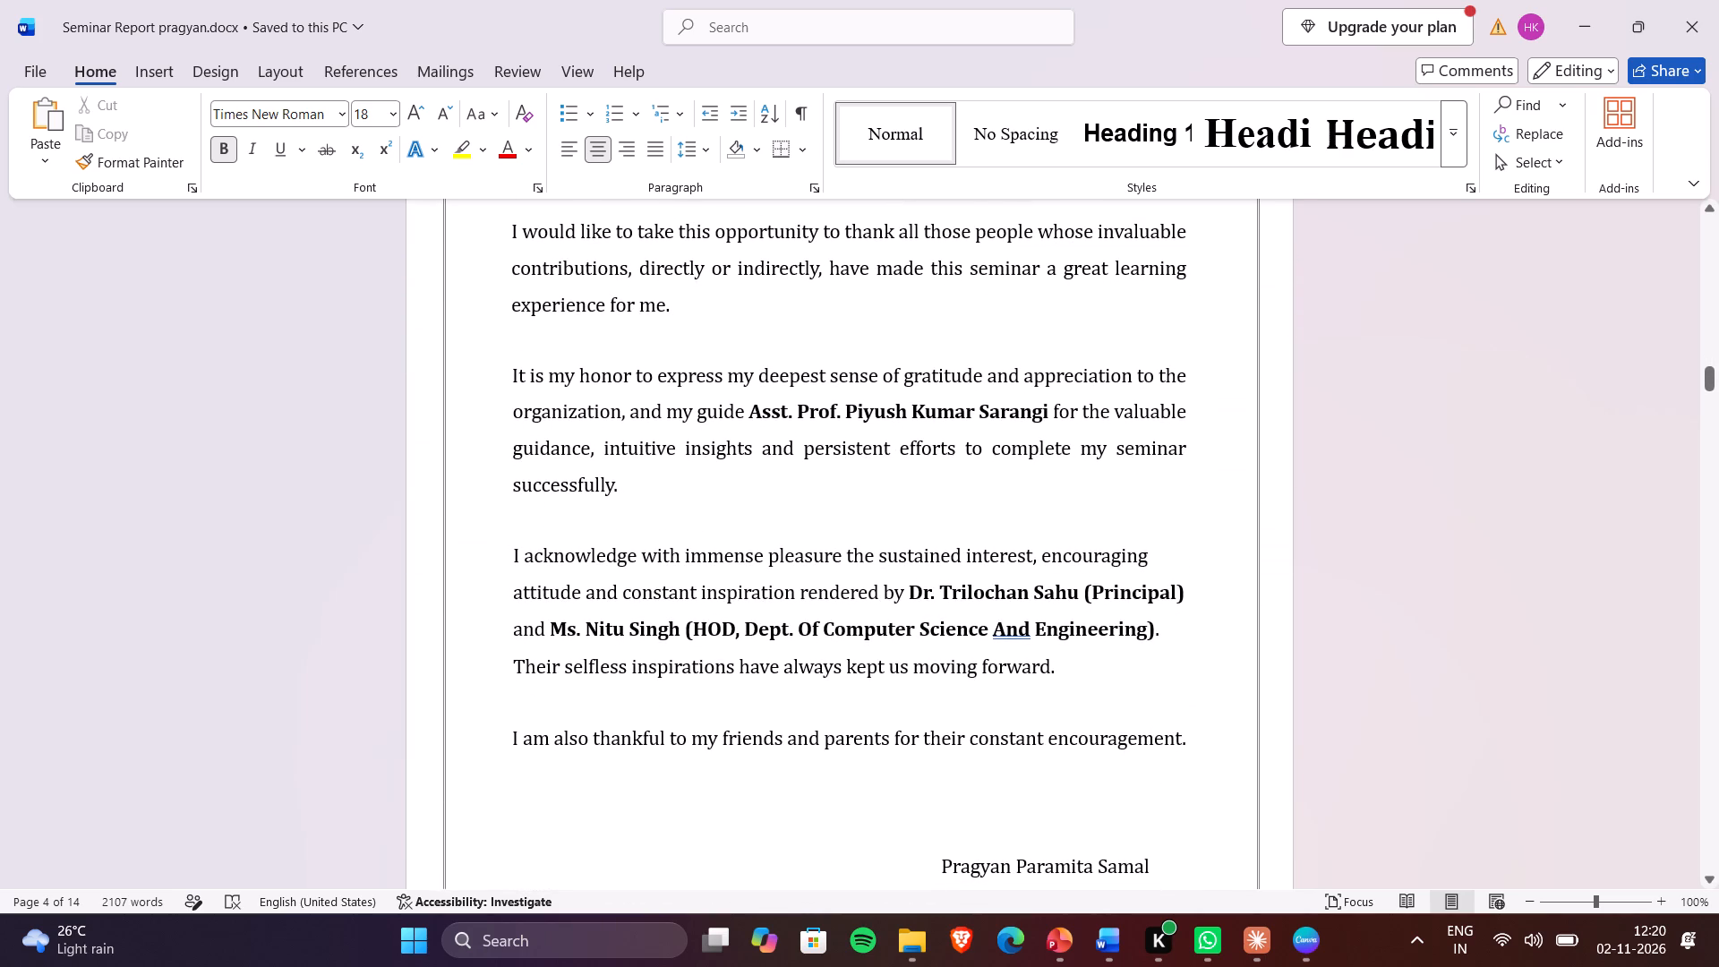
Replace the principal's name after "Dr." in the Acknowledgement's third paragraph with the new principal's name.
{"action": "left_click", "coordinate": [1074, 598]}
{"action": "key", "text": "ctrl+shift+Left"}
{"action": "key", "text": "ctrl+shift+Left"}
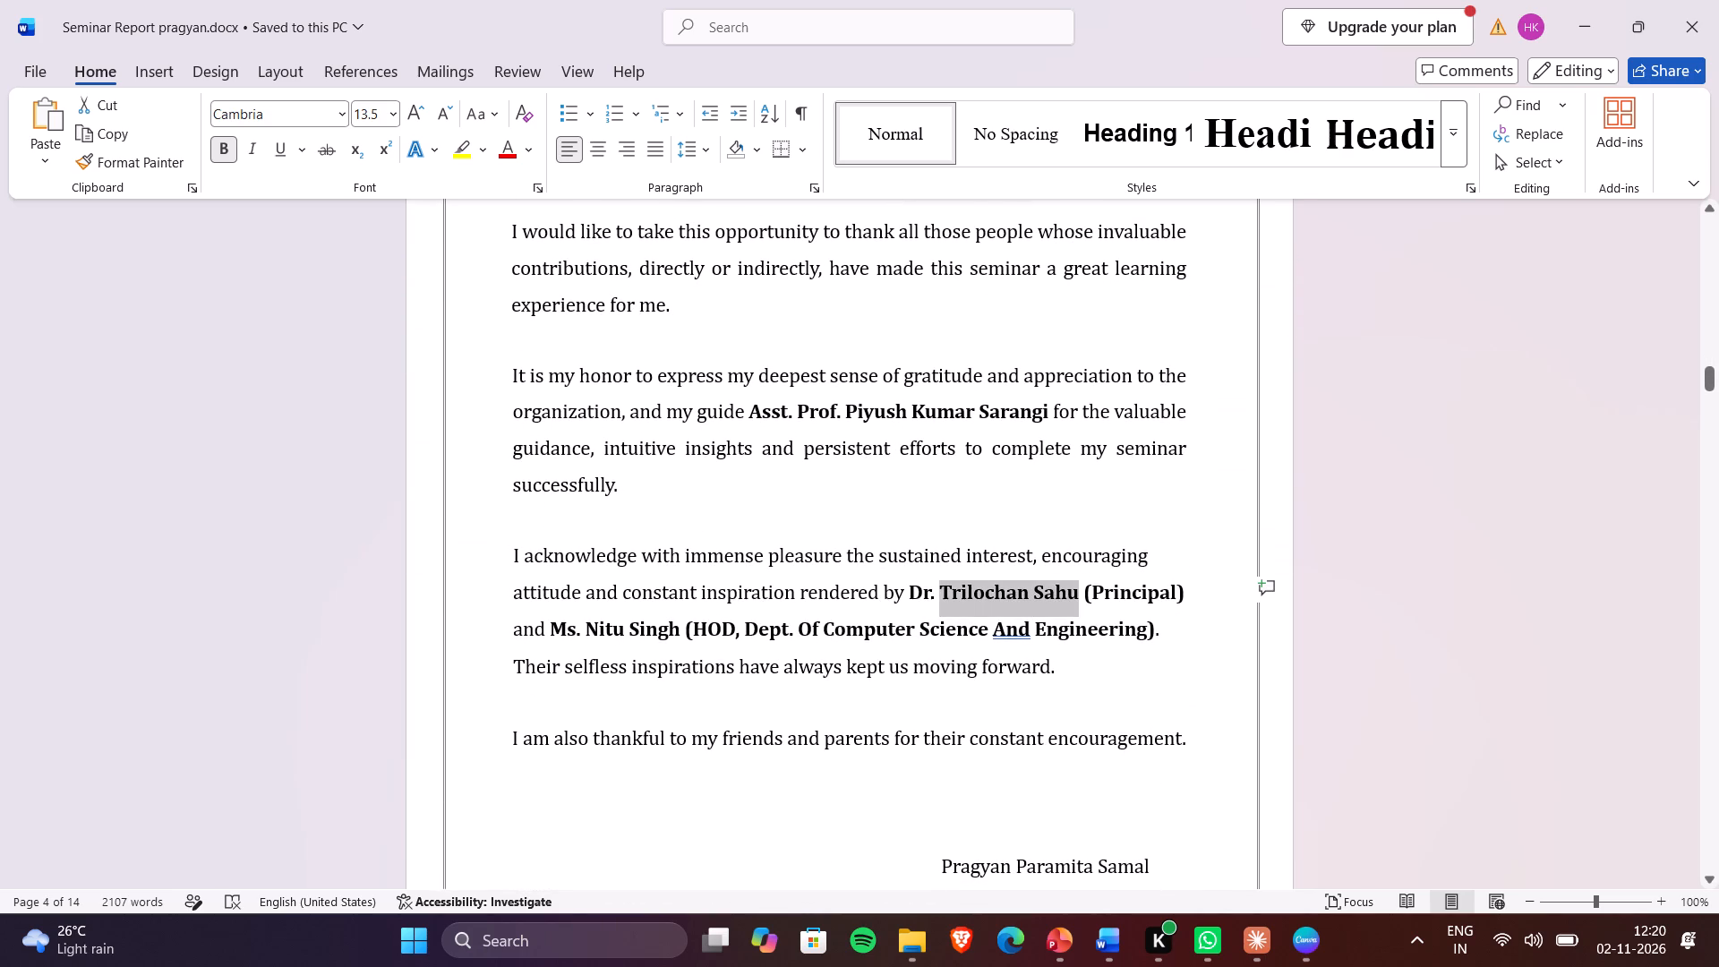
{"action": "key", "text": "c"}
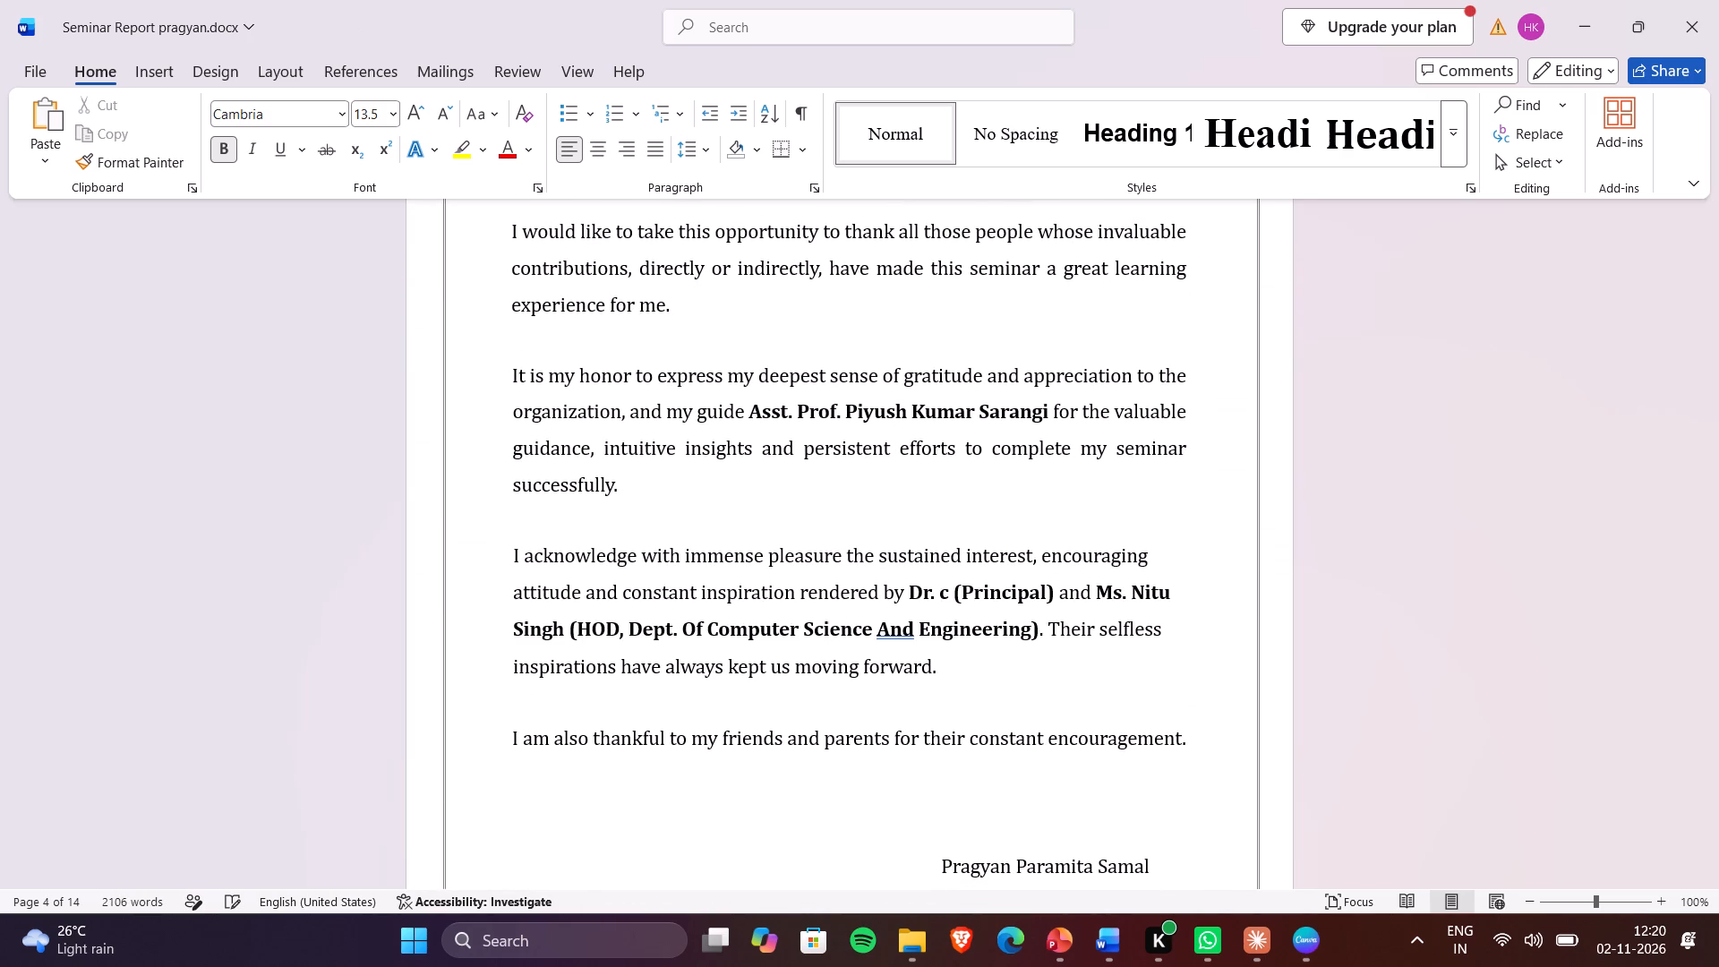
{"action": "key", "text": "BackSpace"}
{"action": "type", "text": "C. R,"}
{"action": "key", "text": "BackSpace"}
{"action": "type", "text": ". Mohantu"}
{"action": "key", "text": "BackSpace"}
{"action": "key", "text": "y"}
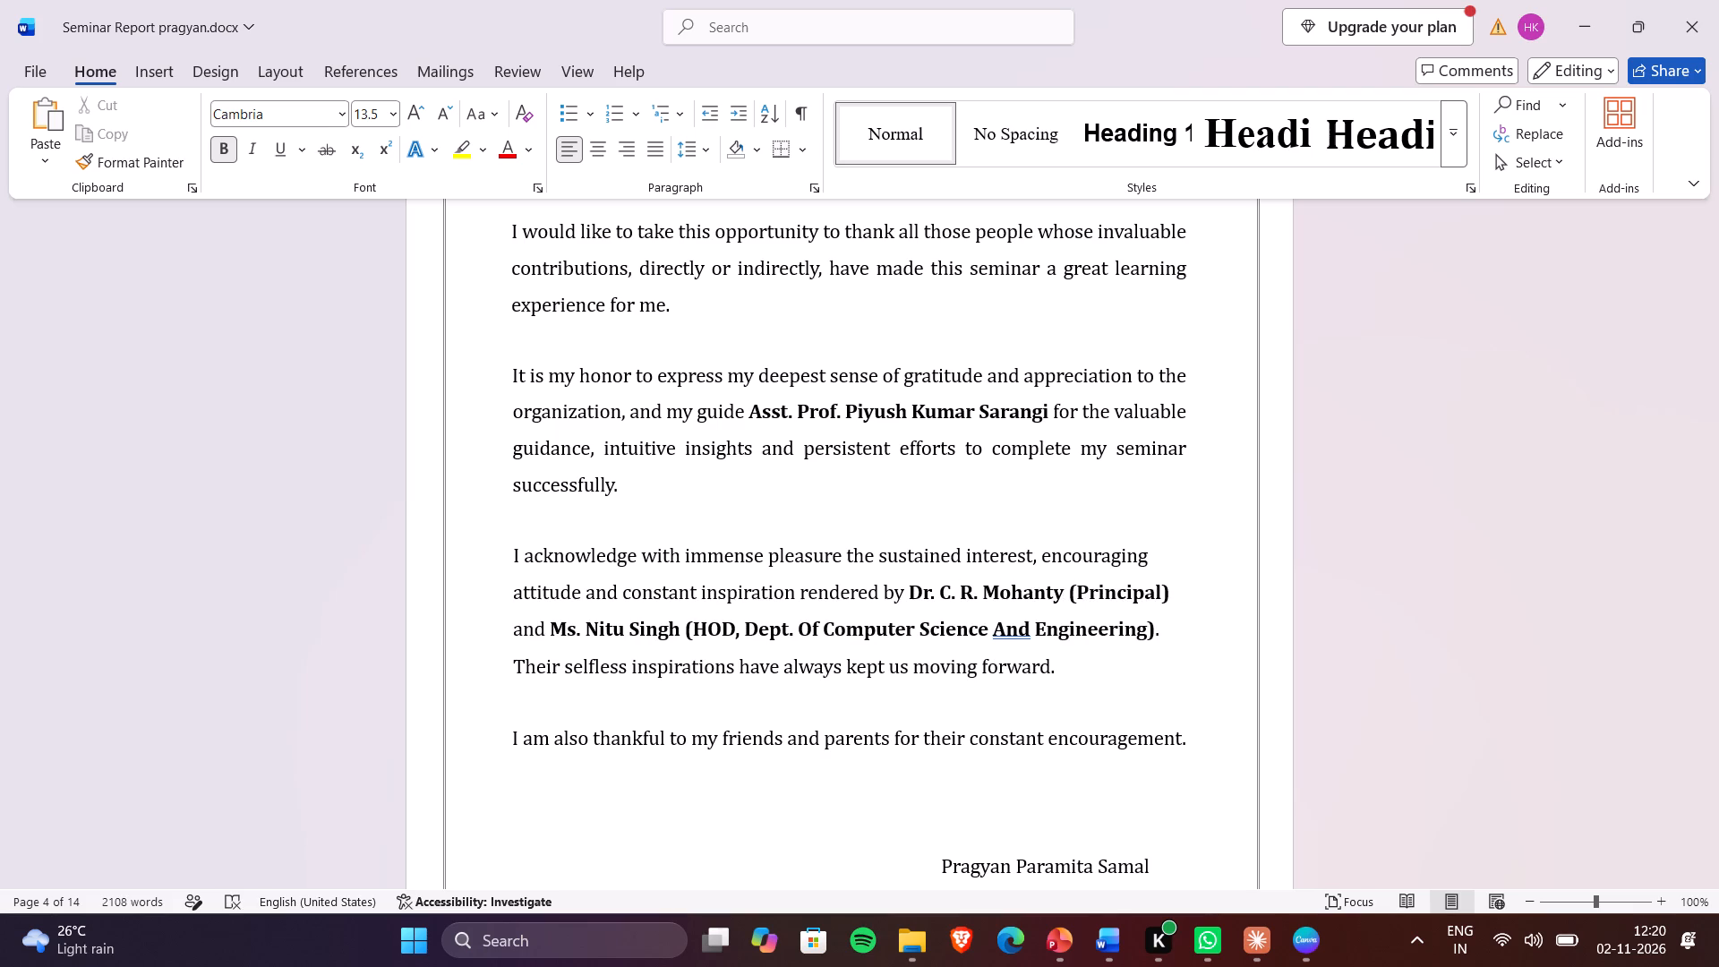
Add a pair of parentheses after "Computer Science And Engineering" in the HOD's department details in the Acknowledgement.
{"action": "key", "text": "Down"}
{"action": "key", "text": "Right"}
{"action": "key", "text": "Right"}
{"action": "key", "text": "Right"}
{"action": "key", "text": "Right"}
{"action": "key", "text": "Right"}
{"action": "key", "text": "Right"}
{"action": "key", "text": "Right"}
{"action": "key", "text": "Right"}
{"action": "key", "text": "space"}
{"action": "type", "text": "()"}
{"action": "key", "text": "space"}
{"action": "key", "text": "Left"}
Enter "Artificial Intelligience" inside the empty parentheses after "Computer Science And Engineering" in the Acknowledgement's HOD details.
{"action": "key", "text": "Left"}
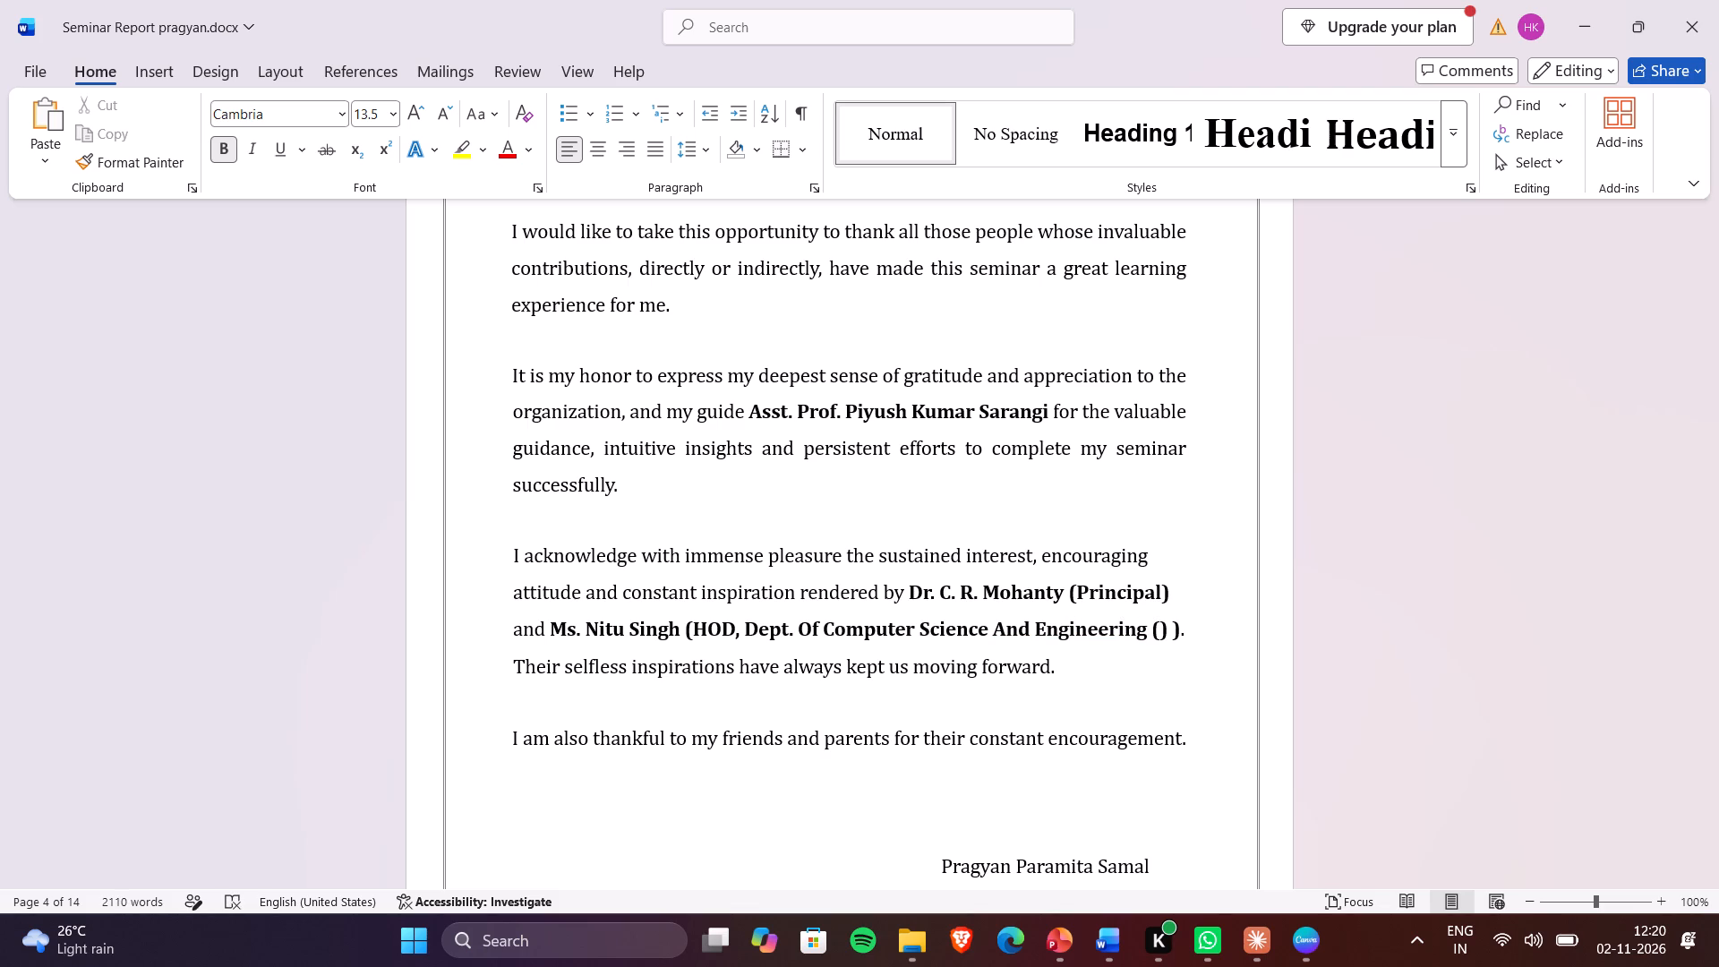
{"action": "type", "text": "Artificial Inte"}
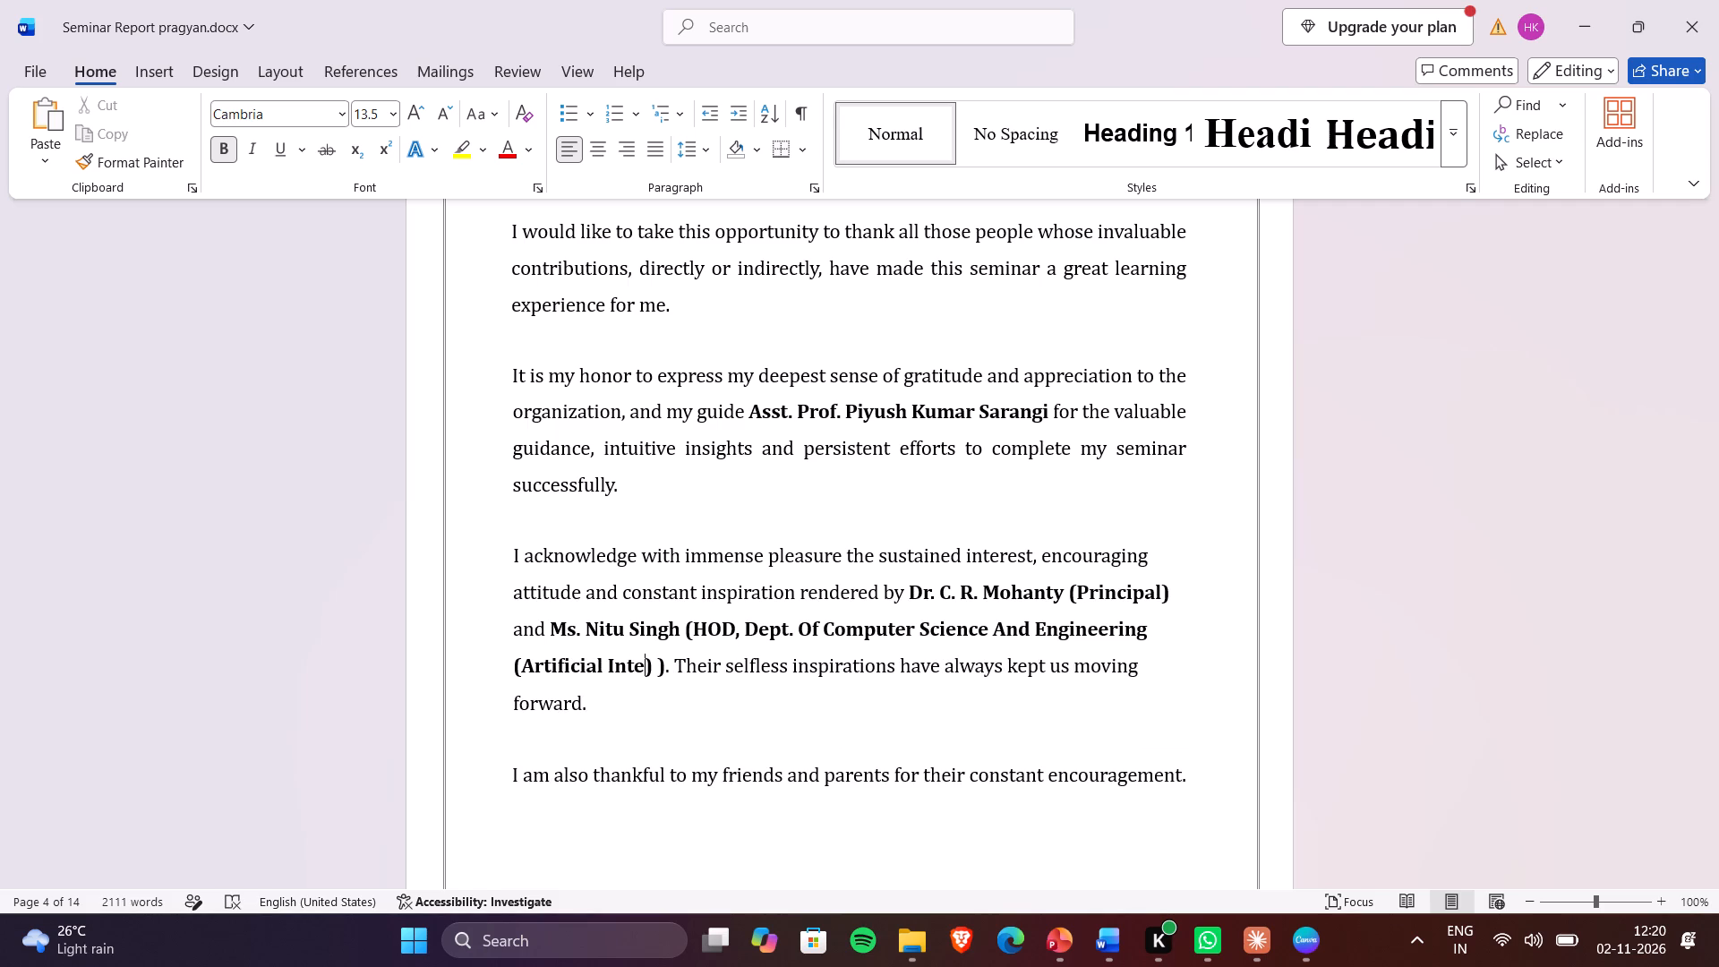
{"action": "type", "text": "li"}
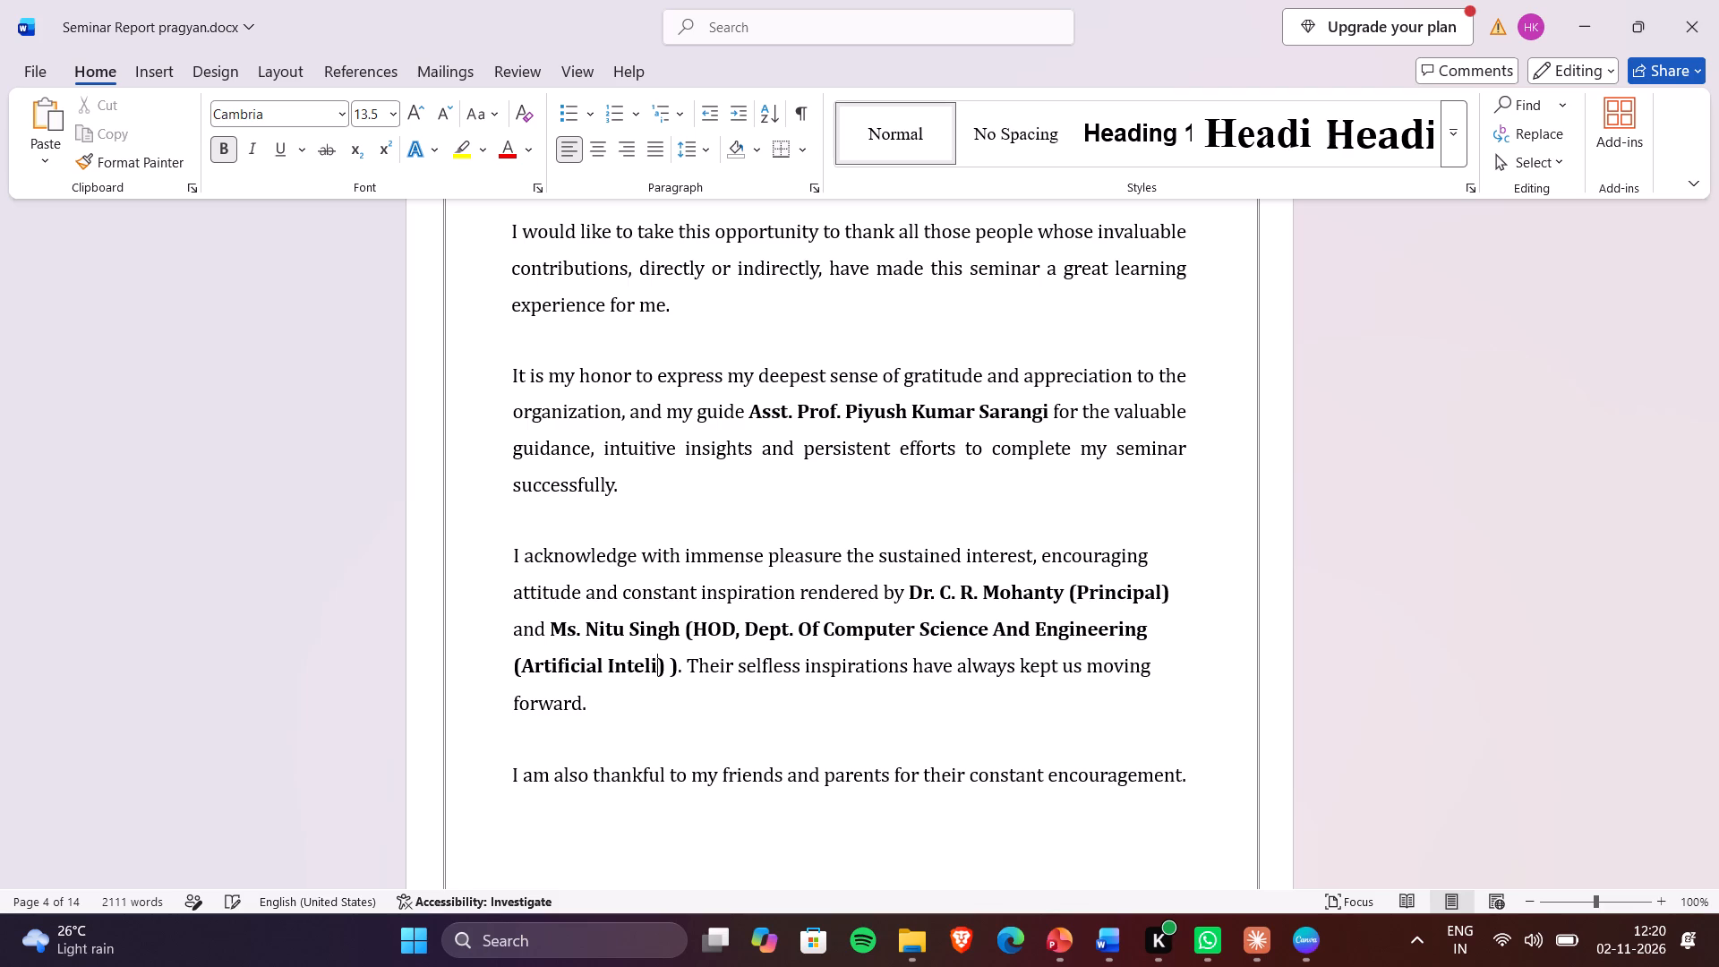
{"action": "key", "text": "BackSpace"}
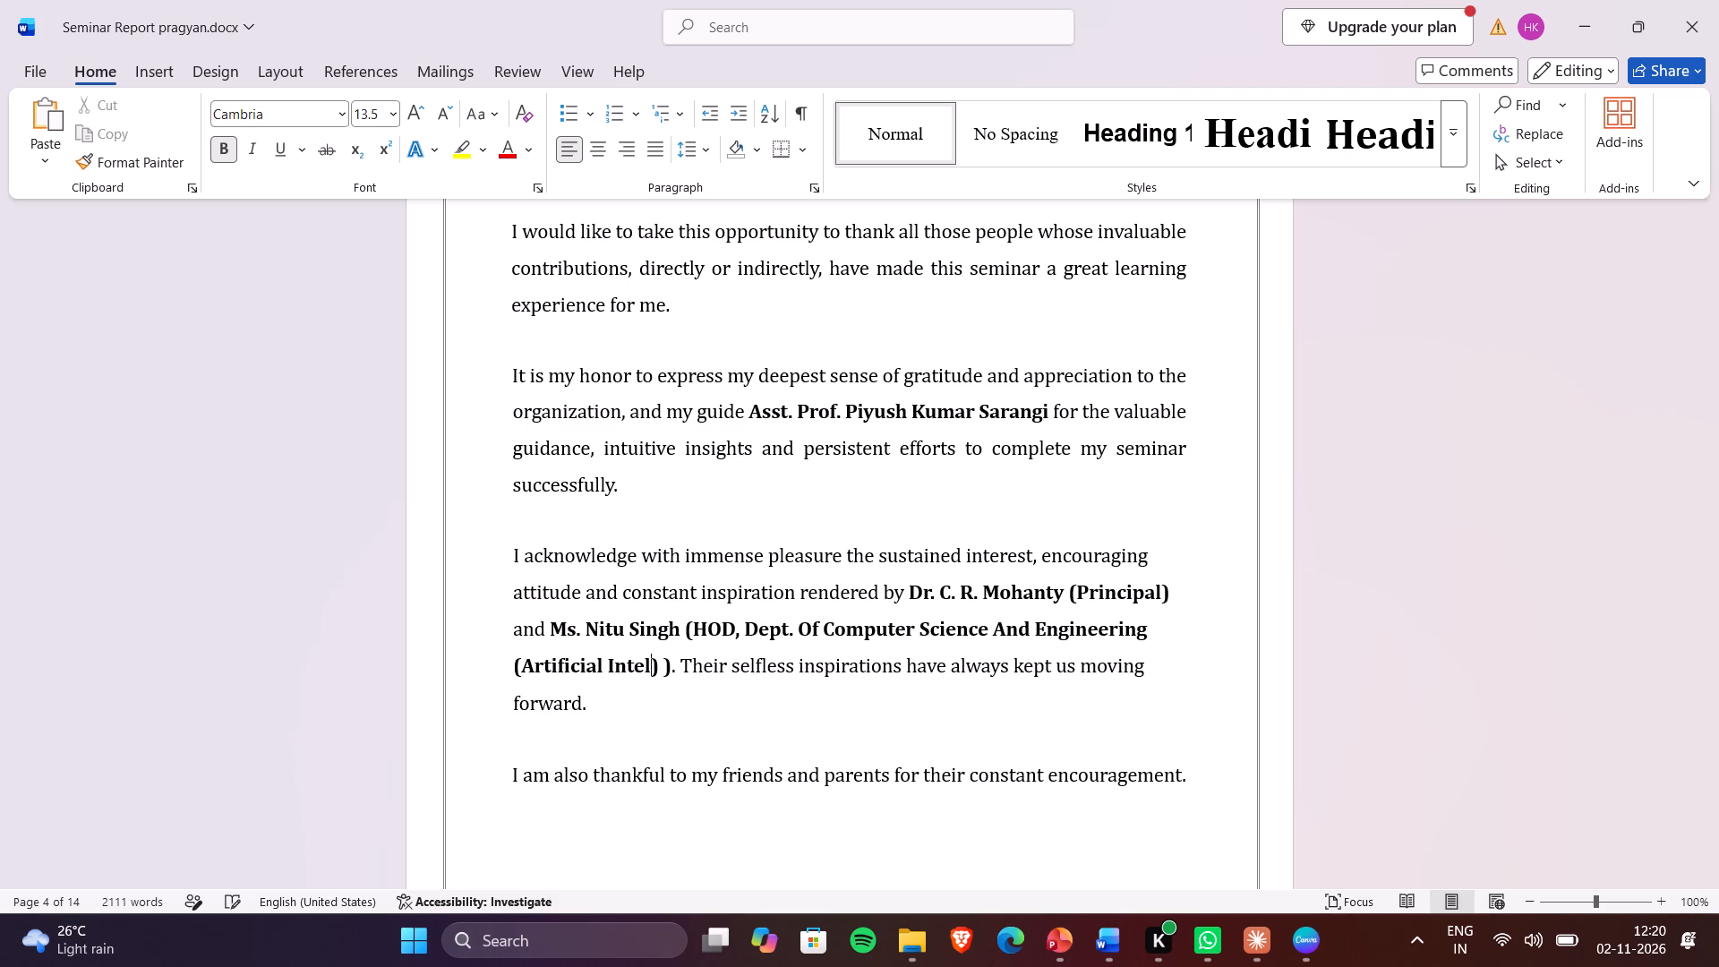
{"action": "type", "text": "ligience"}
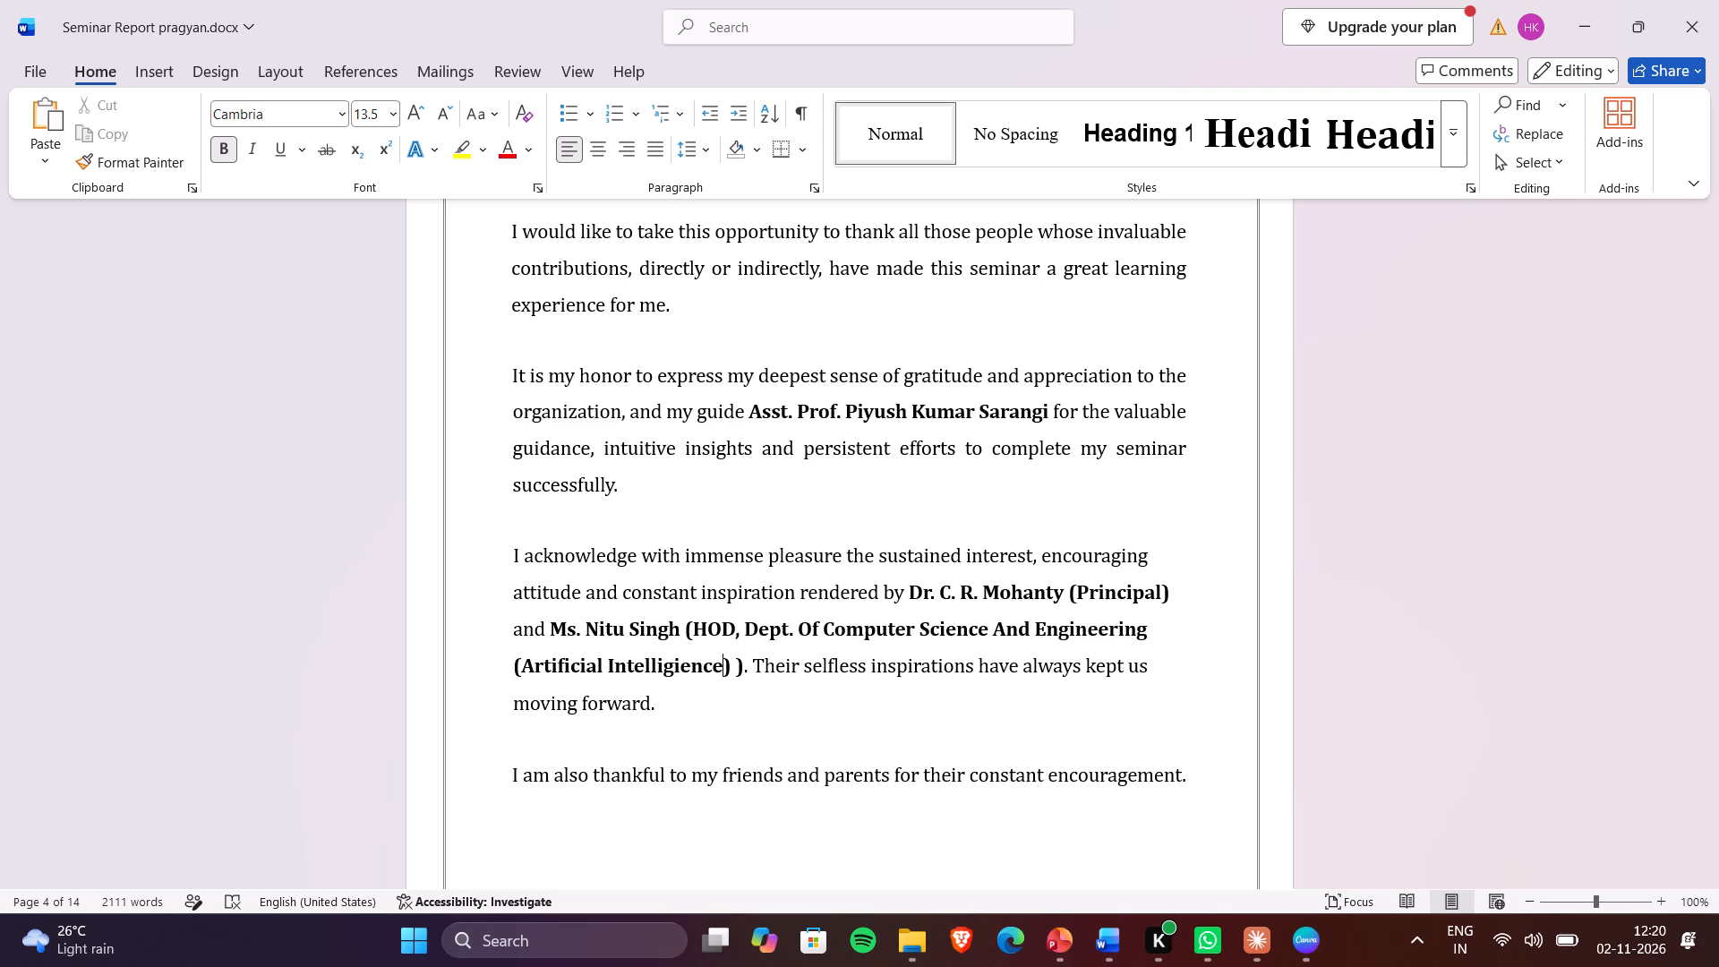
Look through the remaining pages after the Acknowledgement, return to it and save the seminar report.
{"action": "scroll", "coordinate": [1197, 629], "scroll_direction": "down", "scroll_amount": 2}
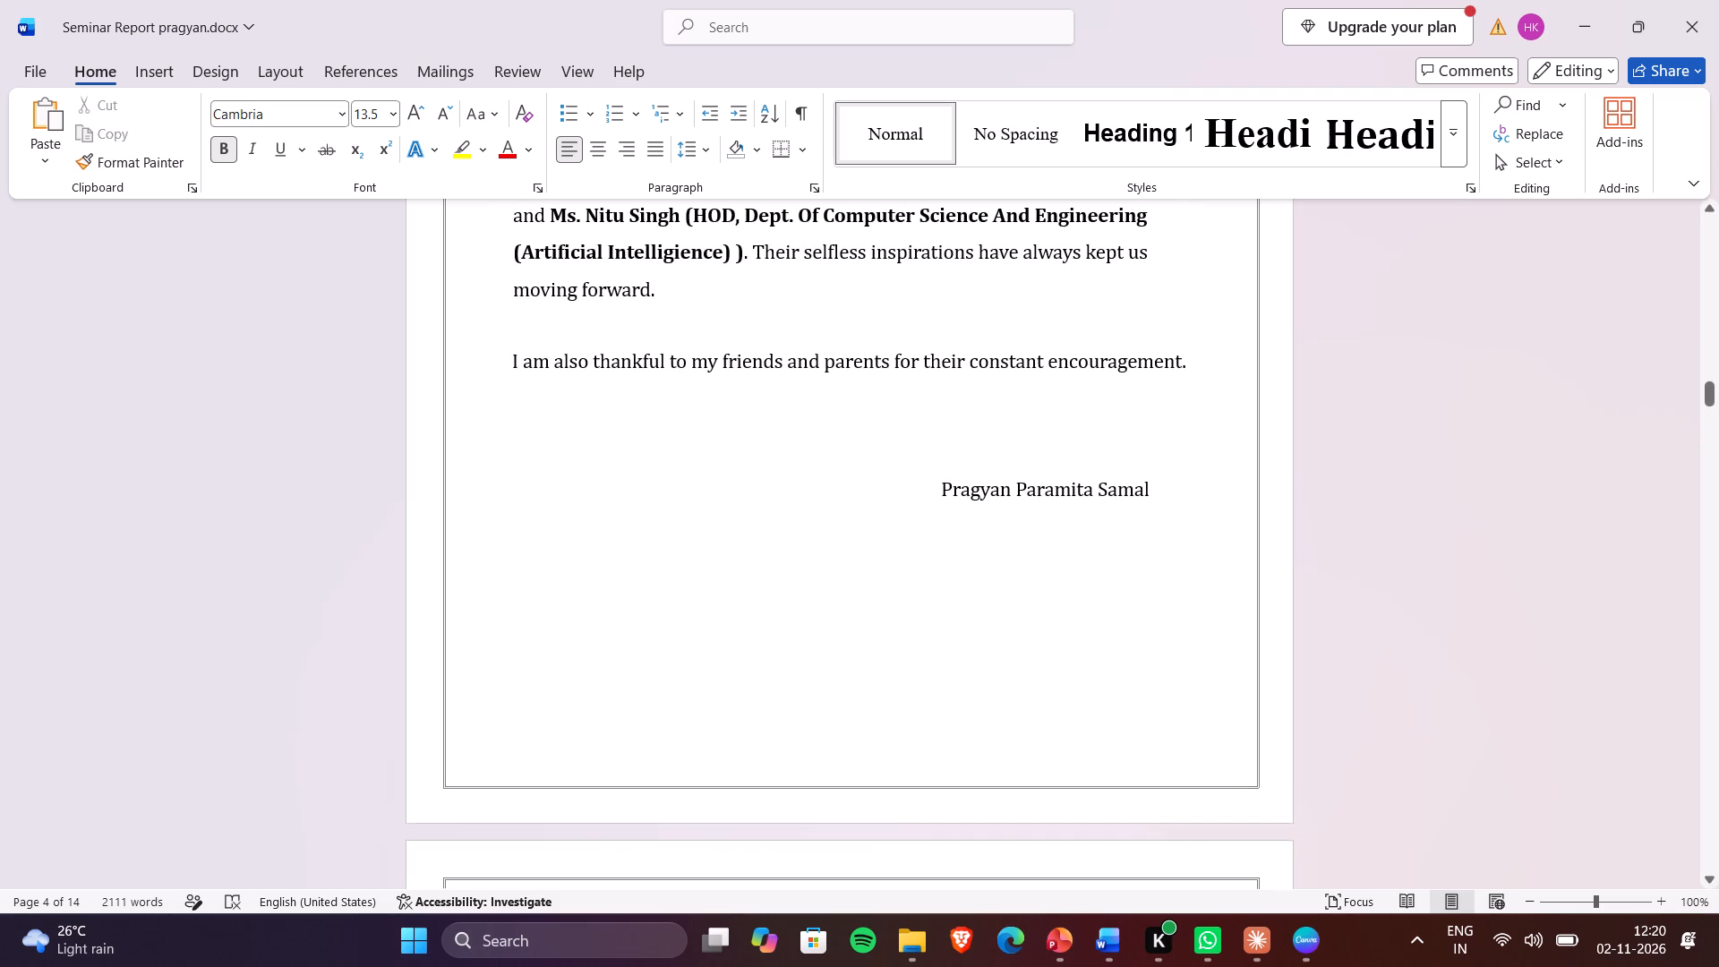
{"action": "scroll", "coordinate": [1197, 629], "scroll_direction": "down", "scroll_amount": 8}
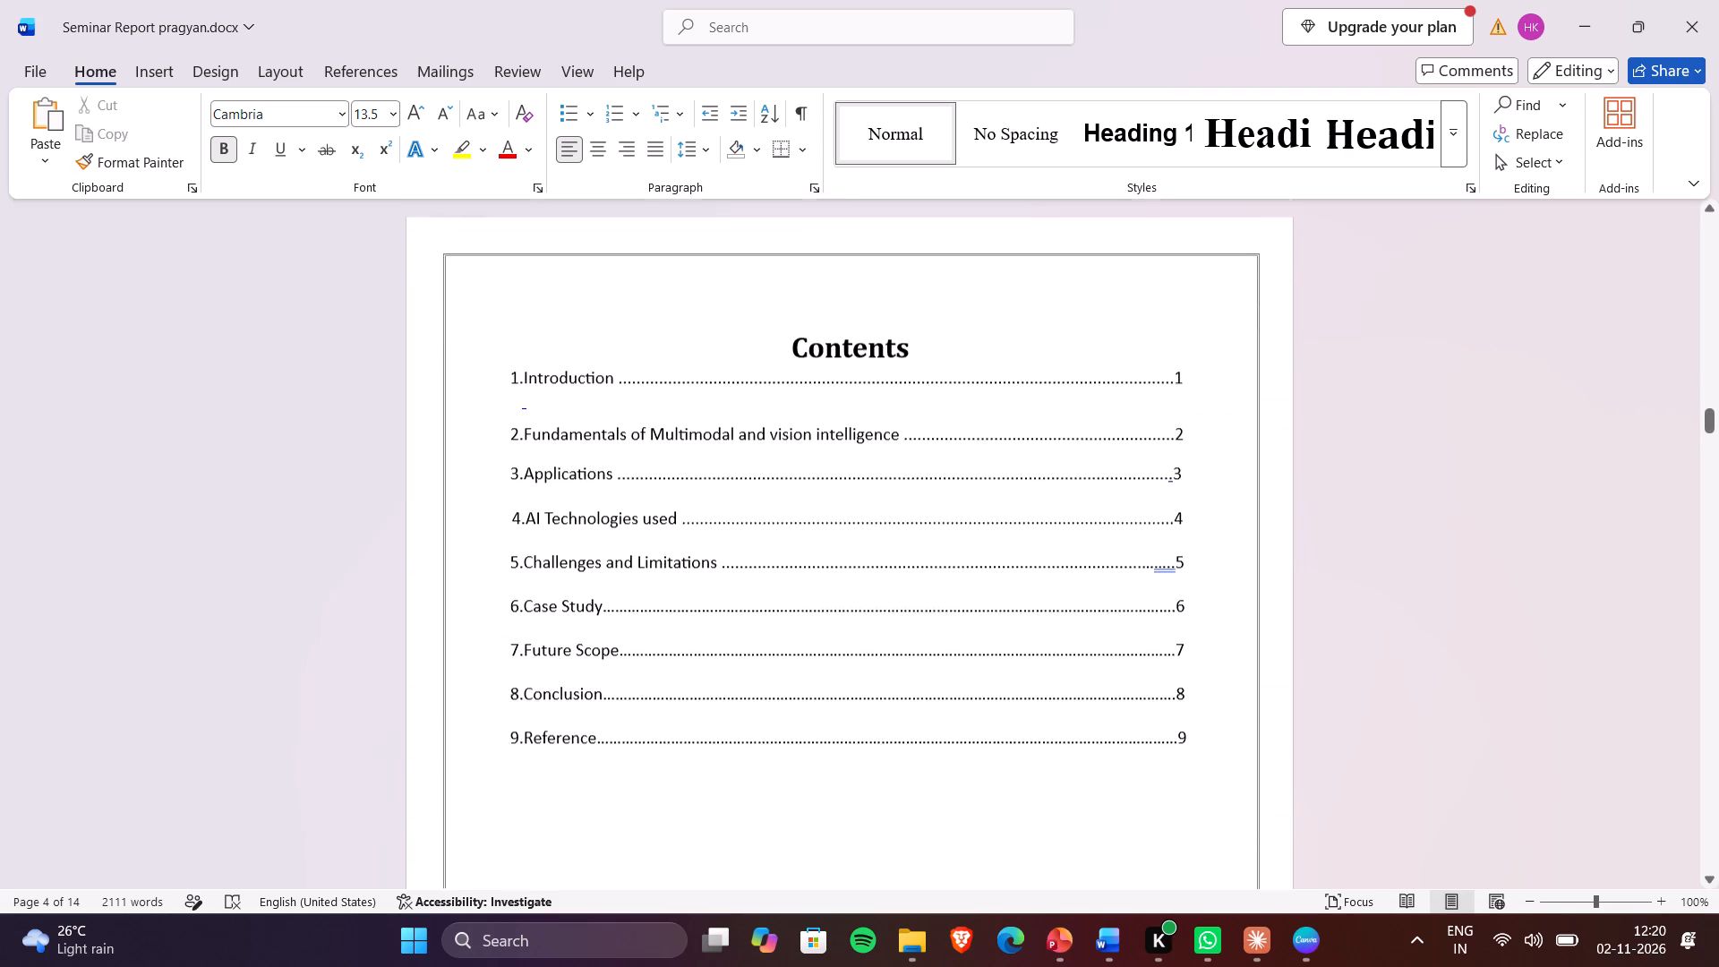
{"action": "scroll", "coordinate": [1197, 629], "scroll_direction": "down", "scroll_amount": 1}
{"action": "scroll", "coordinate": [1197, 629], "scroll_direction": "down", "scroll_amount": 20}
{"action": "scroll", "coordinate": [1197, 629], "scroll_direction": "down", "scroll_amount": 20}
{"action": "scroll", "coordinate": [1197, 629], "scroll_direction": "down", "scroll_amount": 20}
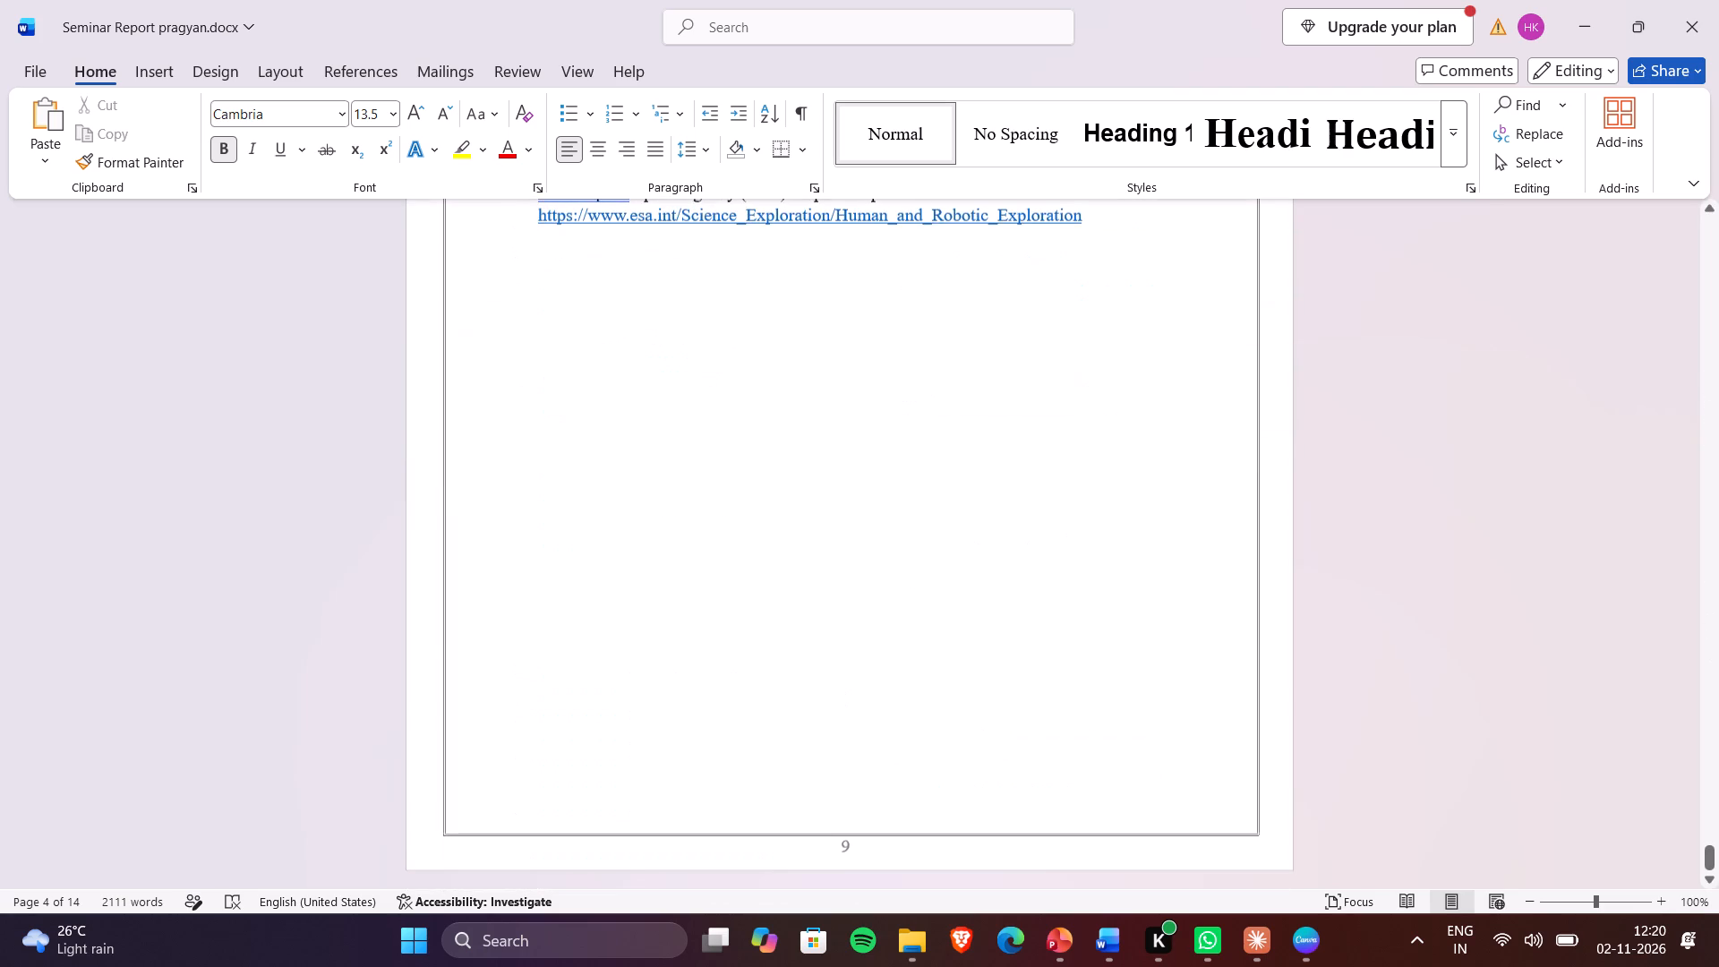
{"action": "scroll", "coordinate": [1197, 629], "scroll_direction": "up", "scroll_amount": 20}
{"action": "scroll", "coordinate": [1197, 629], "scroll_direction": "up", "scroll_amount": 7}
{"action": "left_click", "coordinate": [1038, 583]}
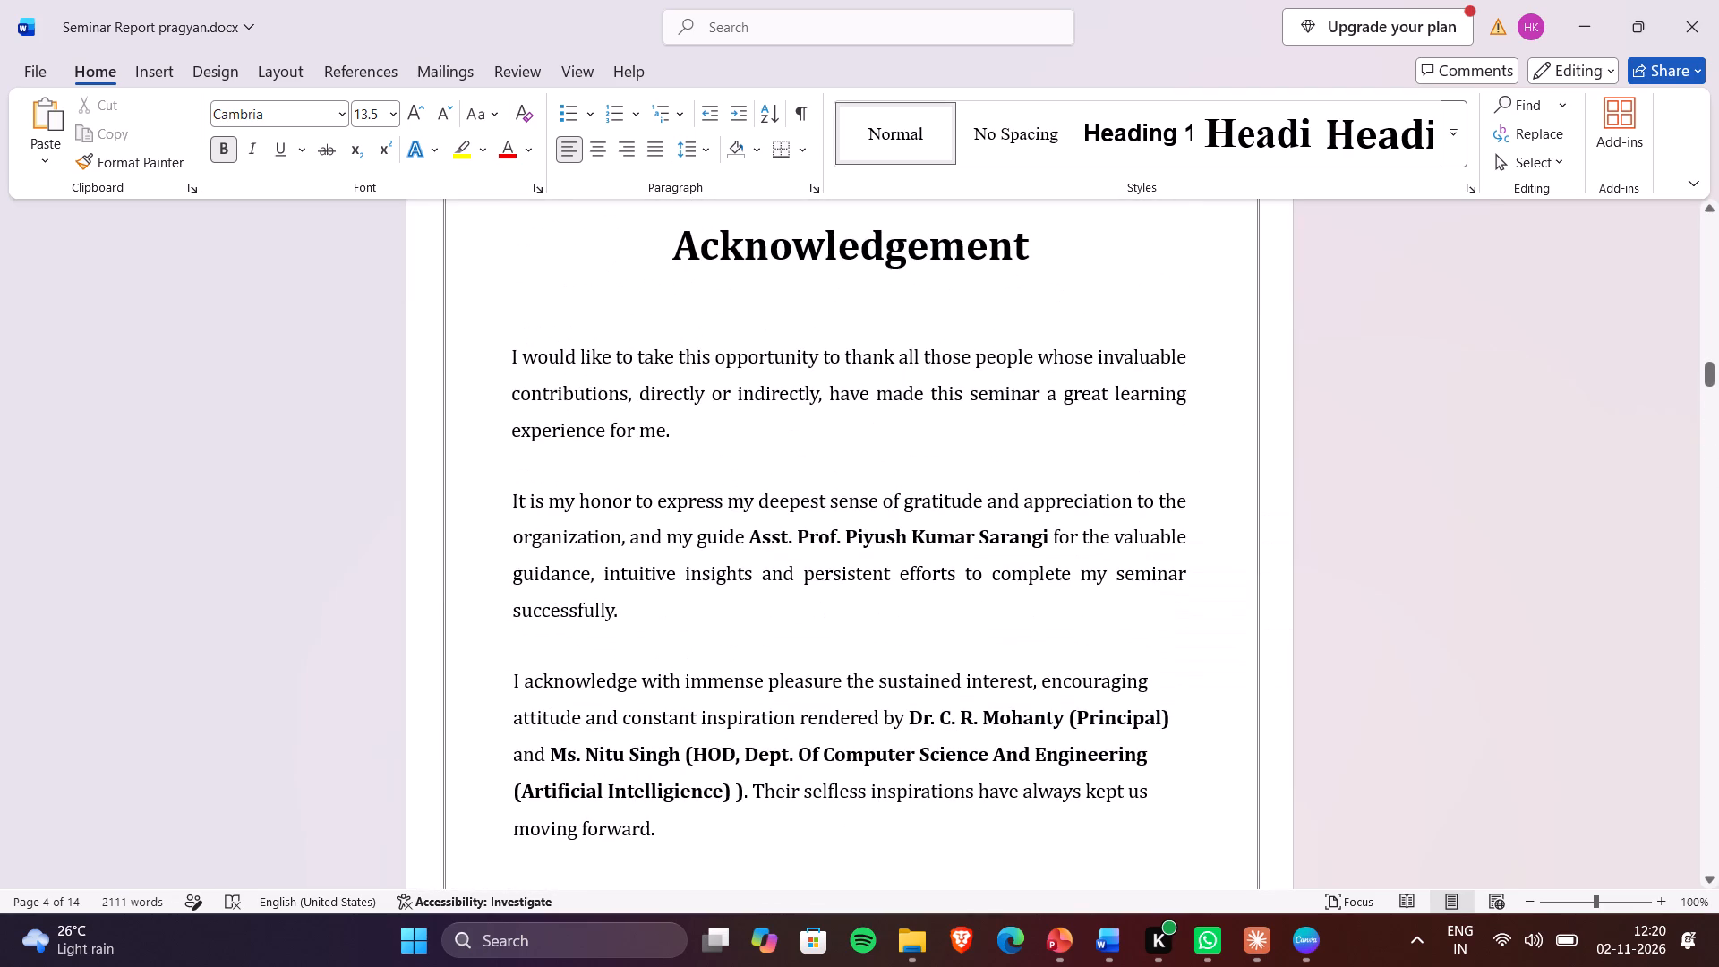
{"action": "key", "text": "ctrl+s"}
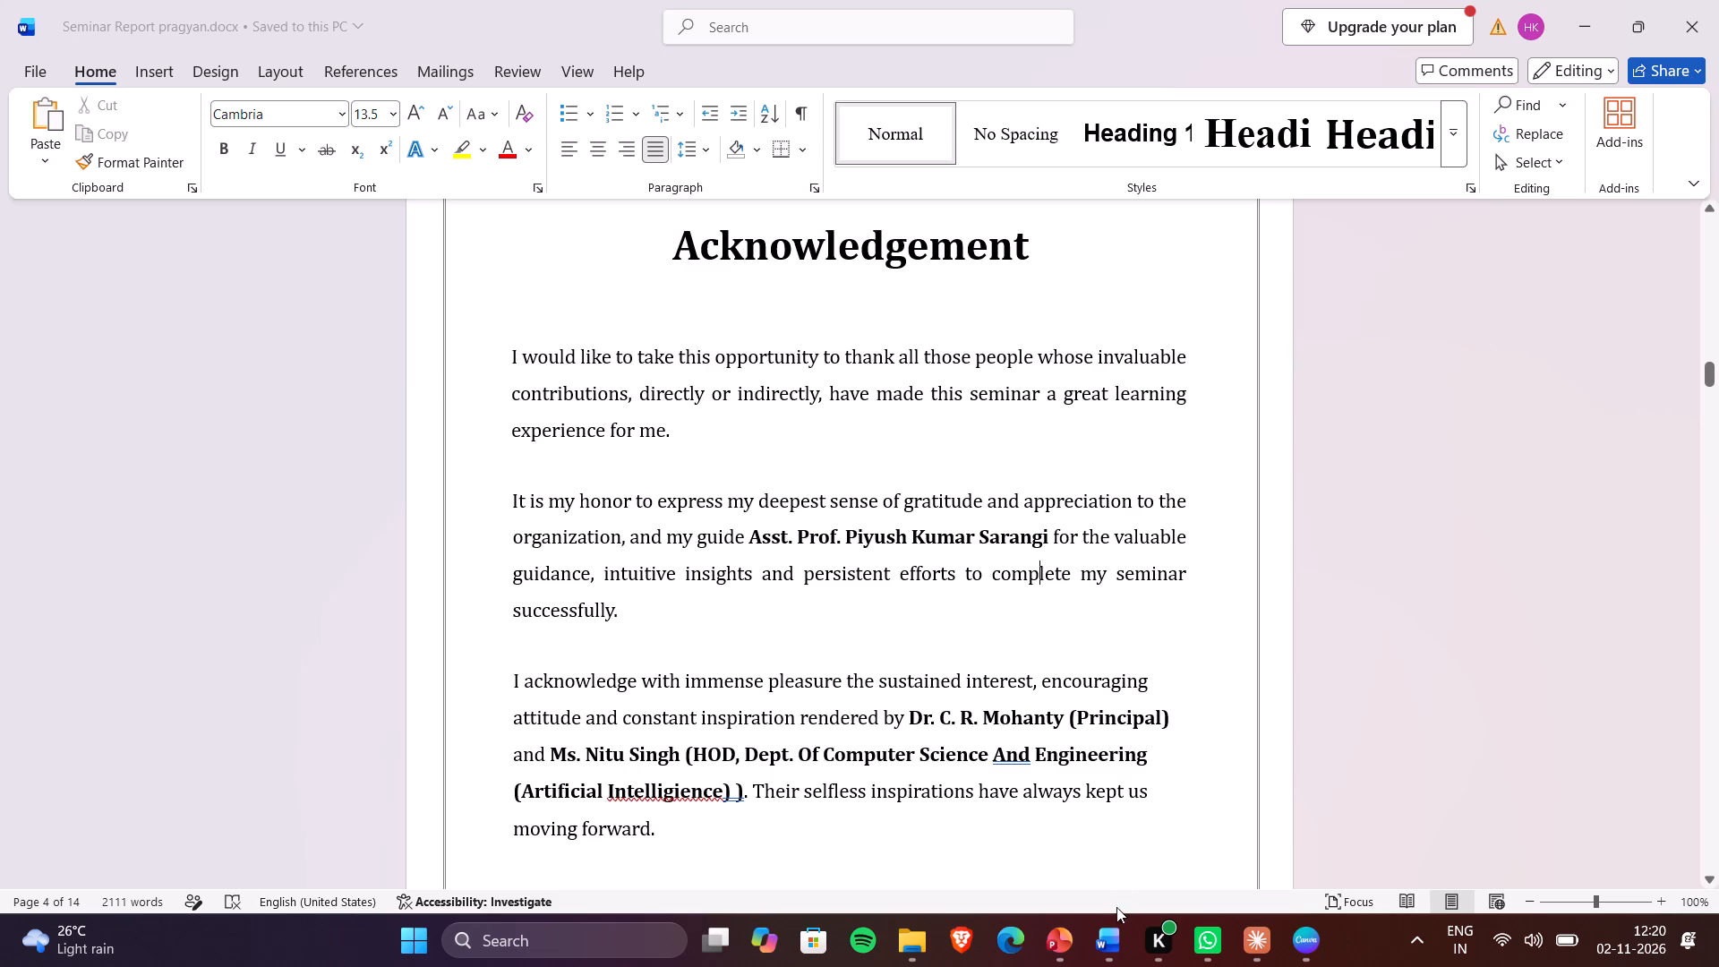
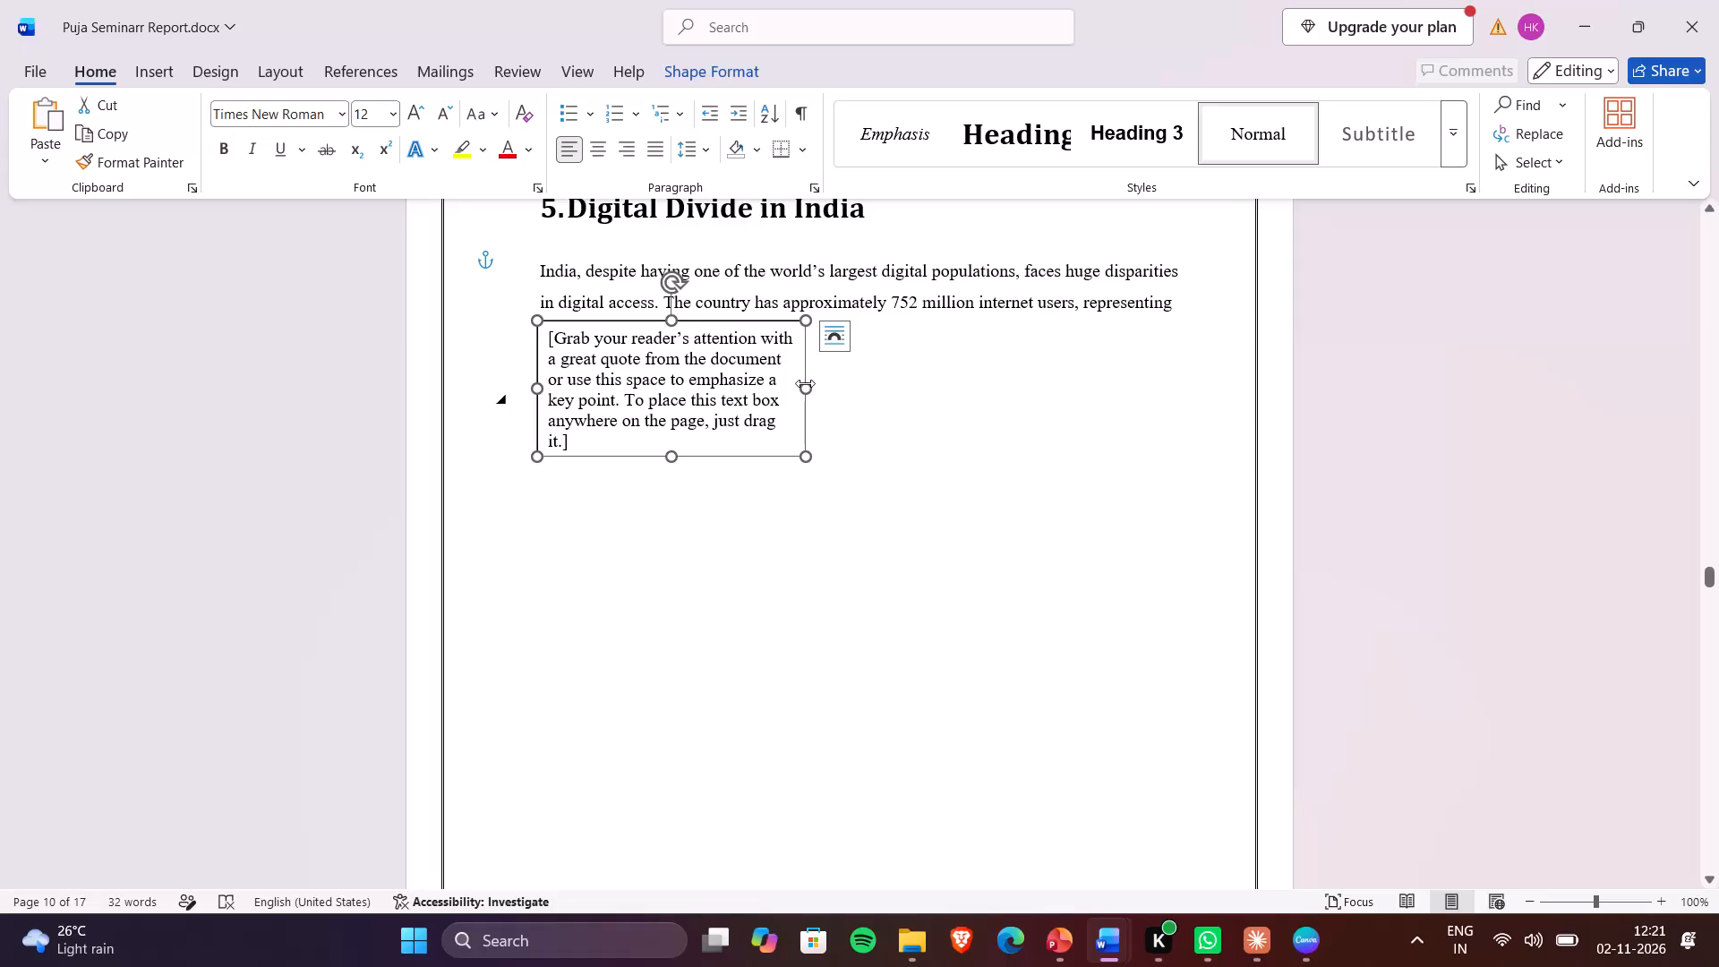
Enlarge the text box below the opening lines of "5. Digital Divide in India" and replace its placeholder with the copied section text.
{"action": "left_click_drag", "start_coordinate": [805, 383], "coordinate": [1185, 409]}
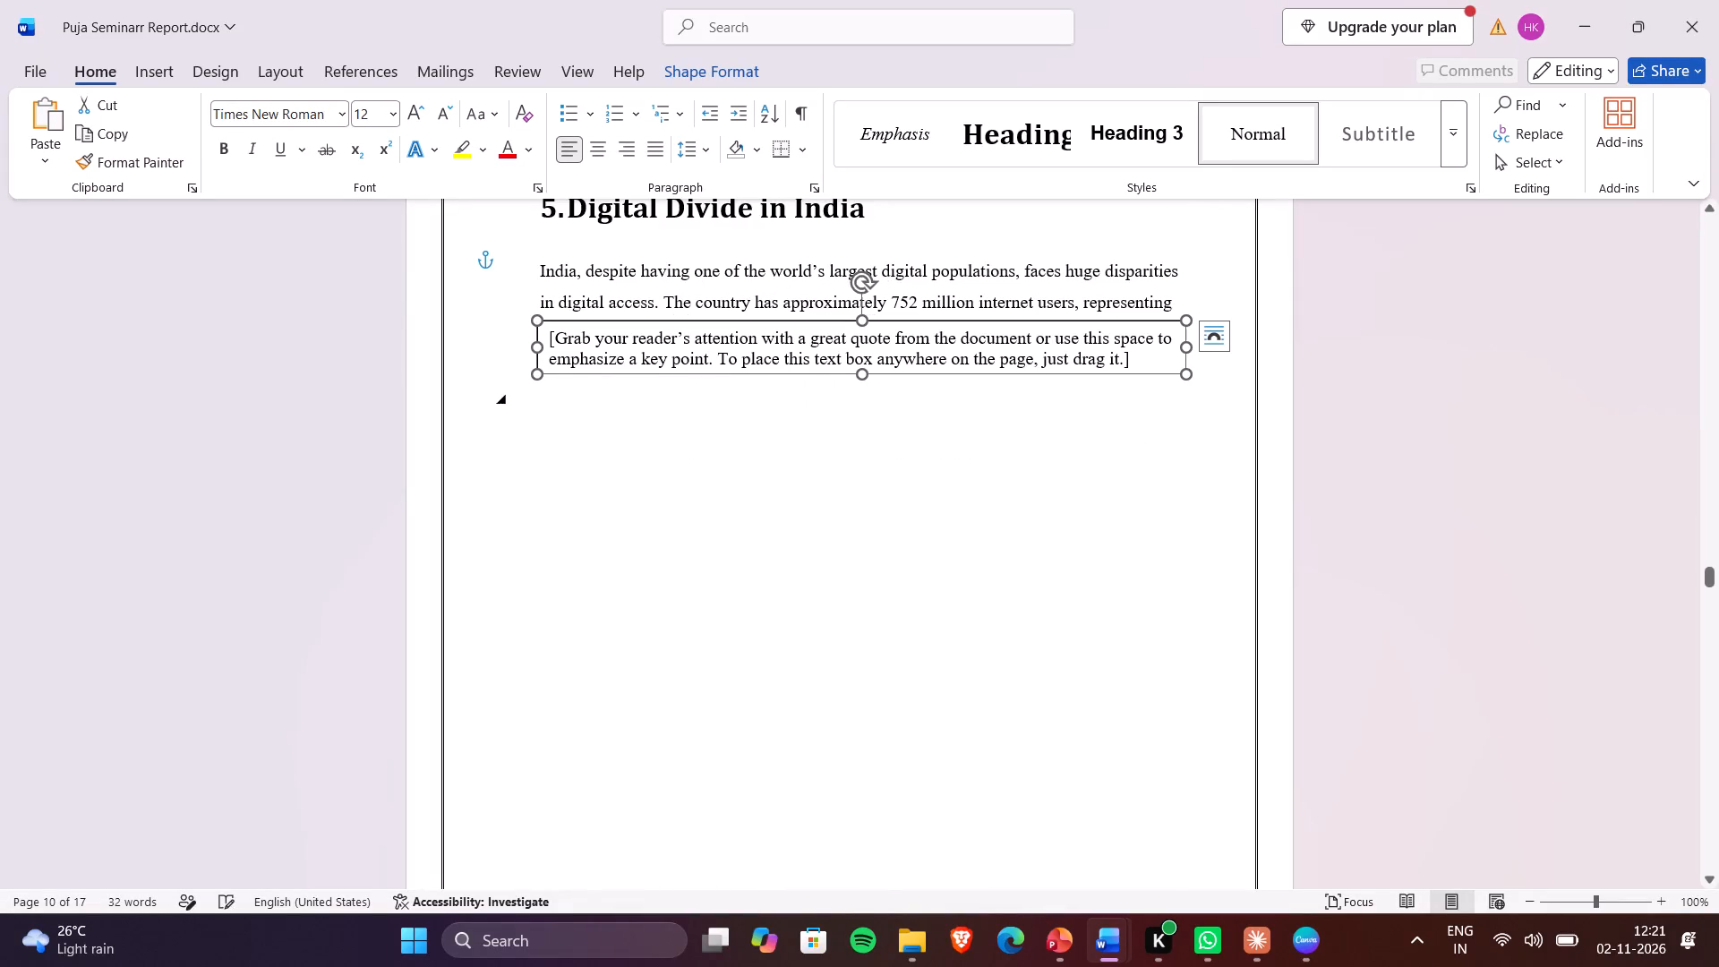
{"action": "left_click_drag", "start_coordinate": [859, 377], "coordinate": [862, 700]}
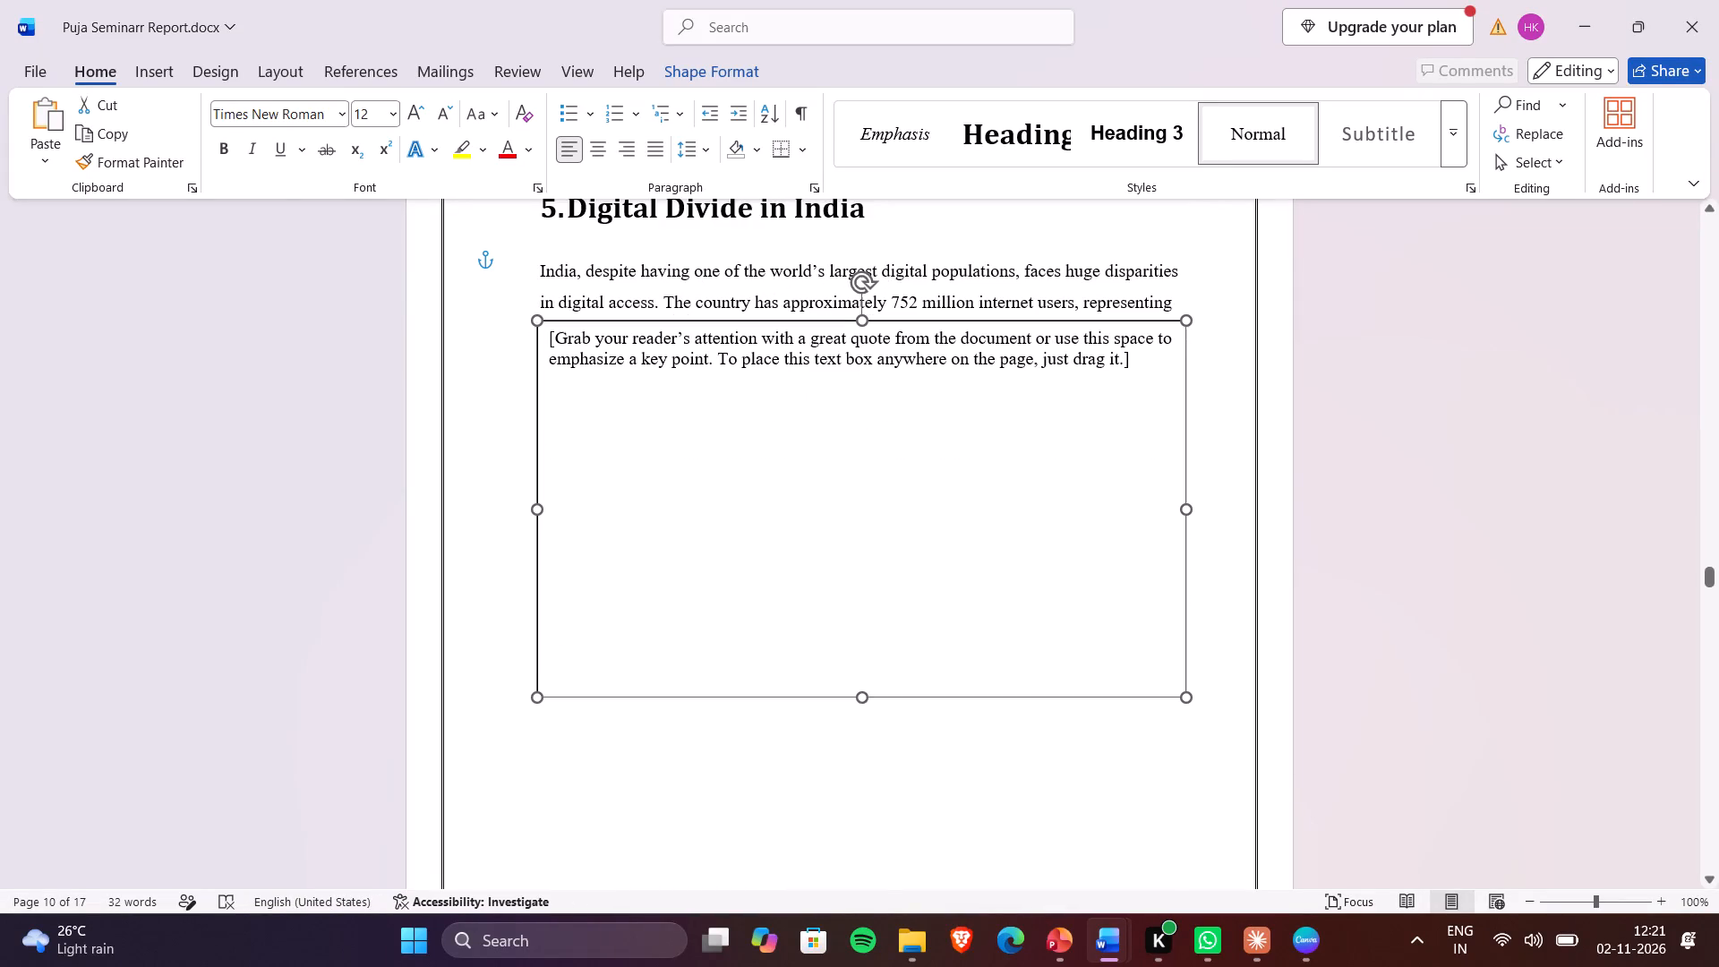
{"action": "left_click", "coordinate": [940, 499]}
{"action": "key", "text": "ctrl+v"}
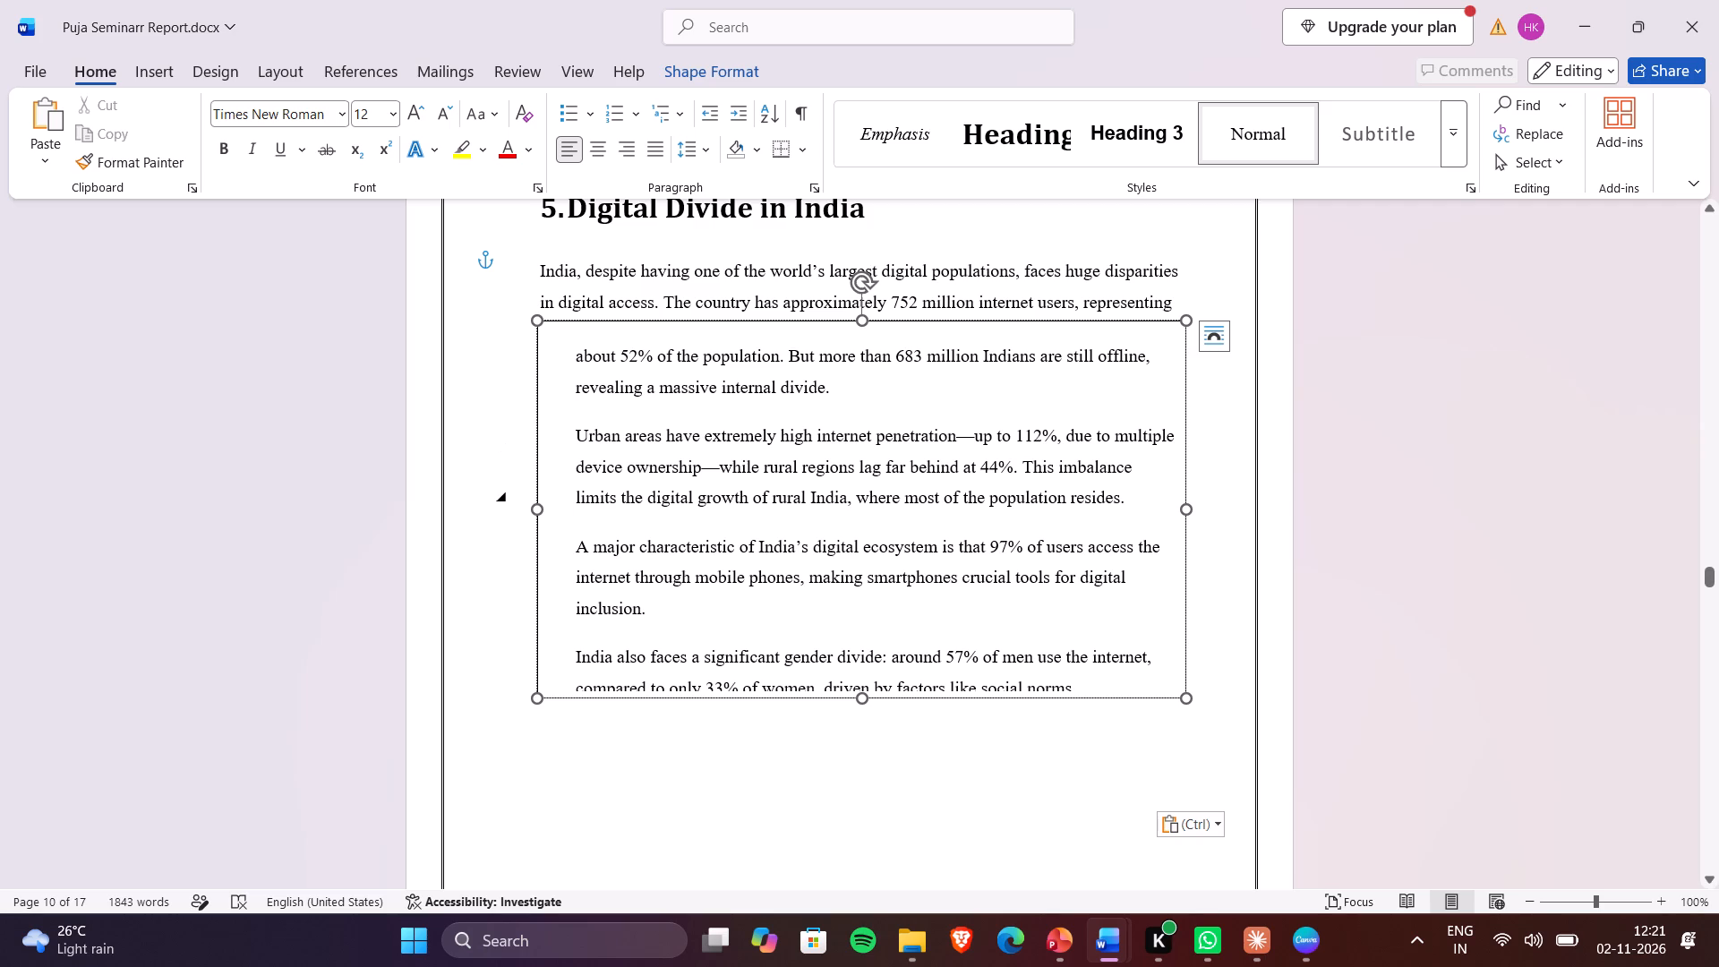
{"action": "left_click_drag", "start_coordinate": [541, 504], "coordinate": [491, 504]}
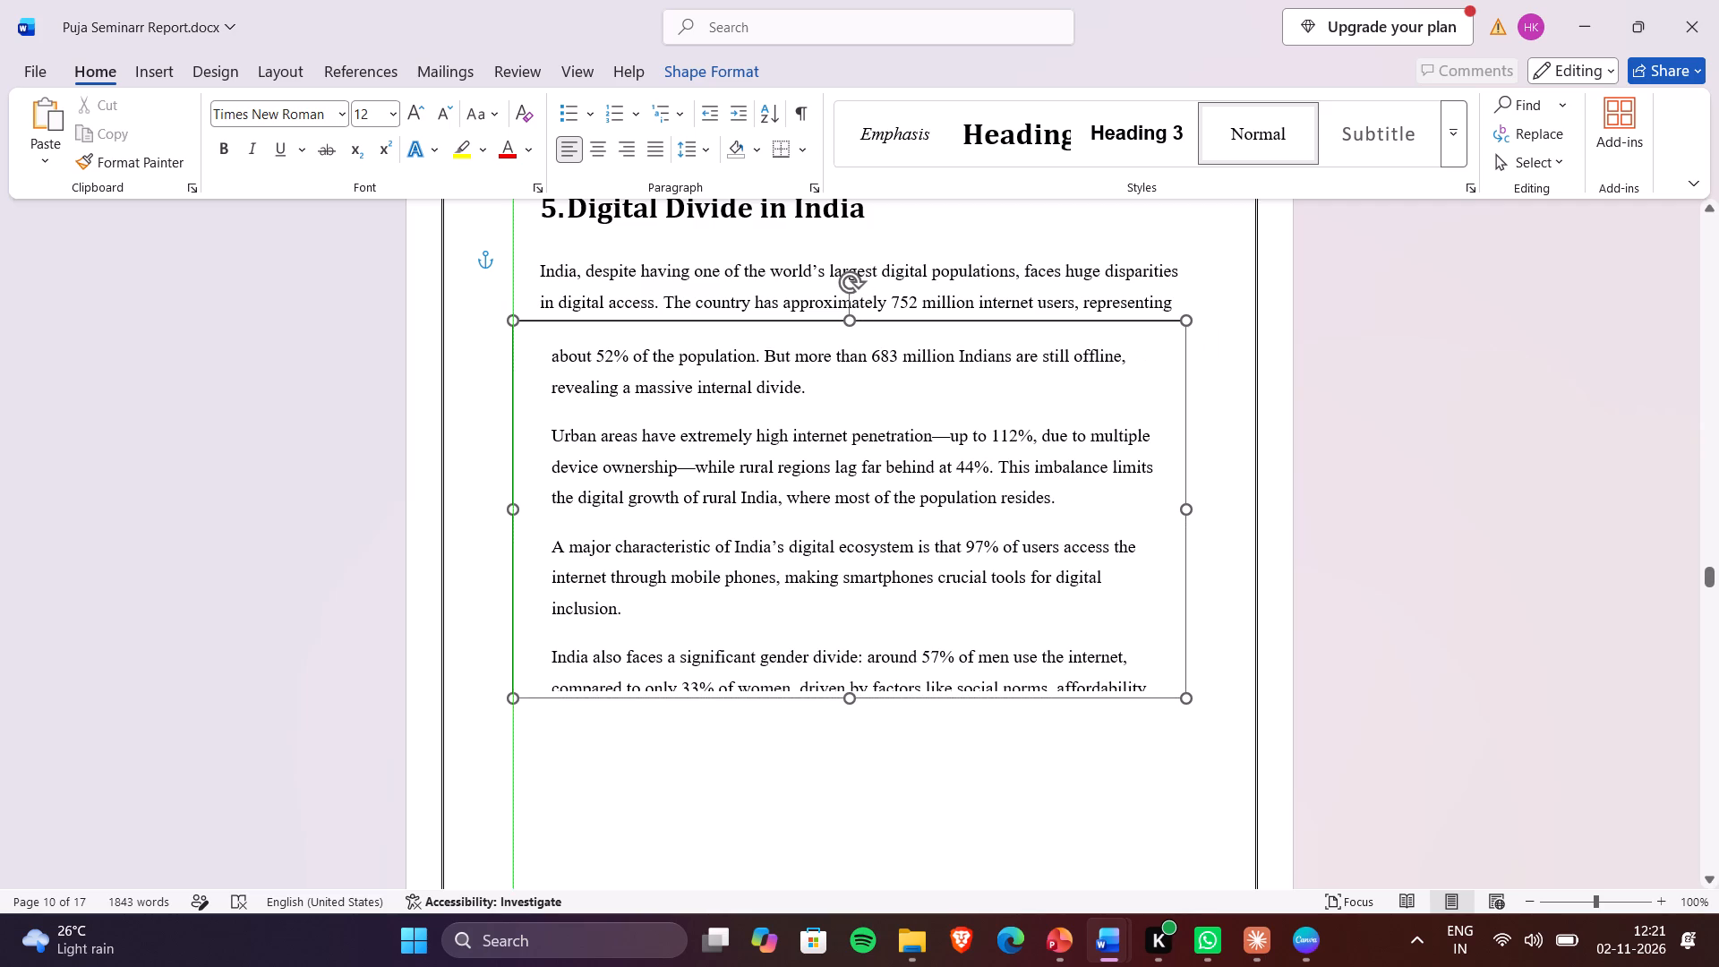
Resize the text box under "5.Digital Divide in India" so its text lines up with the paragraph above and all its paragraphs fit.
{"action": "left_click_drag", "start_coordinate": [491, 504], "coordinate": [496, 497]}
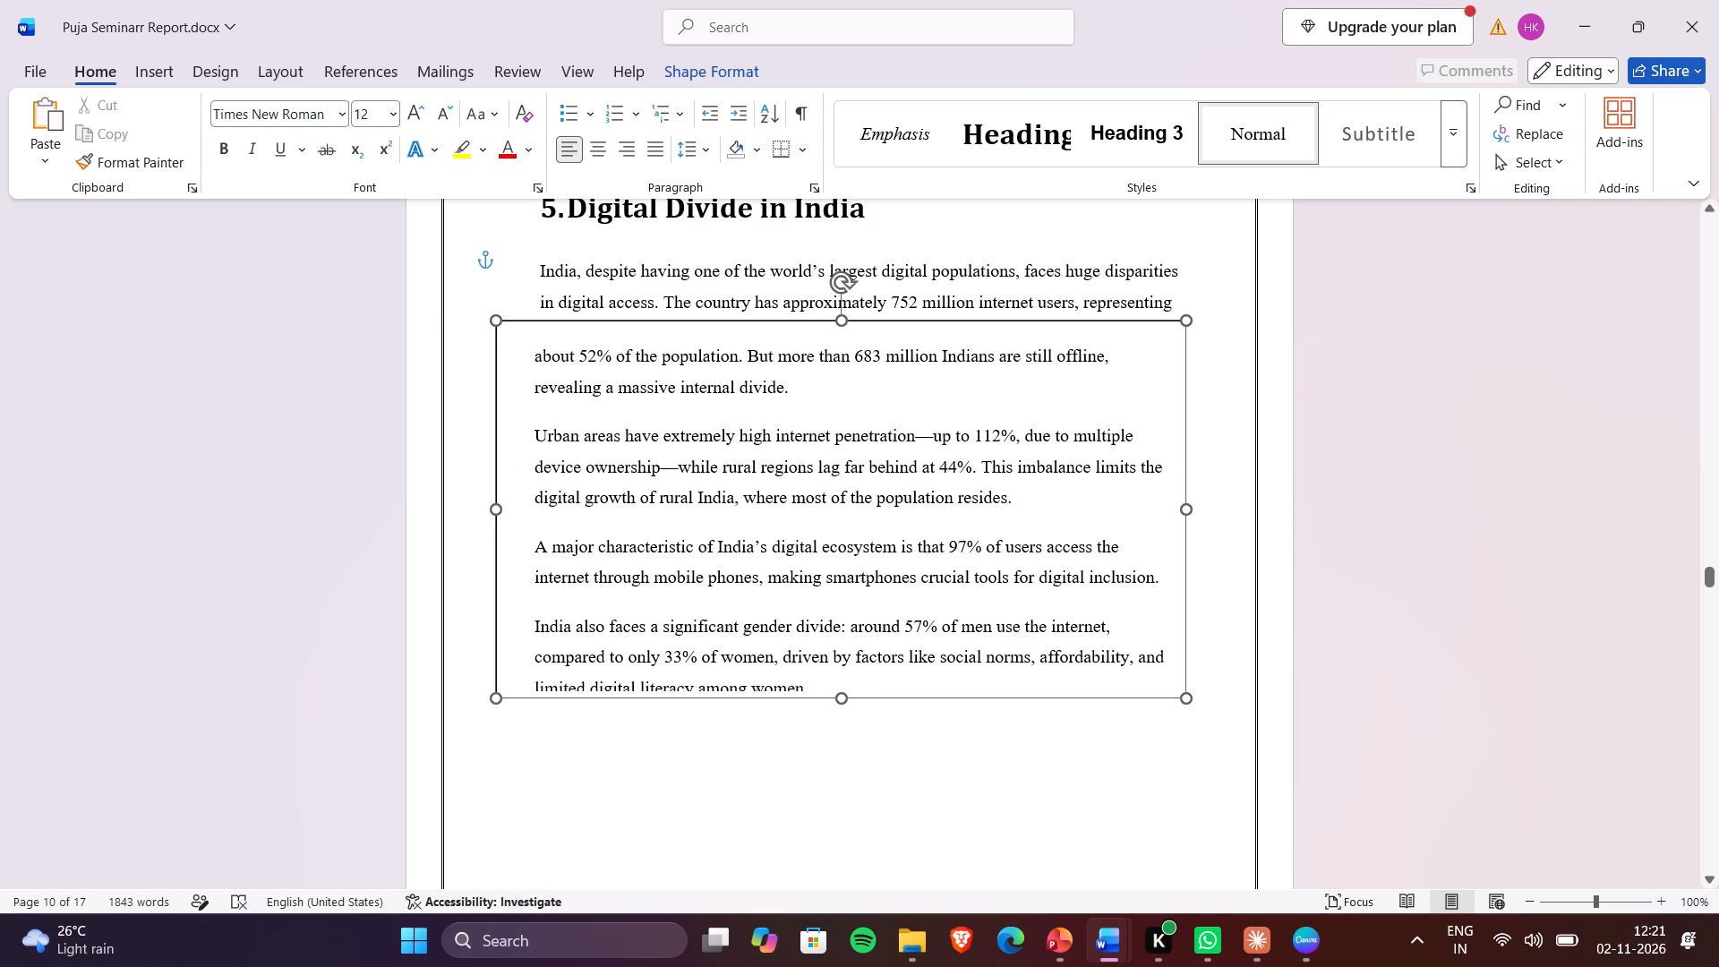
{"action": "left_click_drag", "start_coordinate": [496, 497], "coordinate": [501, 498]}
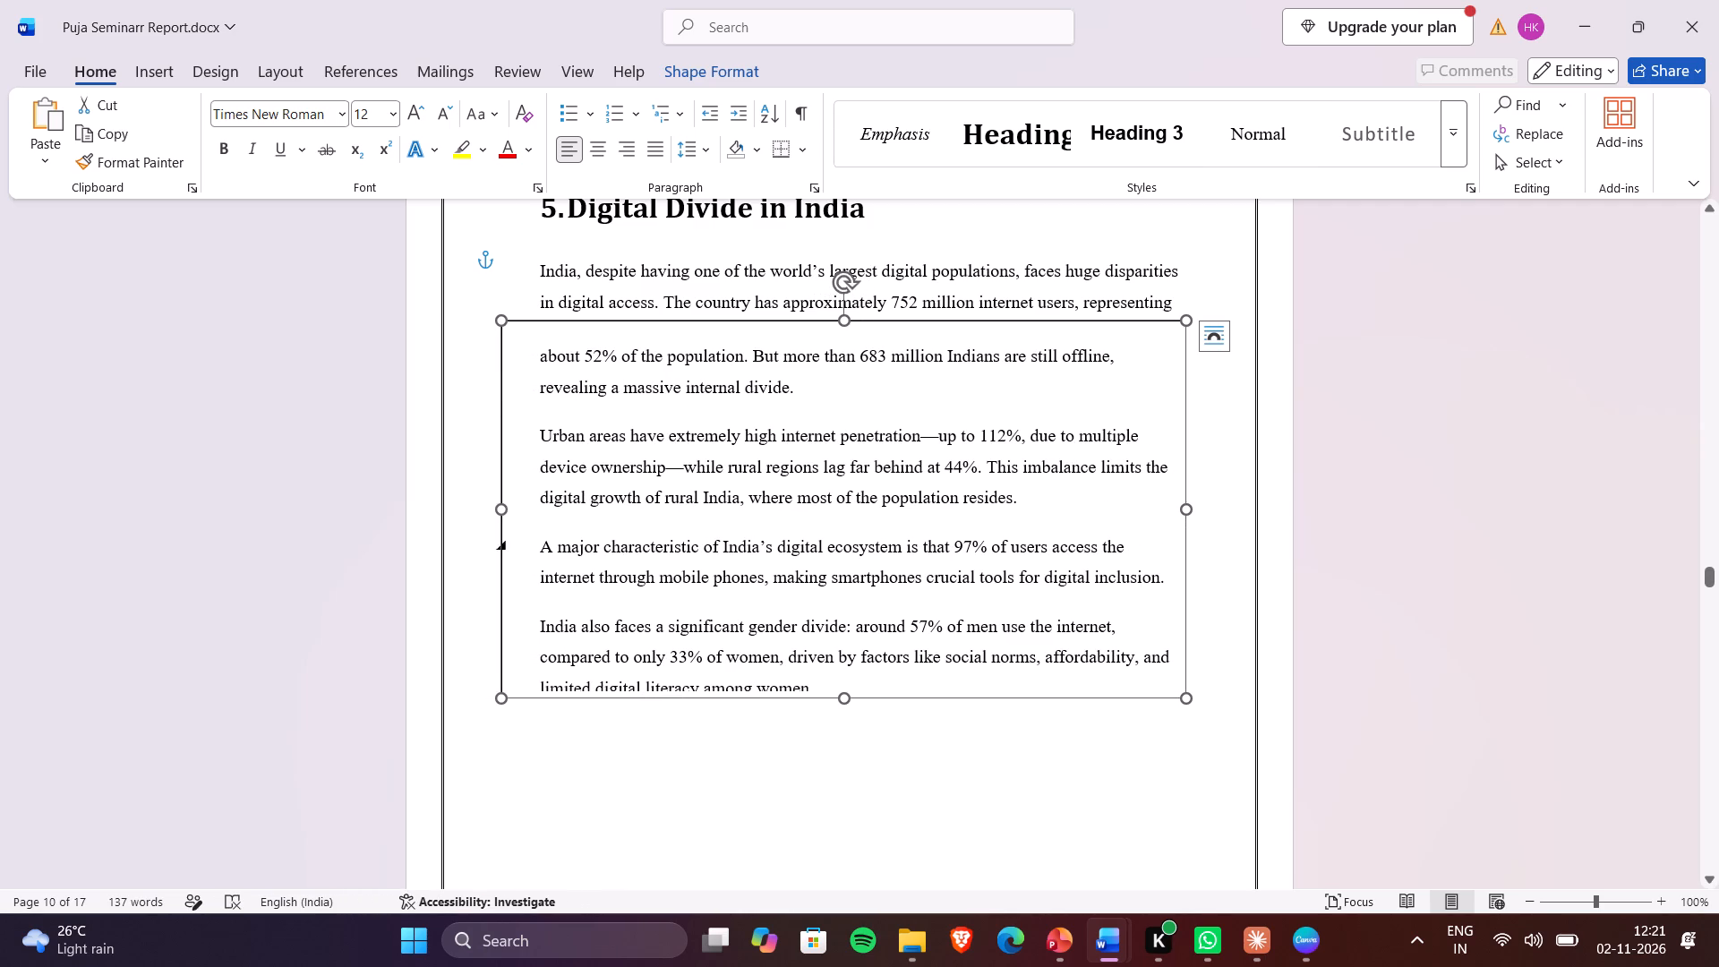
{"action": "left_click_drag", "start_coordinate": [842, 699], "coordinate": [839, 790]}
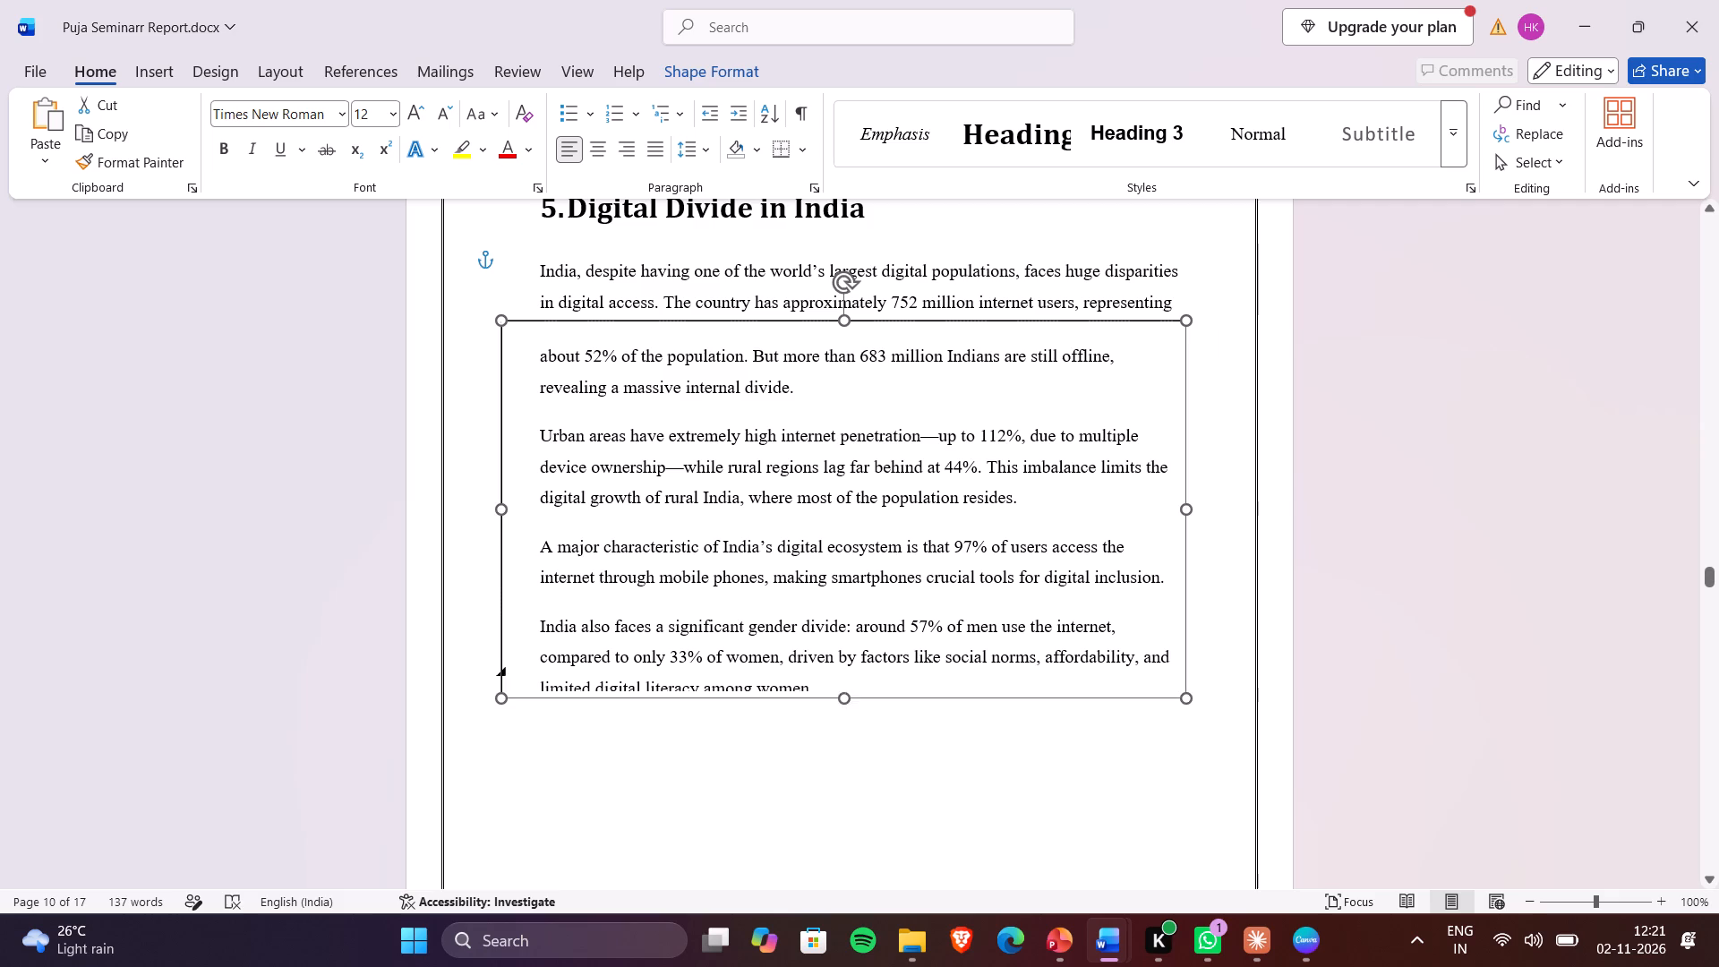
{"action": "left_click_drag", "start_coordinate": [839, 790], "coordinate": [844, 872]}
{"action": "left_click_drag", "start_coordinate": [1188, 594], "coordinate": [1202, 595]}
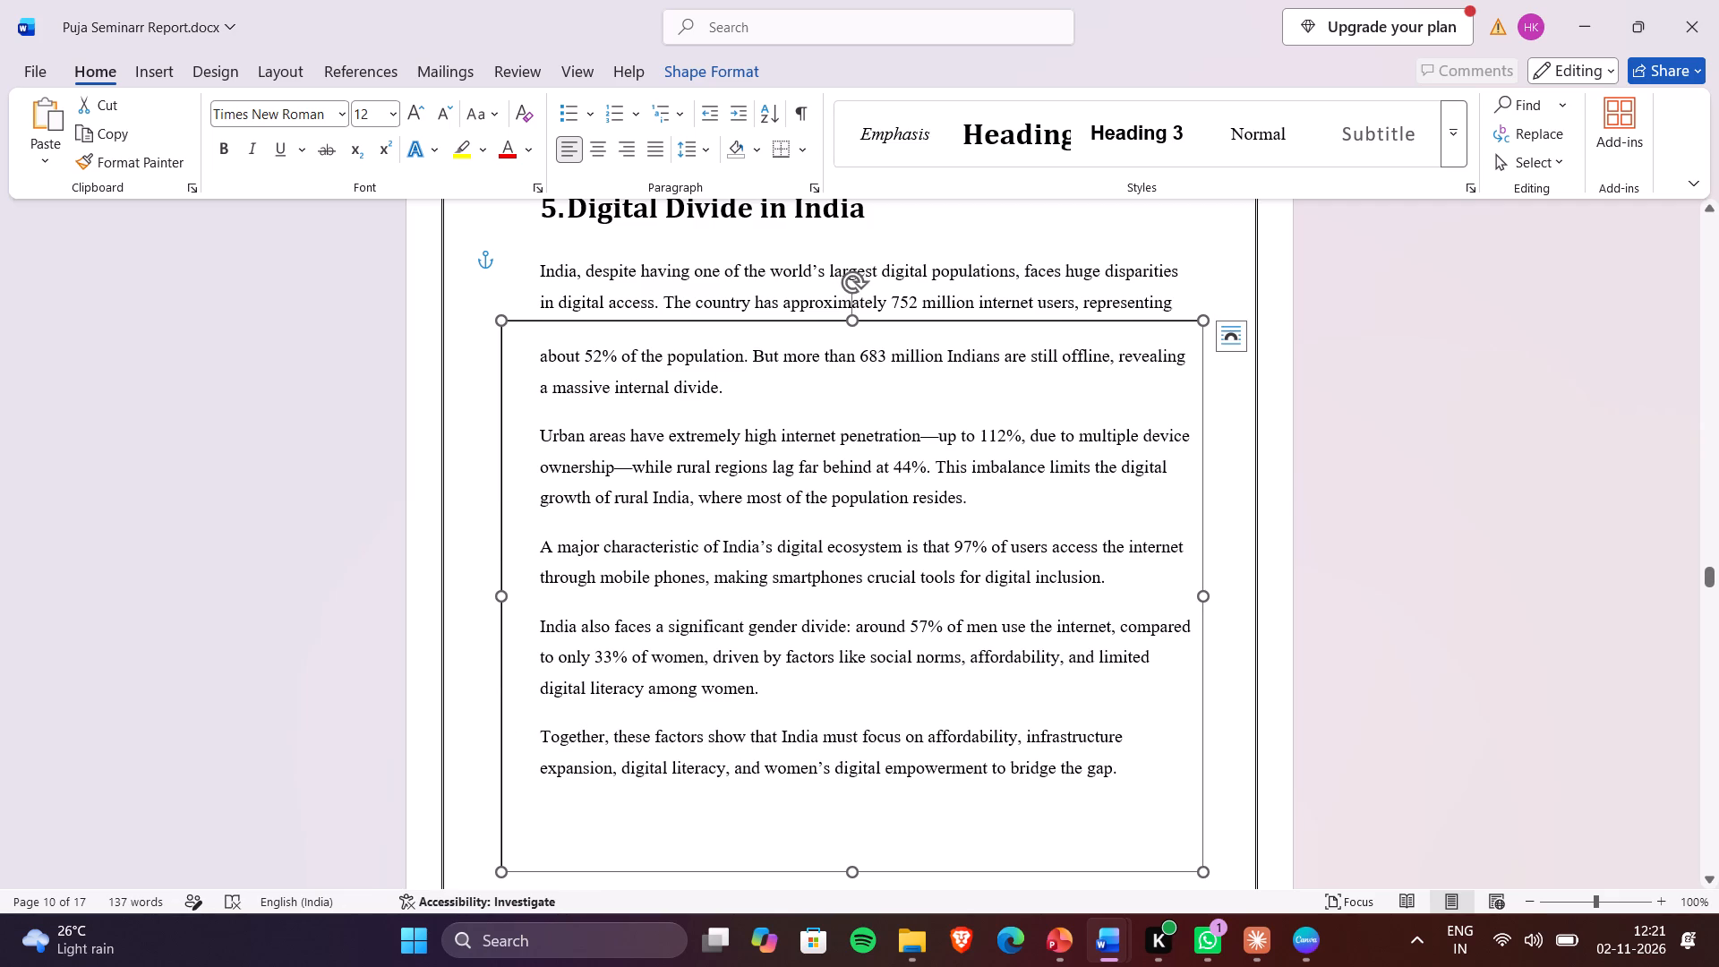
Justify the opening paragraph under "5.Digital Divide in India", from "India, despite having" to "representing".
{"action": "left_click", "coordinate": [990, 295]}
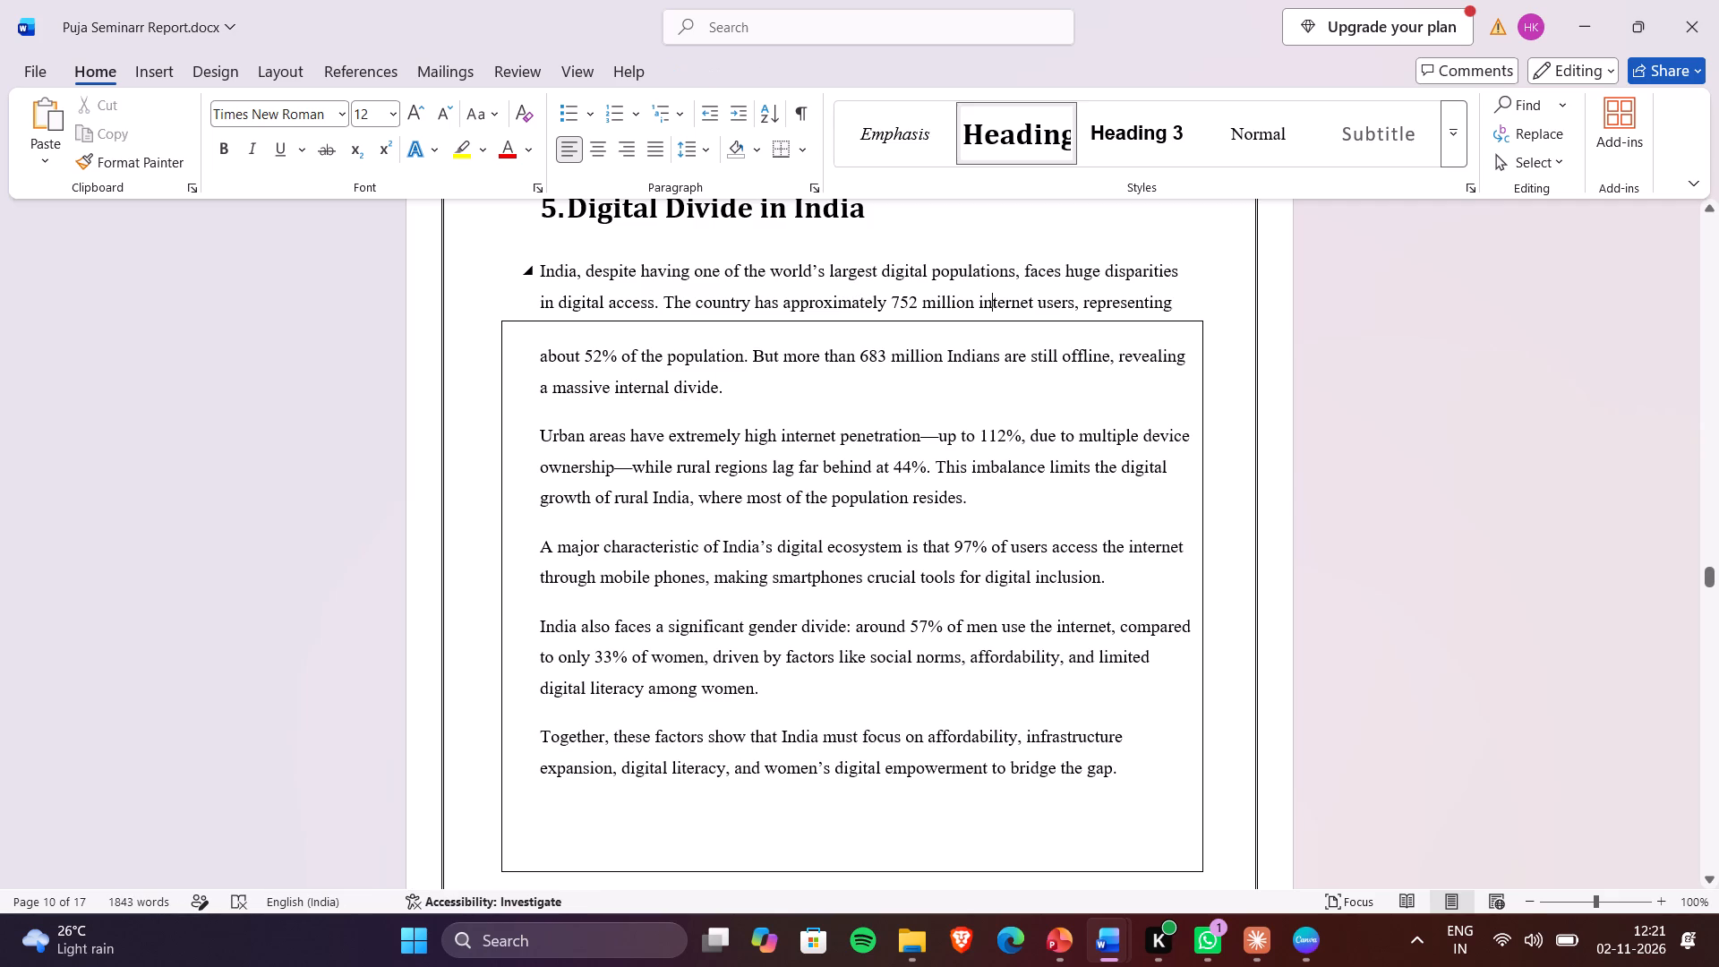
{"action": "left_click", "coordinate": [1144, 309]}
{"action": "key", "text": "ctrl+a"}
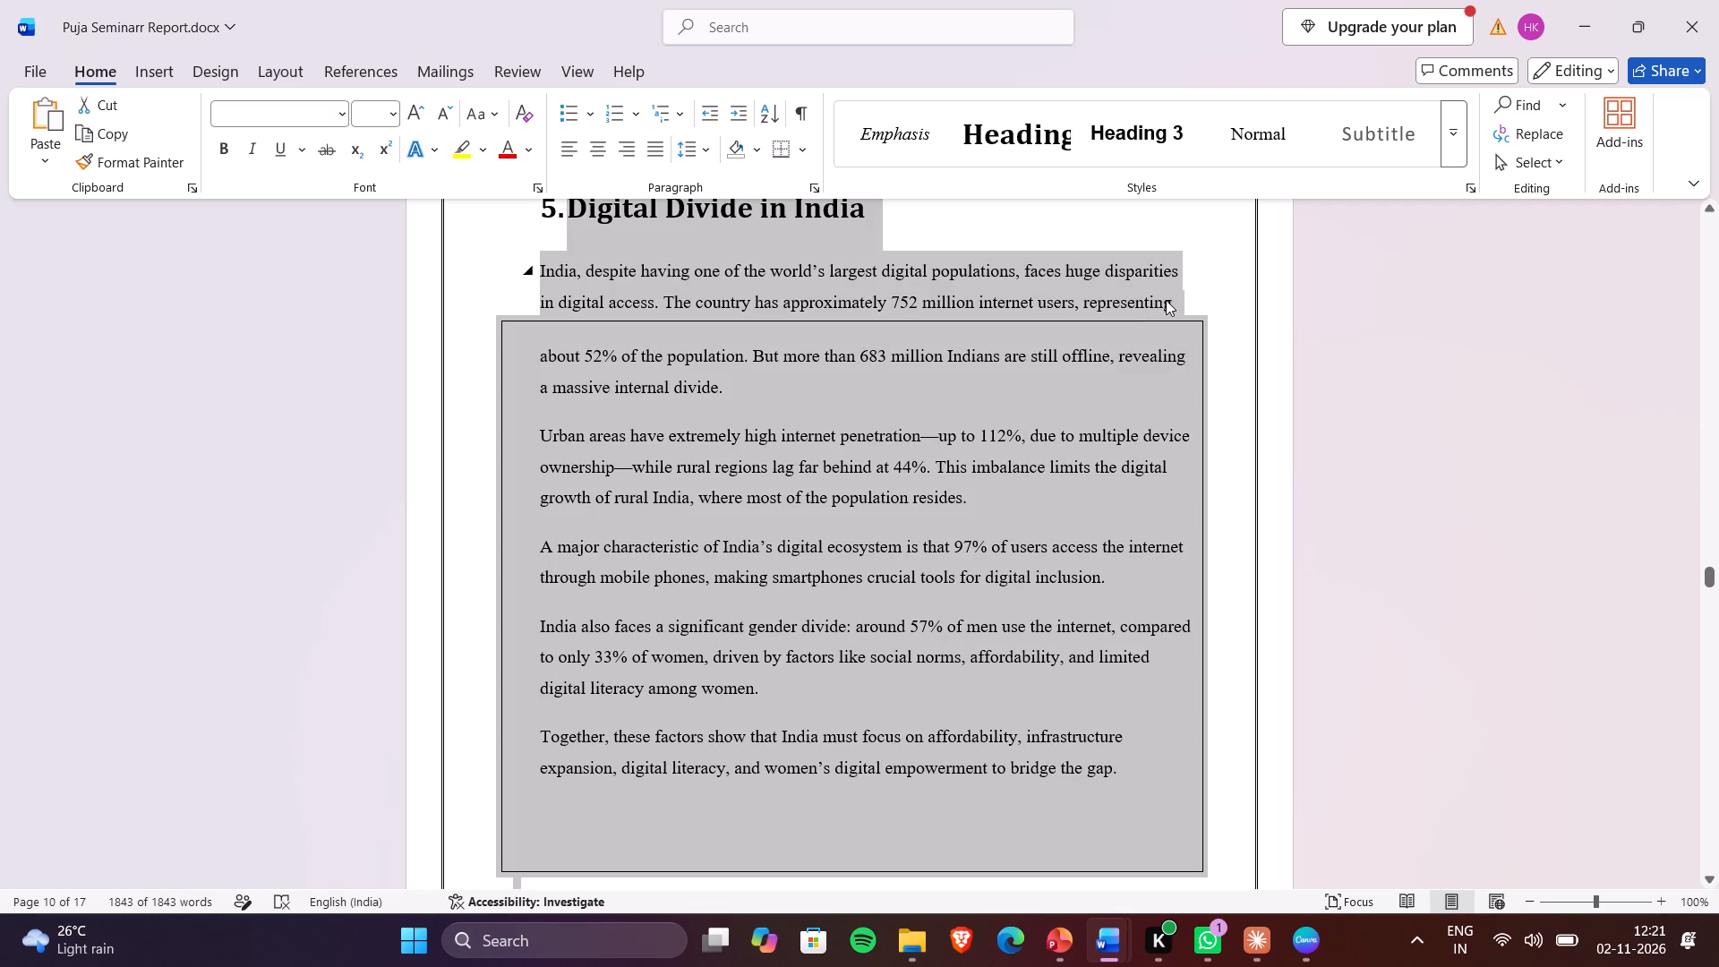
{"action": "left_click", "coordinate": [1141, 310]}
{"action": "left_click", "coordinate": [1171, 309]}
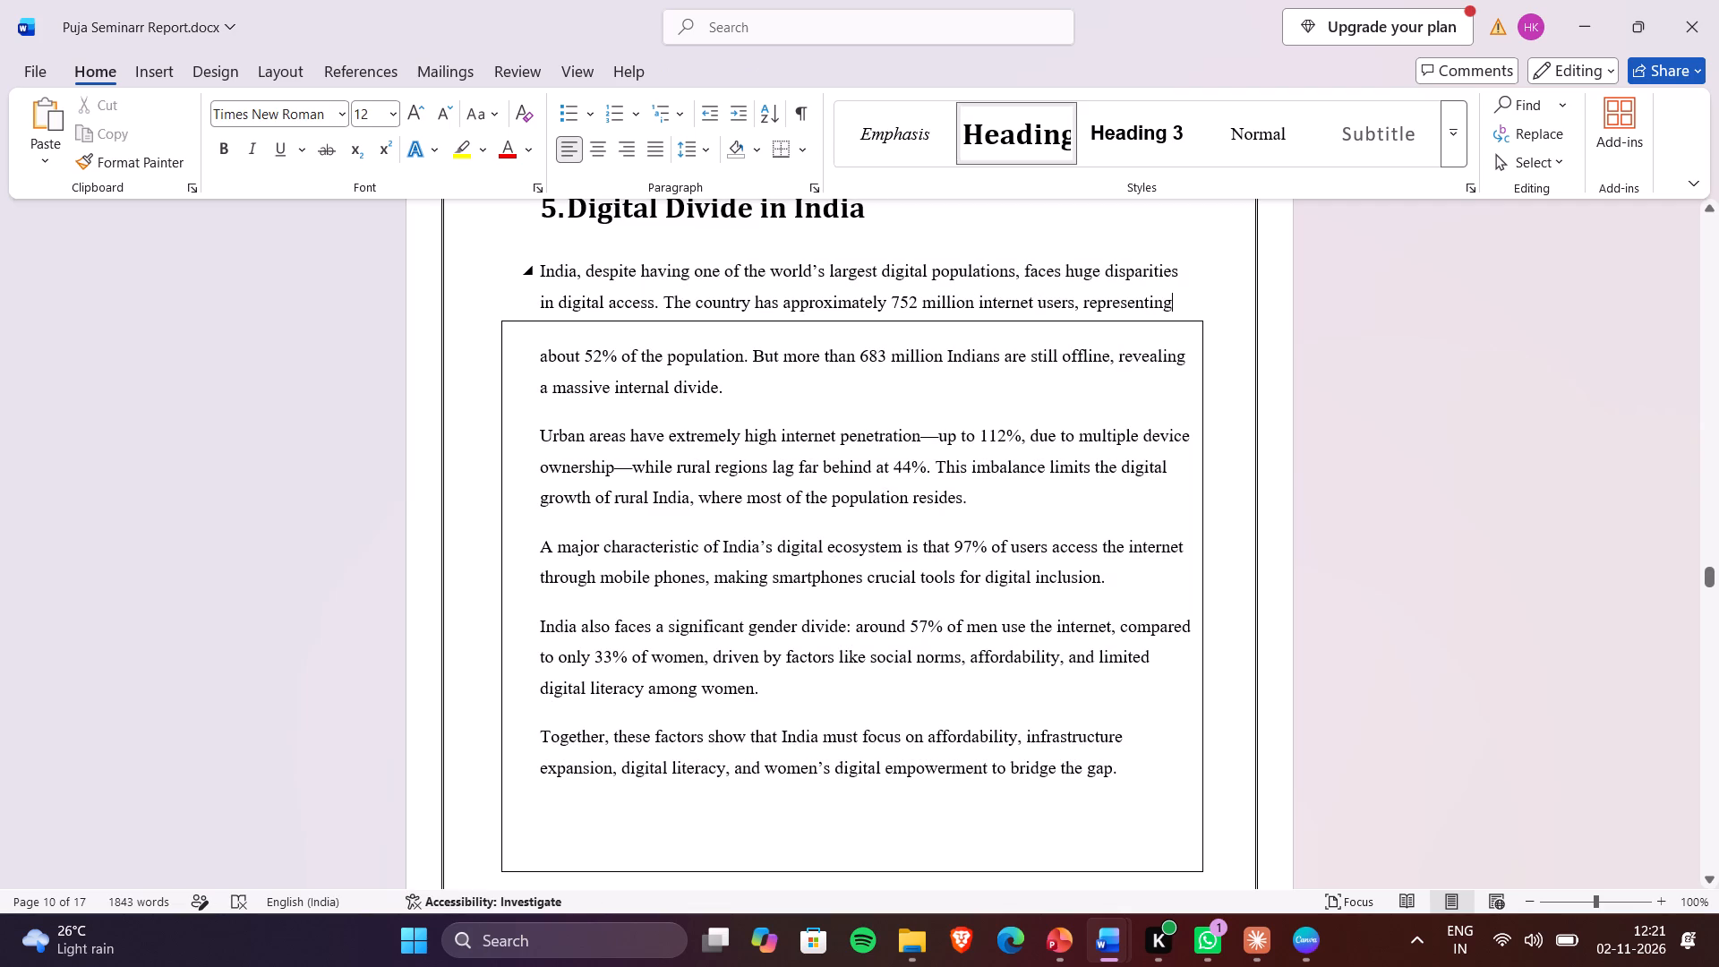
{"action": "key", "text": "ctrl+shift+Up"}
{"action": "left_click", "coordinate": [654, 142]}
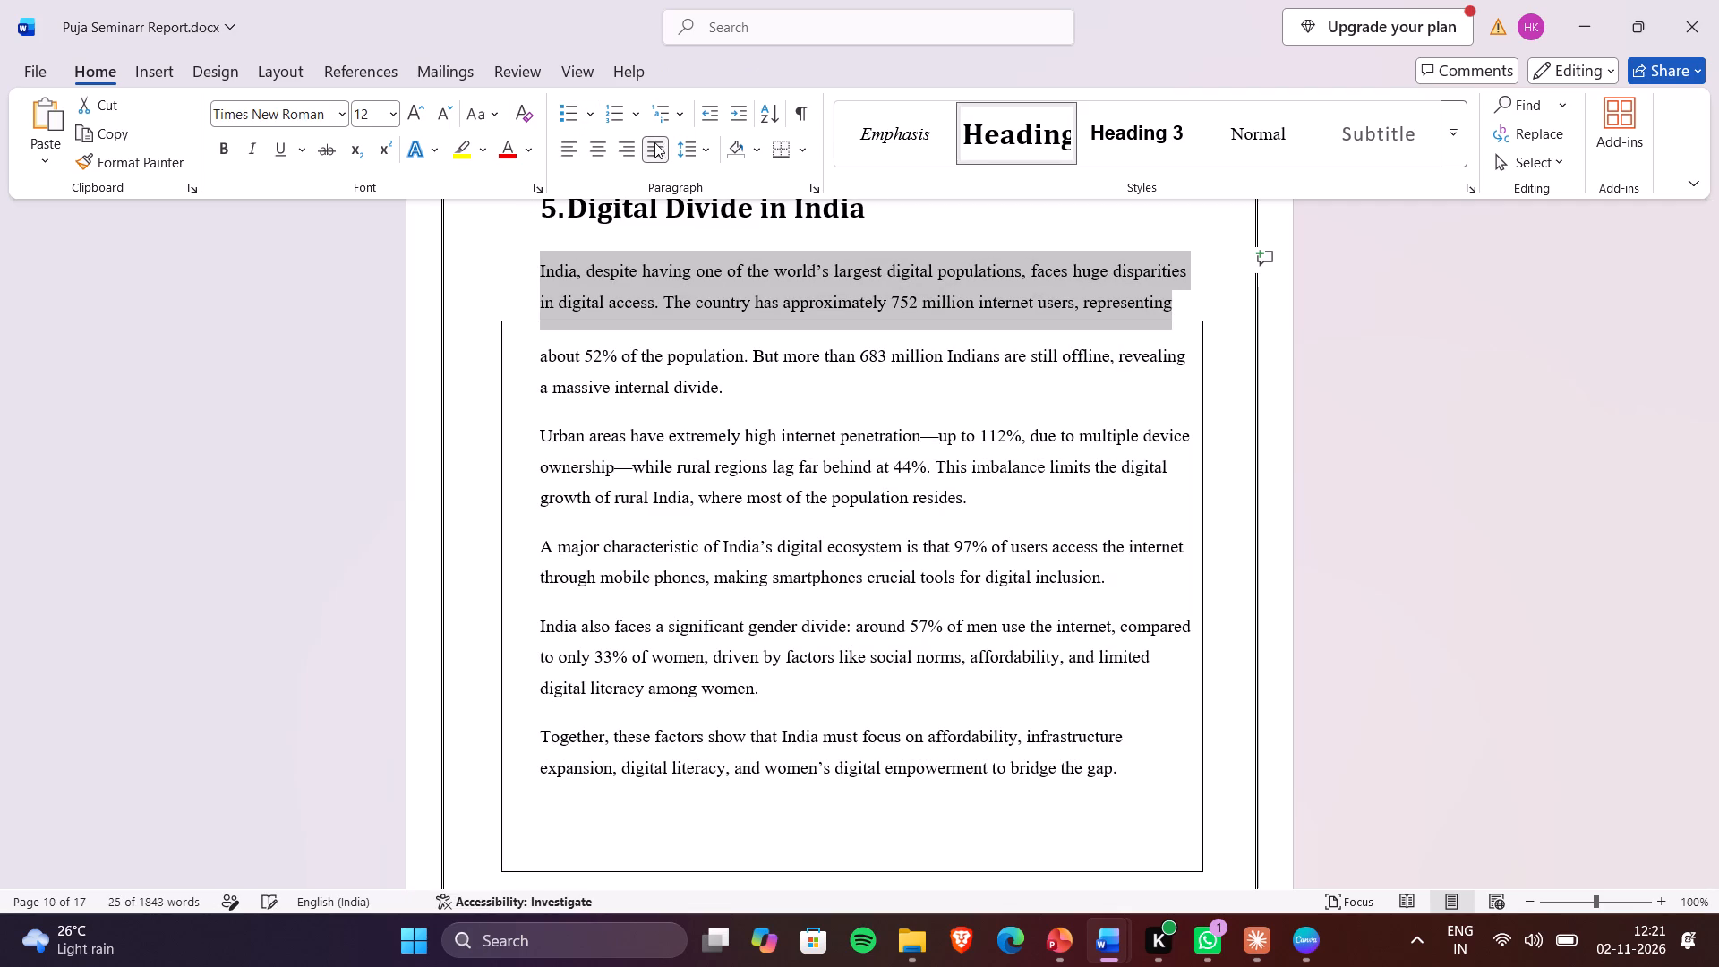
{"action": "left_click", "coordinate": [1294, 388]}
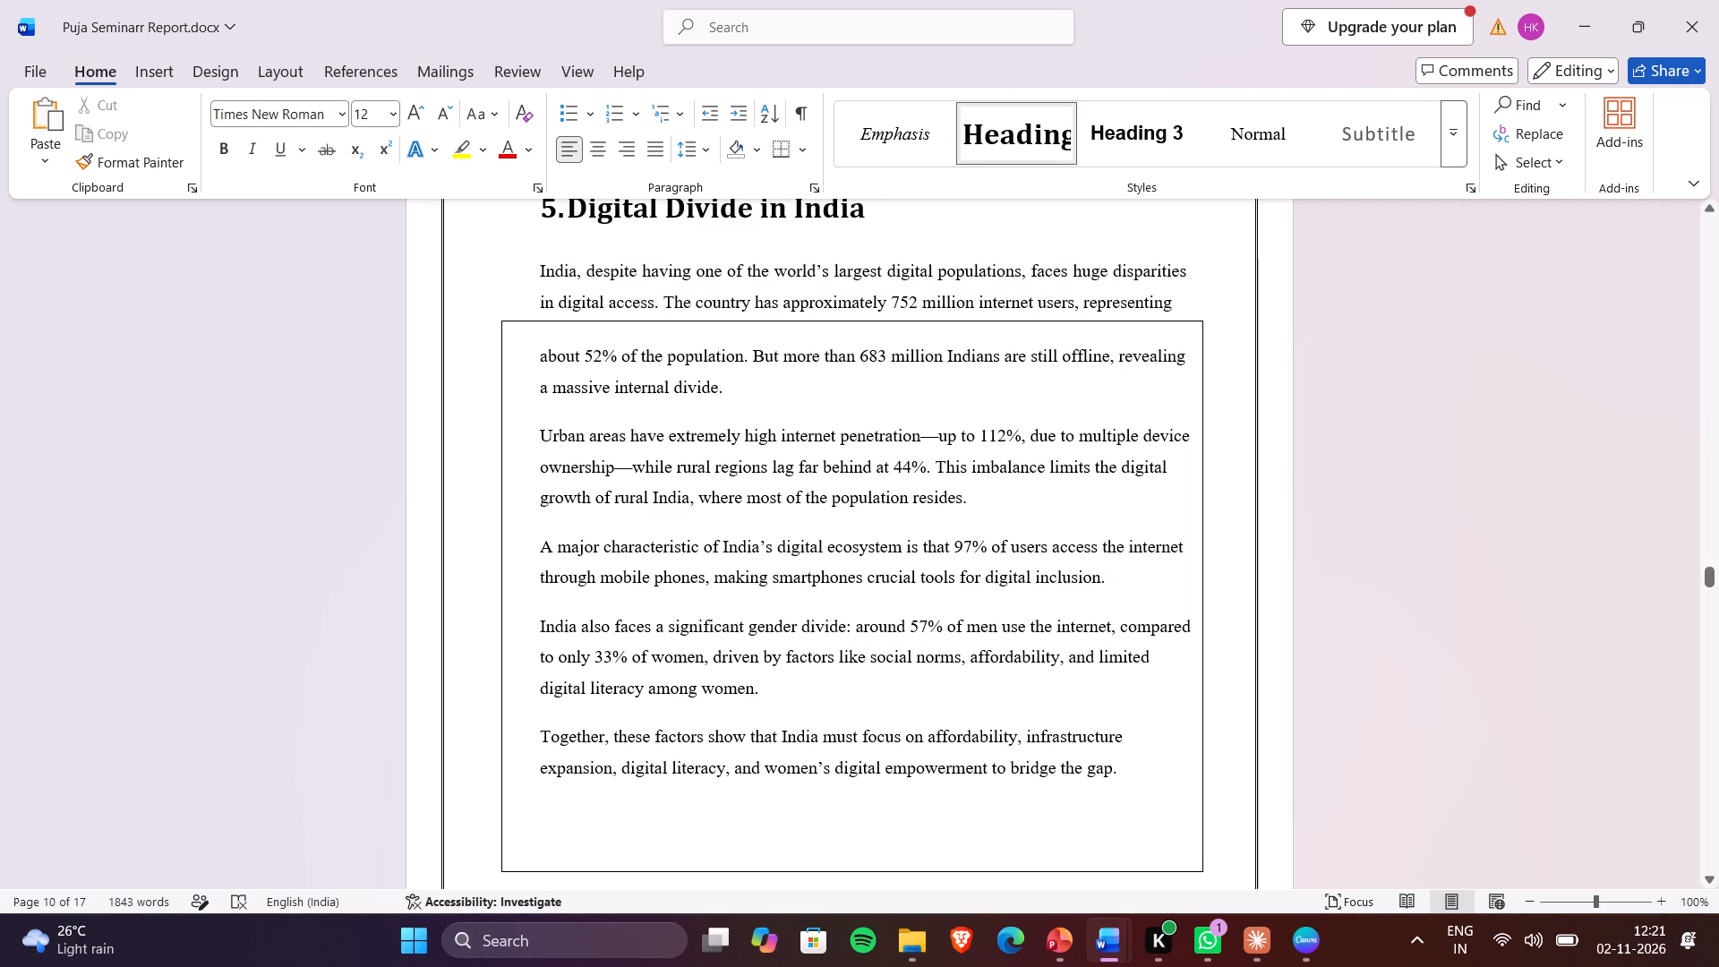
Justify all the text inside the text box and narrow the box slightly so its right text edge matches the paragraph above.
{"action": "left_click", "coordinate": [1042, 486]}
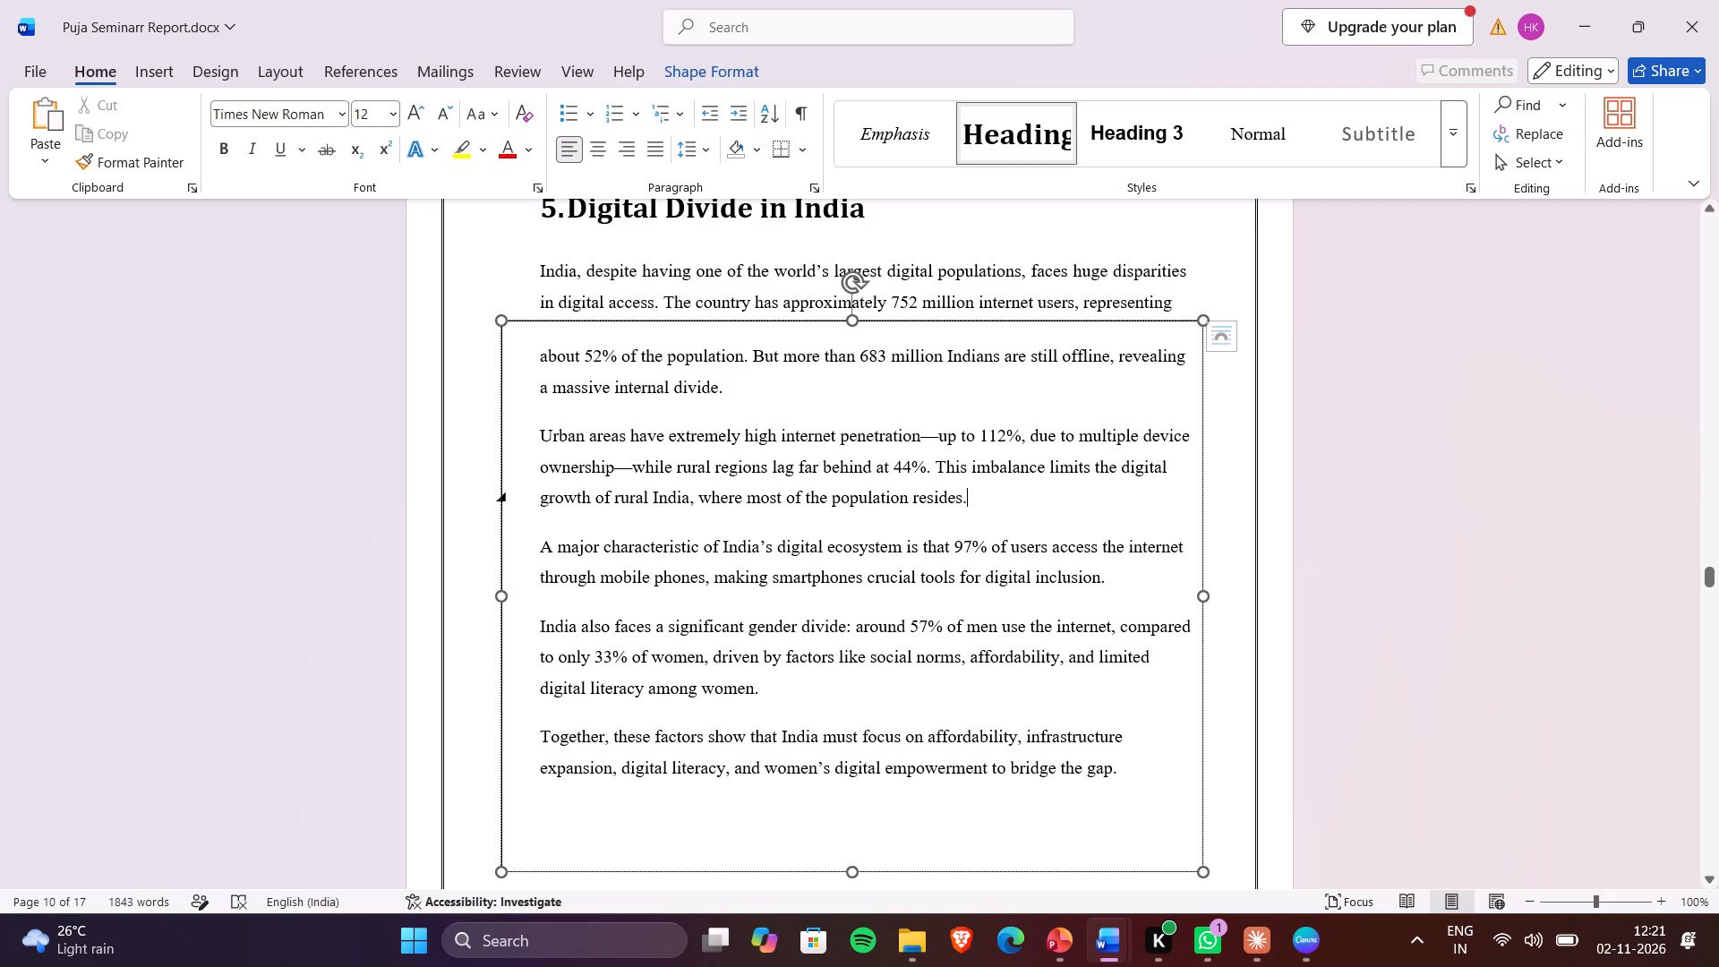
{"action": "key", "text": "ctrl+a"}
{"action": "left_click", "coordinate": [651, 151]}
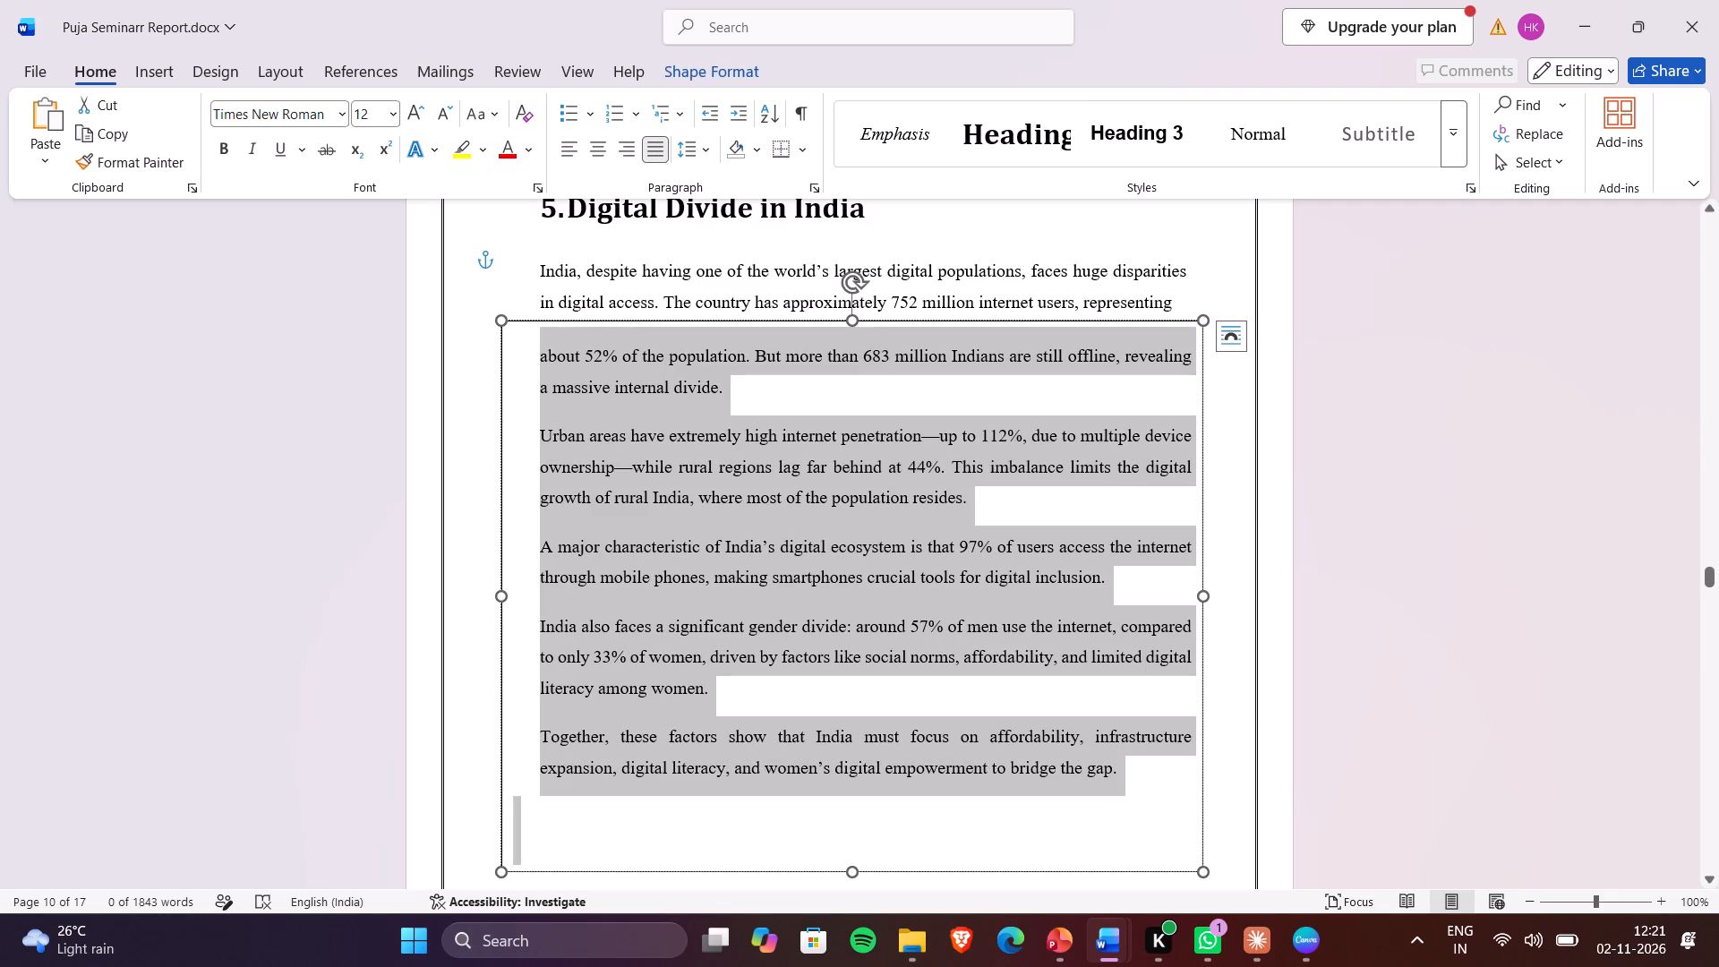
{"action": "left_click_drag", "start_coordinate": [1204, 599], "coordinate": [1195, 601]}
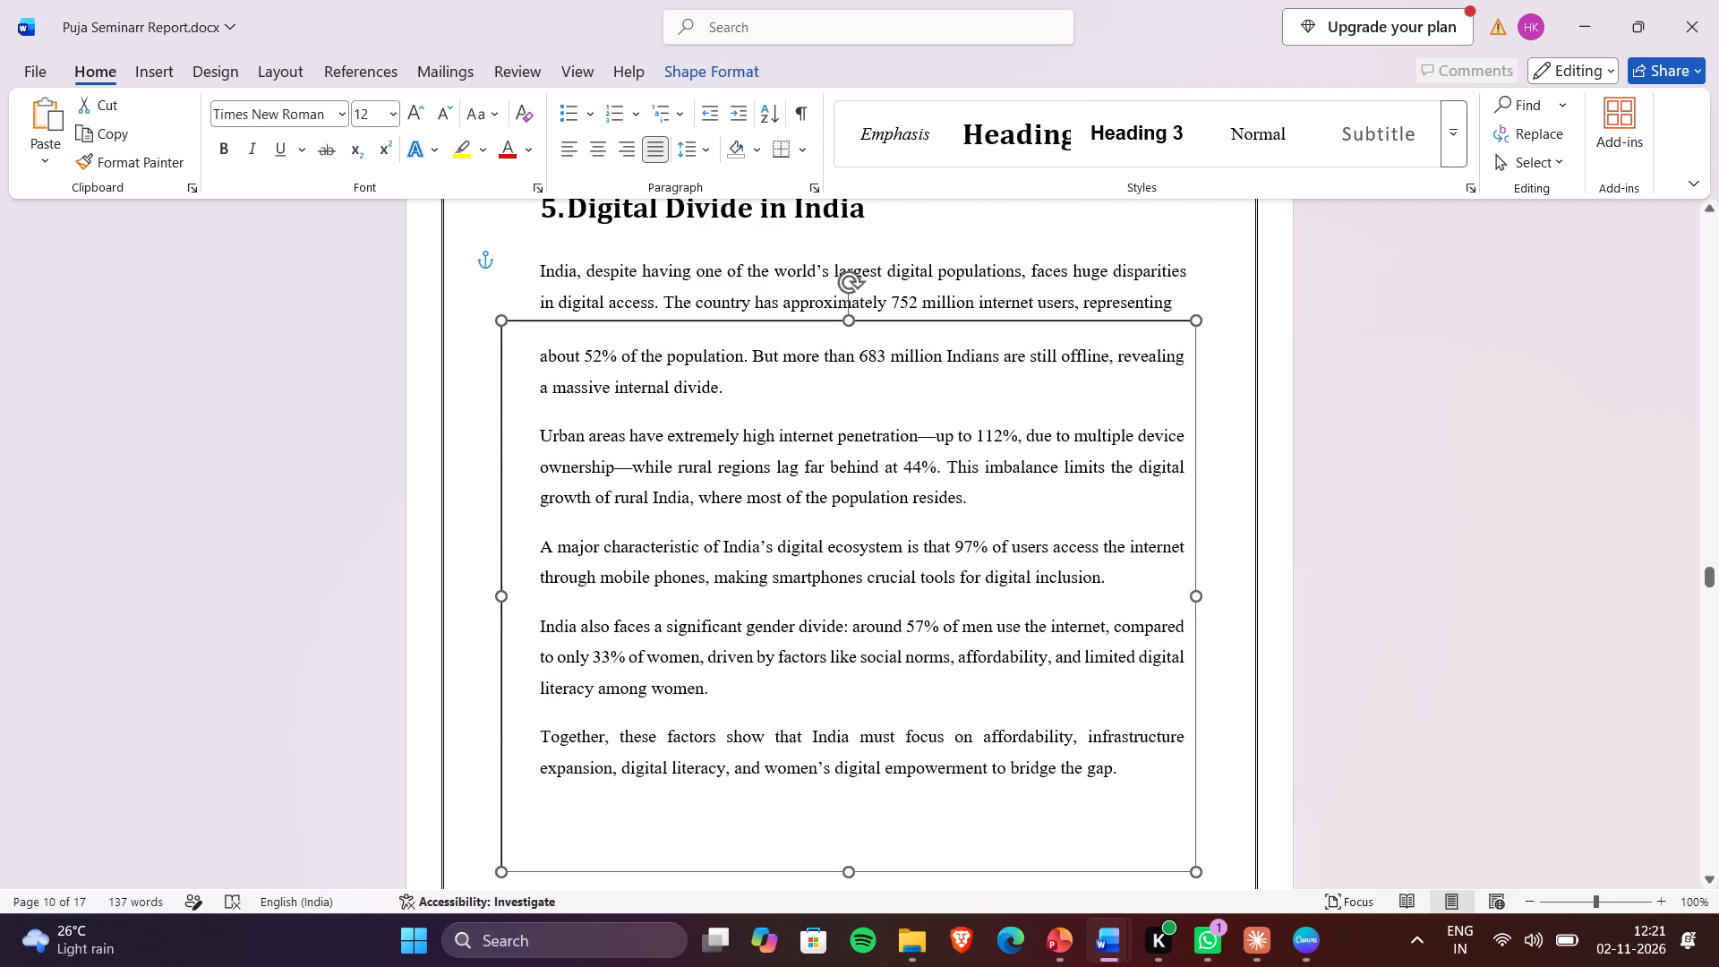
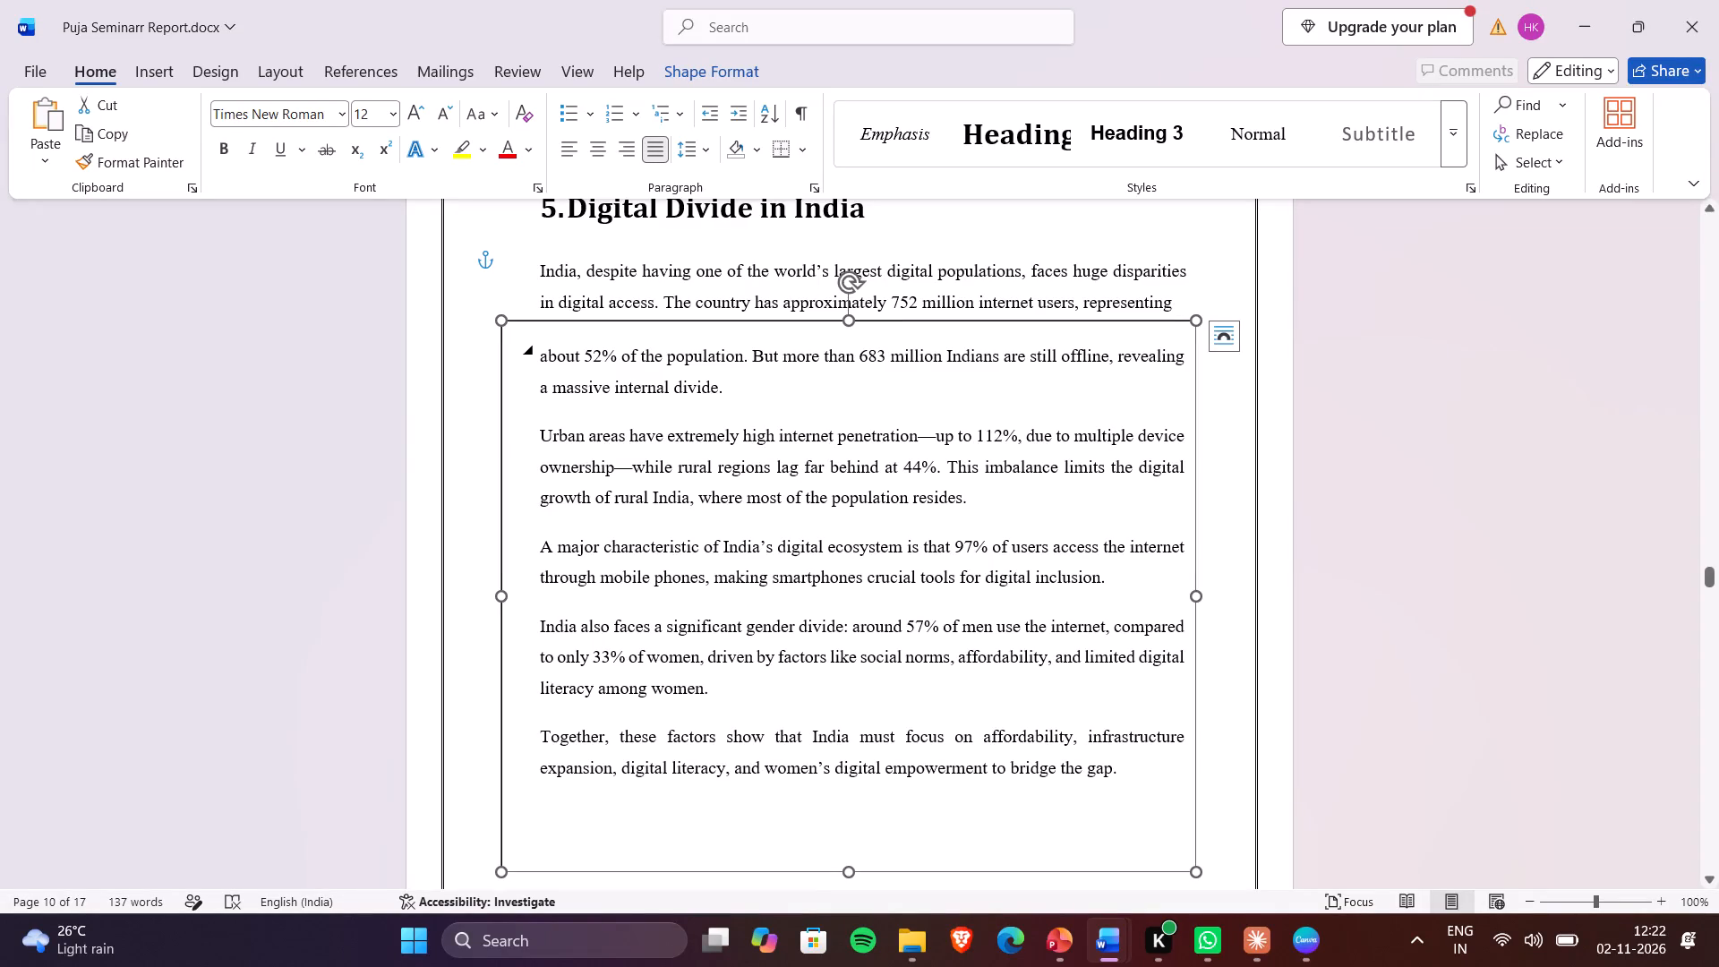
Move the text box under "5.Digital Divide in India" up to close the gap below the opening paragraph, and set its text wrapping to Behind Text.
{"action": "left_click_drag", "start_coordinate": [1133, 321], "coordinate": [1135, 295], "text": "shift"}
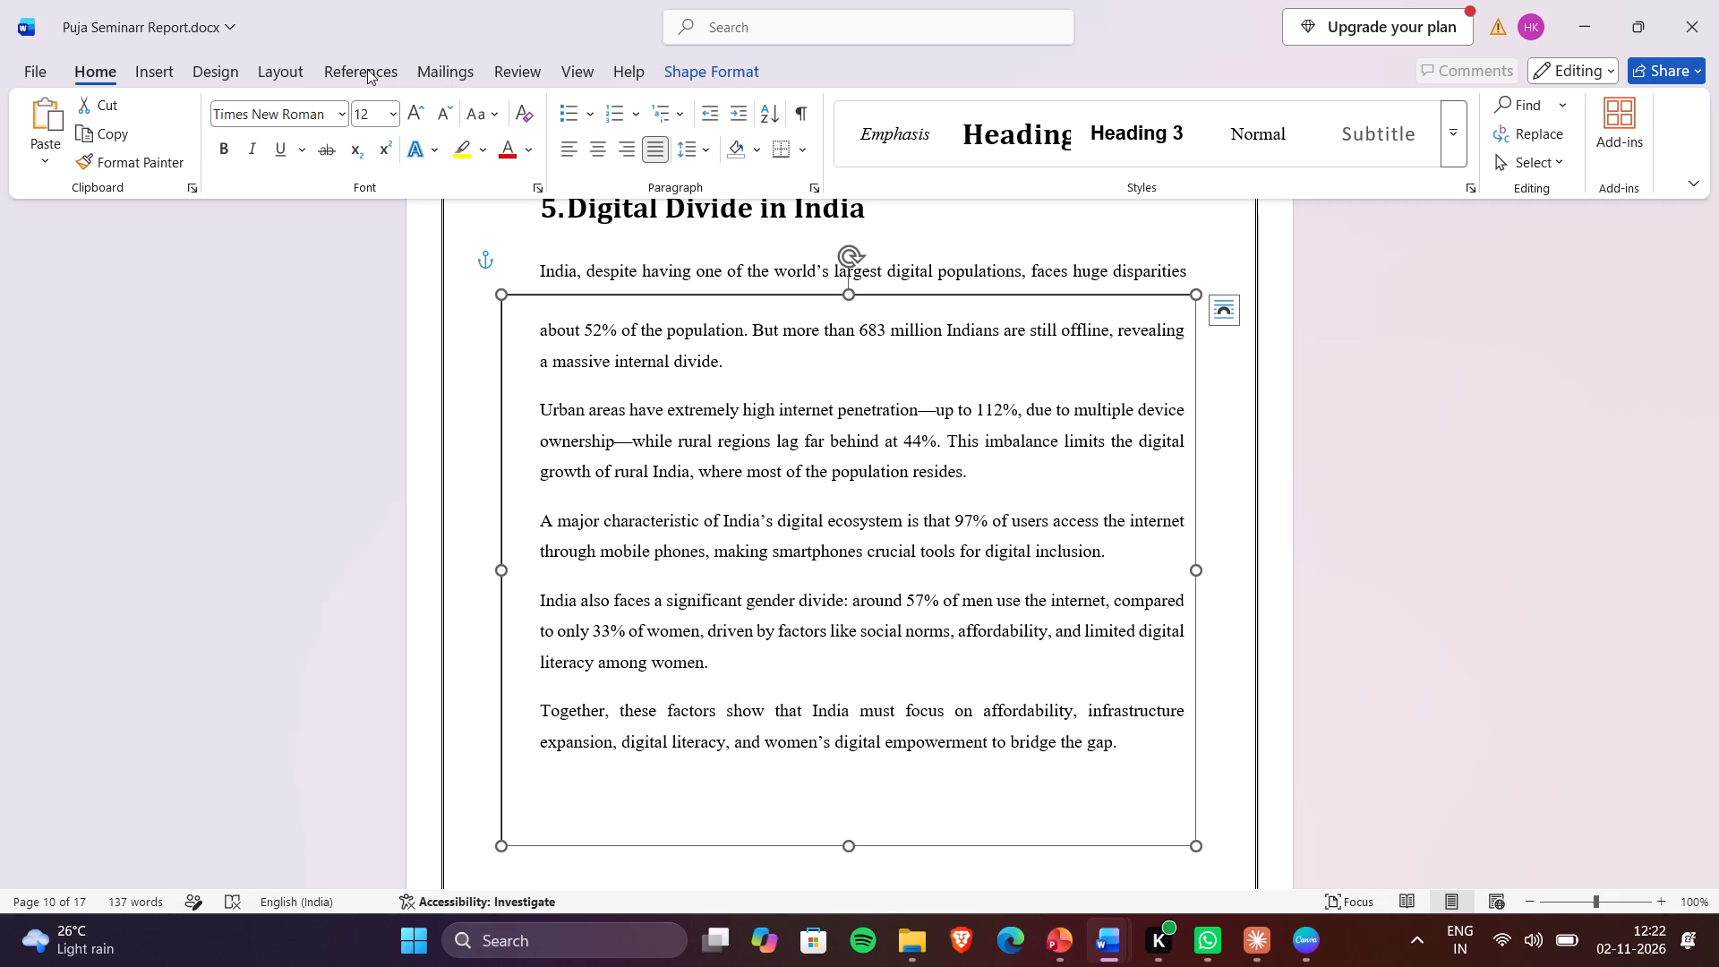
{"action": "left_click", "coordinate": [753, 76]}
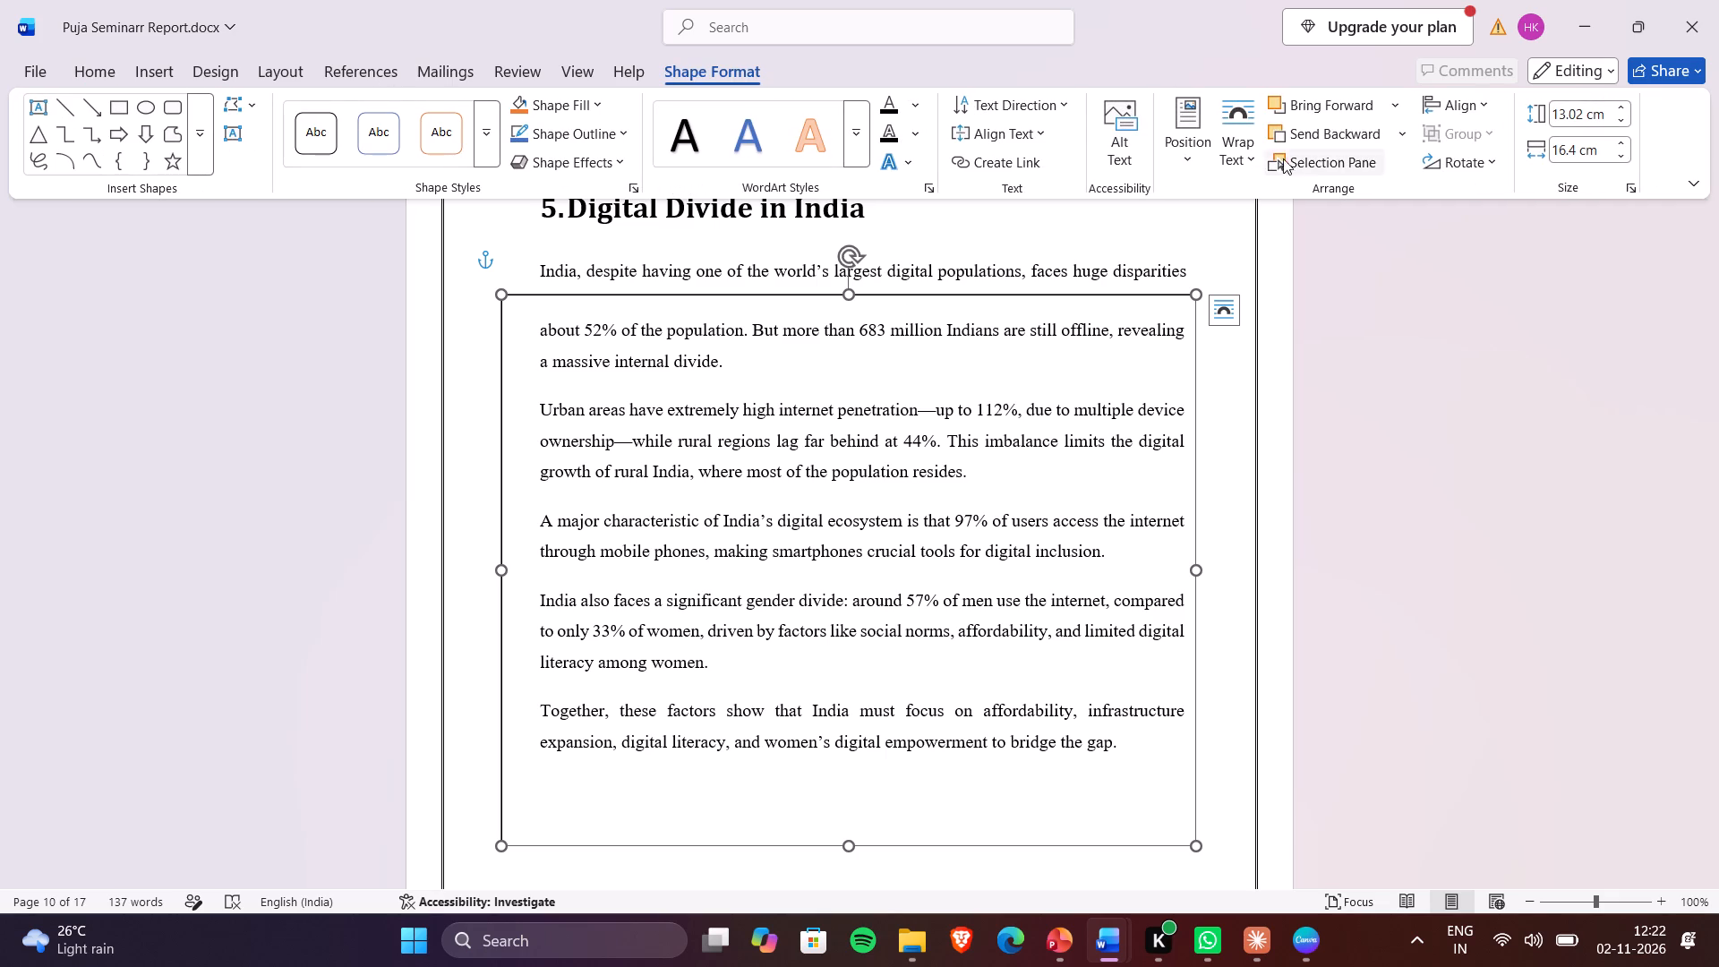
{"action": "left_click", "coordinate": [1253, 158]}
{"action": "left_click", "coordinate": [1287, 355]}
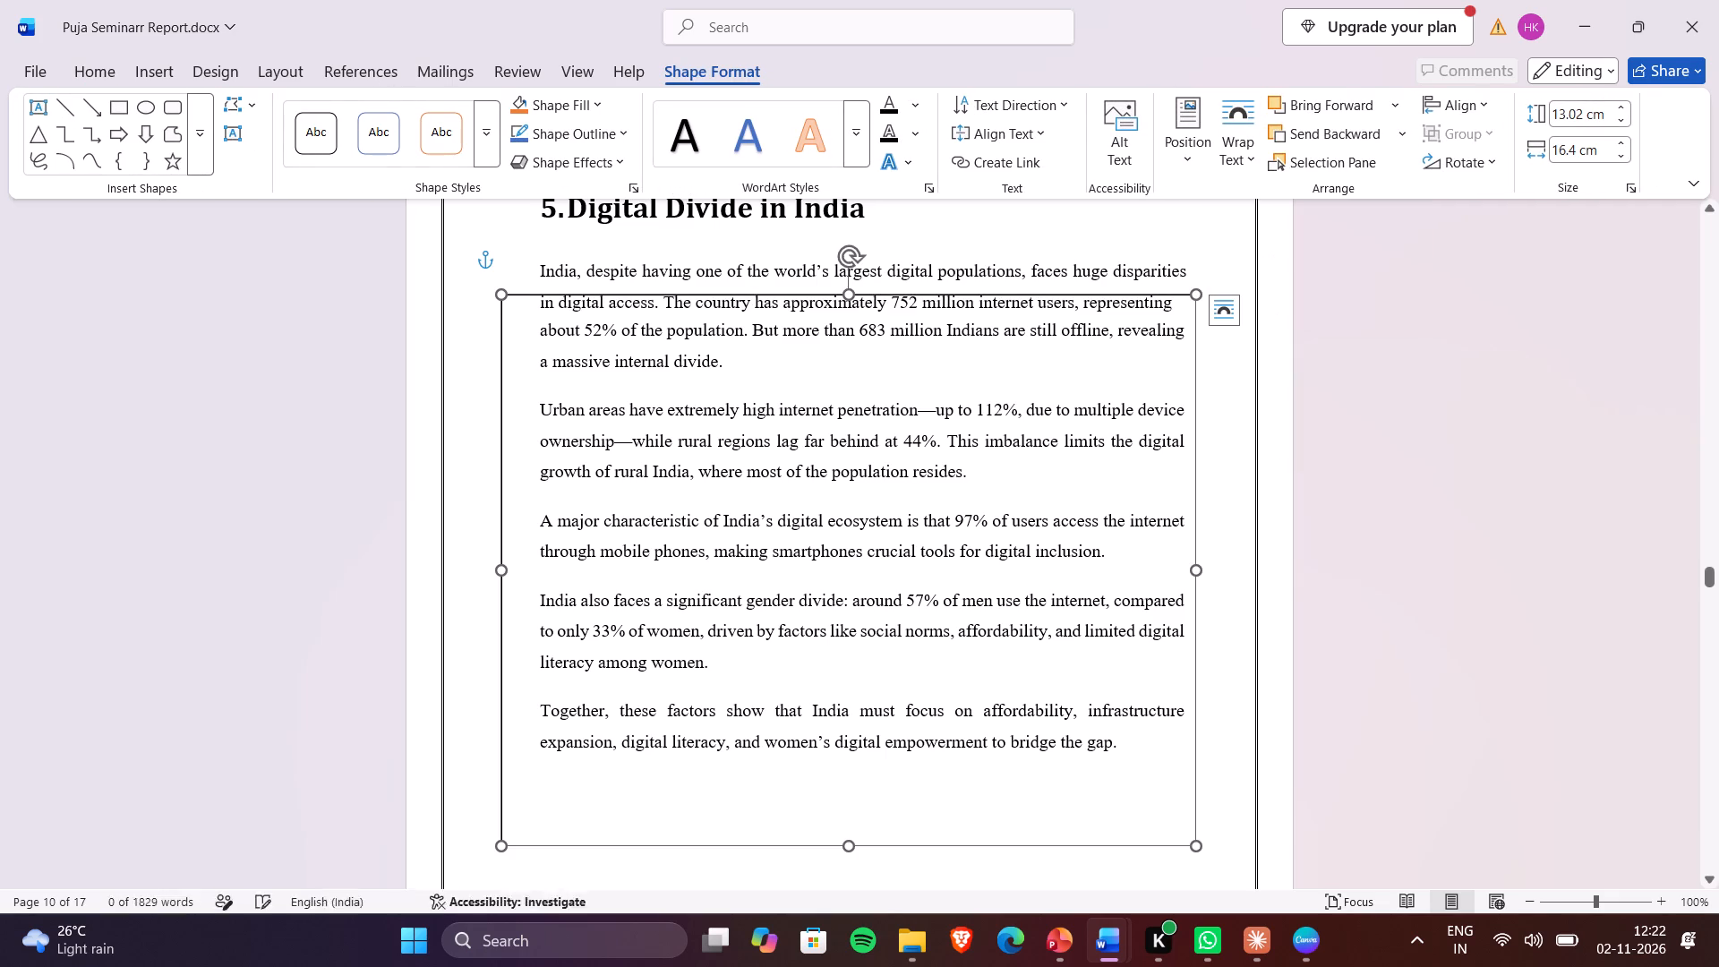
{"action": "left_click", "coordinate": [1372, 415]}
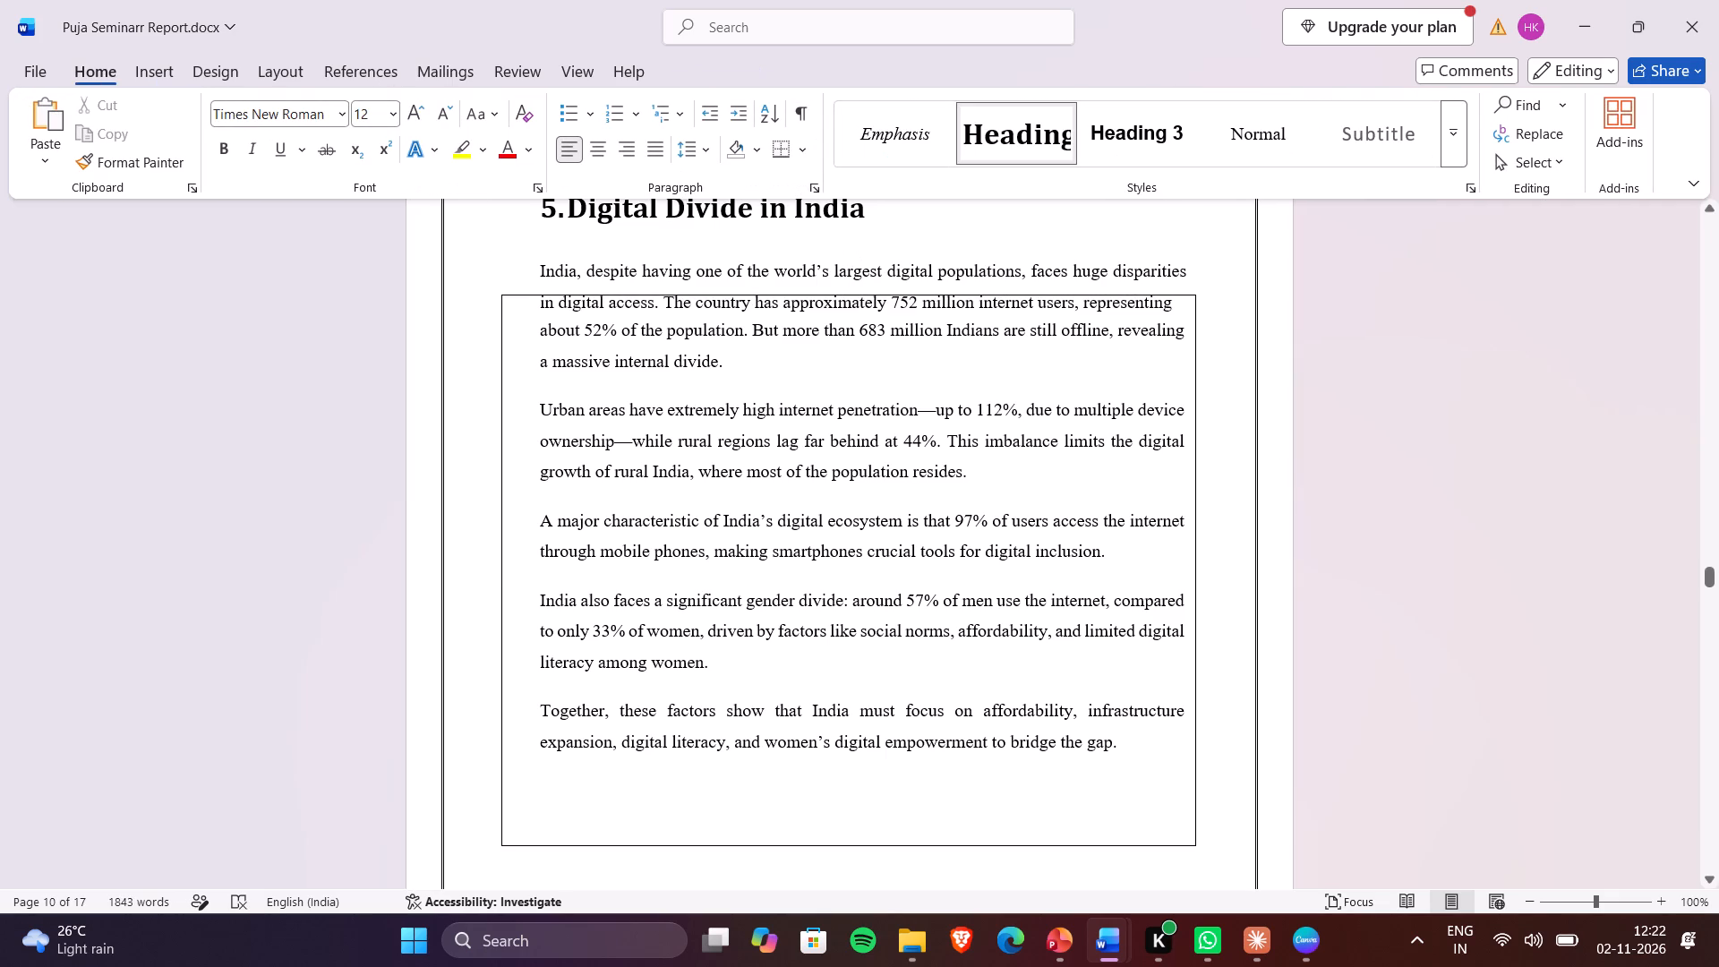
Remove the outline from the text box under "5.Digital Divide in India" by setting it to No Outline.
{"action": "left_click", "coordinate": [1174, 346]}
{"action": "left_click", "coordinate": [1192, 350]}
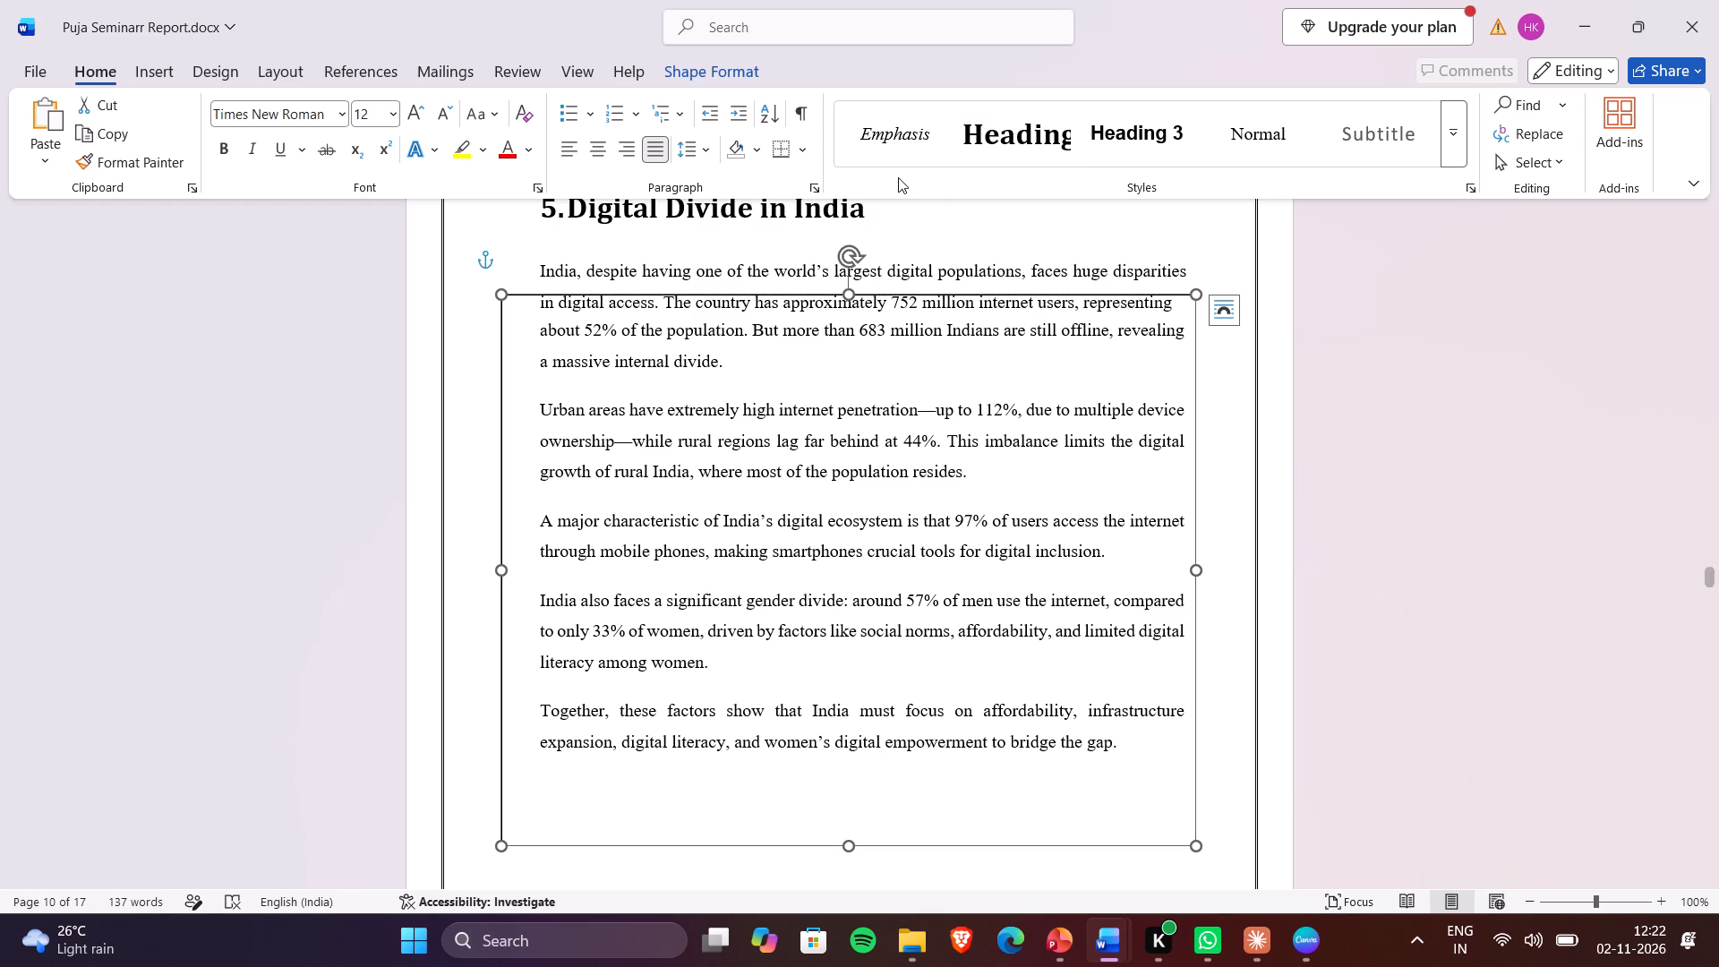
{"action": "left_click", "coordinate": [699, 45]}
{"action": "left_click", "coordinate": [707, 66]}
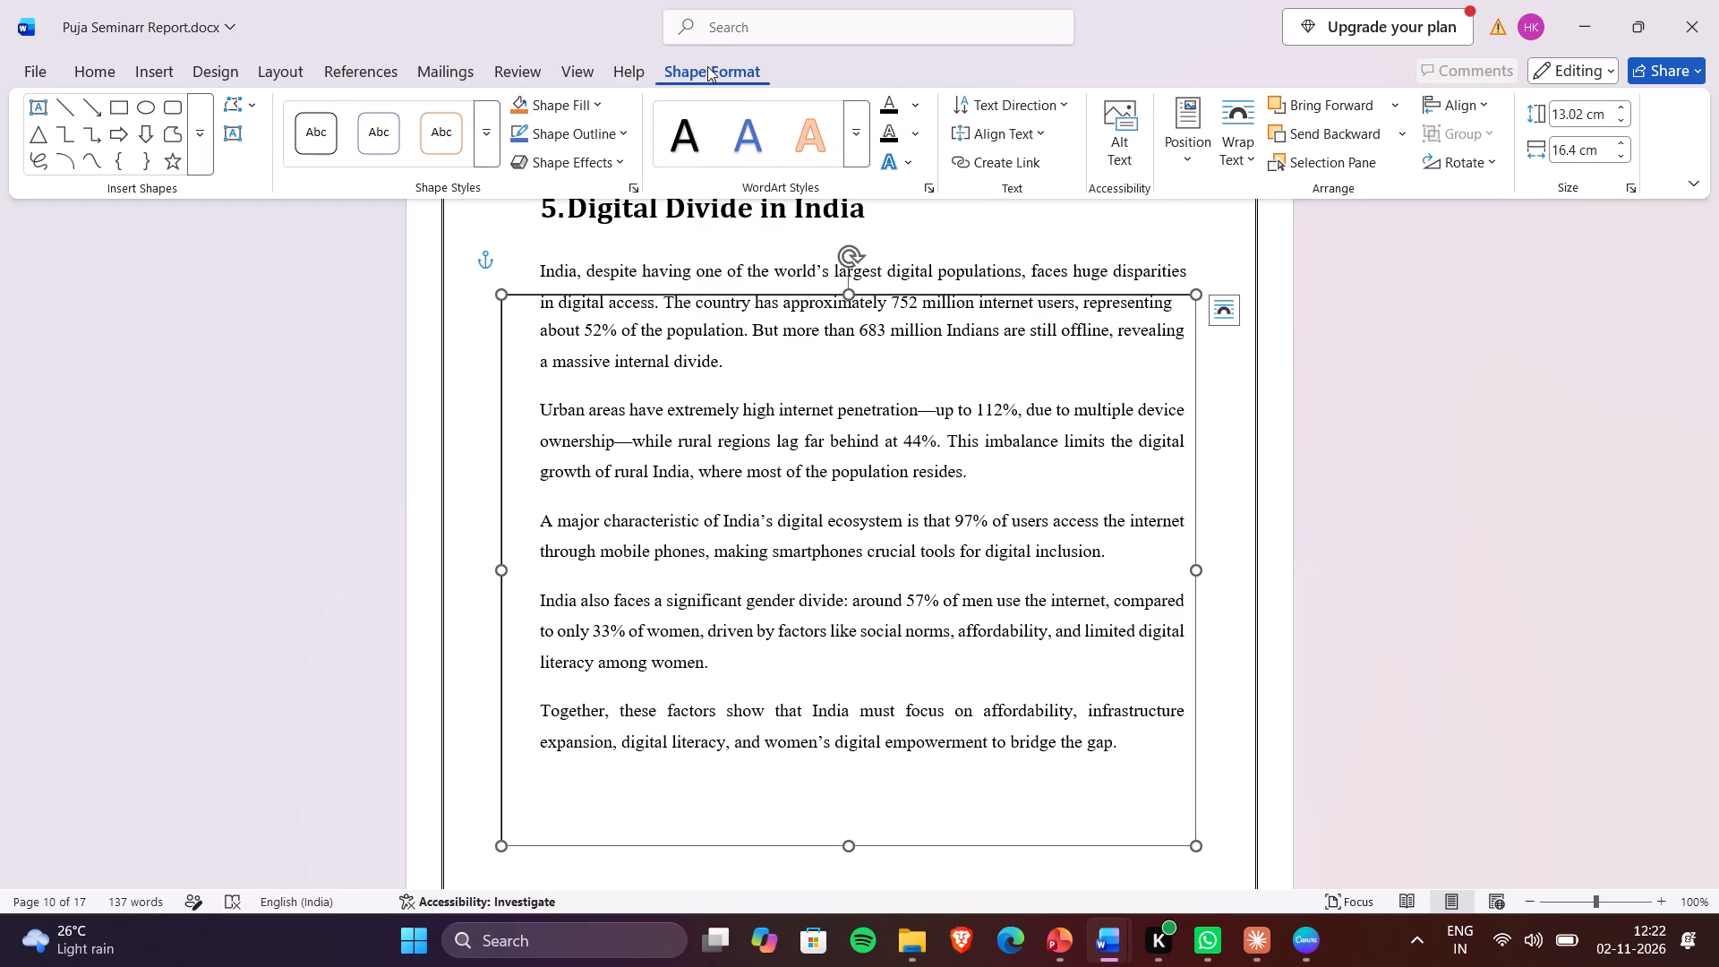
{"action": "left_click", "coordinate": [621, 134]}
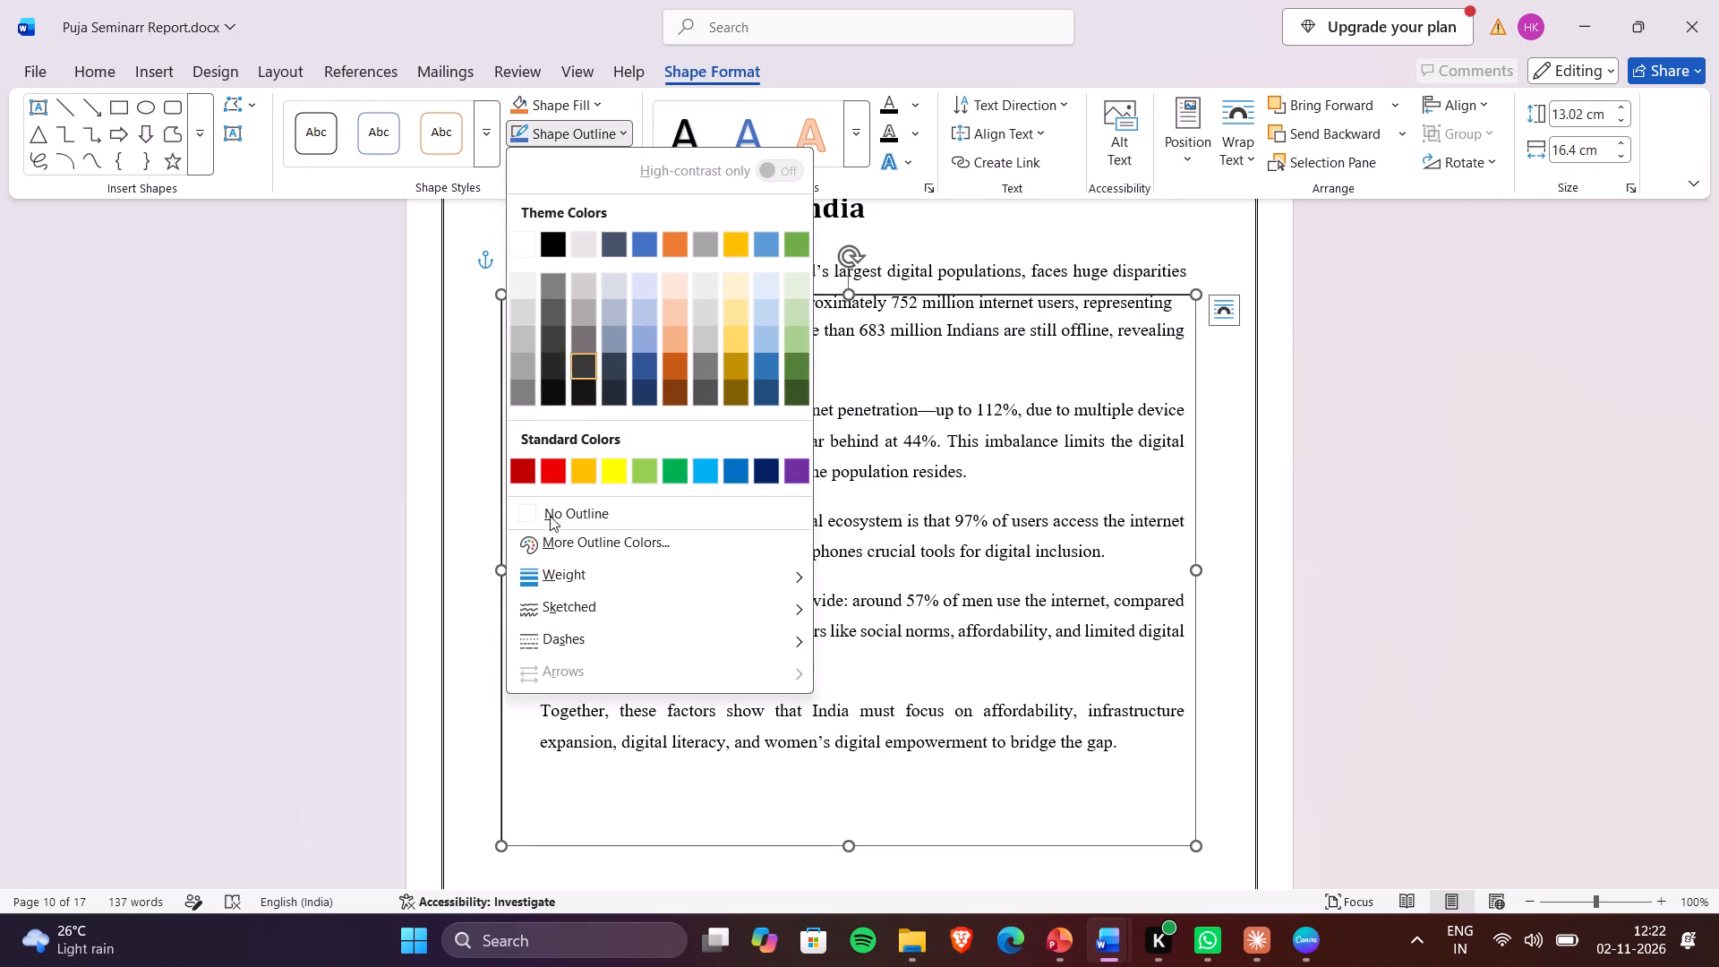
{"action": "left_click", "coordinate": [532, 517]}
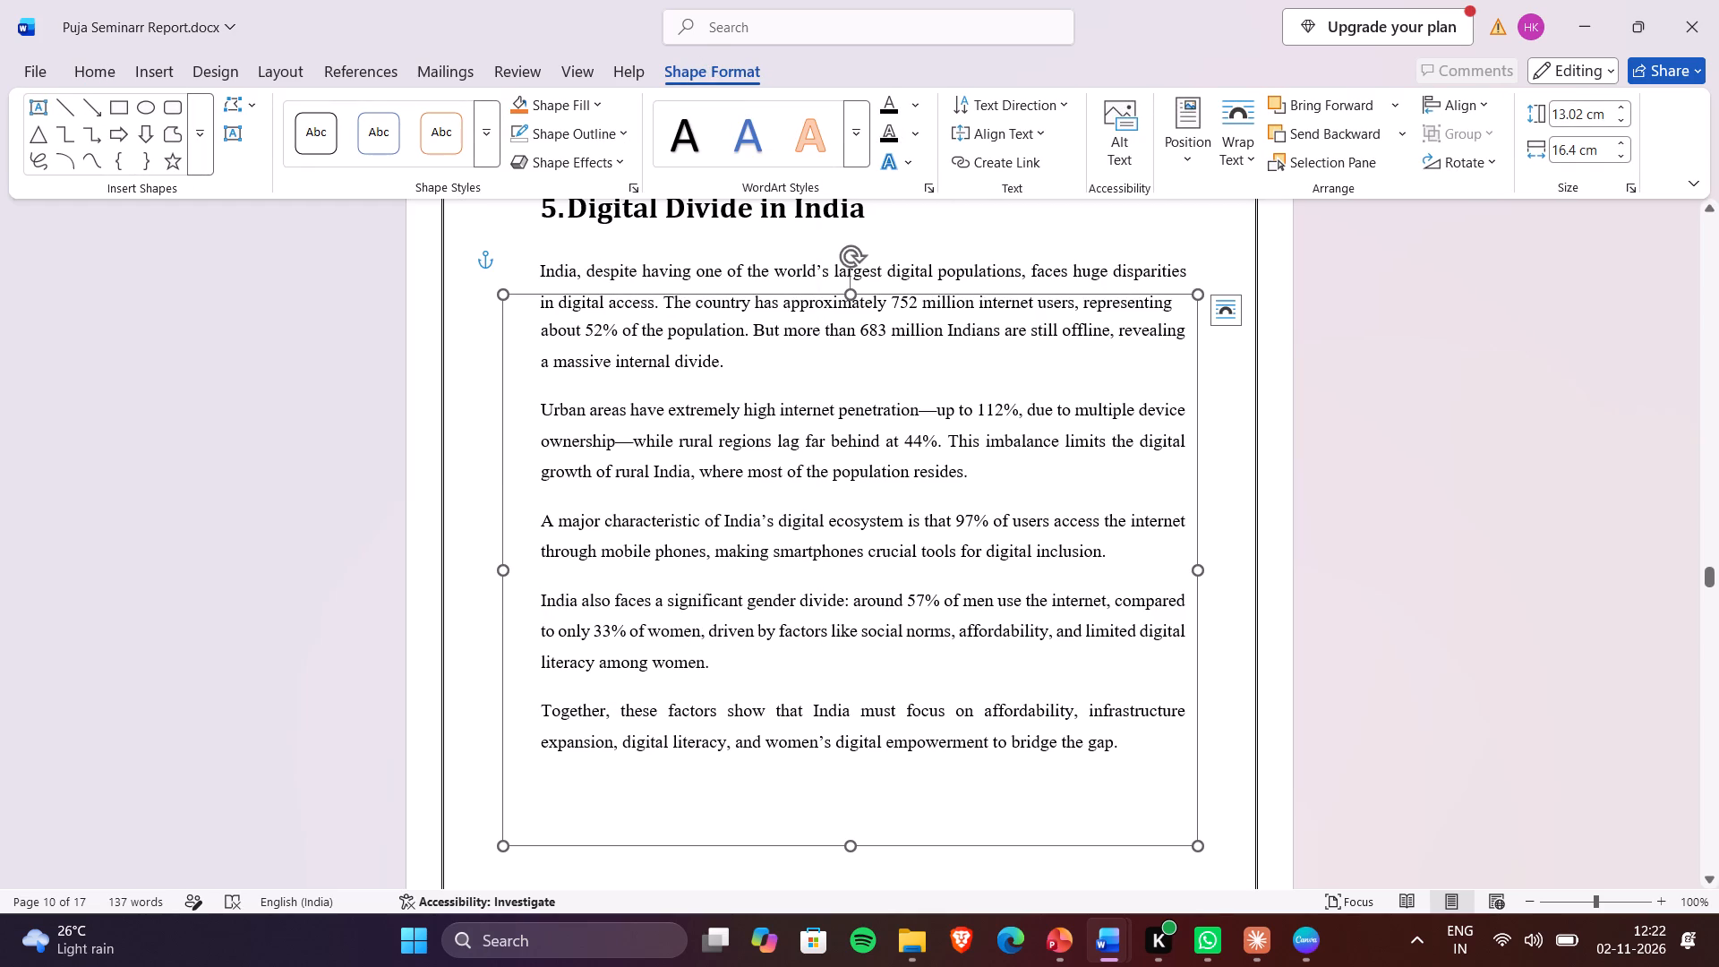
{"action": "left_click", "coordinate": [1624, 522]}
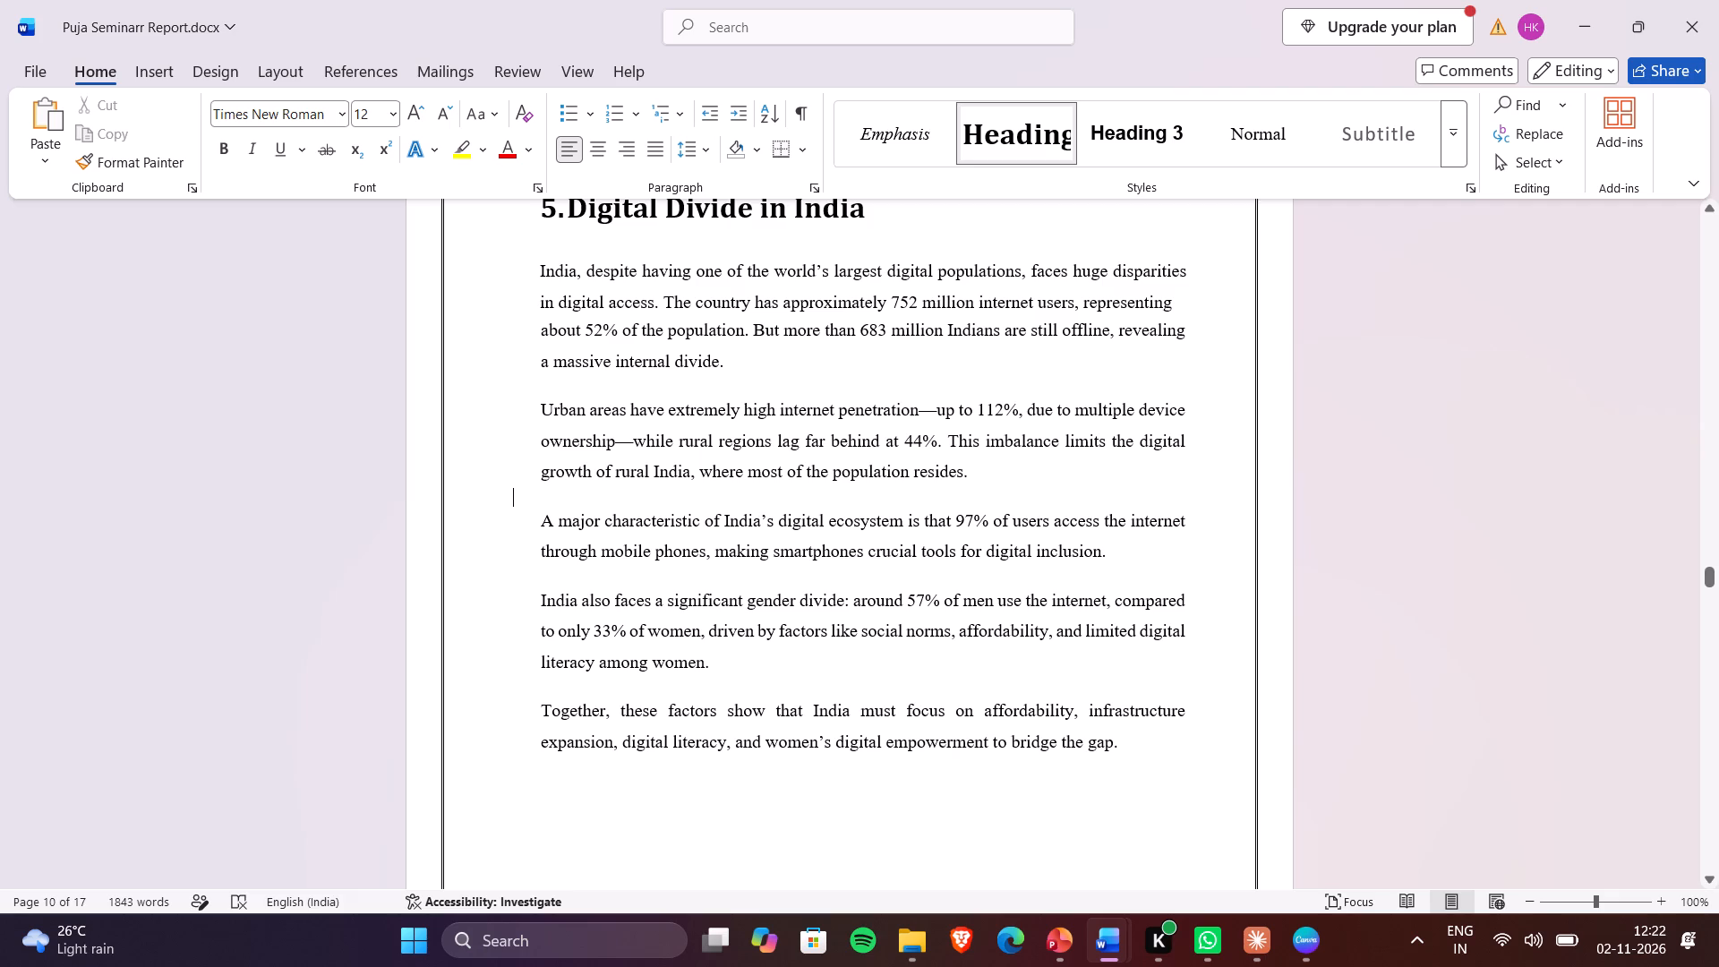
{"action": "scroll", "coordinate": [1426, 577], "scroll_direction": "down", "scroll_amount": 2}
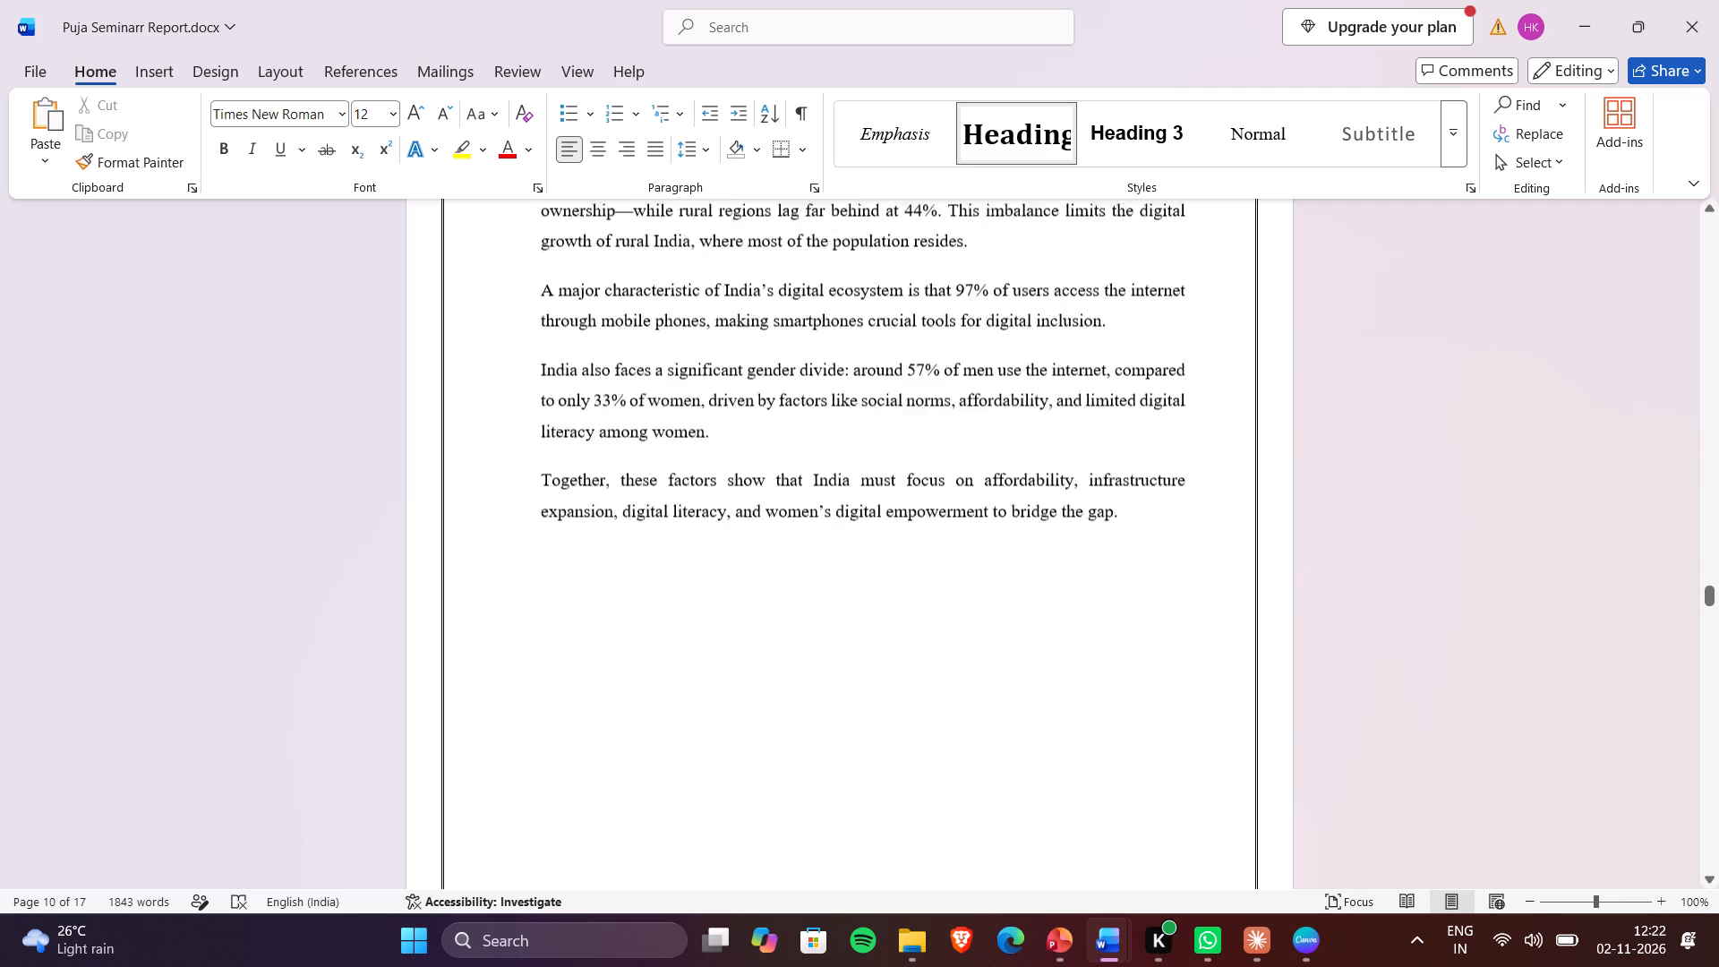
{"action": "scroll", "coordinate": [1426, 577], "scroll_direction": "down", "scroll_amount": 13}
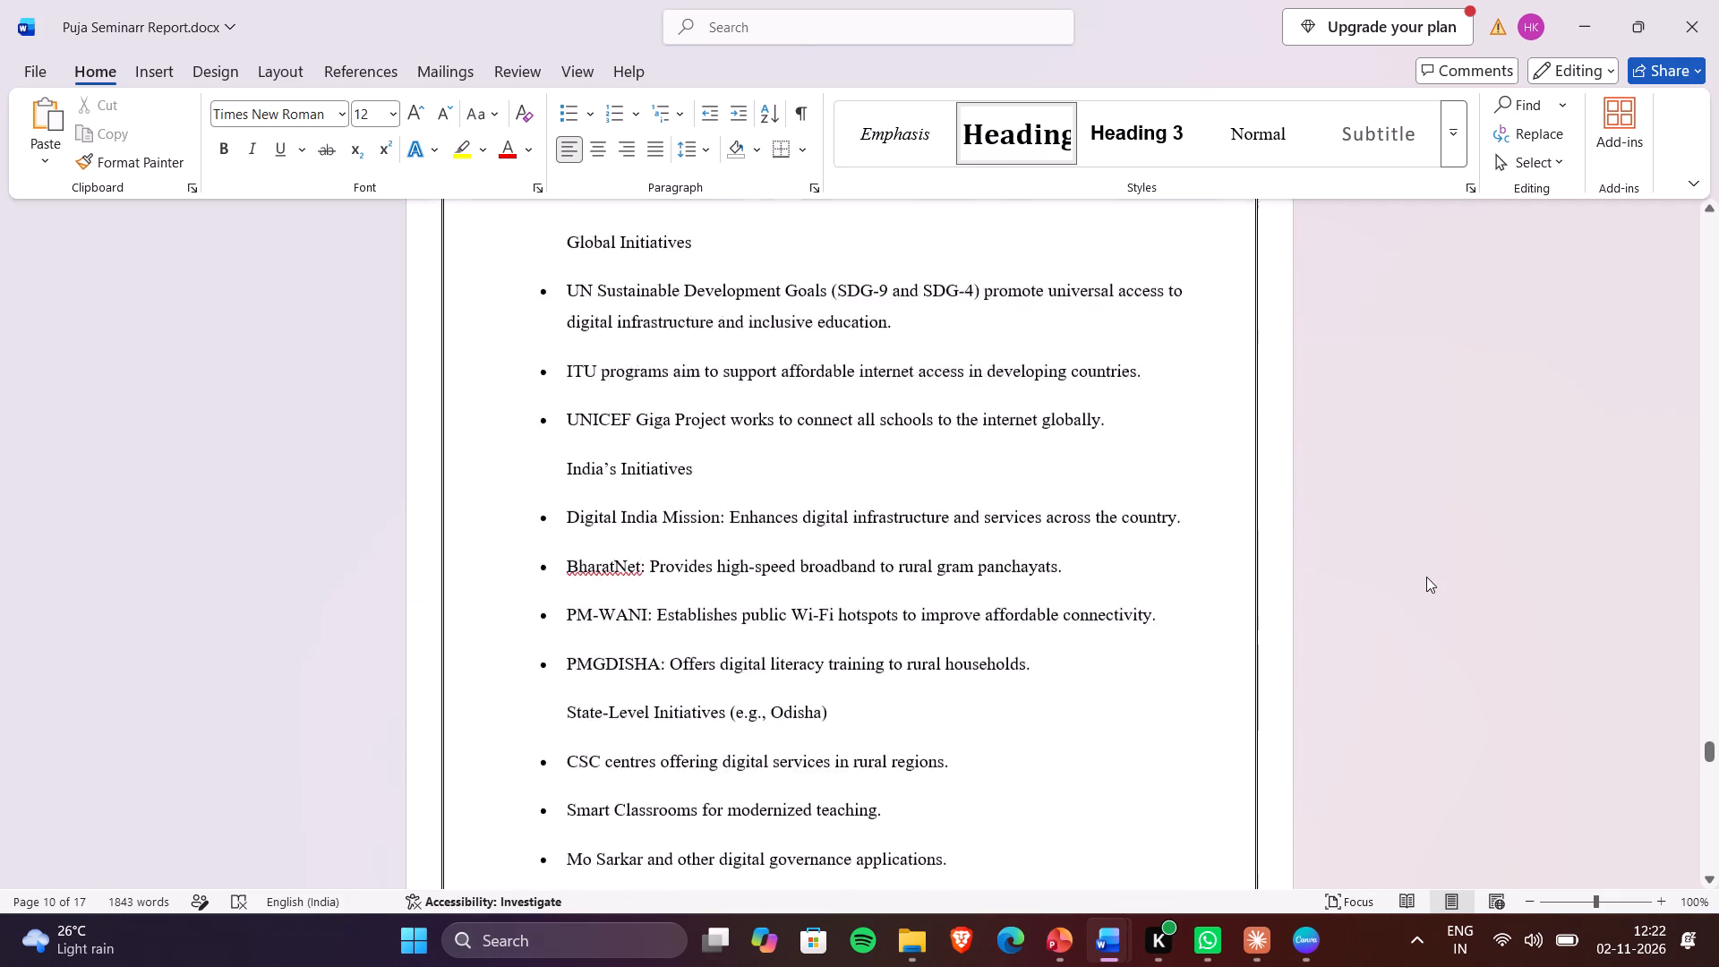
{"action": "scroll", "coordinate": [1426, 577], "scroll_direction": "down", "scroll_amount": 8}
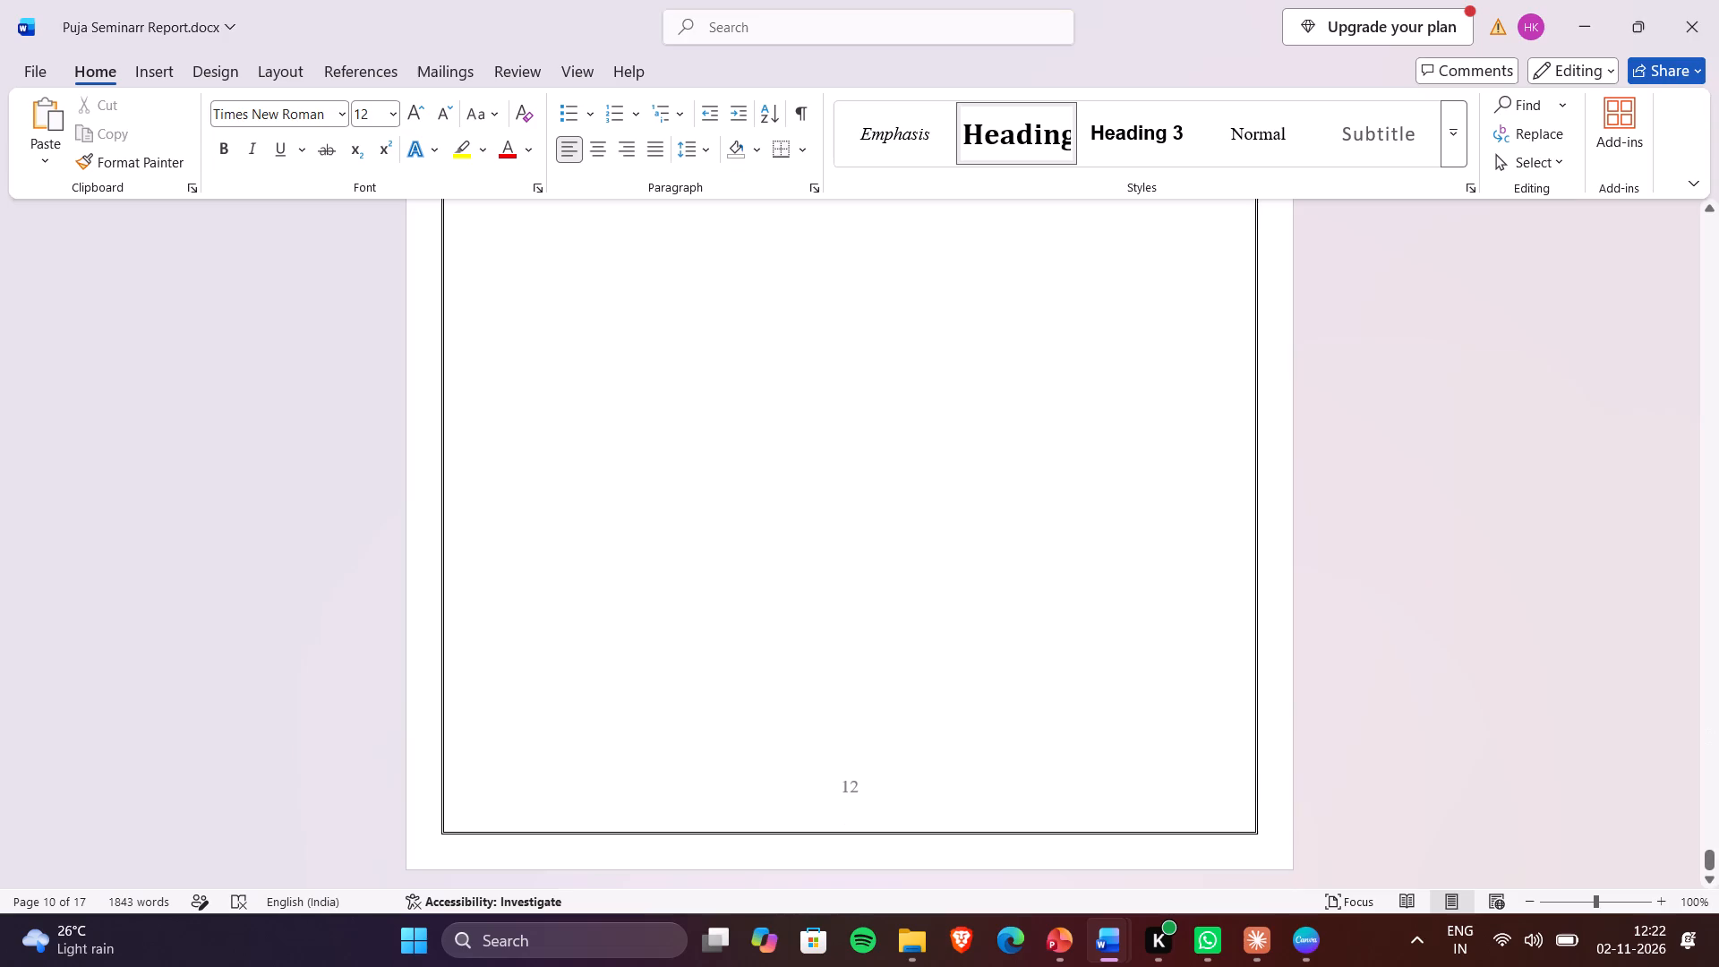
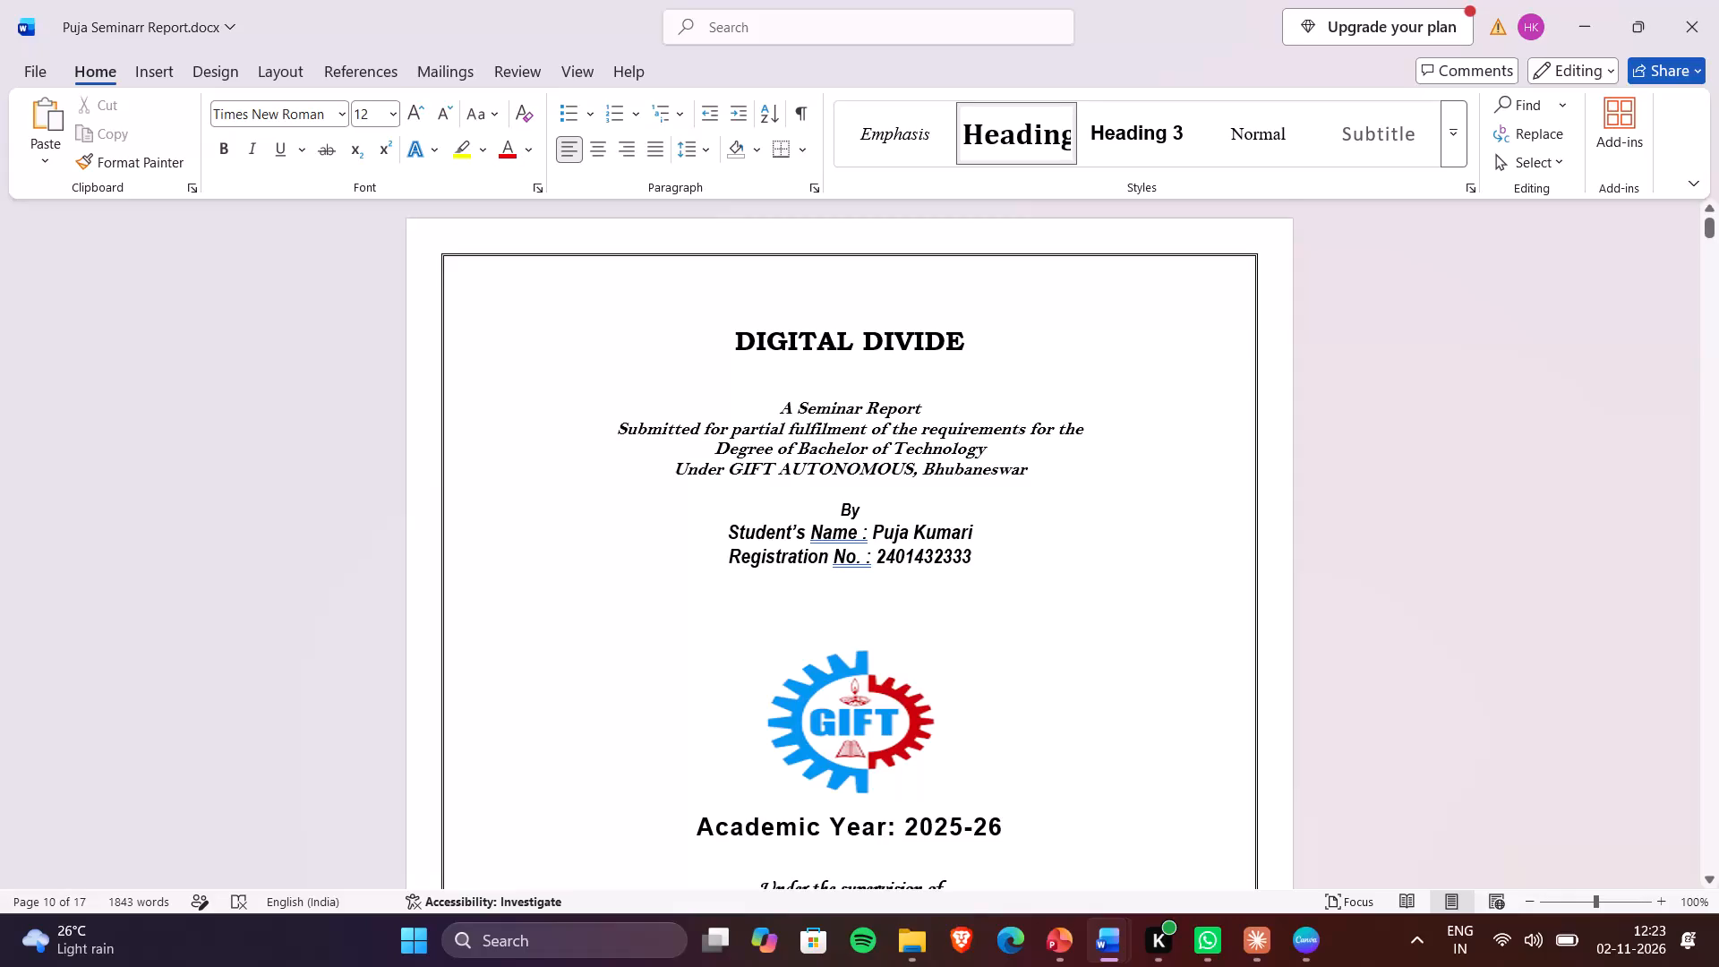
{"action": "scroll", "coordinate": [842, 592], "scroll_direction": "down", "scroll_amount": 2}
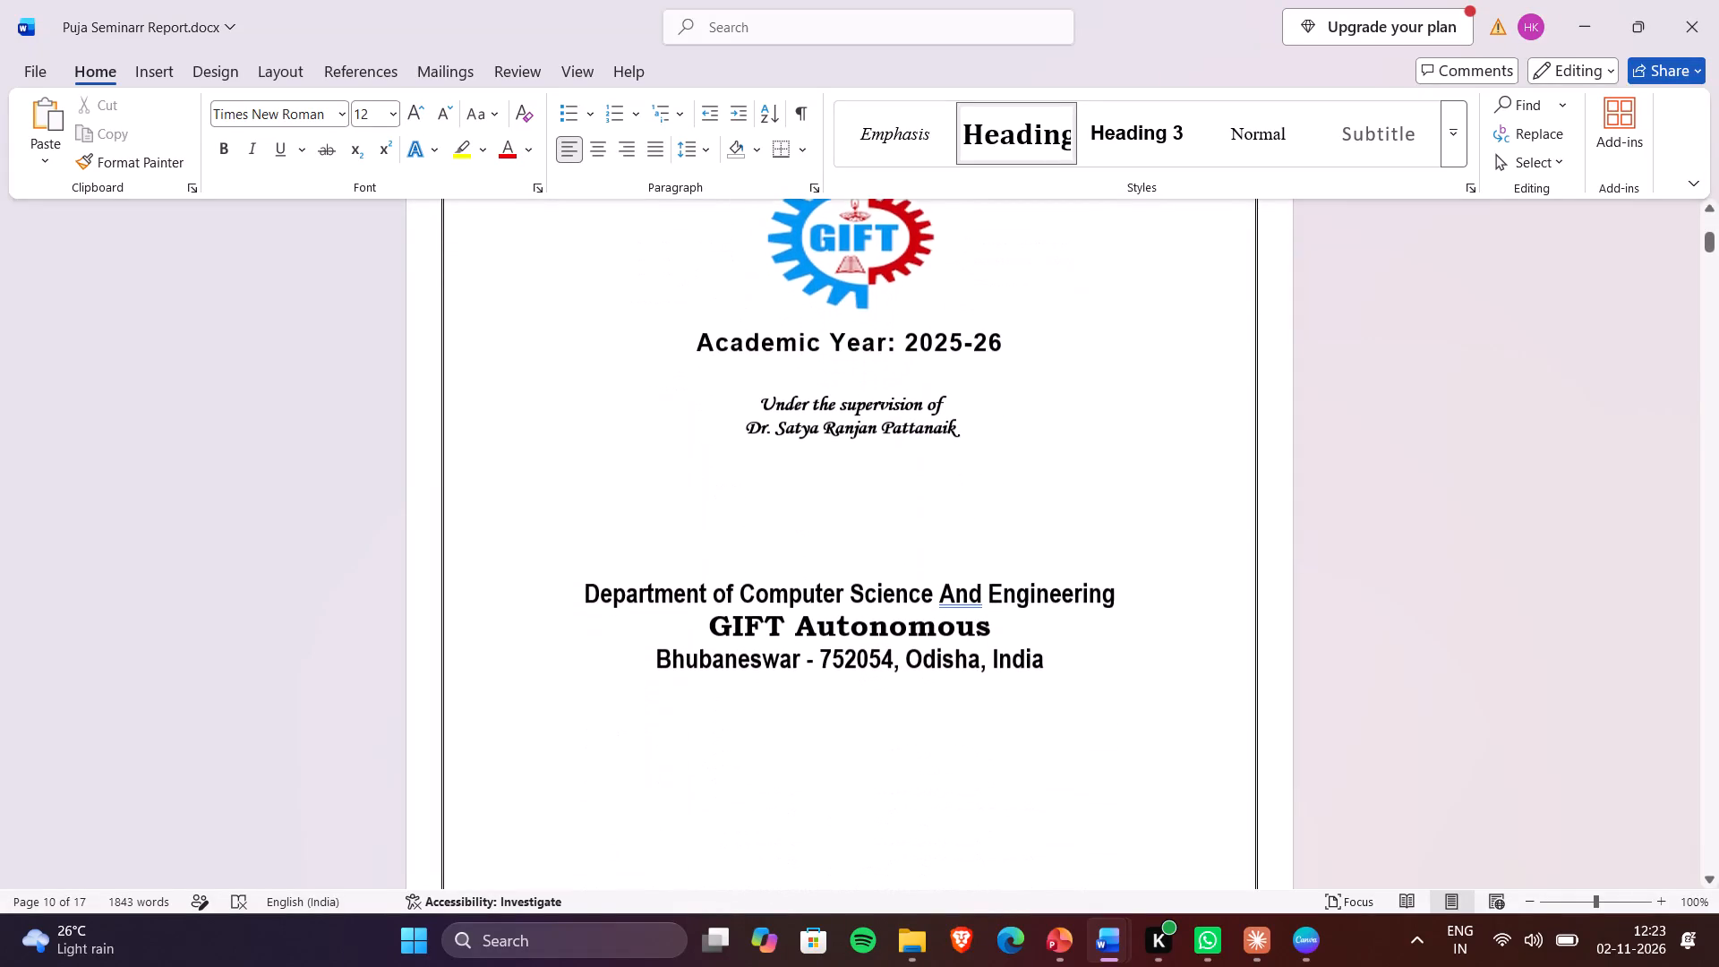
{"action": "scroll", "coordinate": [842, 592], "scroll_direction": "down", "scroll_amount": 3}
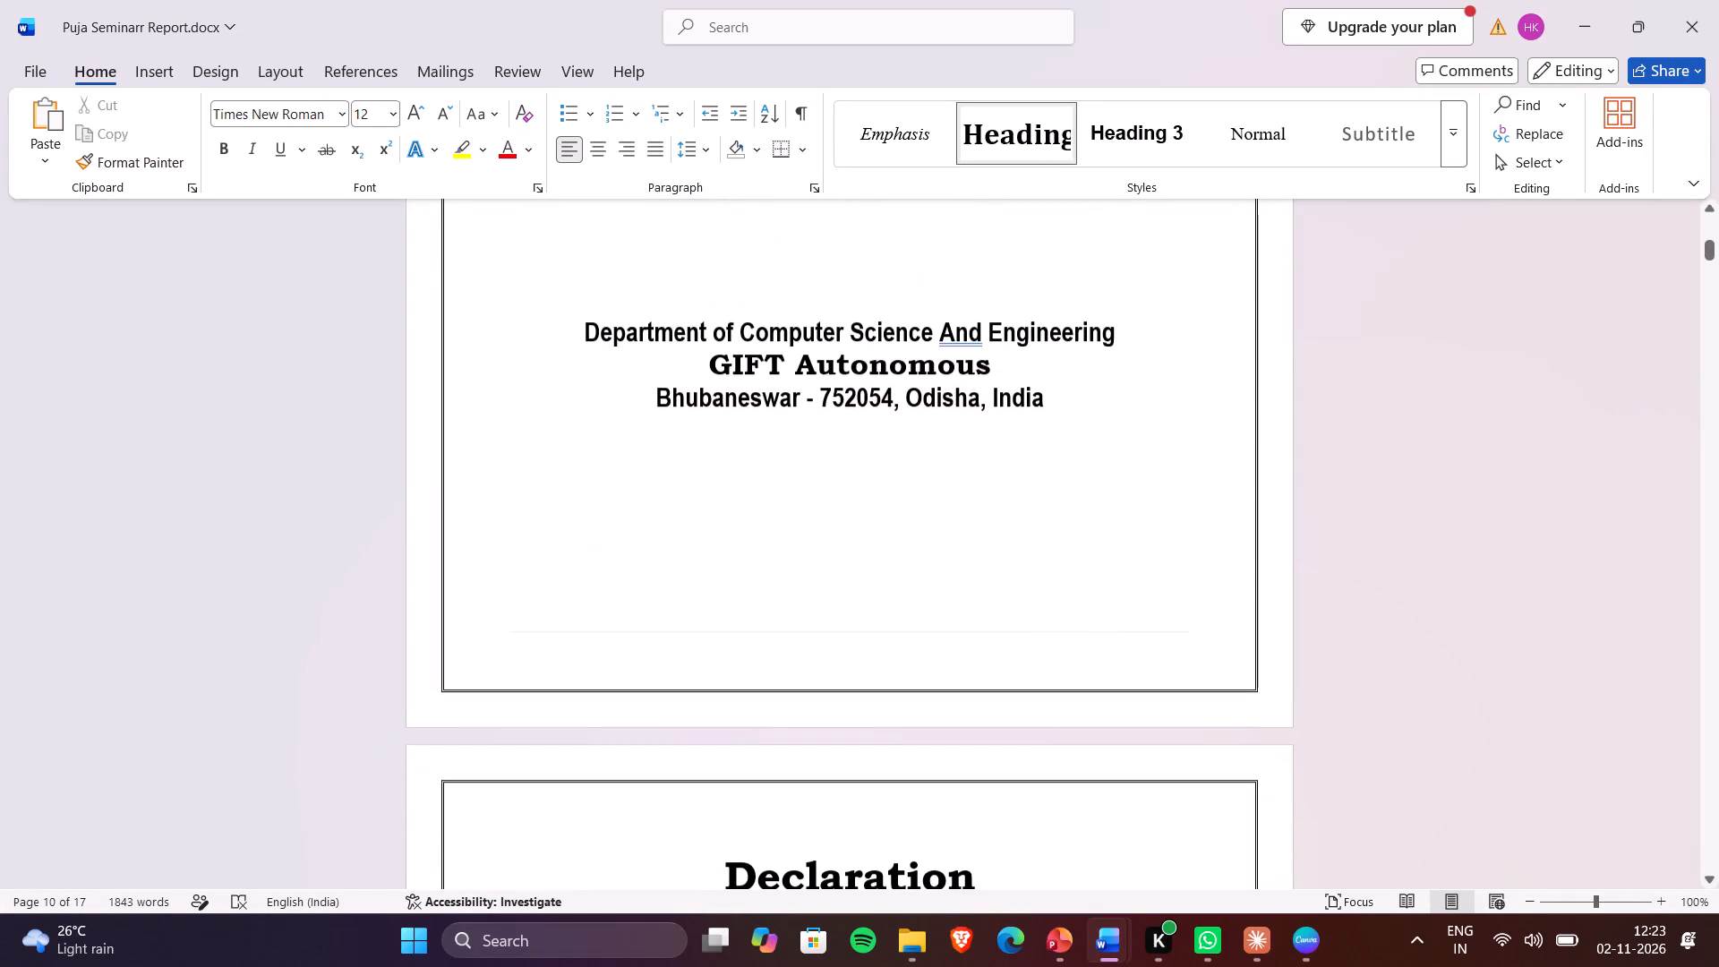
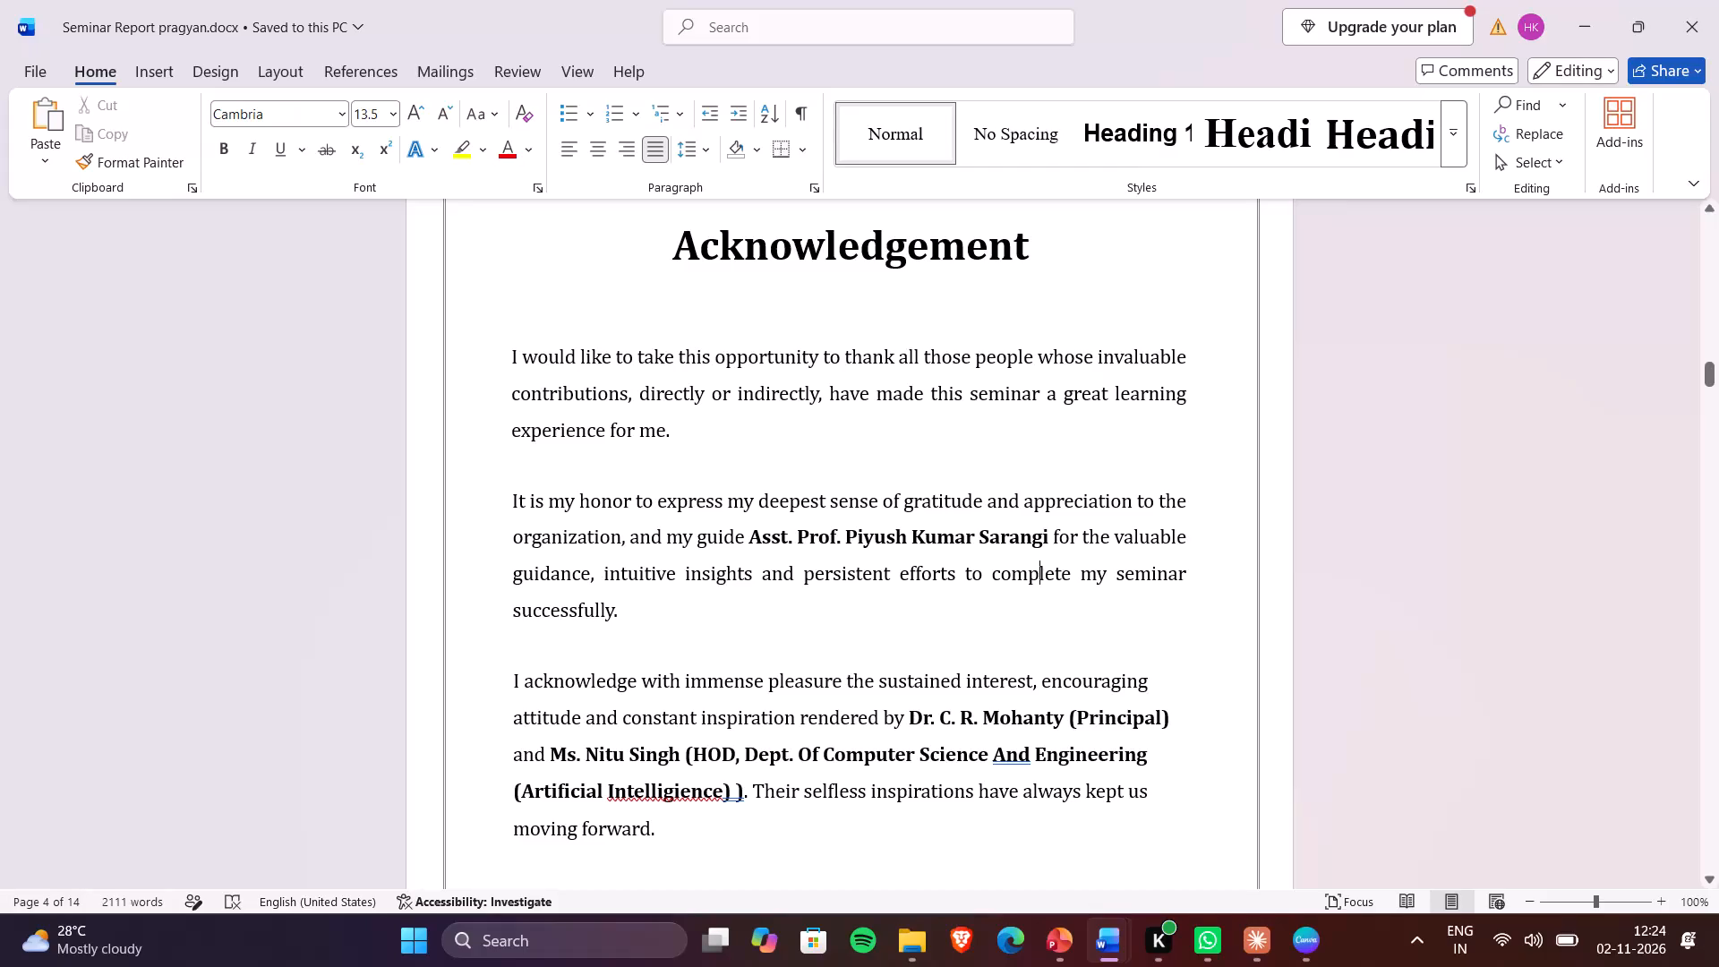
Save the Seminar Report pragyan document and switch to the Puja Seminarr Report document.
{"action": "key", "text": "ctrl+s"}
{"action": "key", "text": "ctrl+a"}
{"action": "key", "text": "ctrl+s"}
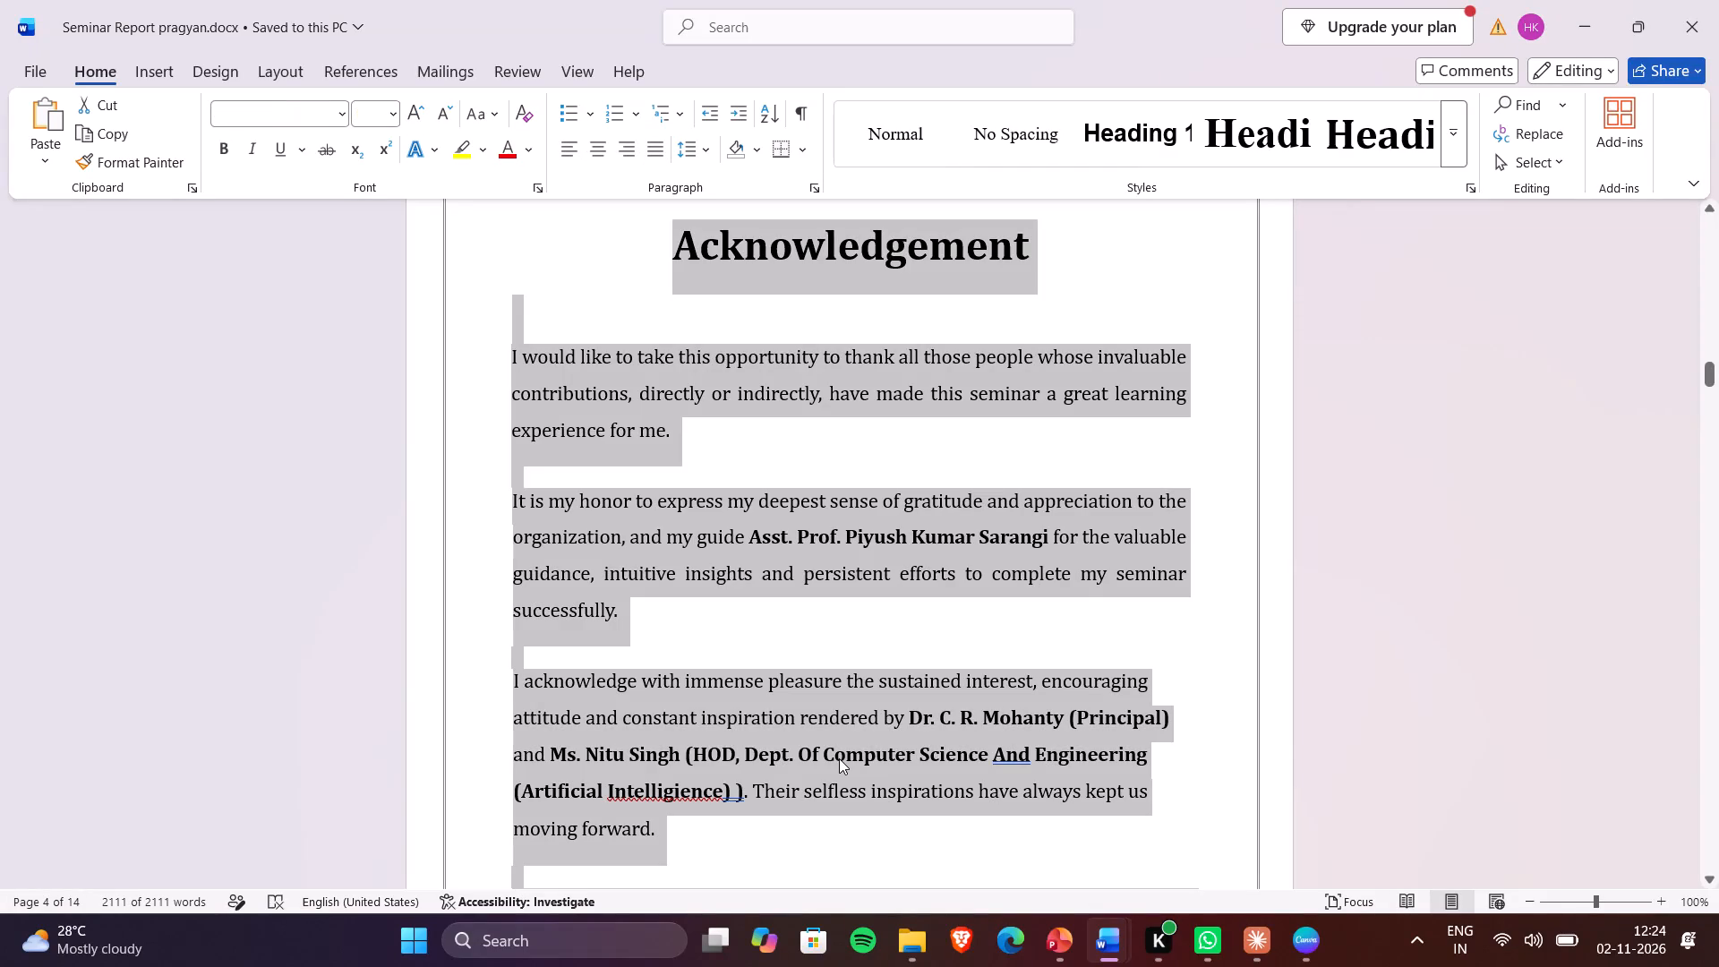
{"action": "key", "text": "ctrl+s"}
{"action": "left_click", "coordinate": [1352, 725]}
{"action": "key", "text": "alt+Tab"}
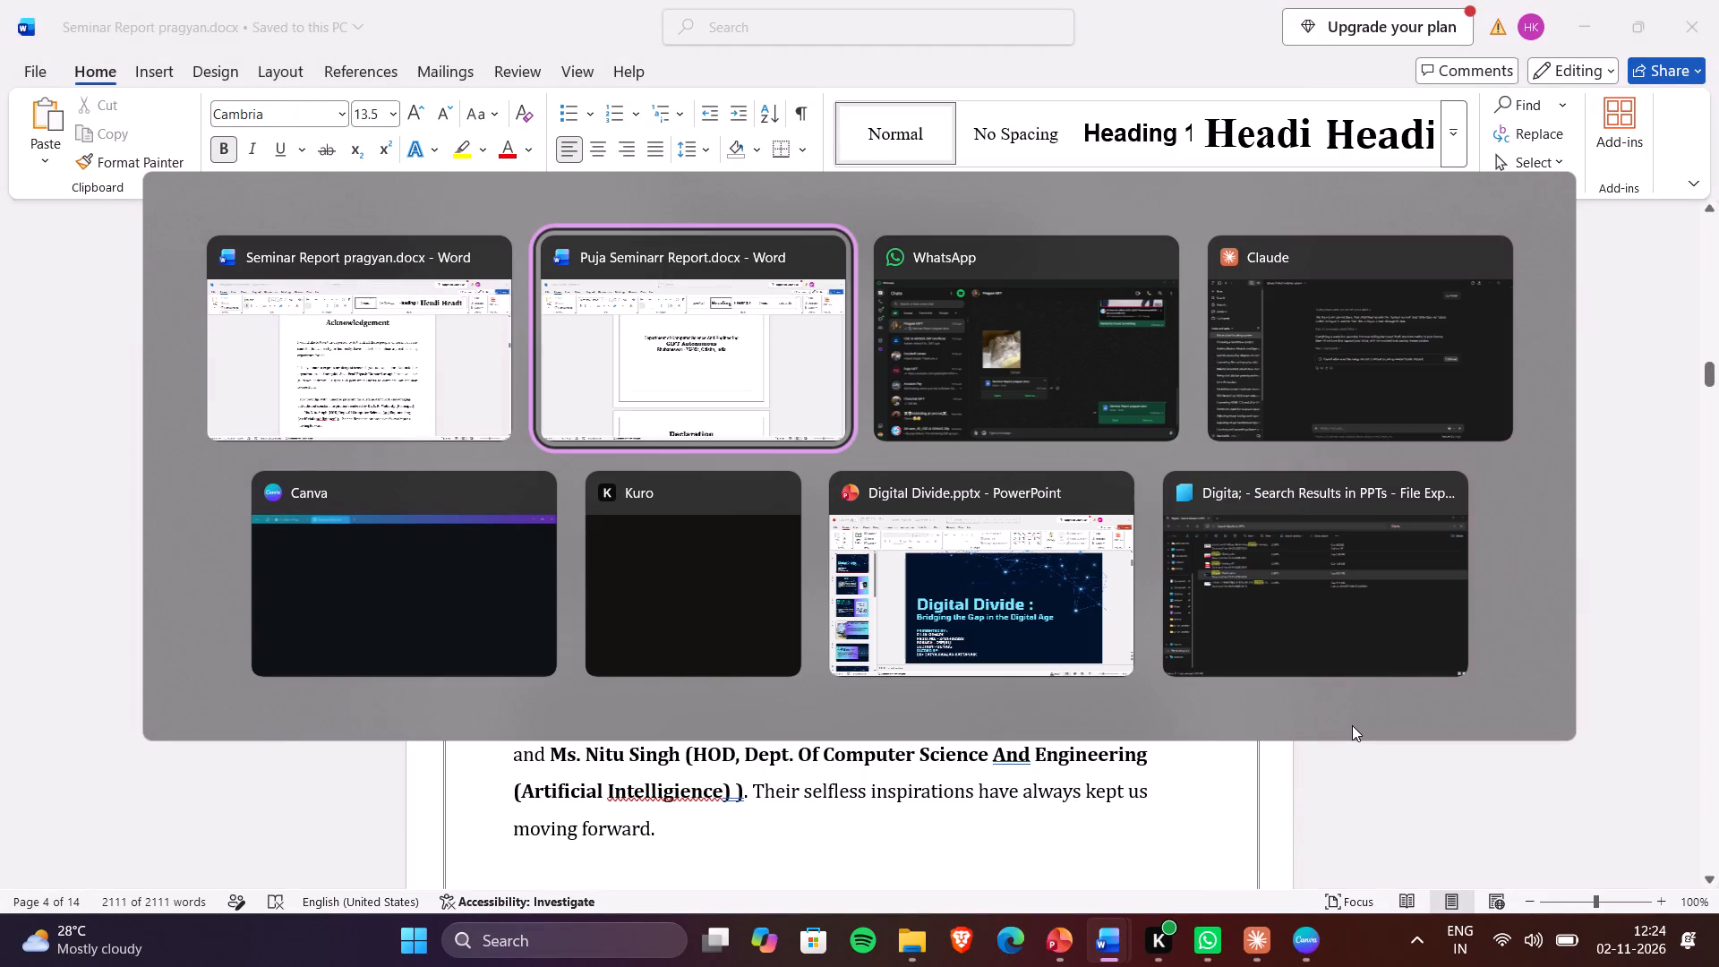
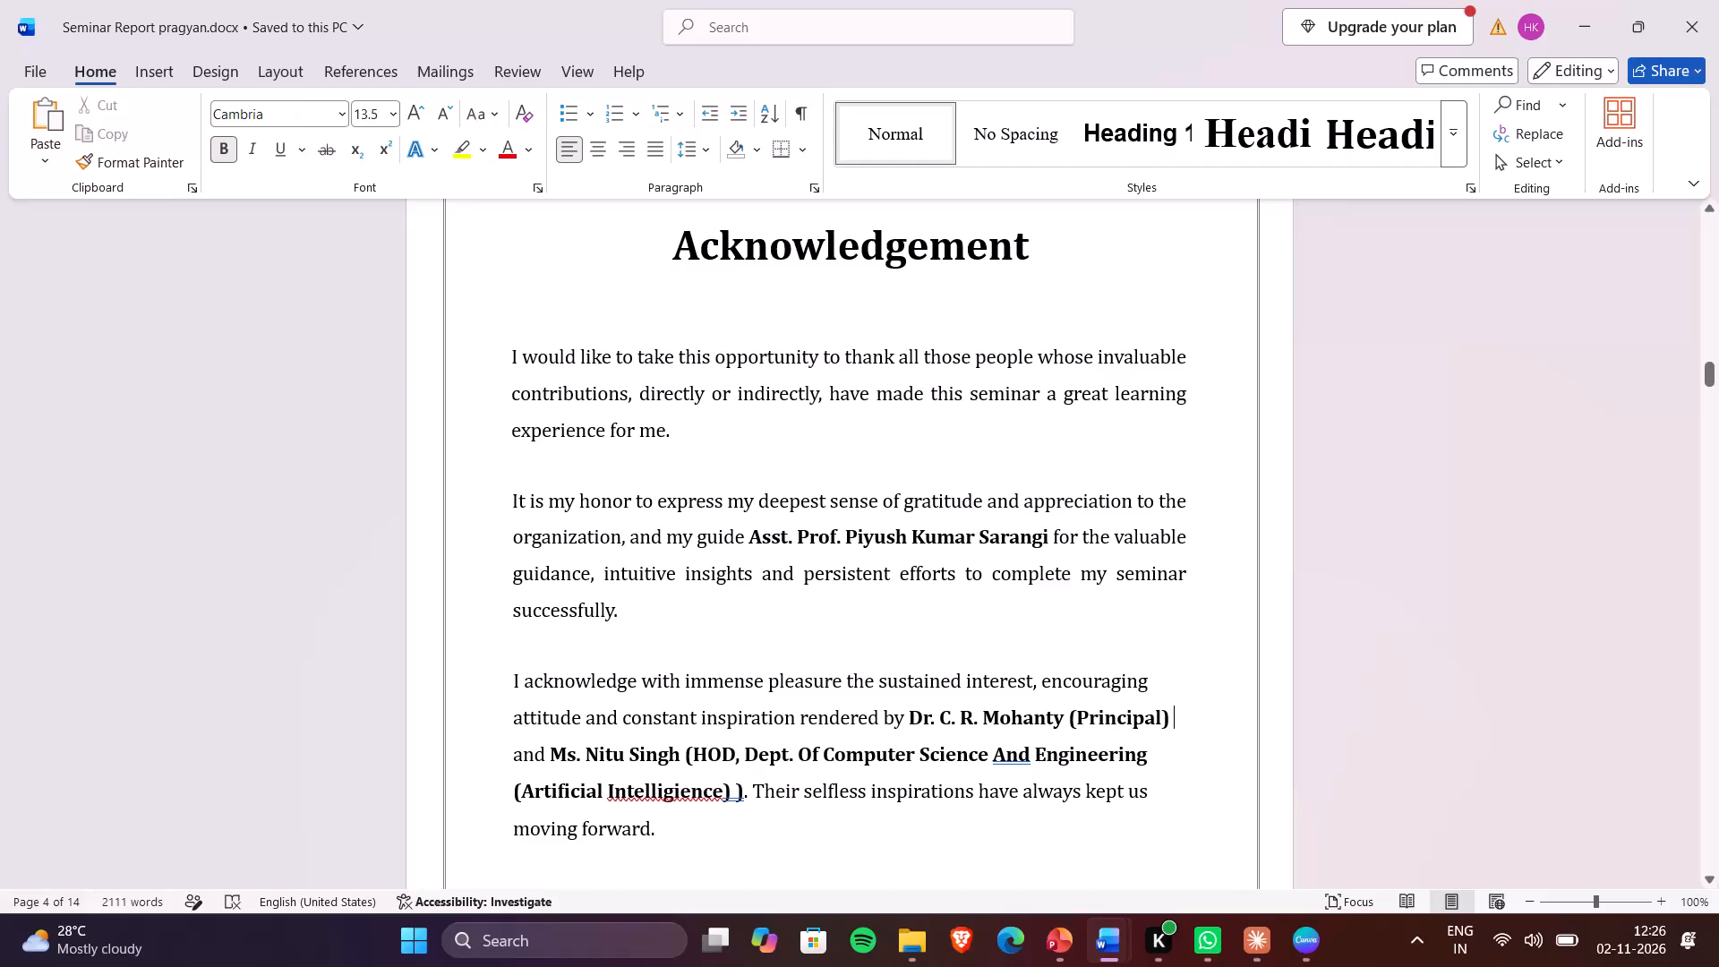
Save the report, and save a copy of it in the C: Word folder as "Seminar Report pragyan cr.docx".
{"action": "left_click", "coordinate": [1122, 780]}
{"action": "key", "text": "ctrl+s"}
{"action": "left_click", "coordinate": [25, 67]}
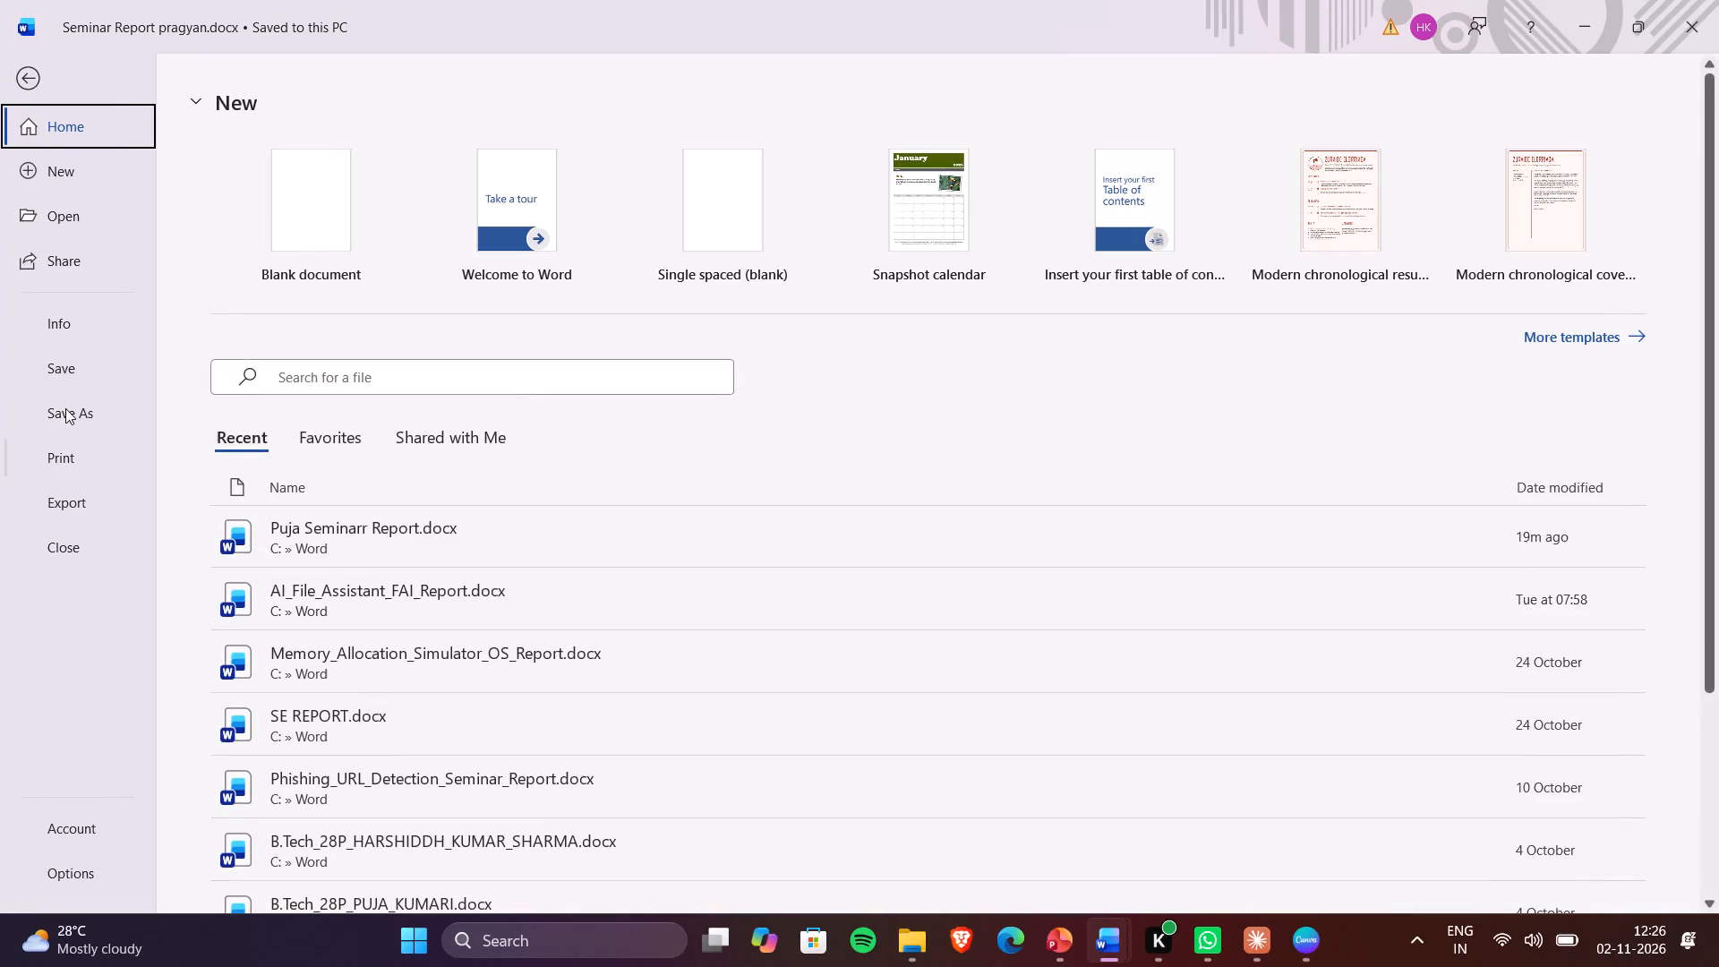
{"action": "left_click", "coordinate": [65, 408]}
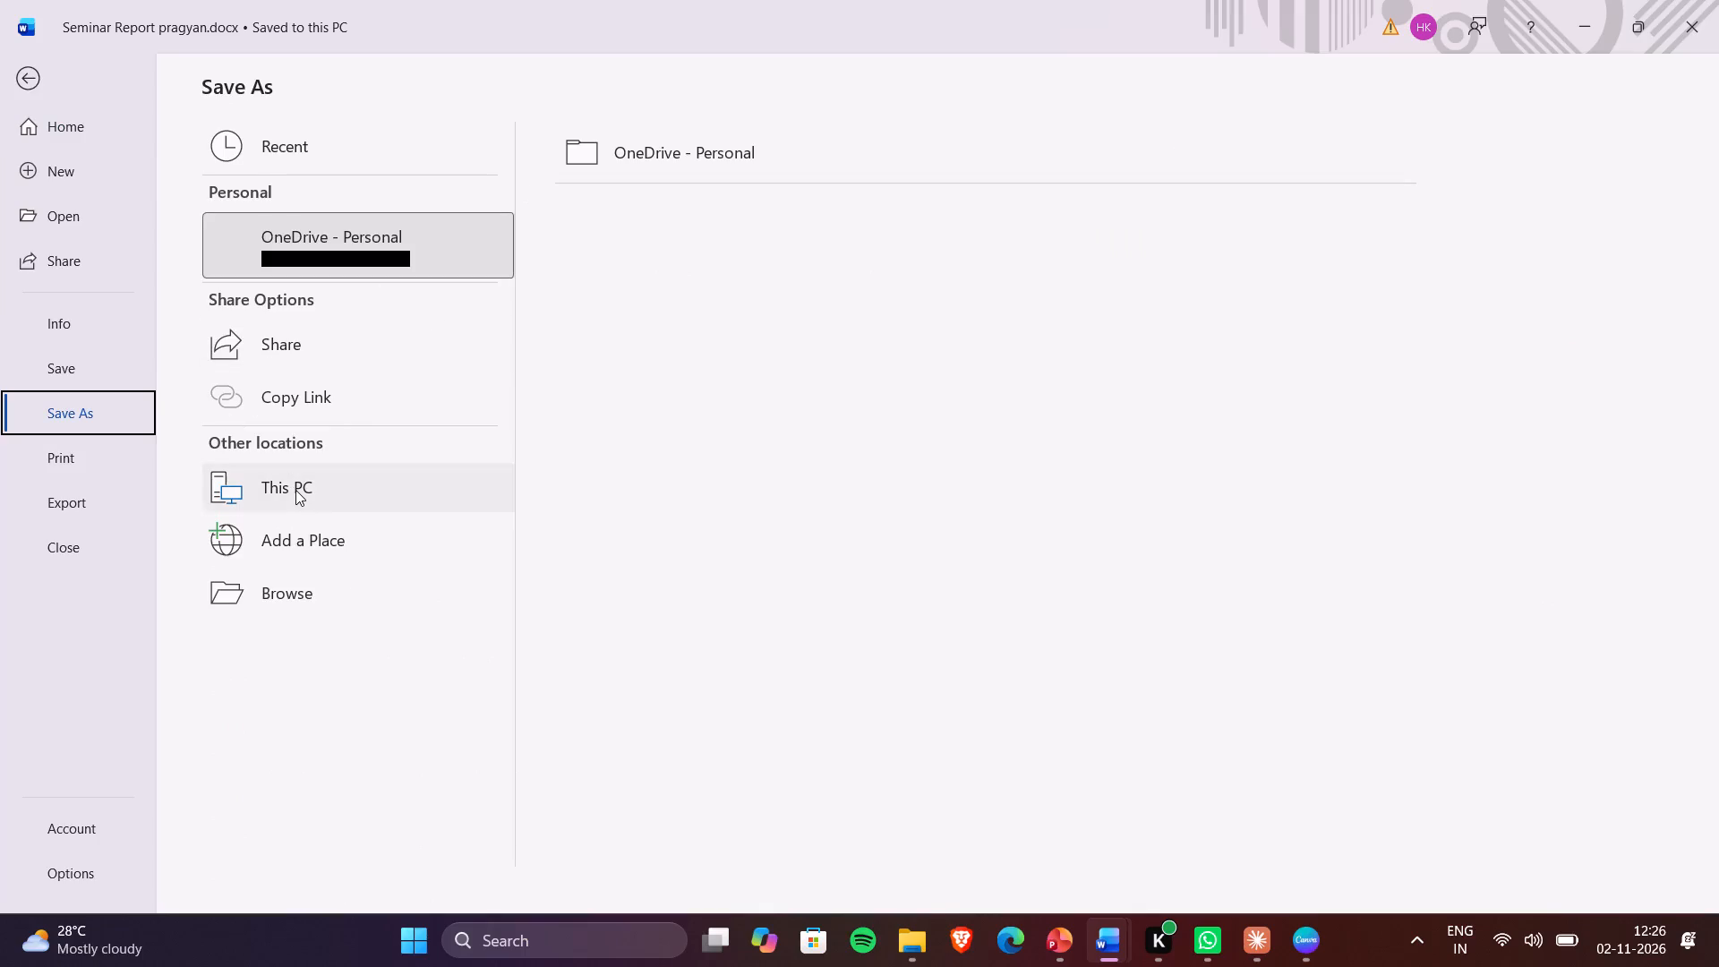
{"action": "left_click", "coordinate": [295, 490]}
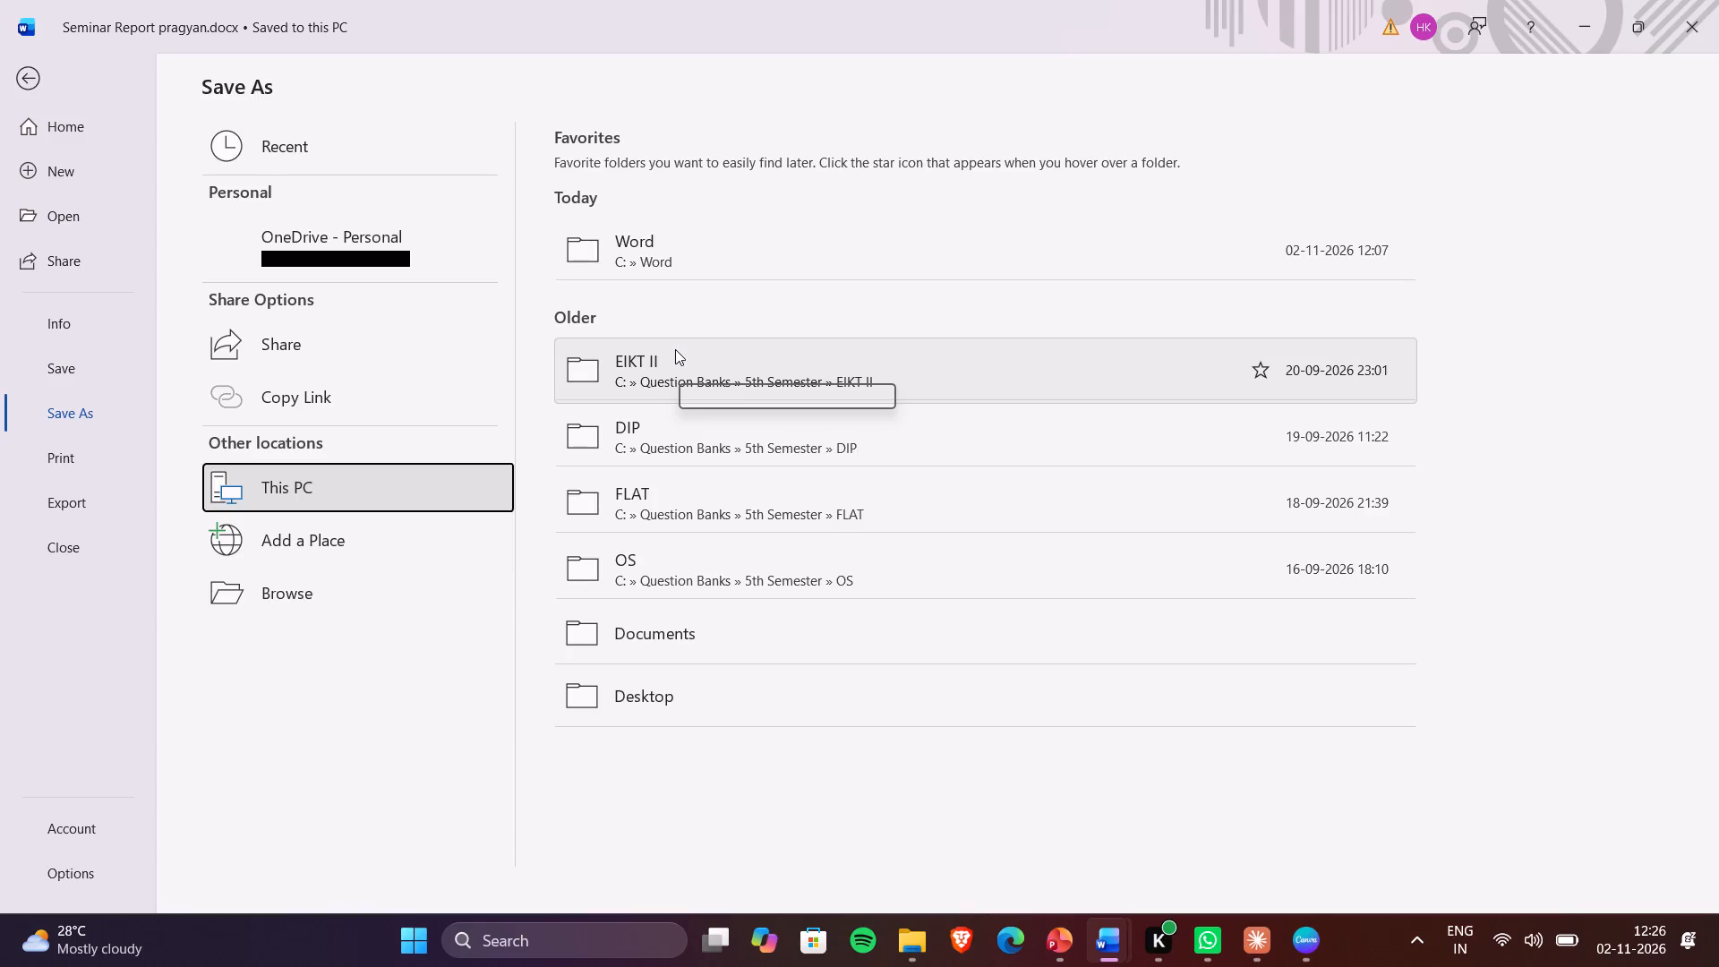
{"action": "double_click", "coordinate": [649, 257]}
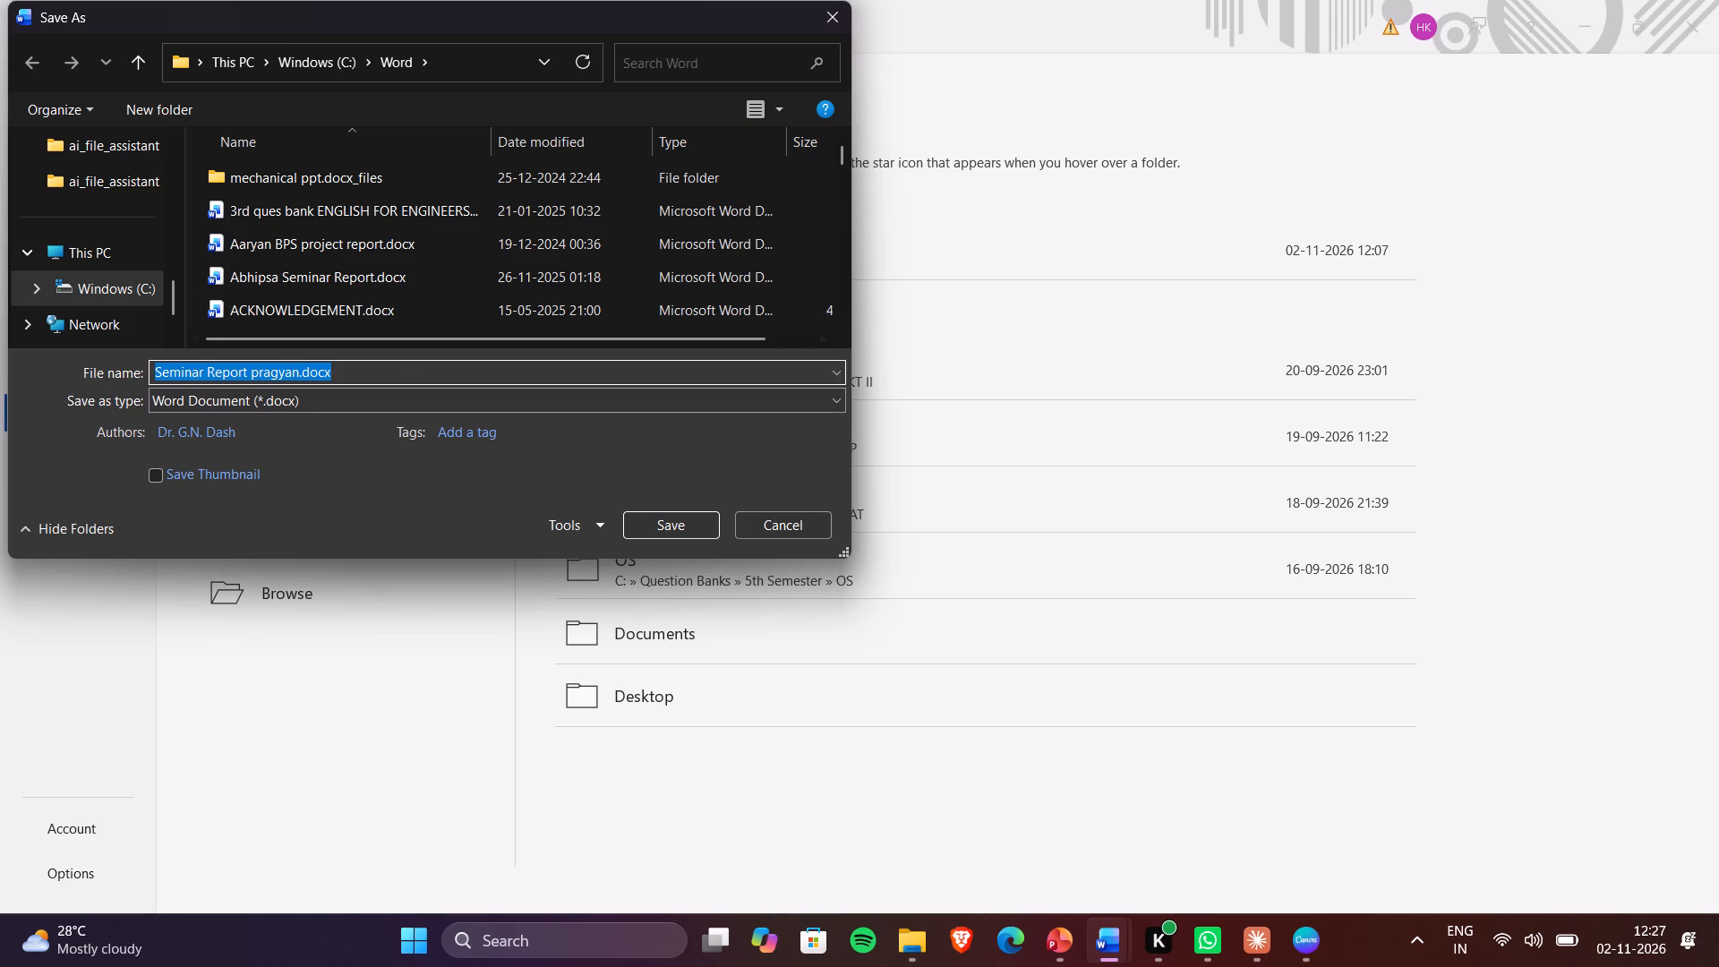
{"action": "left_click", "coordinate": [297, 368]}
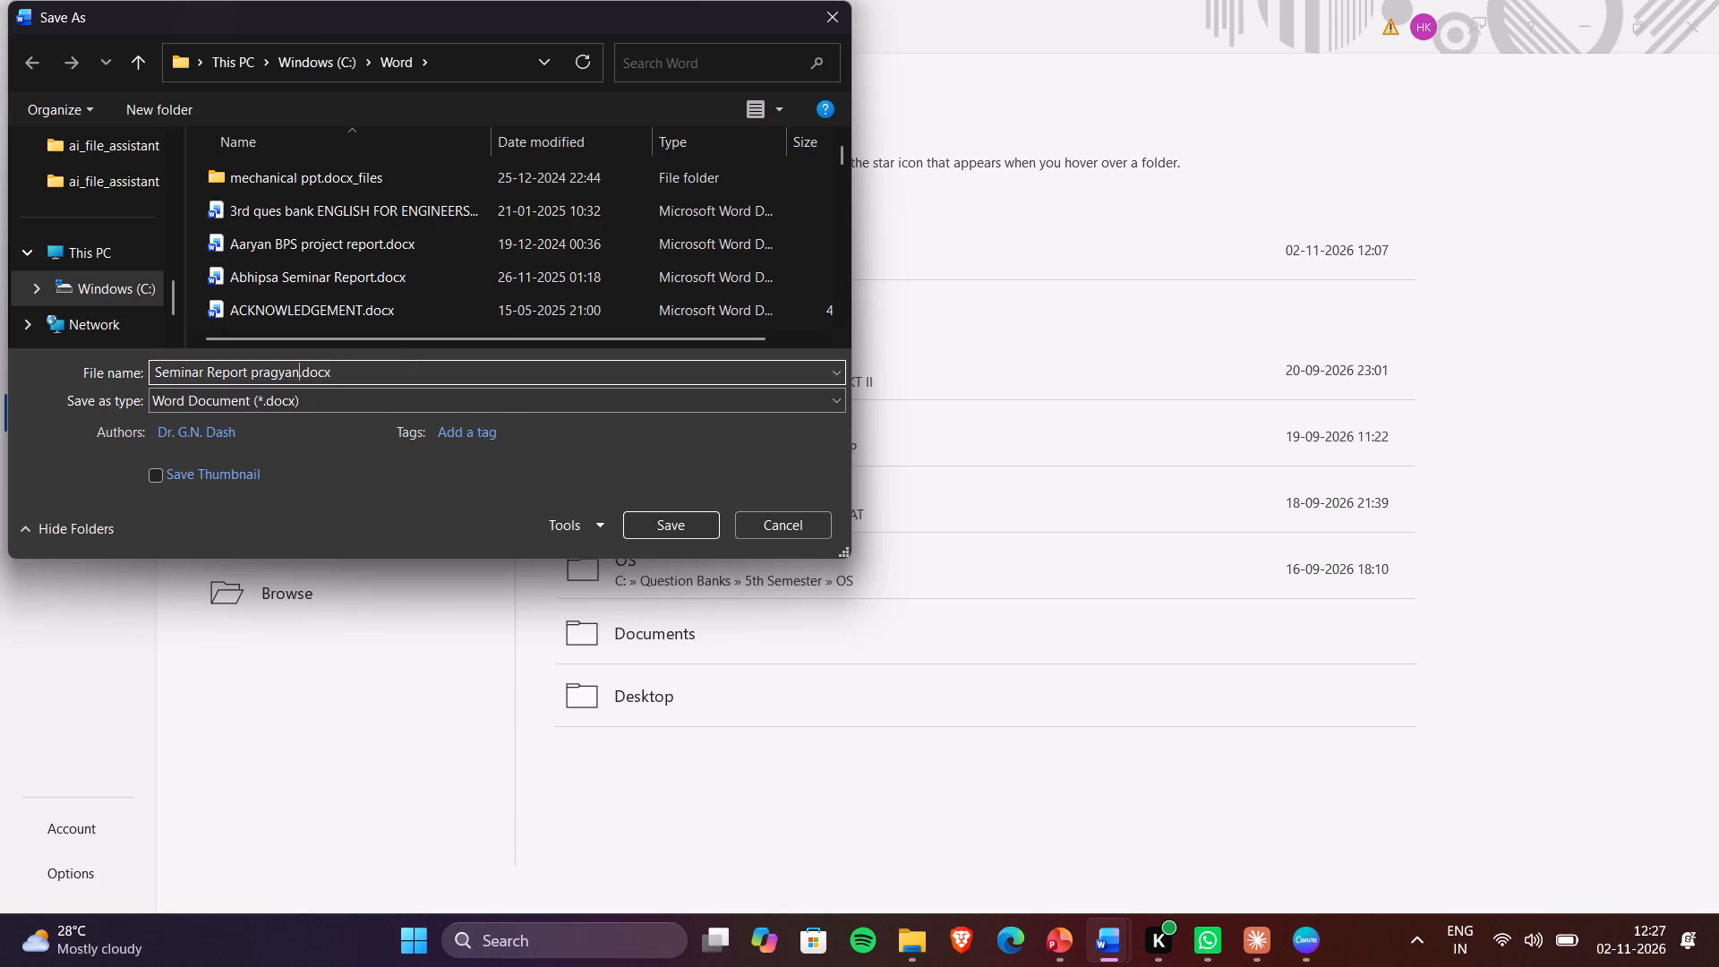
{"action": "key", "text": "space"}
{"action": "type", "text": "new"}
{"action": "key", "text": "BackSpace"}
{"action": "key", "text": "BackSpace"}
{"action": "key", "text": "BackSpace"}
{"action": "type", "text": "cr"}
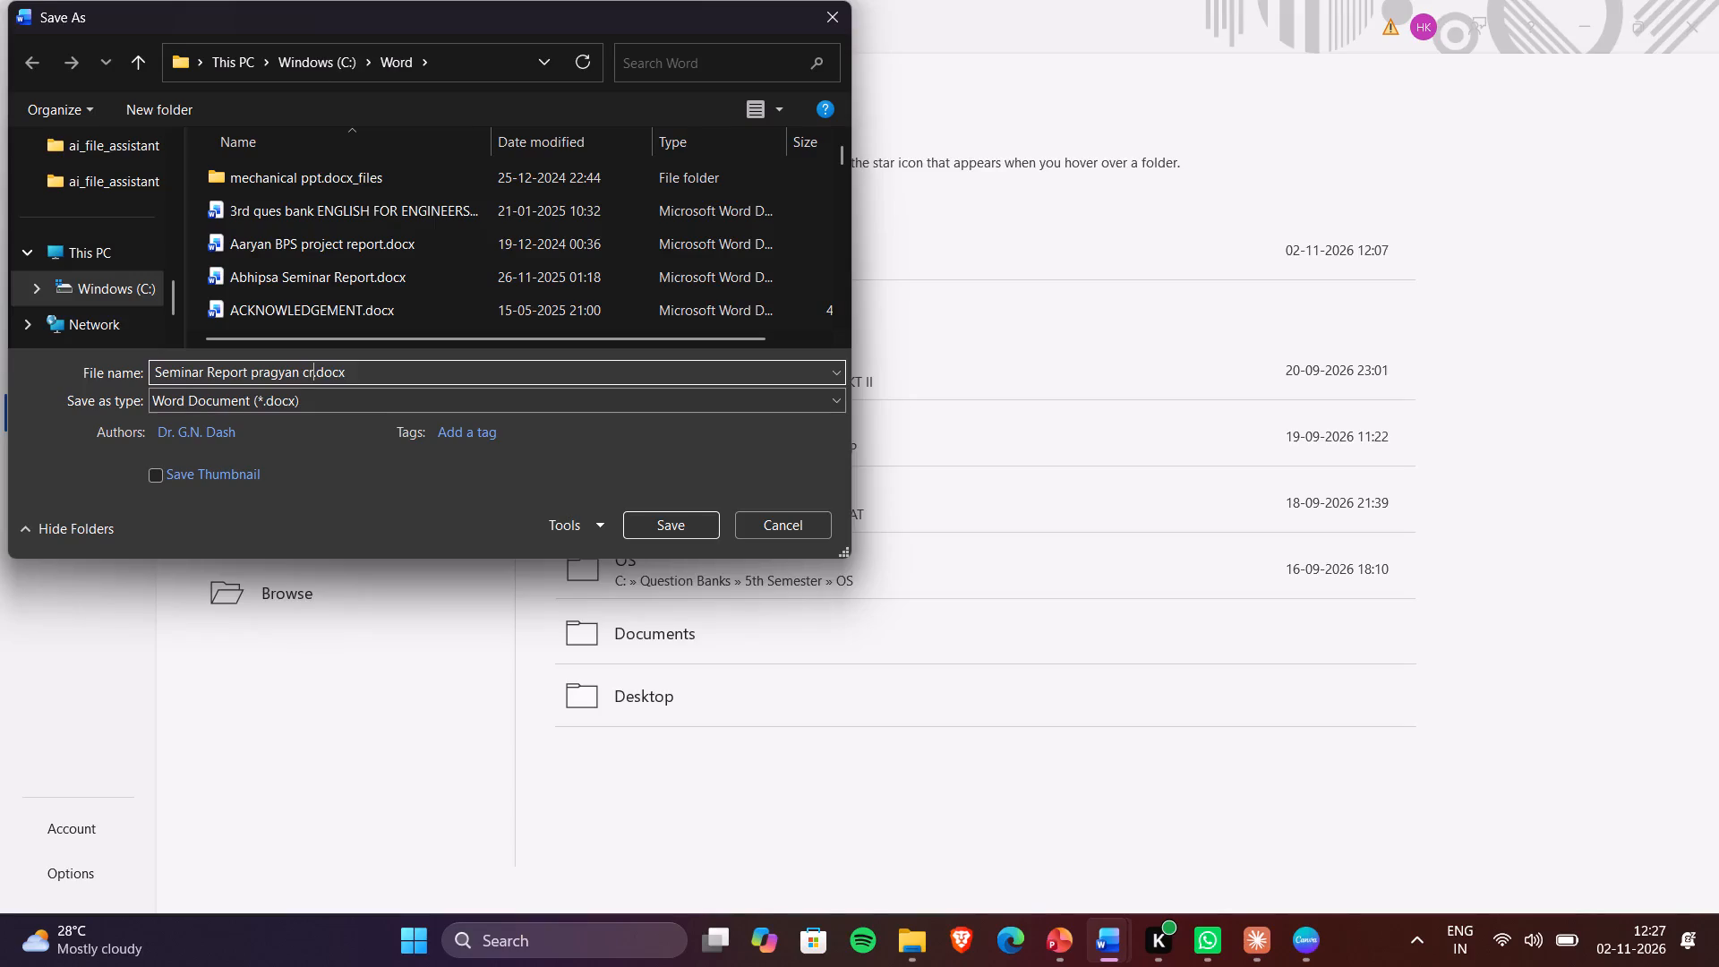
{"action": "key", "text": "Return"}
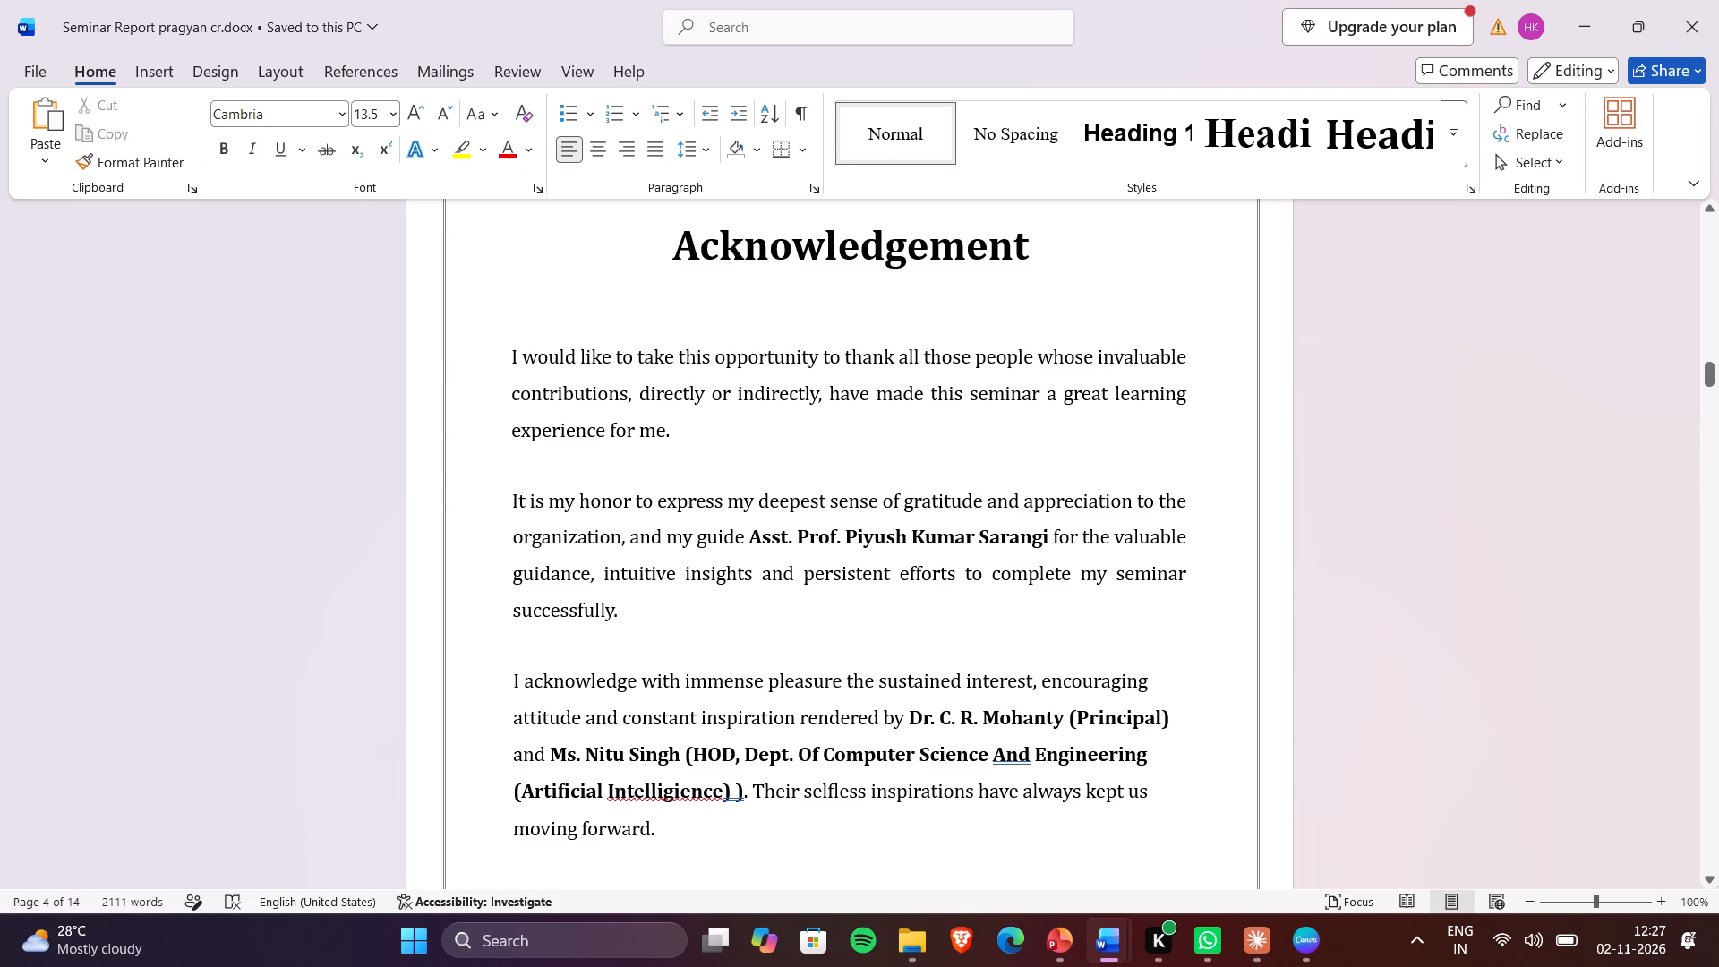
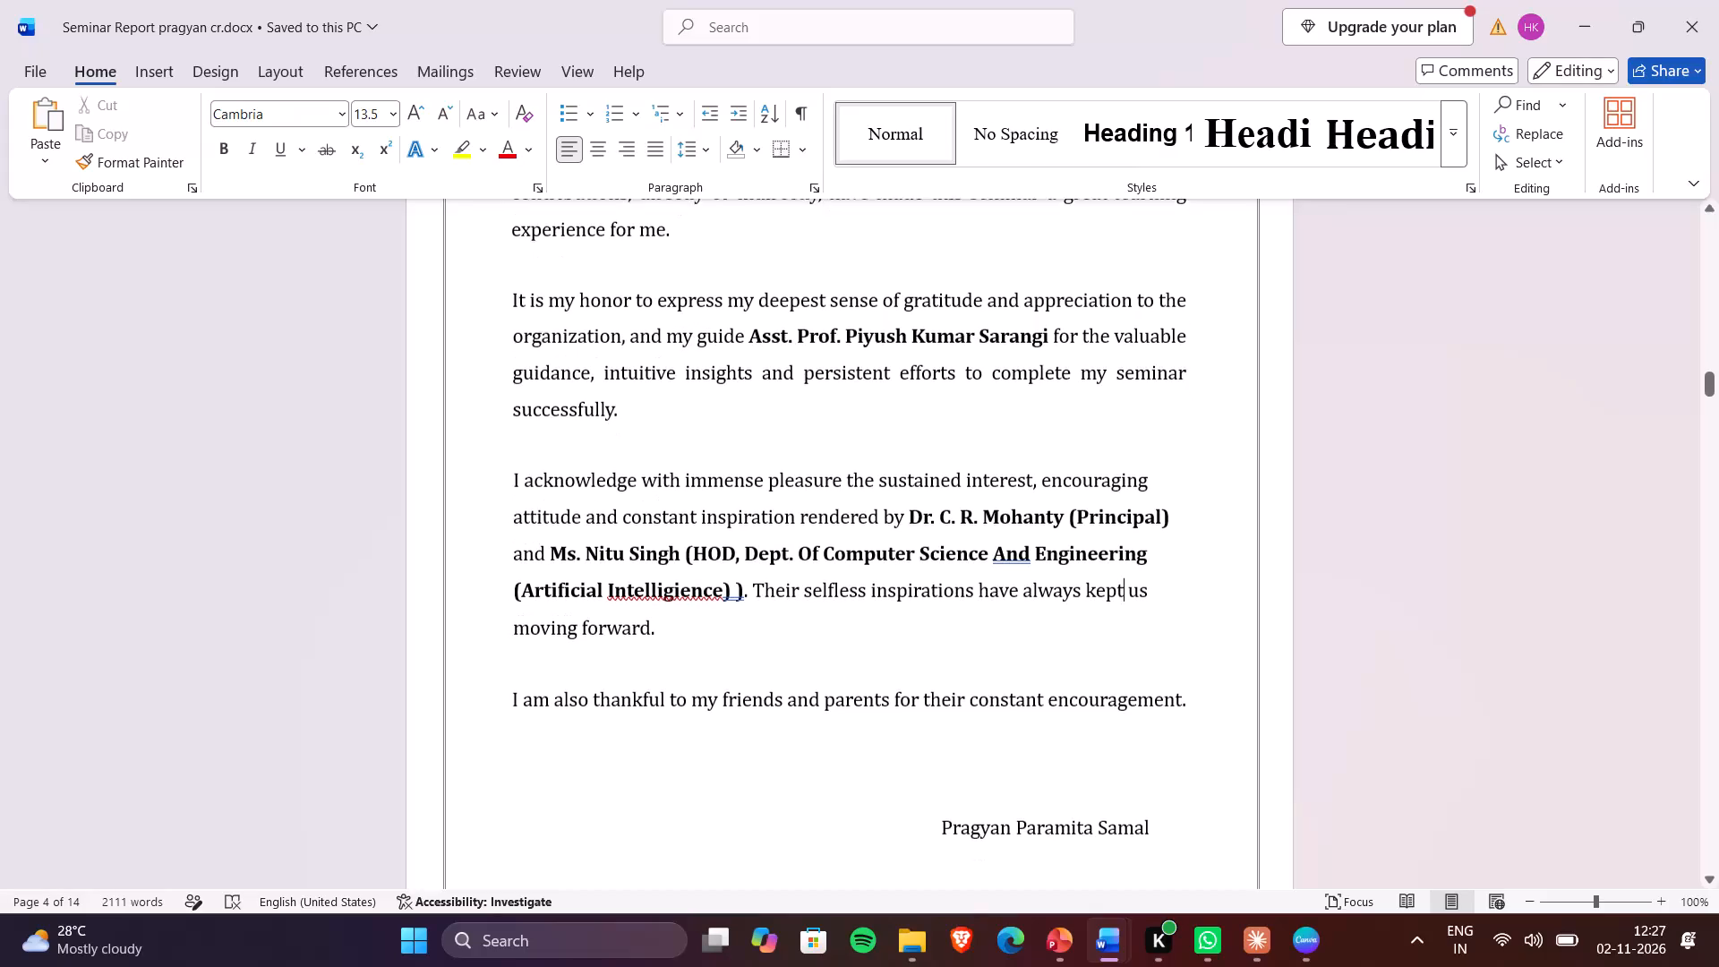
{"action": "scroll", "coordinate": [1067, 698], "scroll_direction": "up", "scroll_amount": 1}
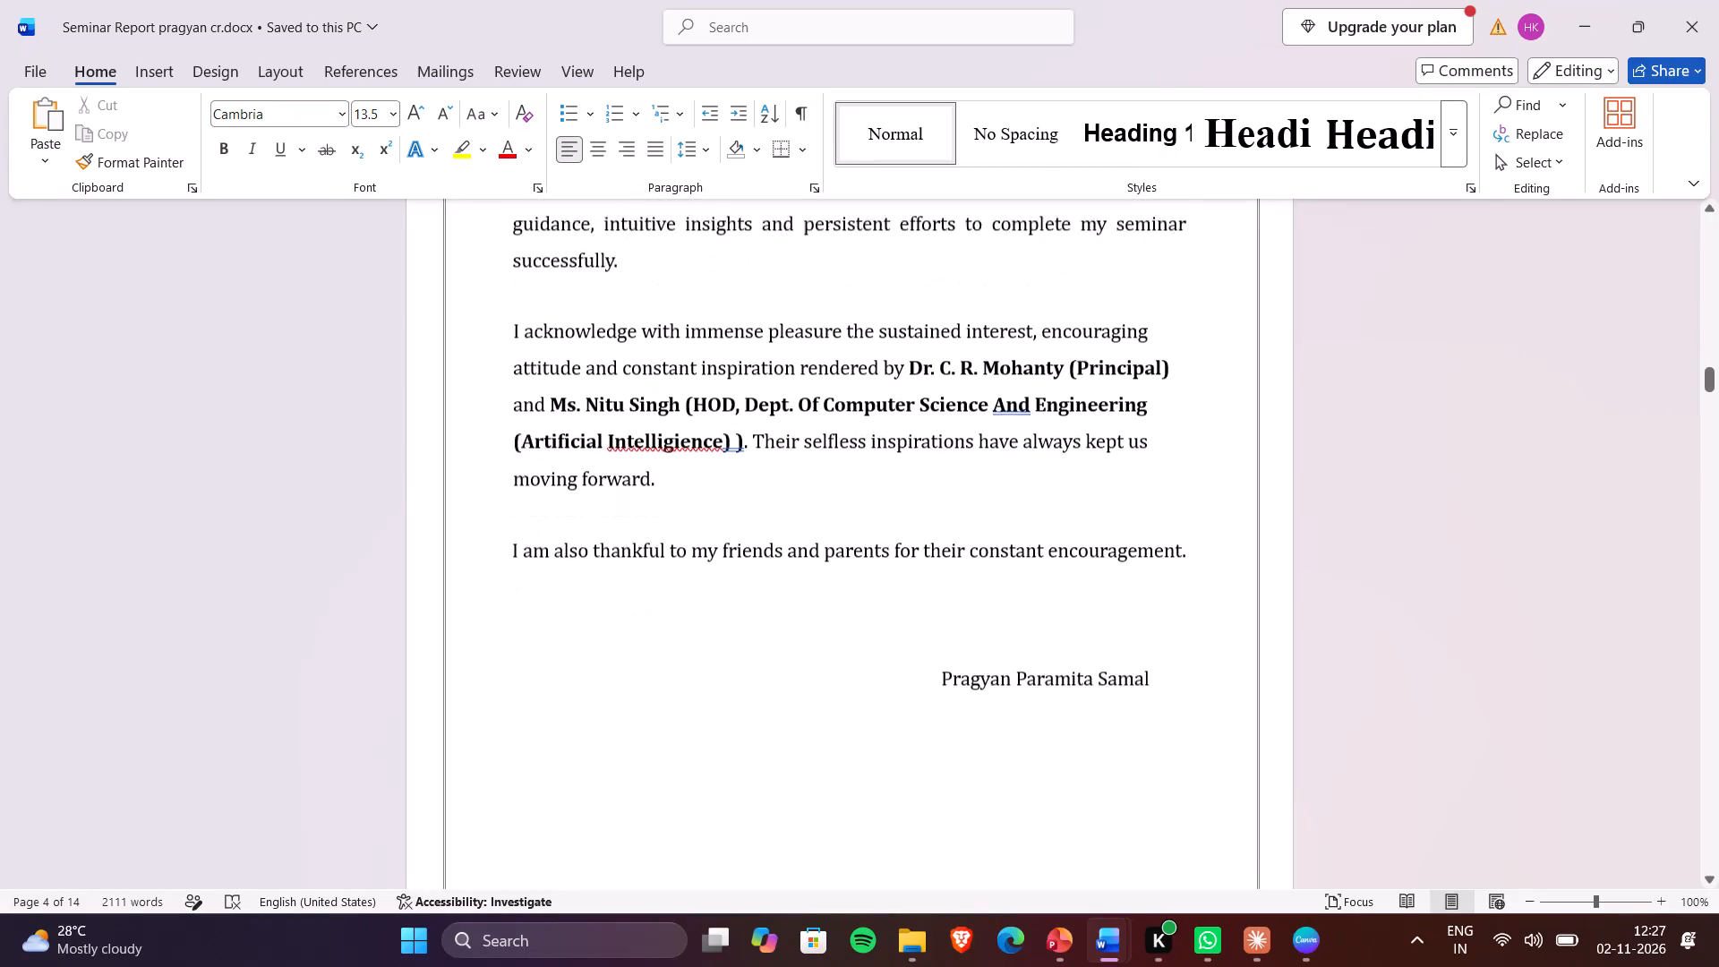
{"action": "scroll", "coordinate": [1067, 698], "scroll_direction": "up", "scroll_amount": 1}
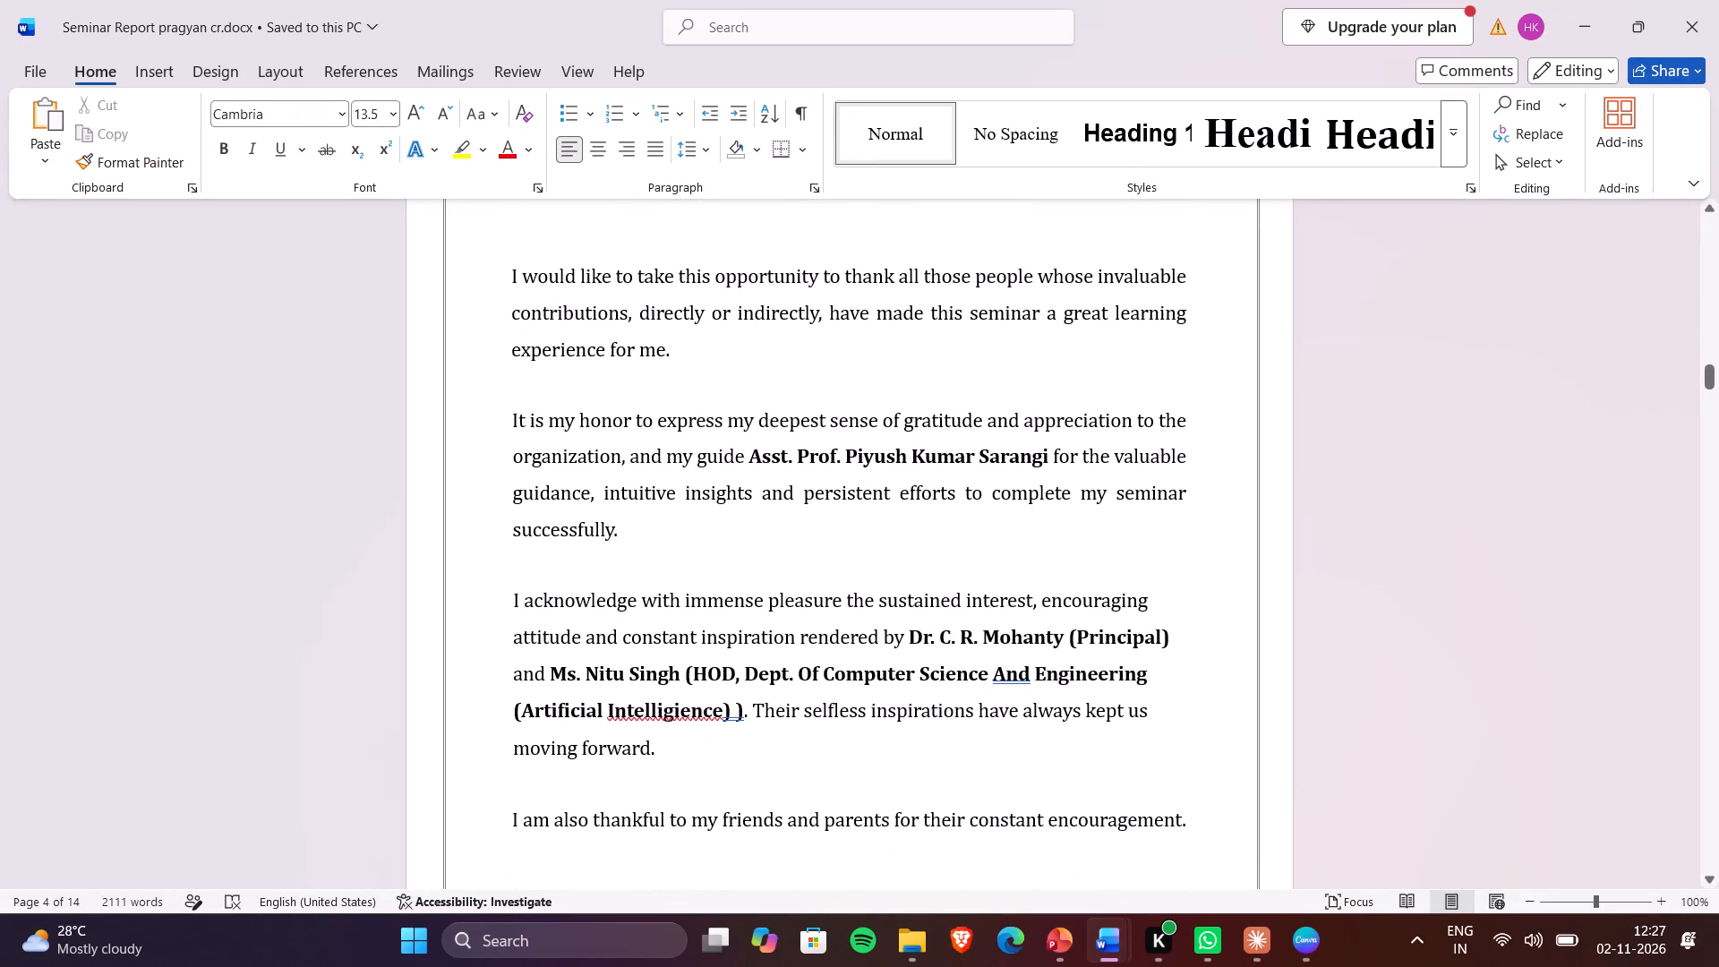
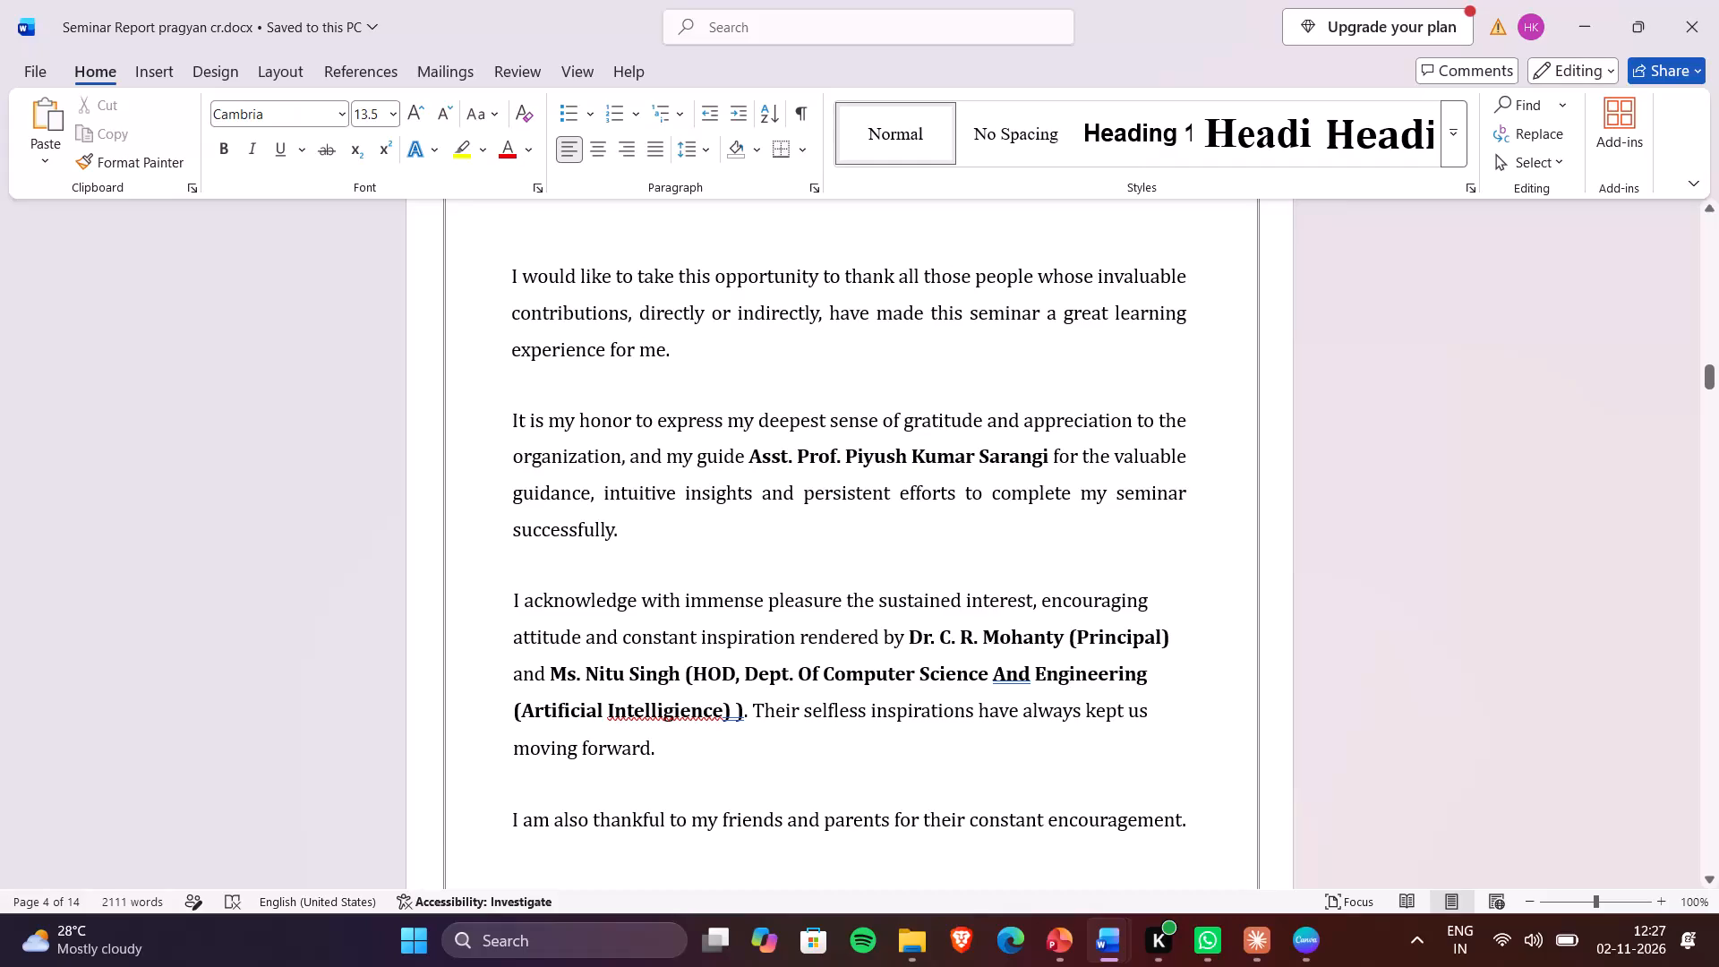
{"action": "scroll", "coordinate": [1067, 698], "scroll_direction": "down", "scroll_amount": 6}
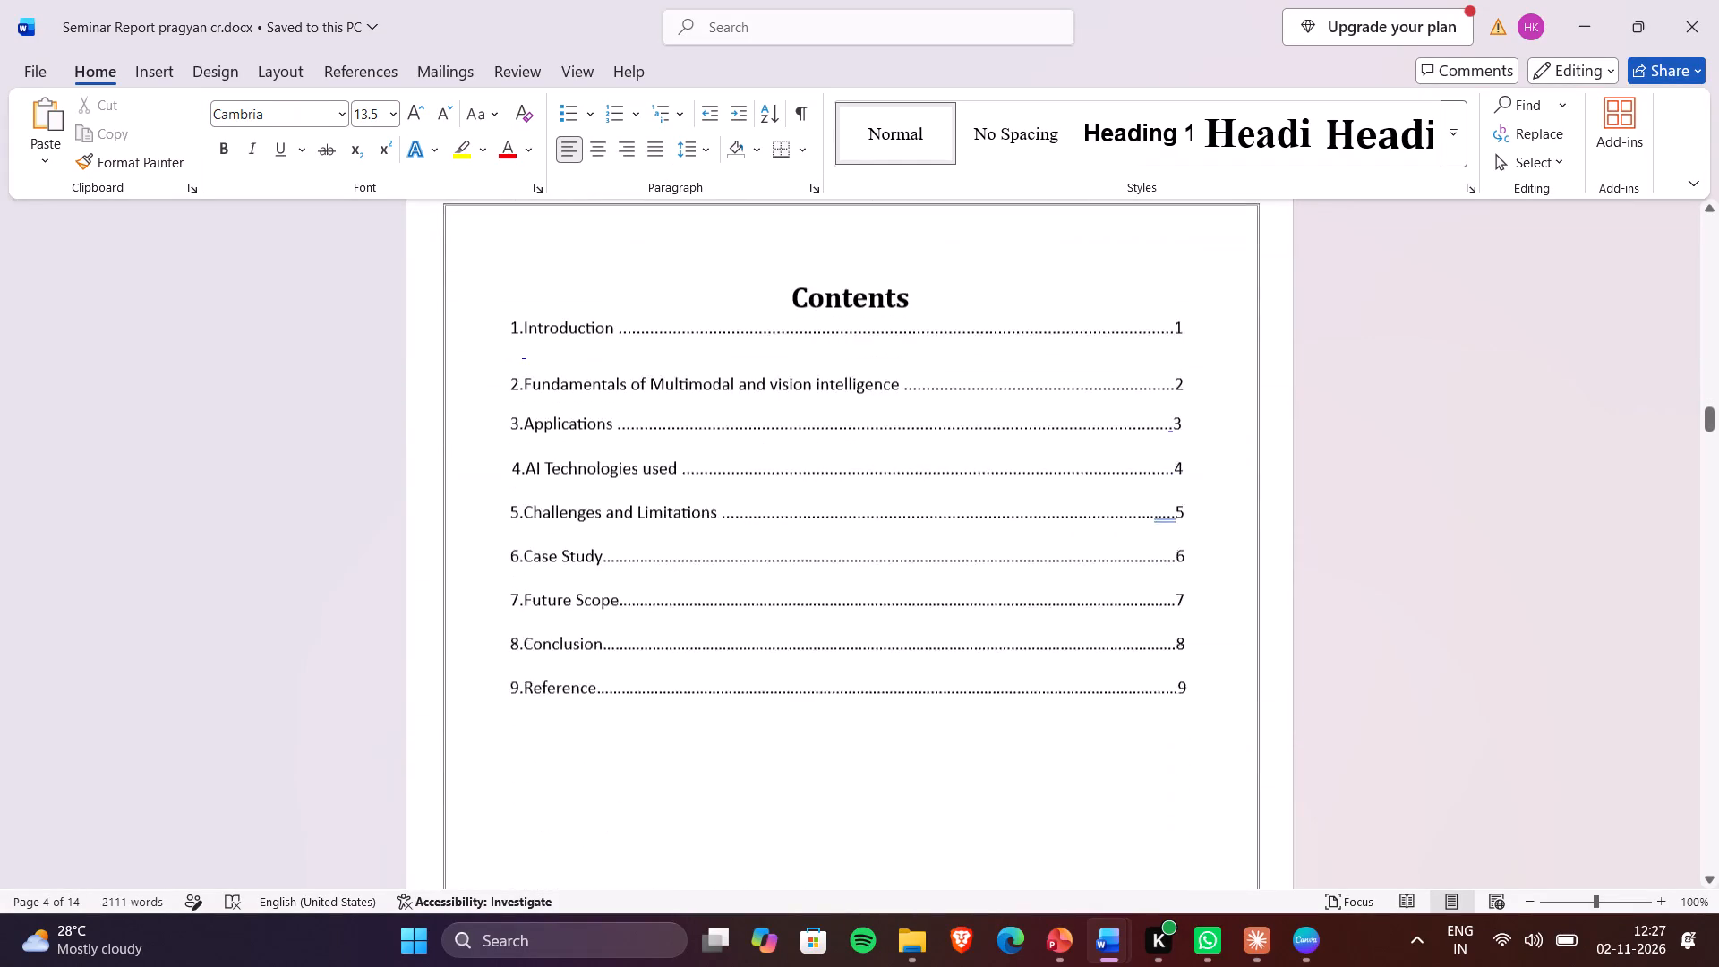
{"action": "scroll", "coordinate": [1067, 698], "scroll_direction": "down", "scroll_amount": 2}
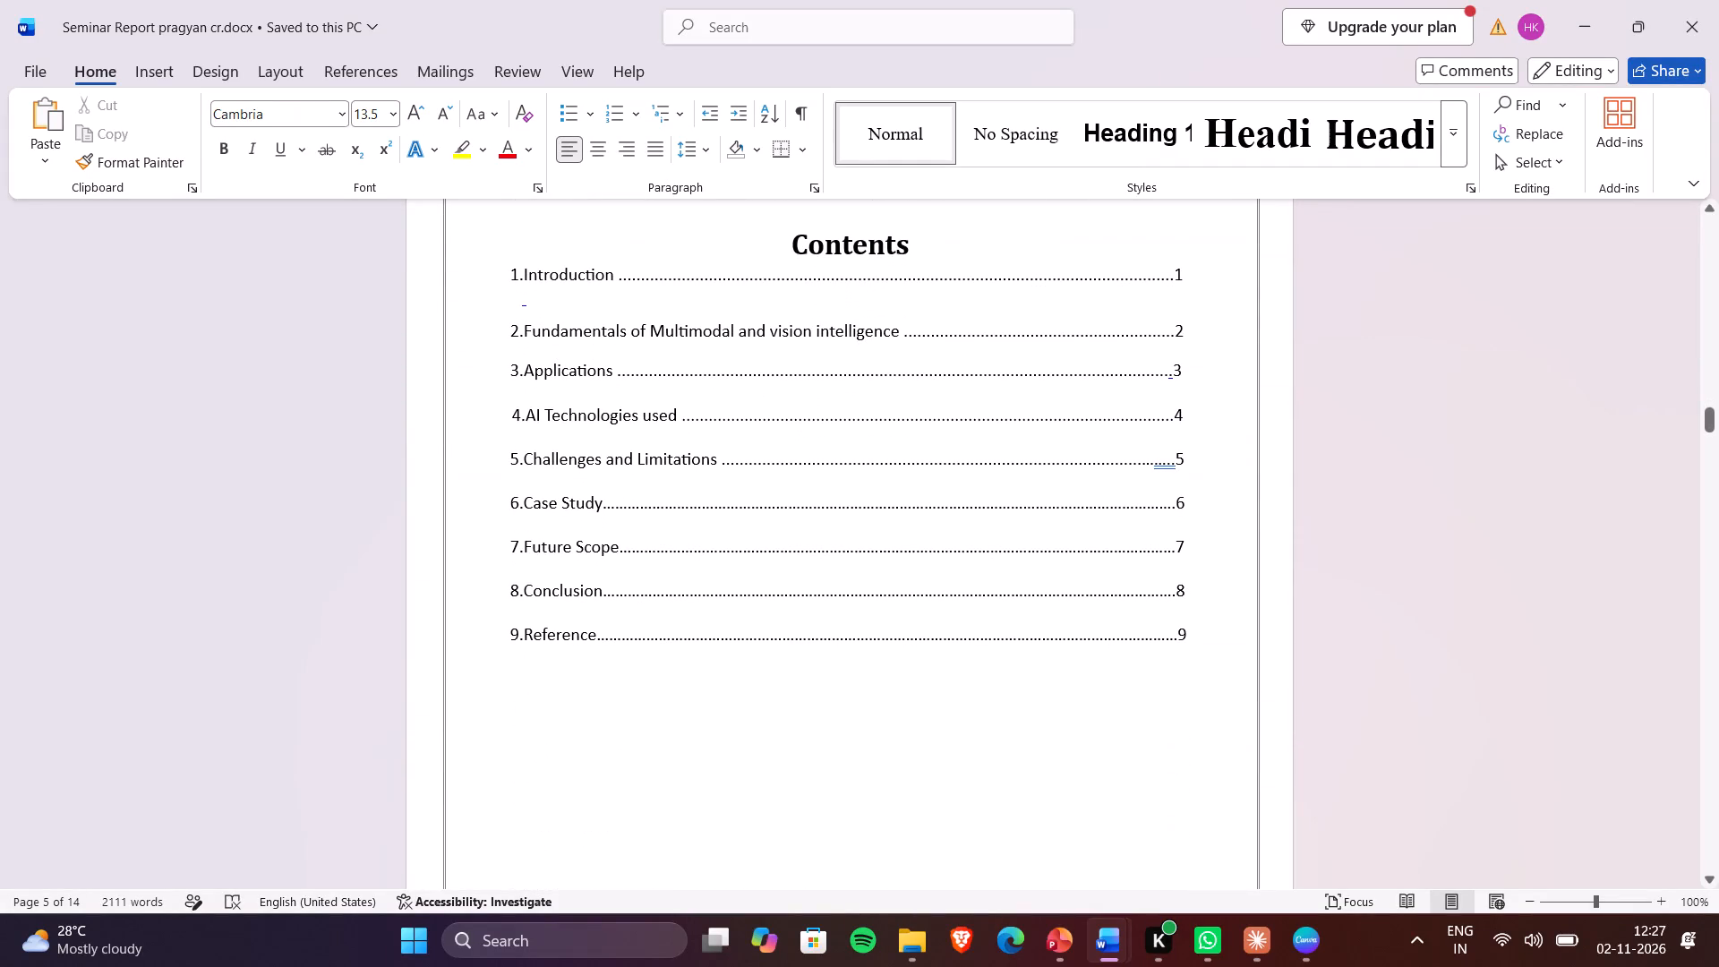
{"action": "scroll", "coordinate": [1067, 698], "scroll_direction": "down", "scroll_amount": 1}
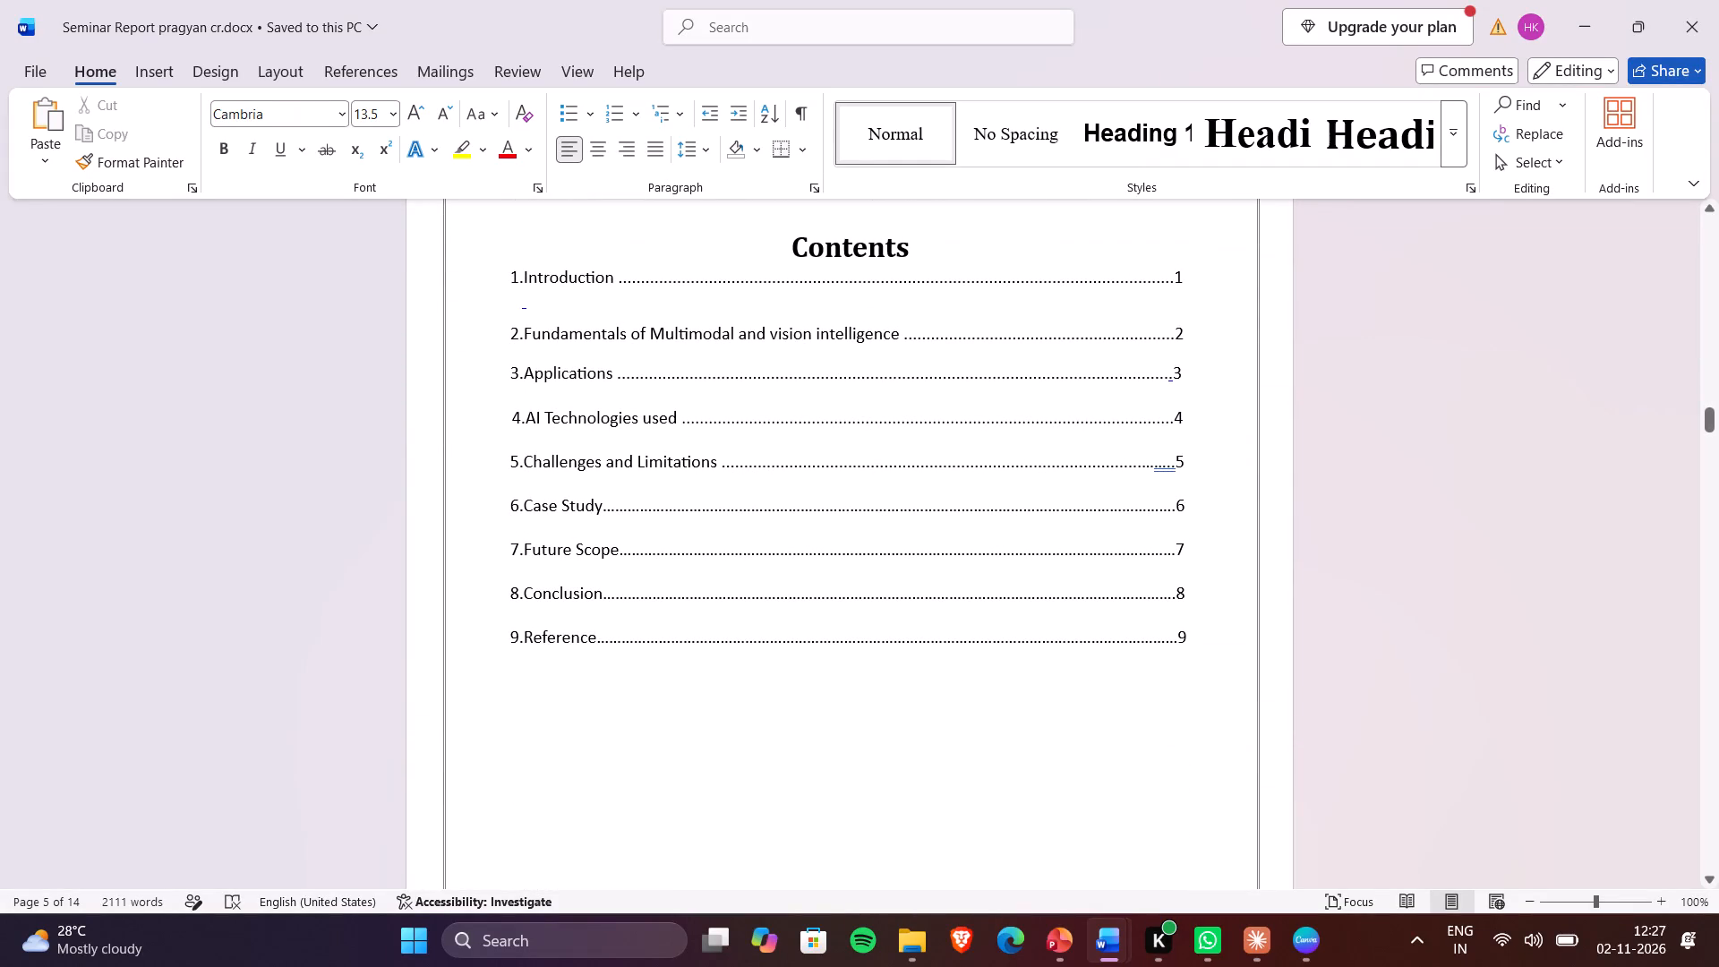
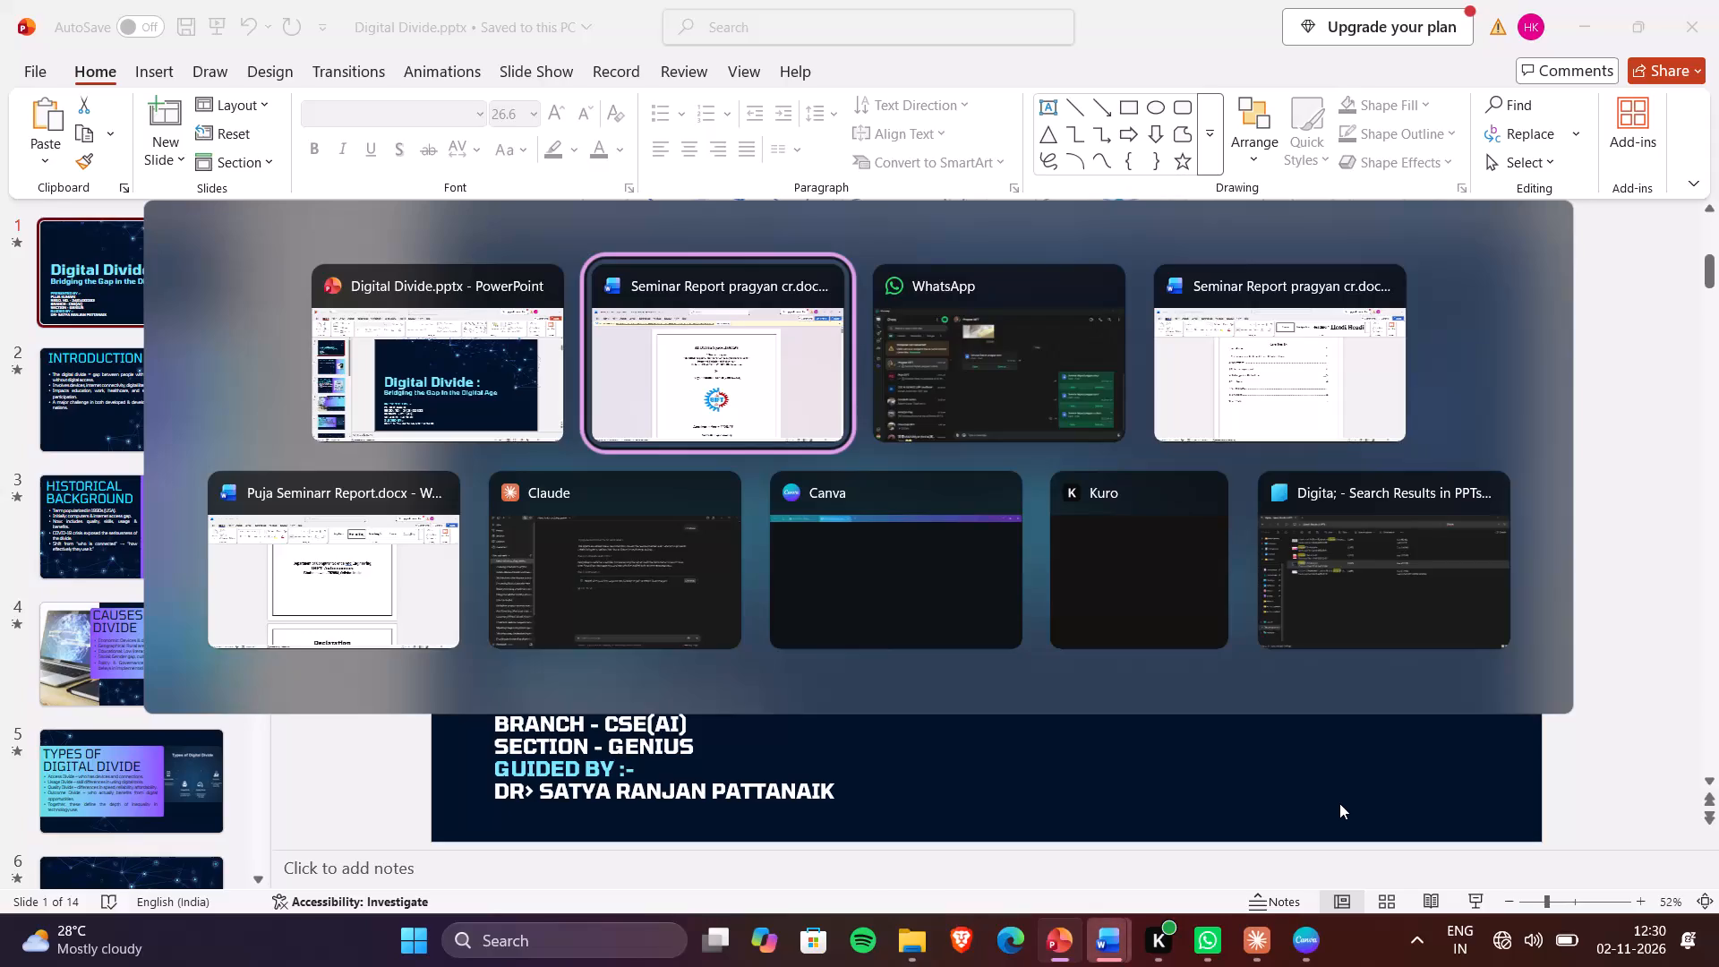
{"action": "scroll", "coordinate": [1339, 803], "scroll_direction": "down", "scroll_amount": 7}
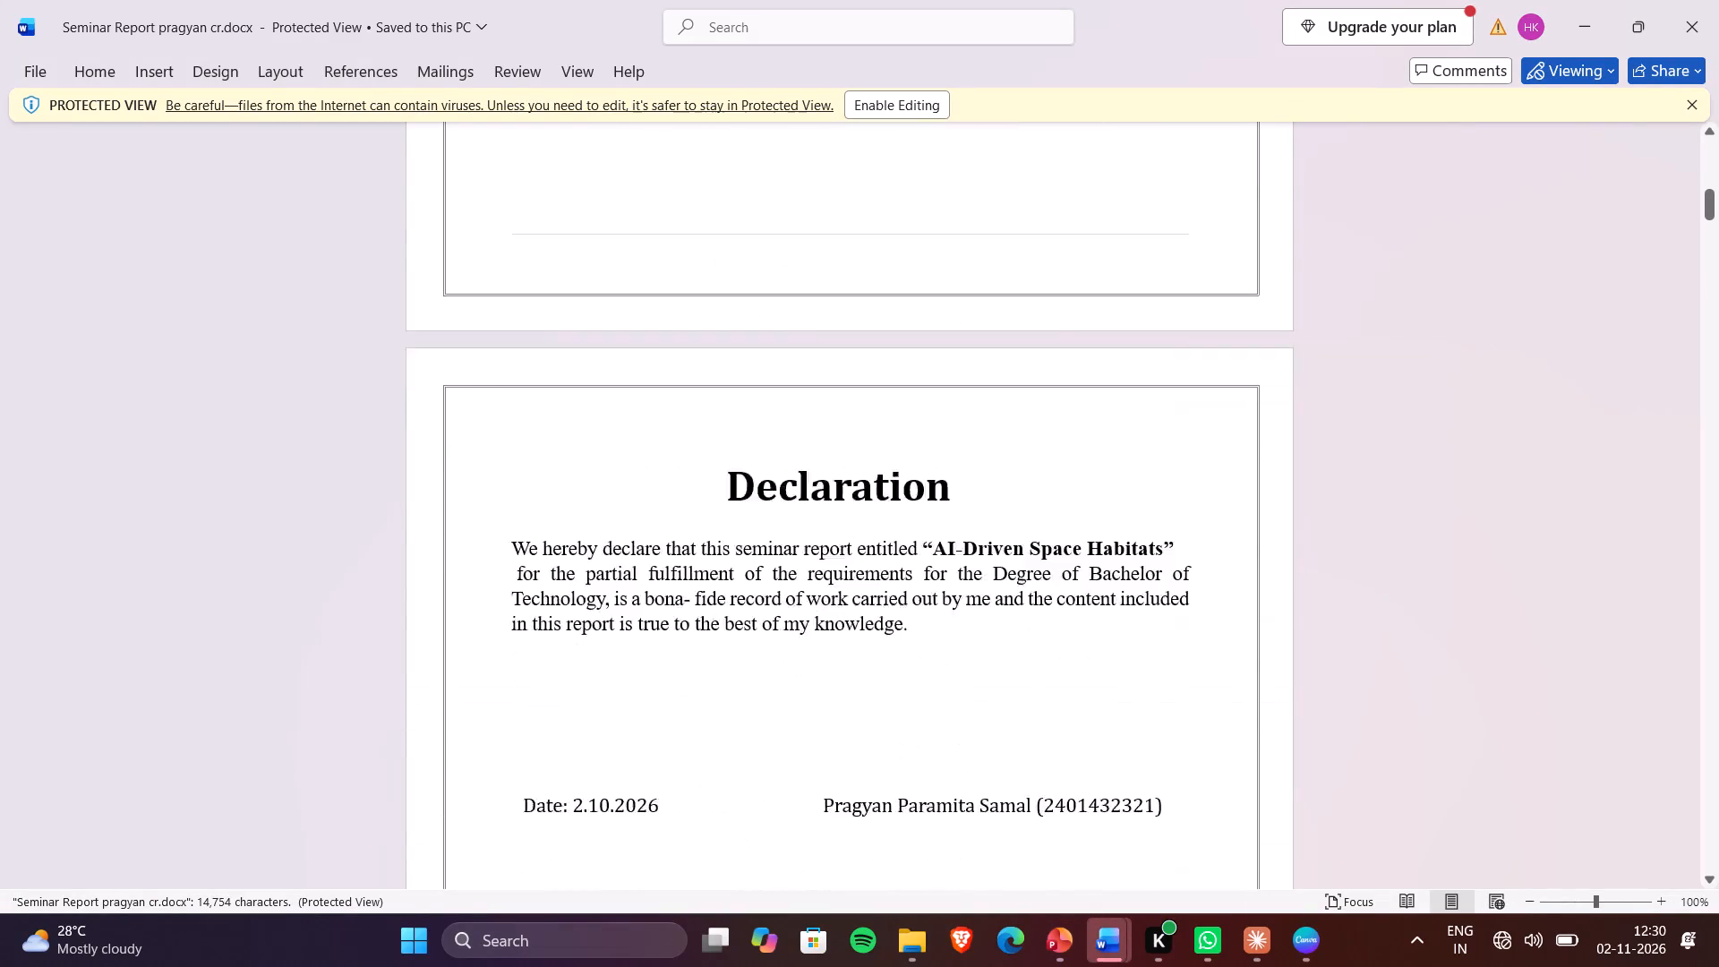
{"action": "scroll", "coordinate": [1339, 803], "scroll_direction": "down", "scroll_amount": 11}
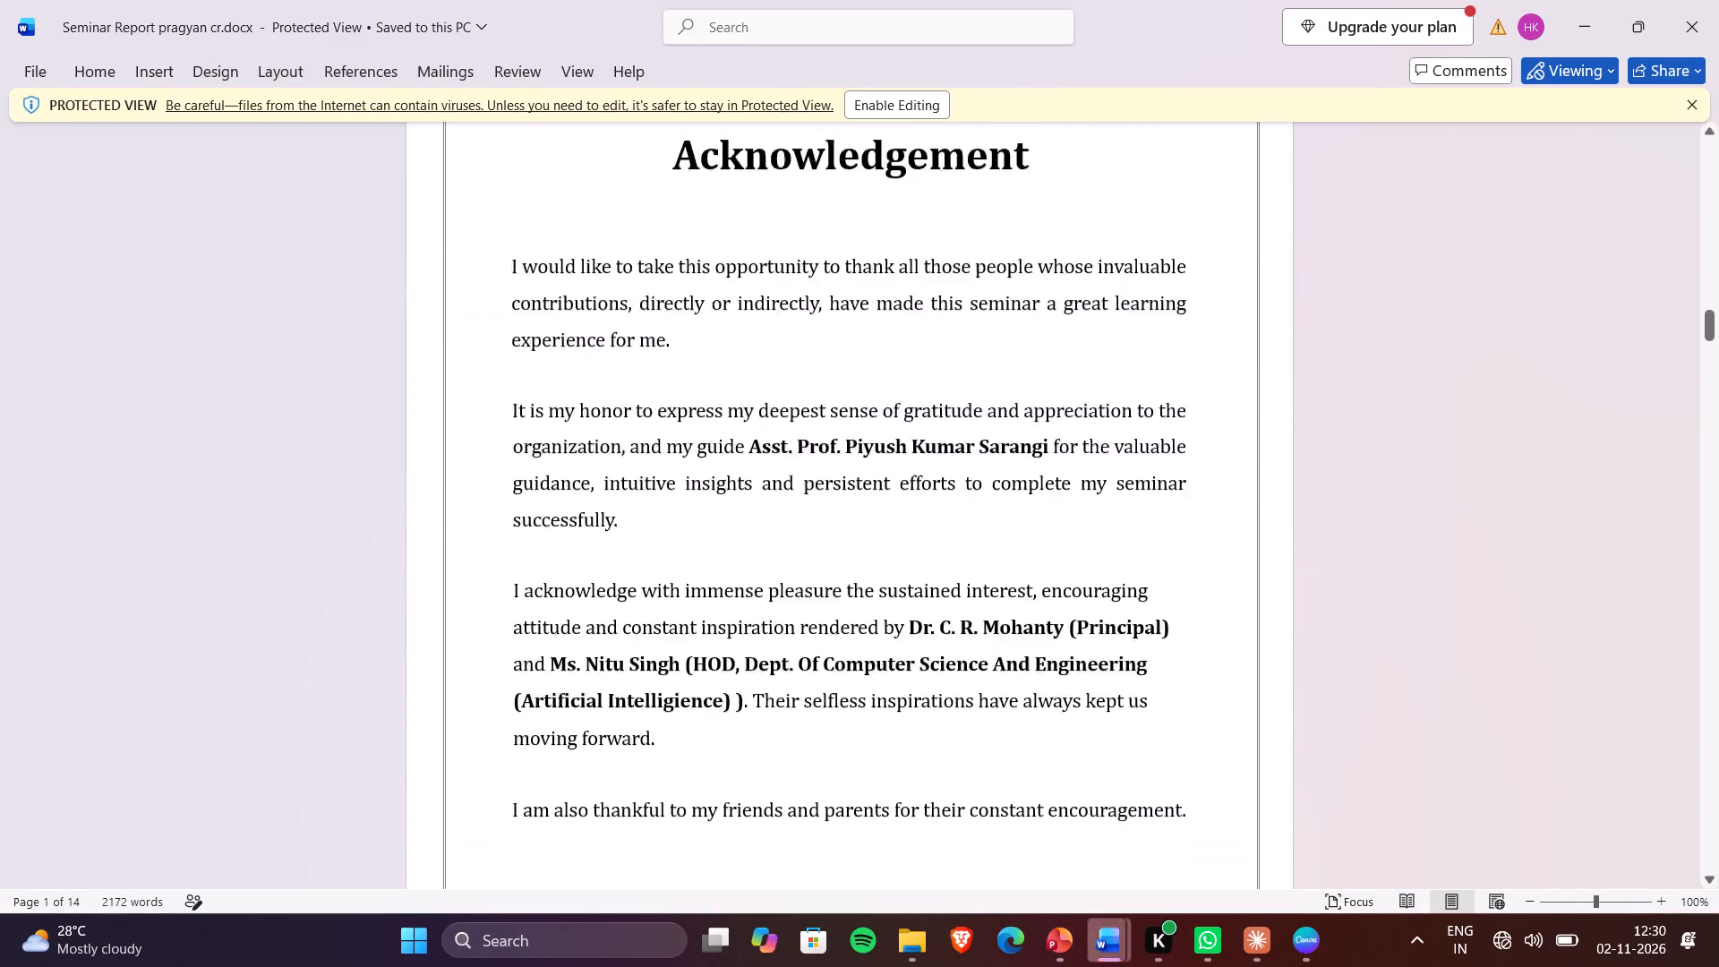
{"action": "scroll", "coordinate": [1339, 803], "scroll_direction": "down", "scroll_amount": 1}
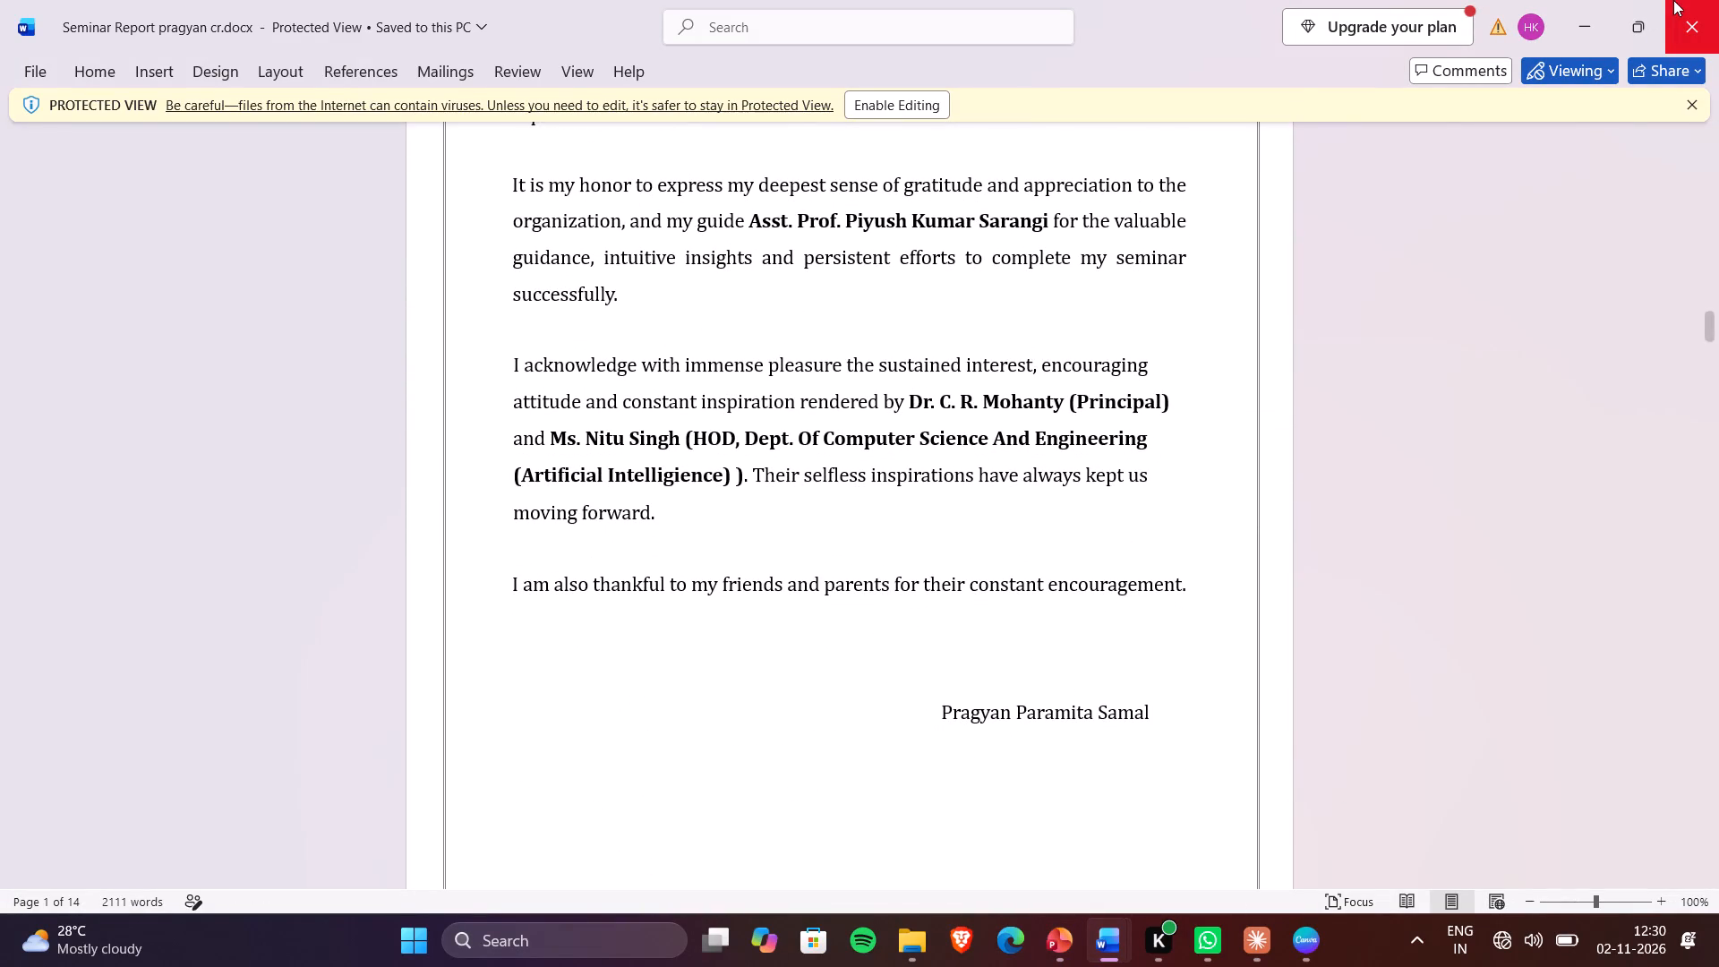
{"action": "right_click", "coordinate": [1673, 0]}
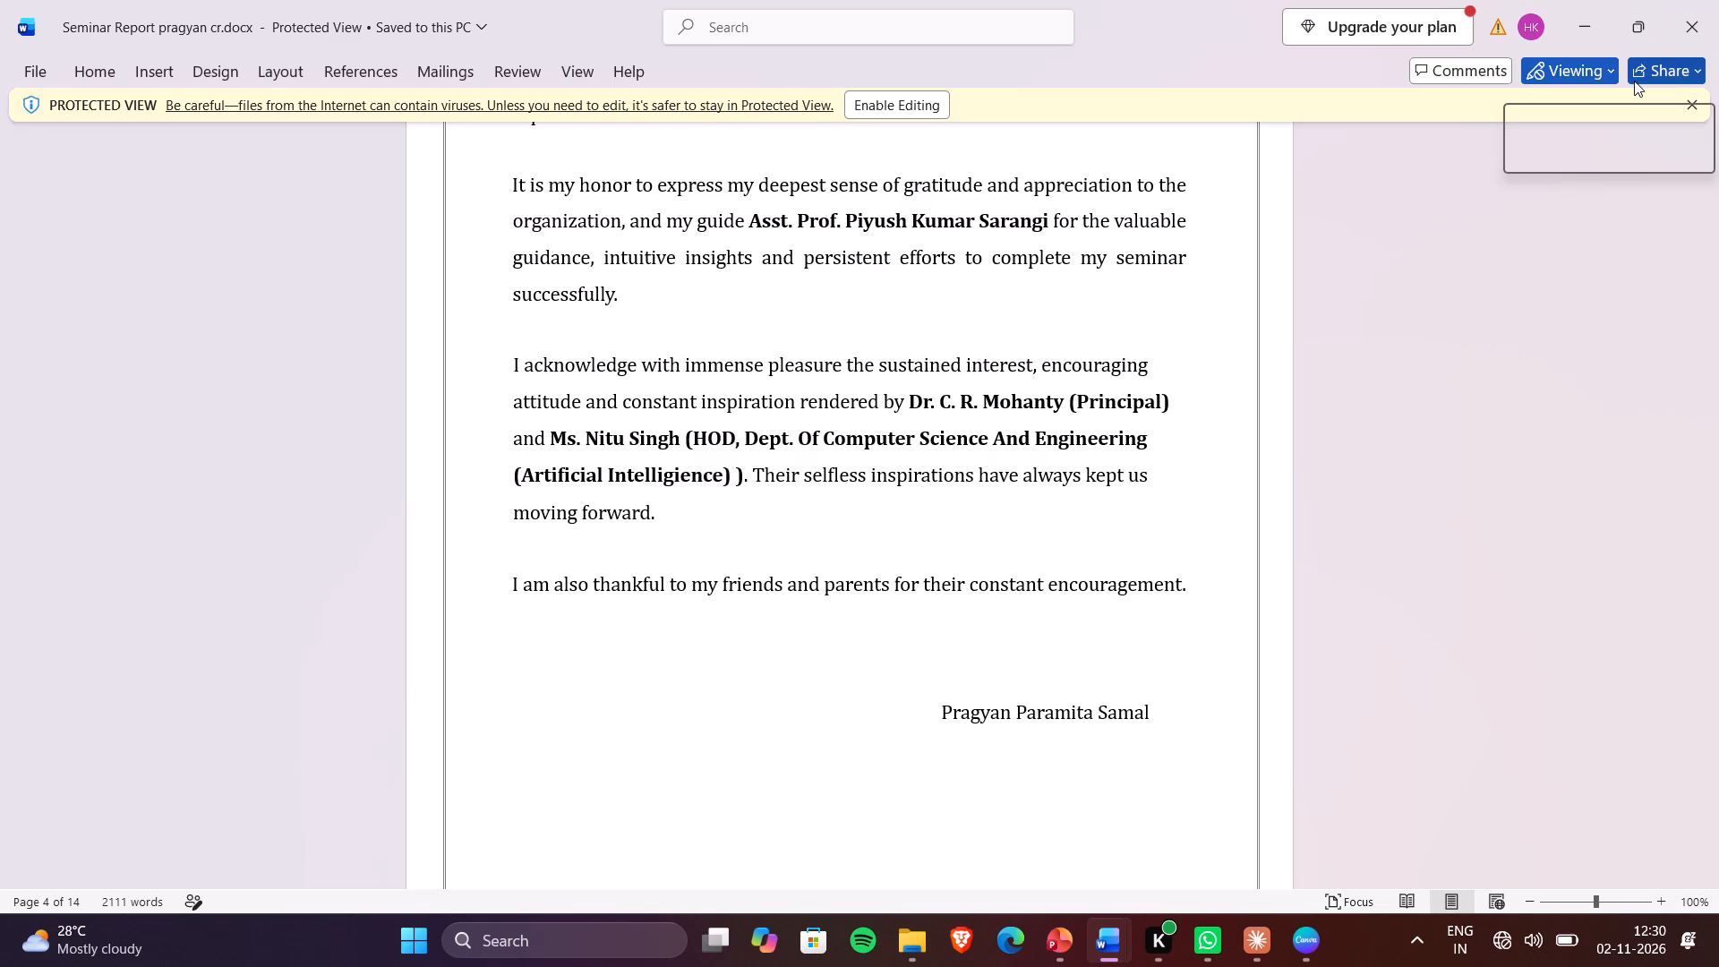
{"action": "left_click", "coordinate": [1689, 14]}
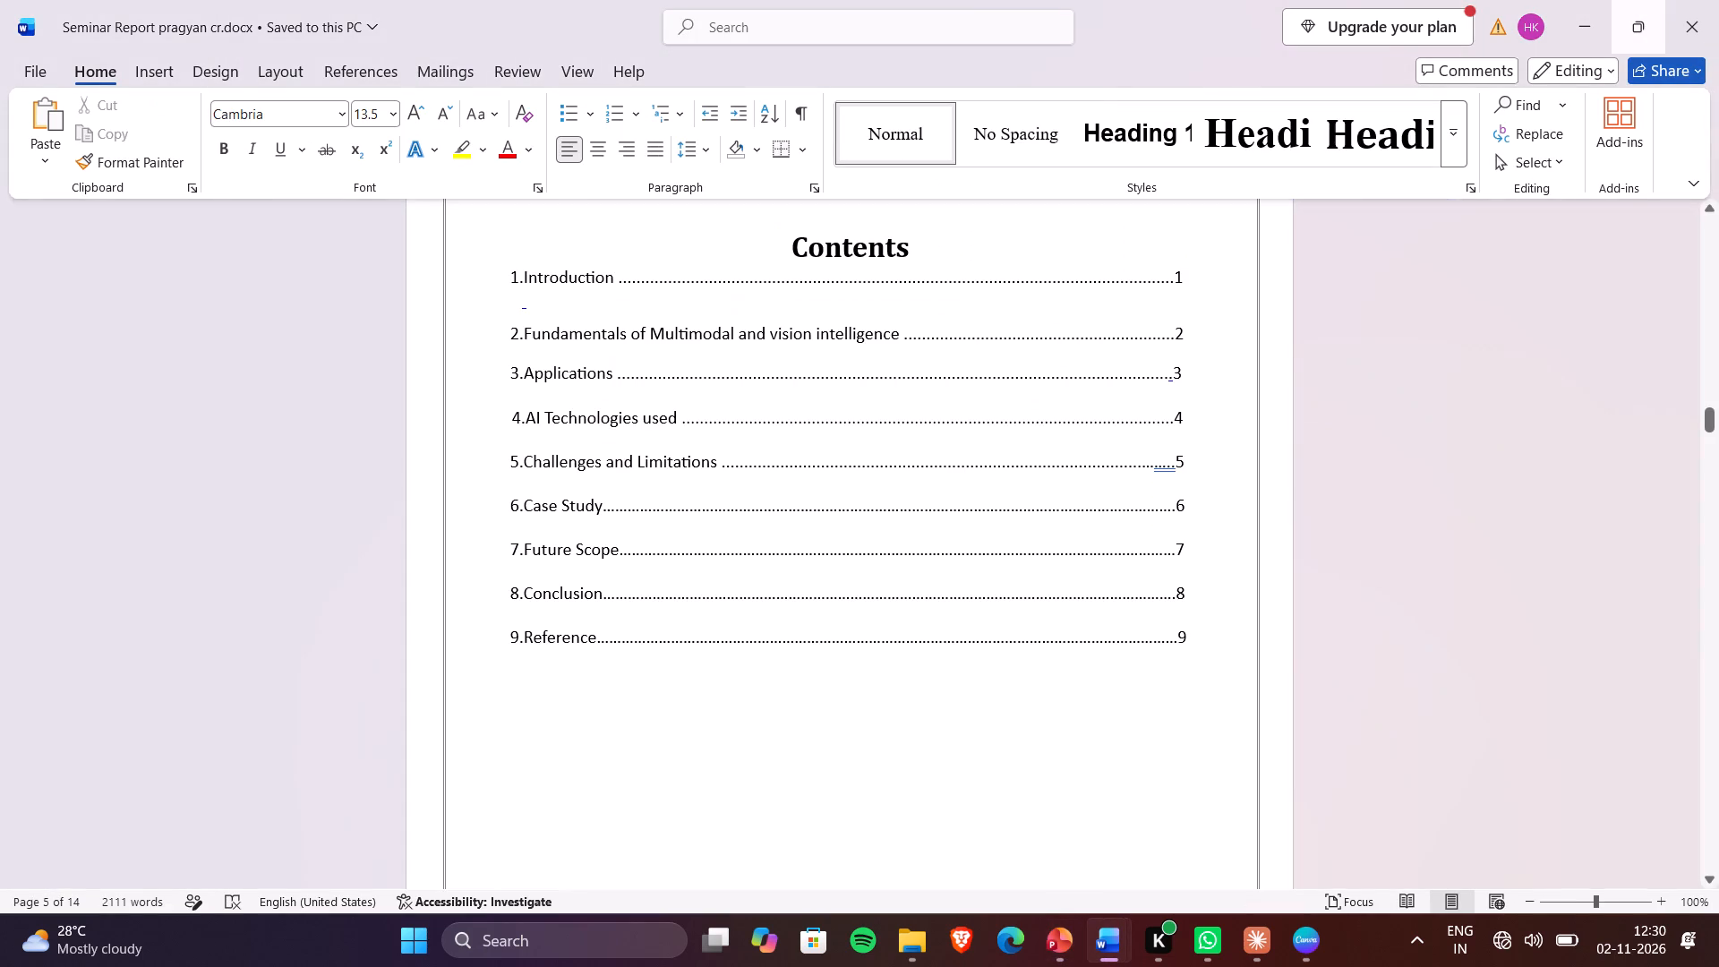
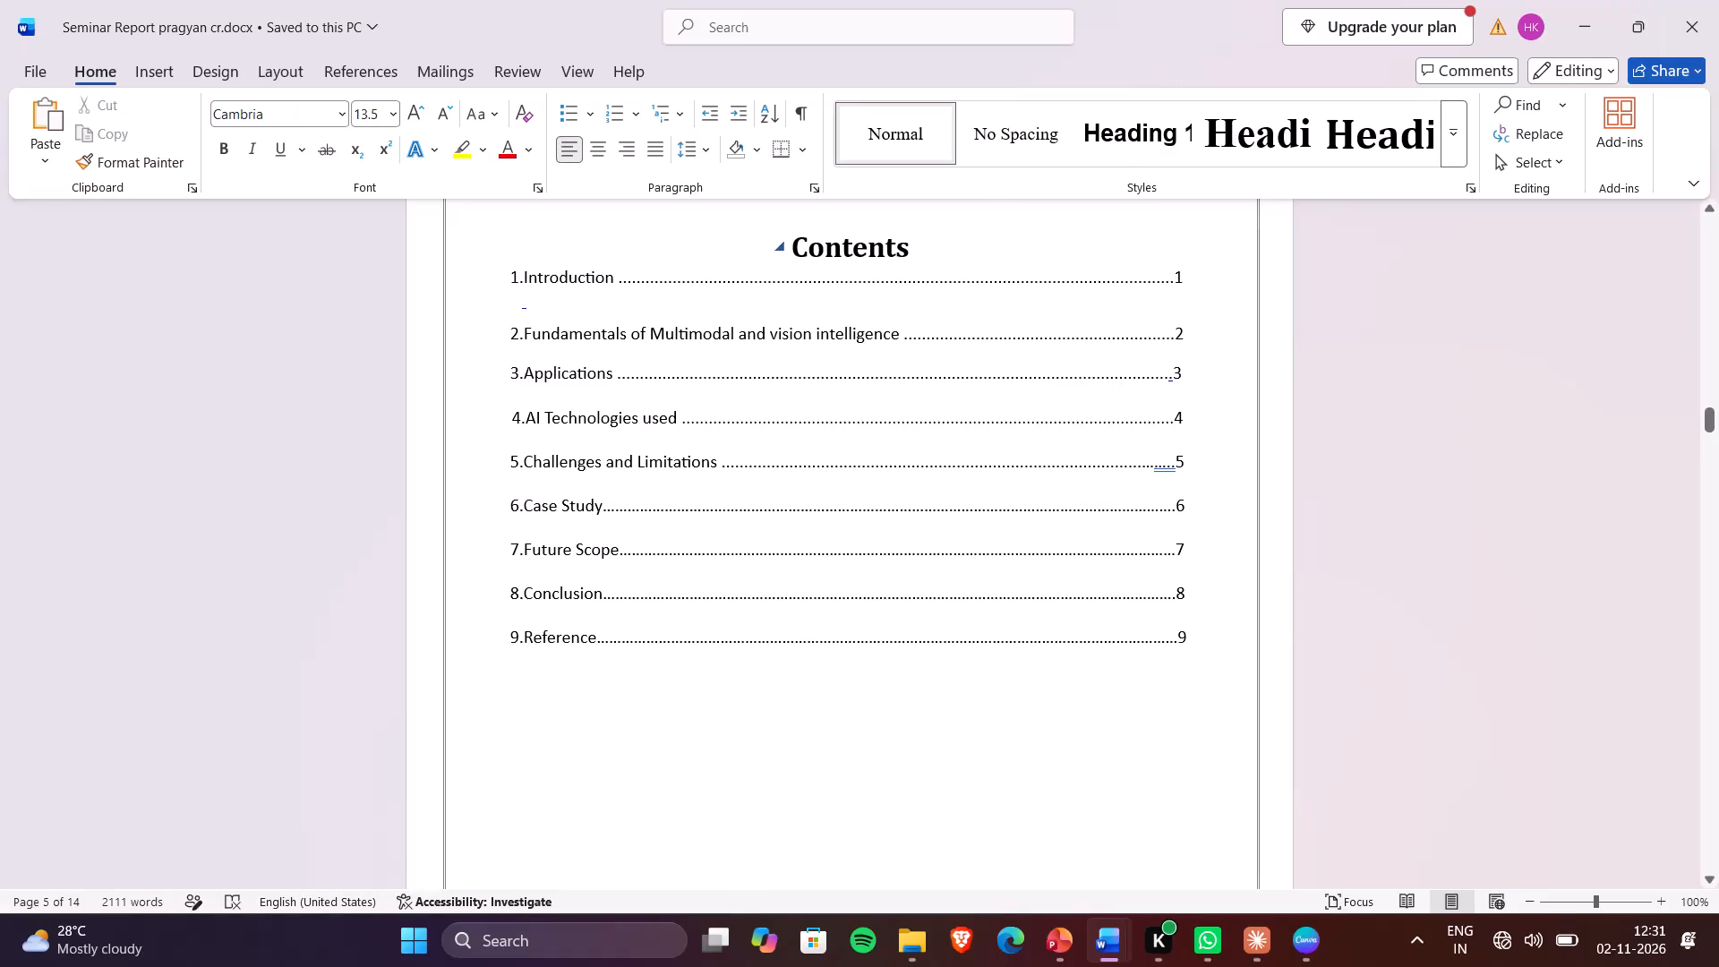
Delete the stray dash mark between the first two Contents entries and reduce the gap there to a single blank line.
{"action": "left_click", "coordinate": [561, 312]}
{"action": "left_click", "coordinate": [561, 312]}
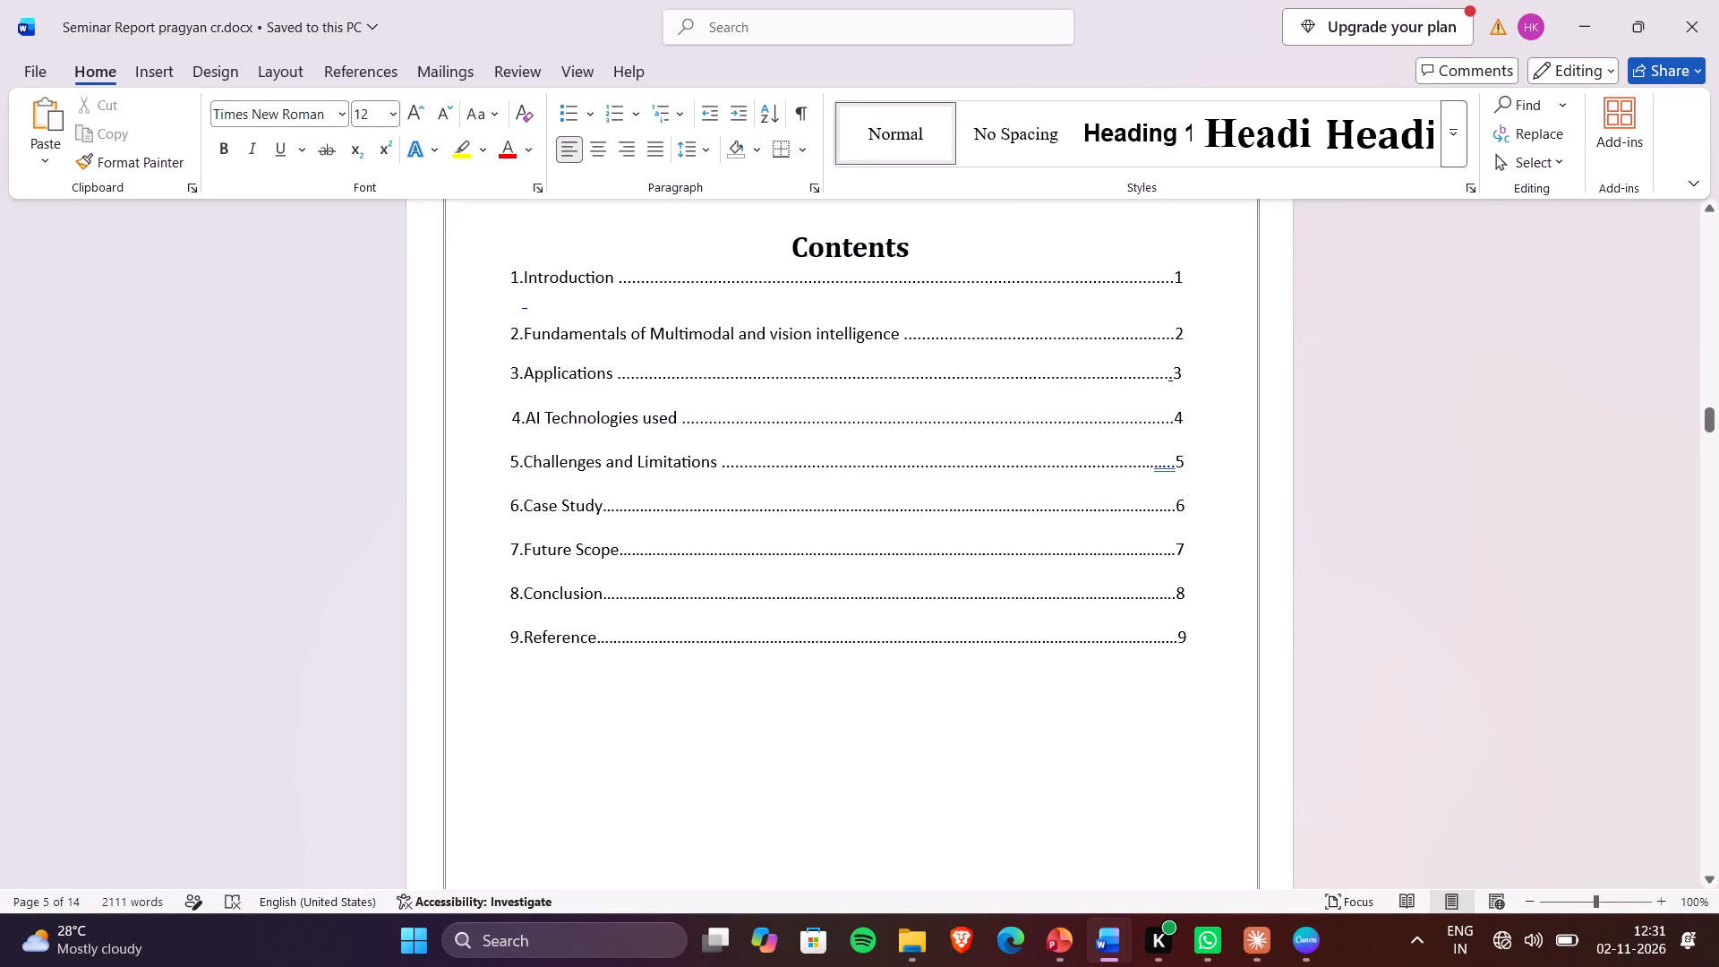
{"action": "left_click", "coordinate": [561, 312]}
{"action": "key", "text": "BackSpace"}
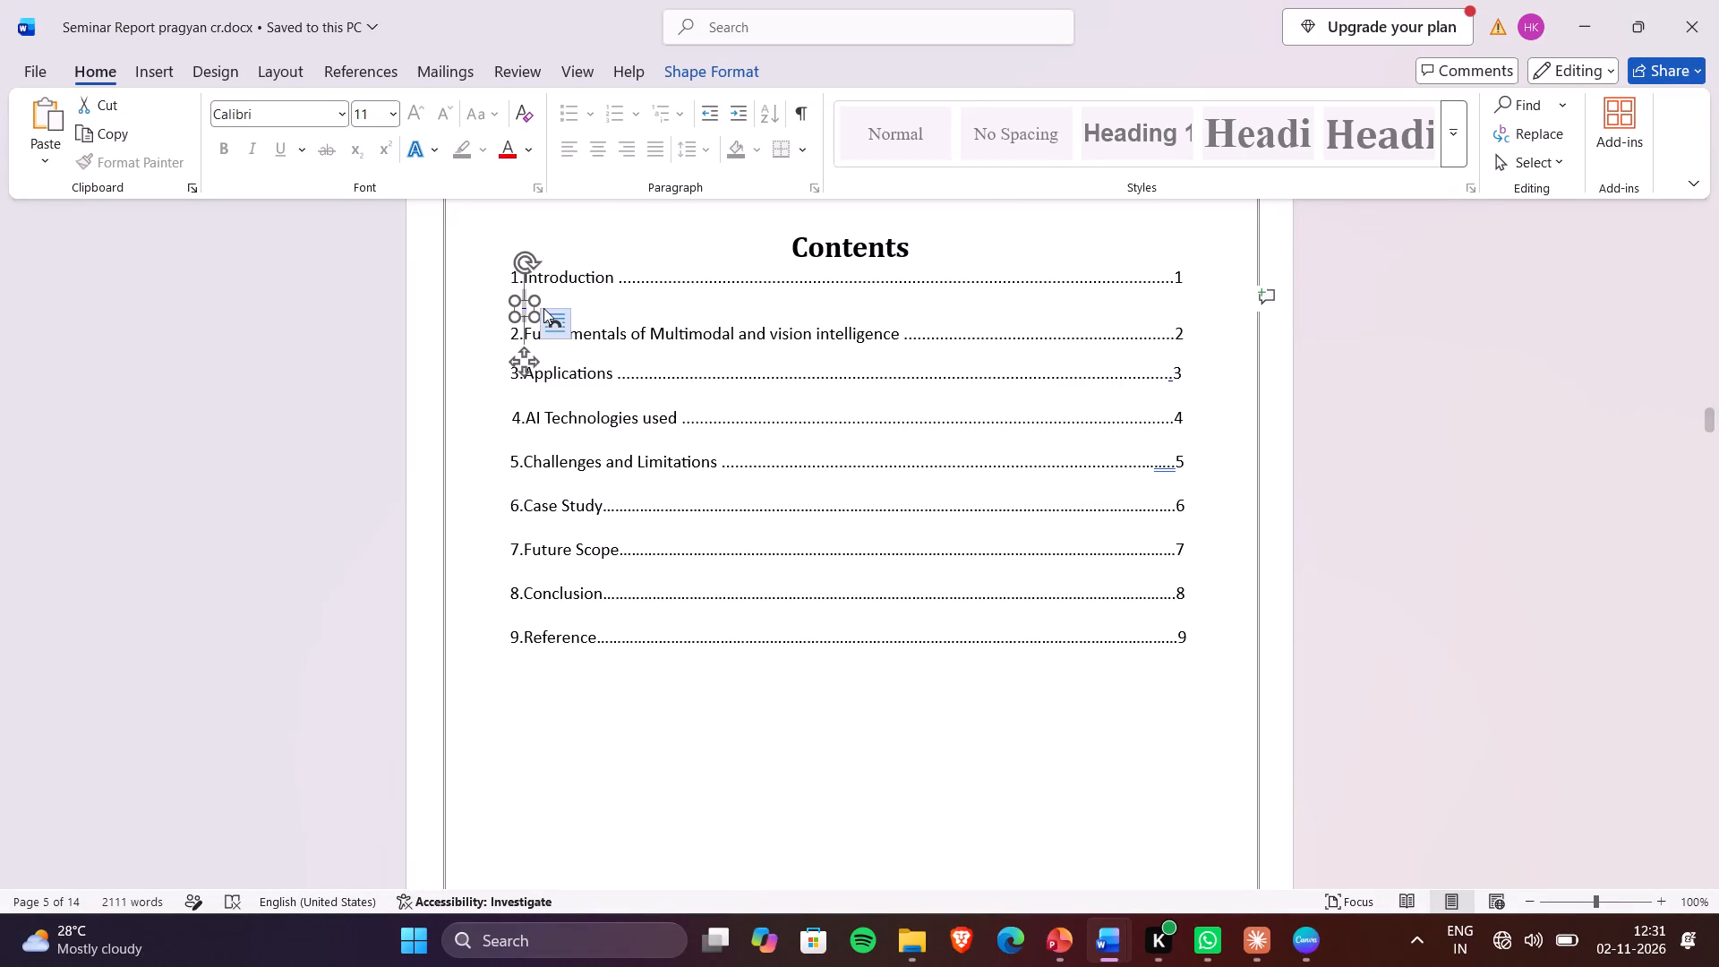
{"action": "key", "text": "BackSpace"}
{"action": "key", "text": "BackSpace"}
{"action": "key", "text": "BackSpace"}
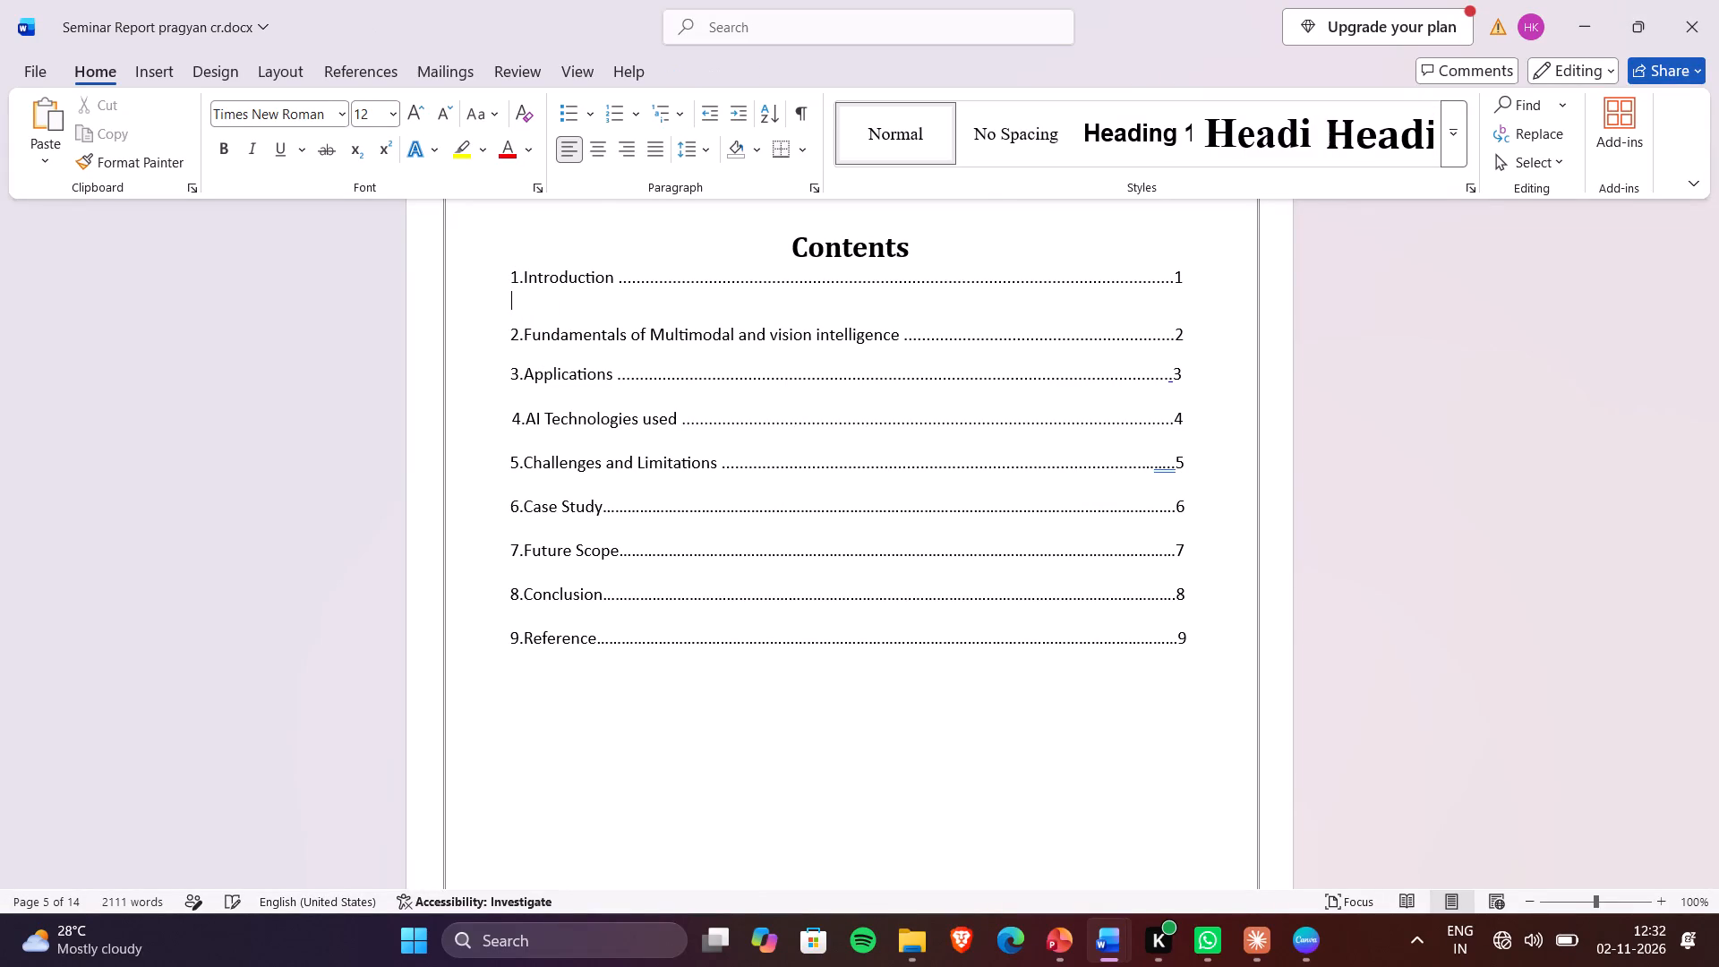
{"action": "key", "text": "BackSpace"}
{"action": "key", "text": "Return"}
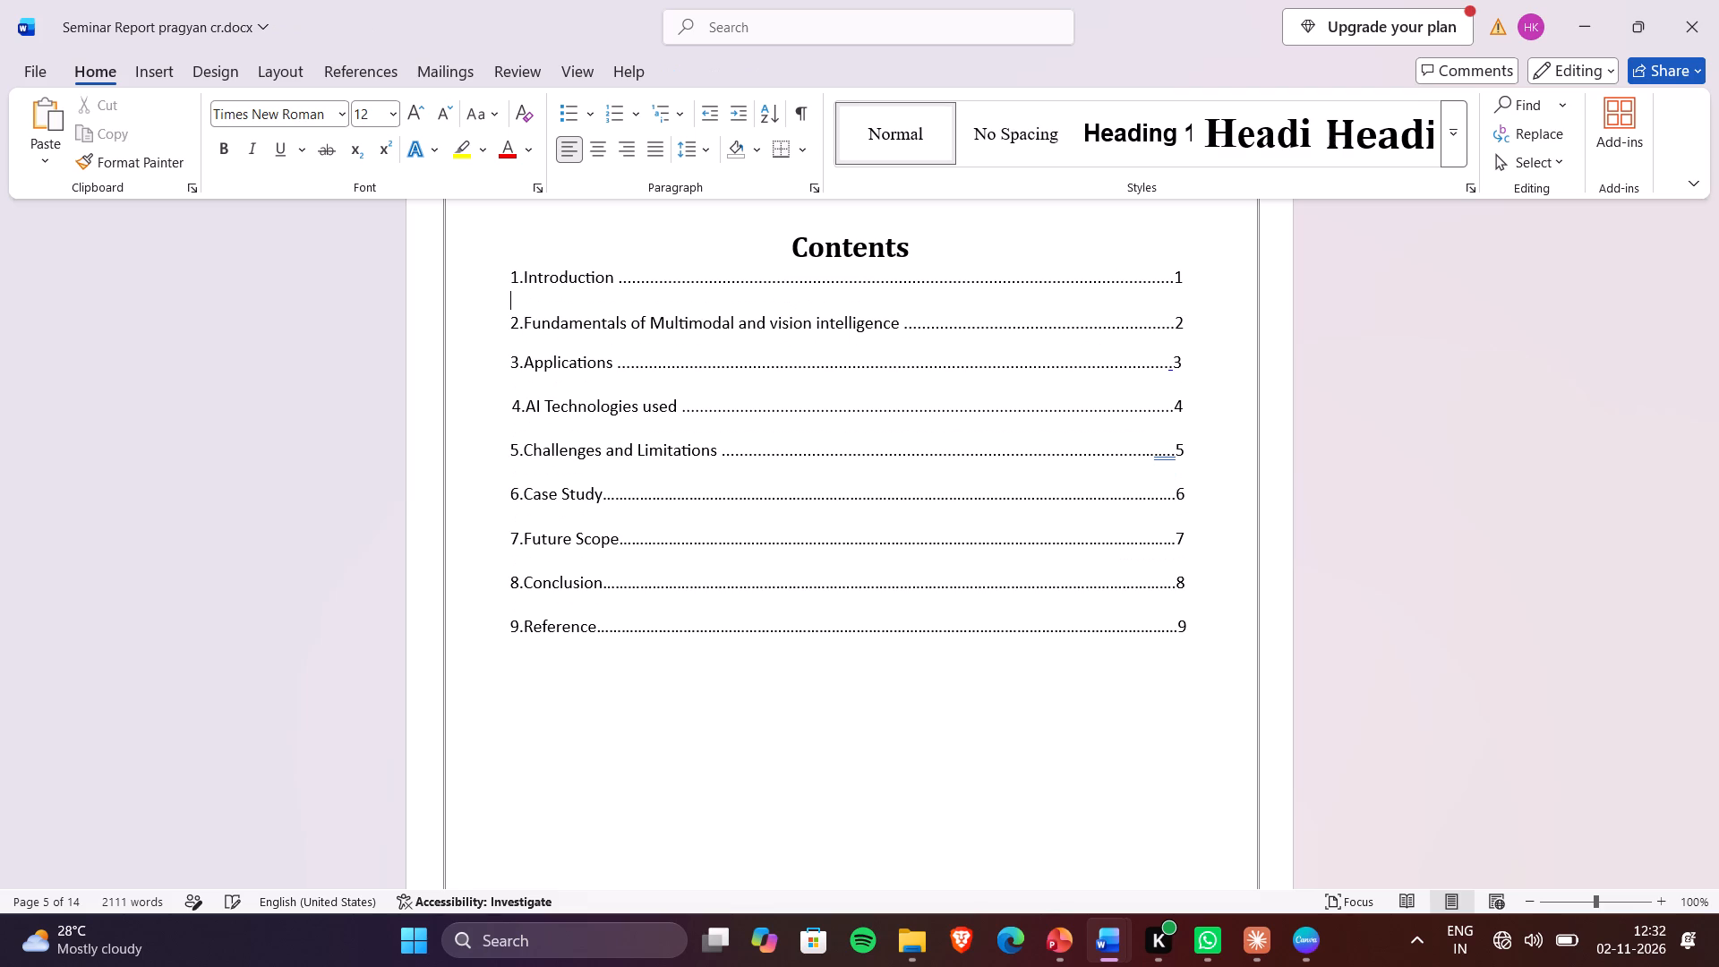
{"action": "left_click", "coordinate": [817, 713]}
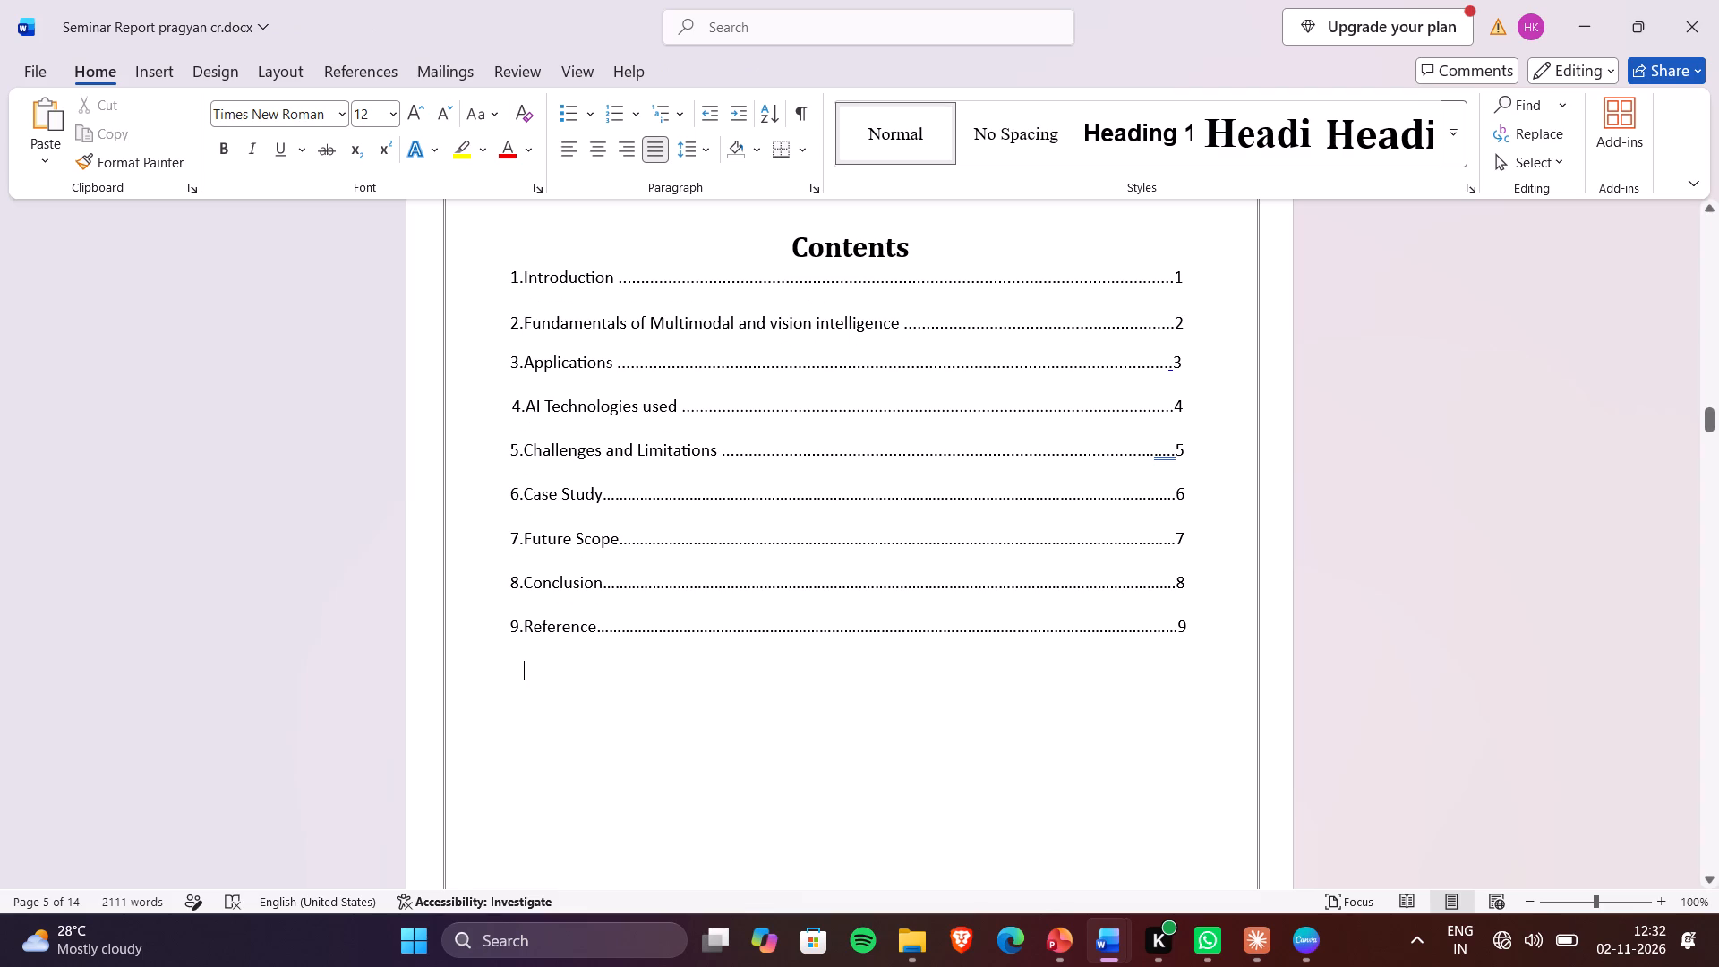
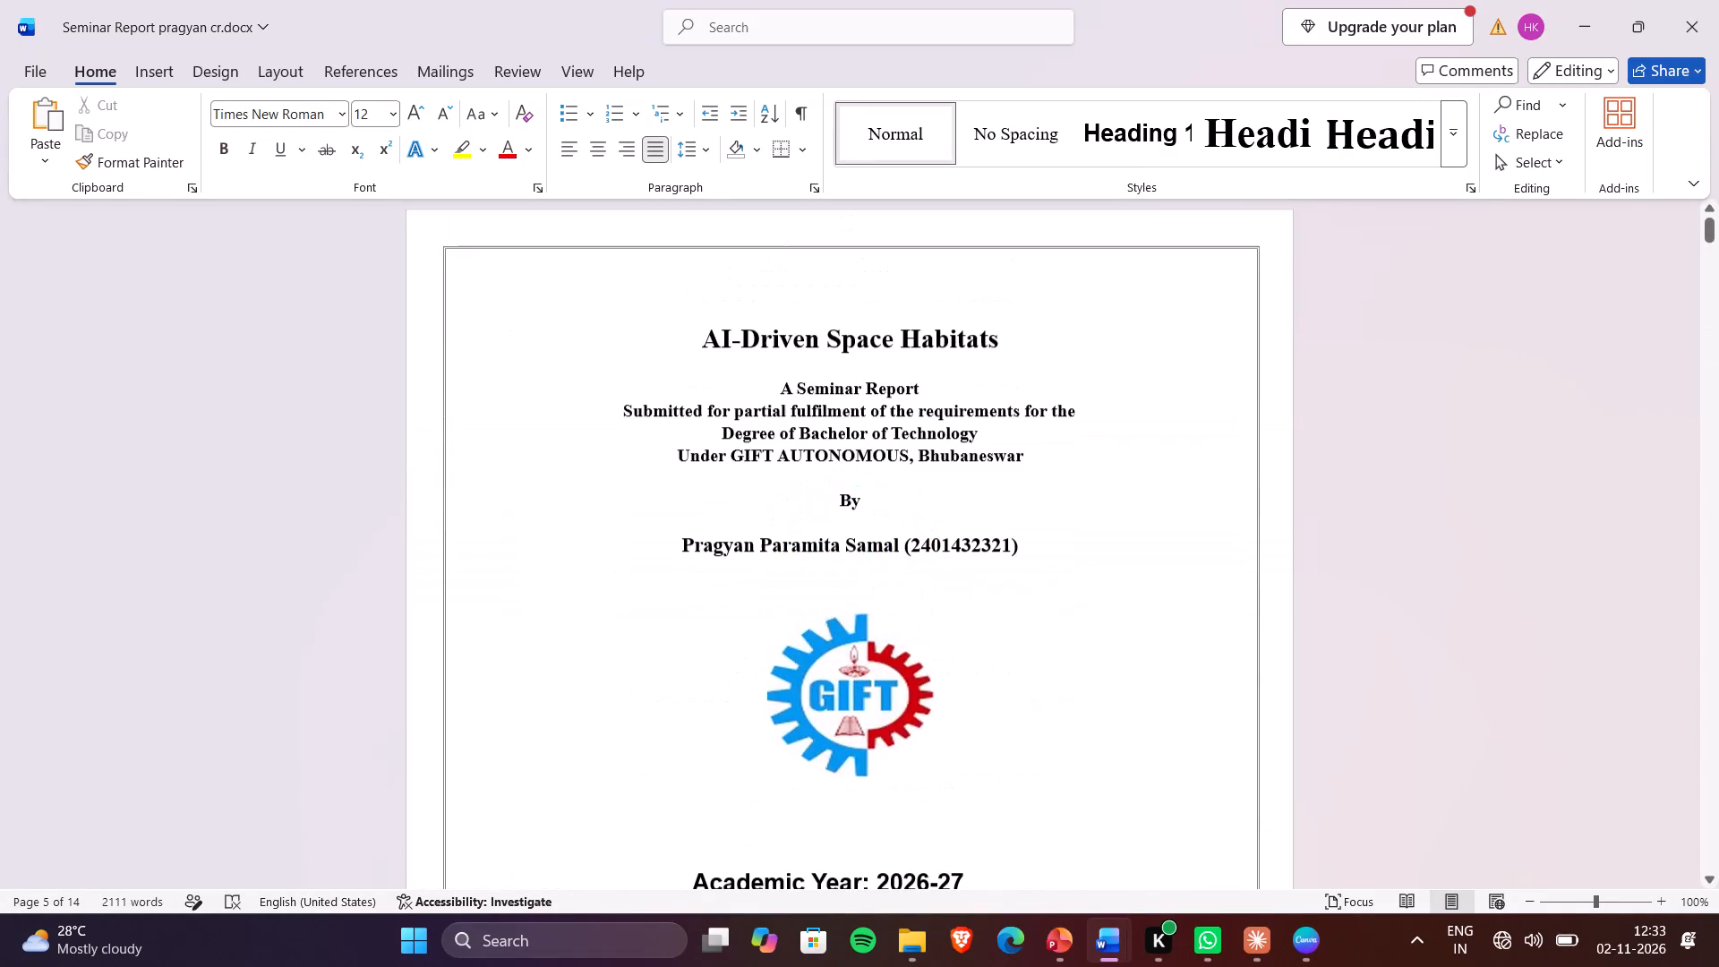
Switch to the Puja Seminarr Report document and review its cover, Declaration and Certificate pages.
{"action": "key", "text": "alt+Tab"}
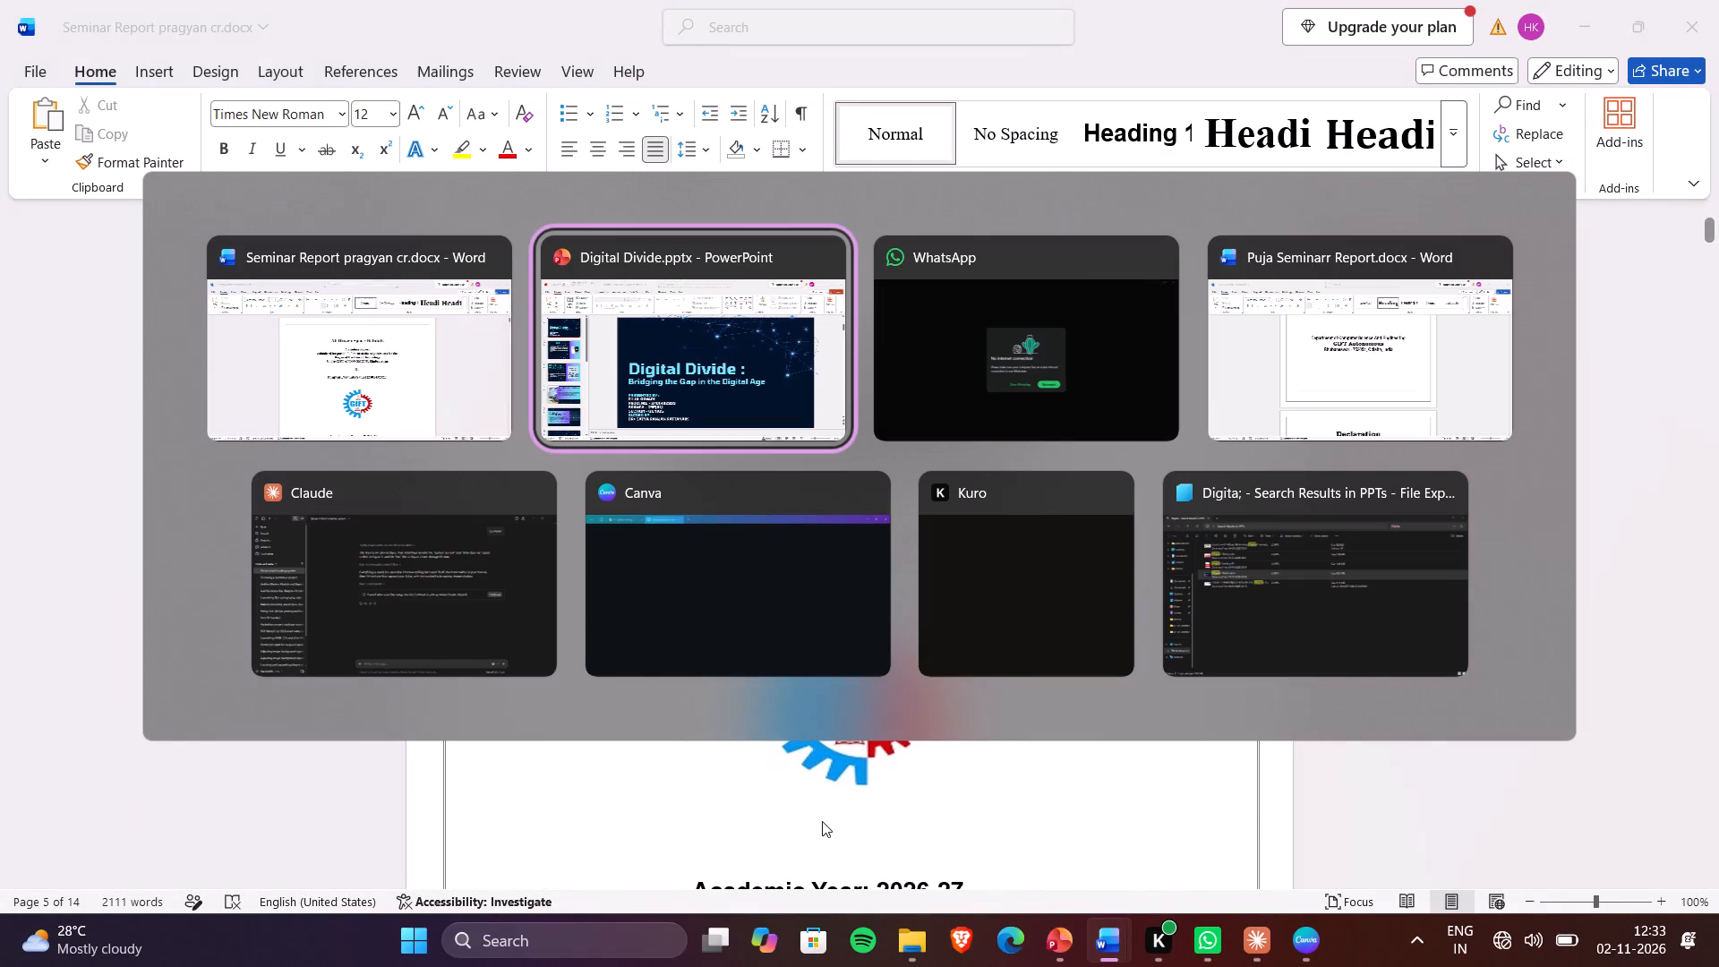
{"action": "key", "text": "alt+Tab"}
{"action": "key", "text": "alt+Tab"}
{"action": "scroll", "coordinate": [822, 821], "scroll_direction": "up", "scroll_amount": 5}
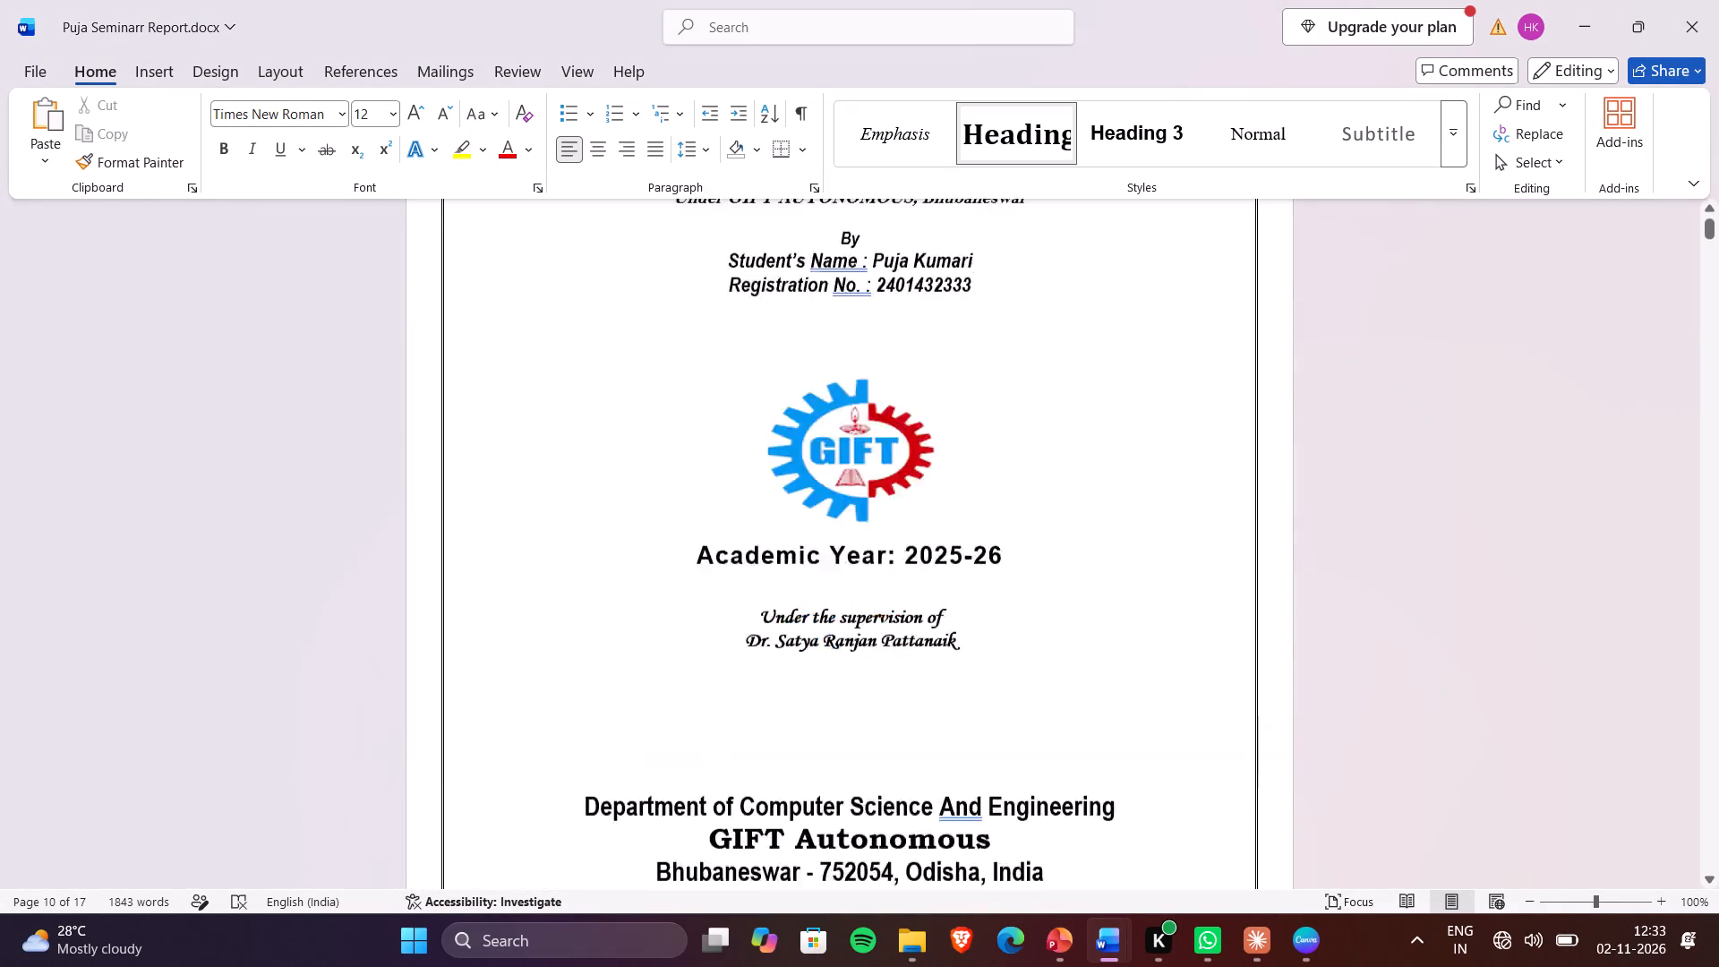
{"action": "scroll", "coordinate": [822, 821], "scroll_direction": "down", "scroll_amount": 1}
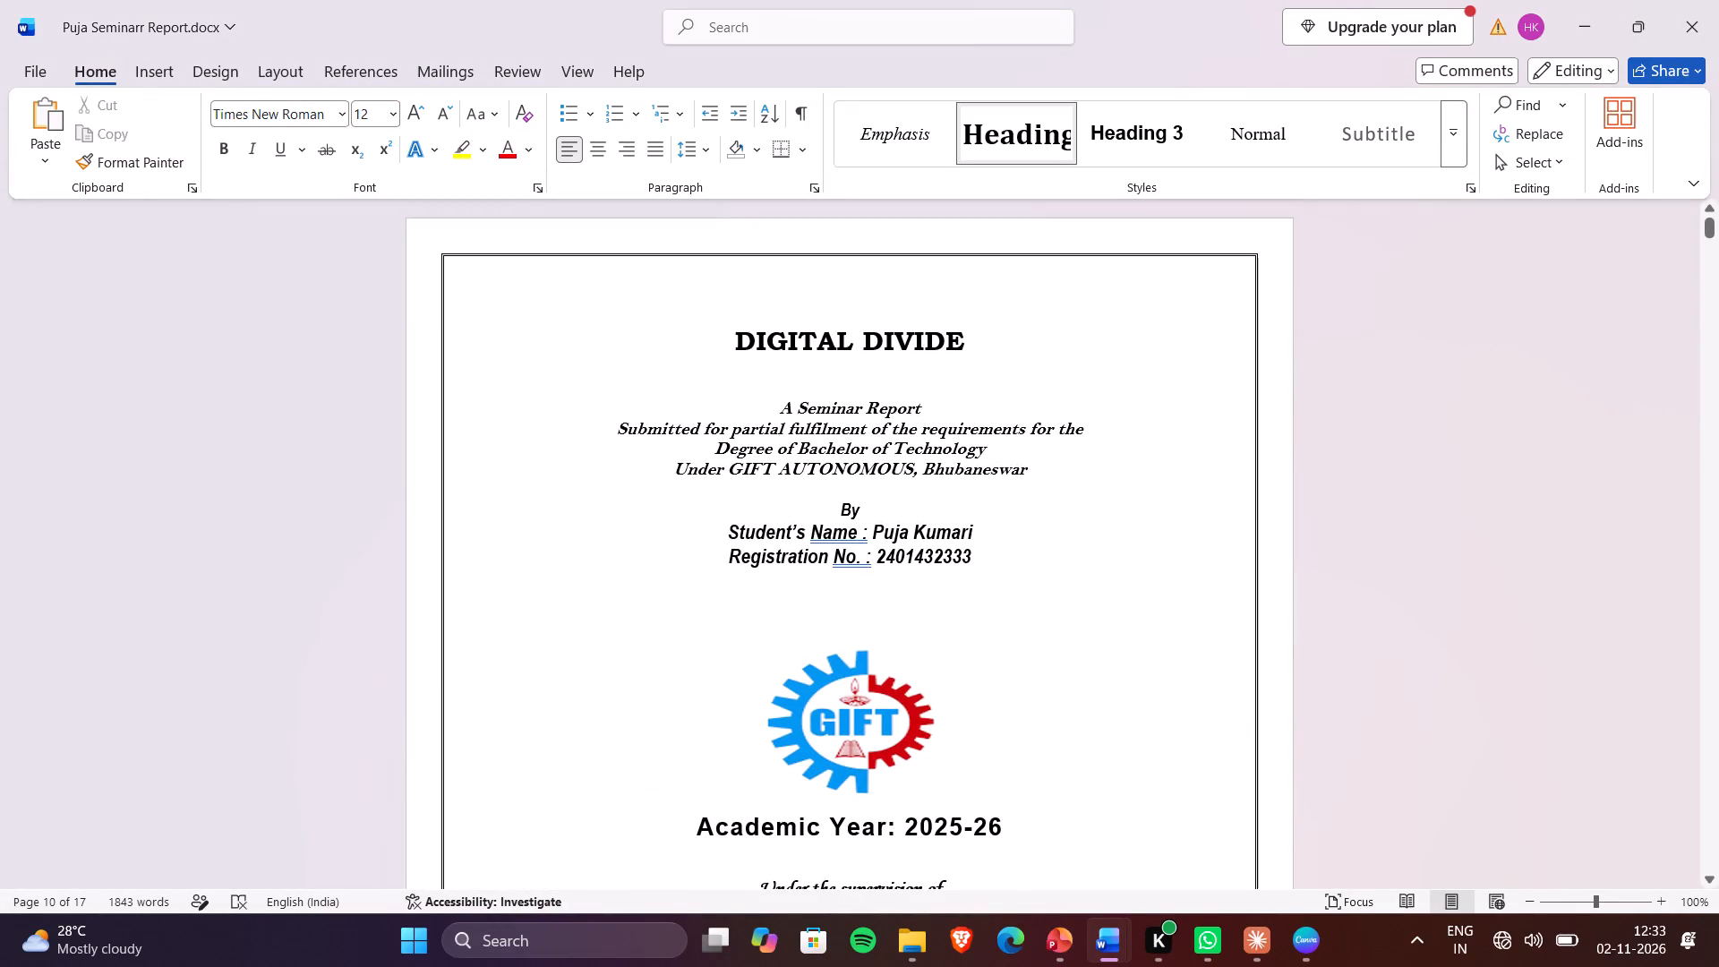
{"action": "scroll", "coordinate": [822, 821], "scroll_direction": "down", "scroll_amount": 2}
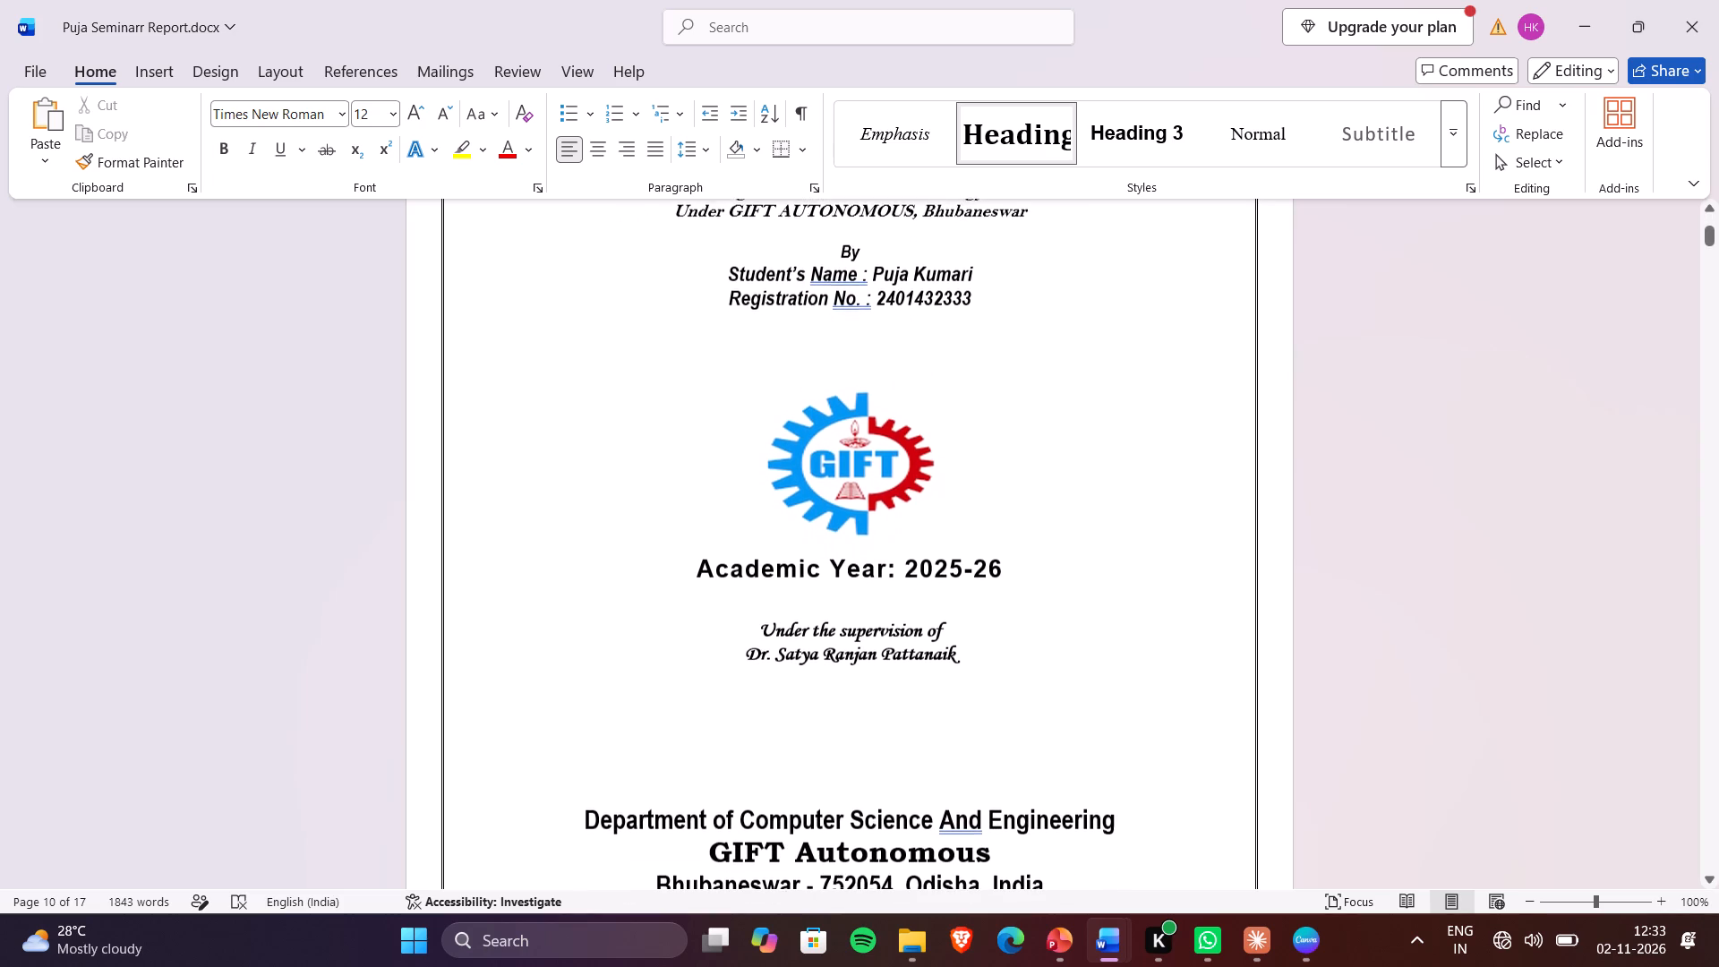
{"action": "scroll", "coordinate": [822, 821], "scroll_direction": "down", "scroll_amount": 4}
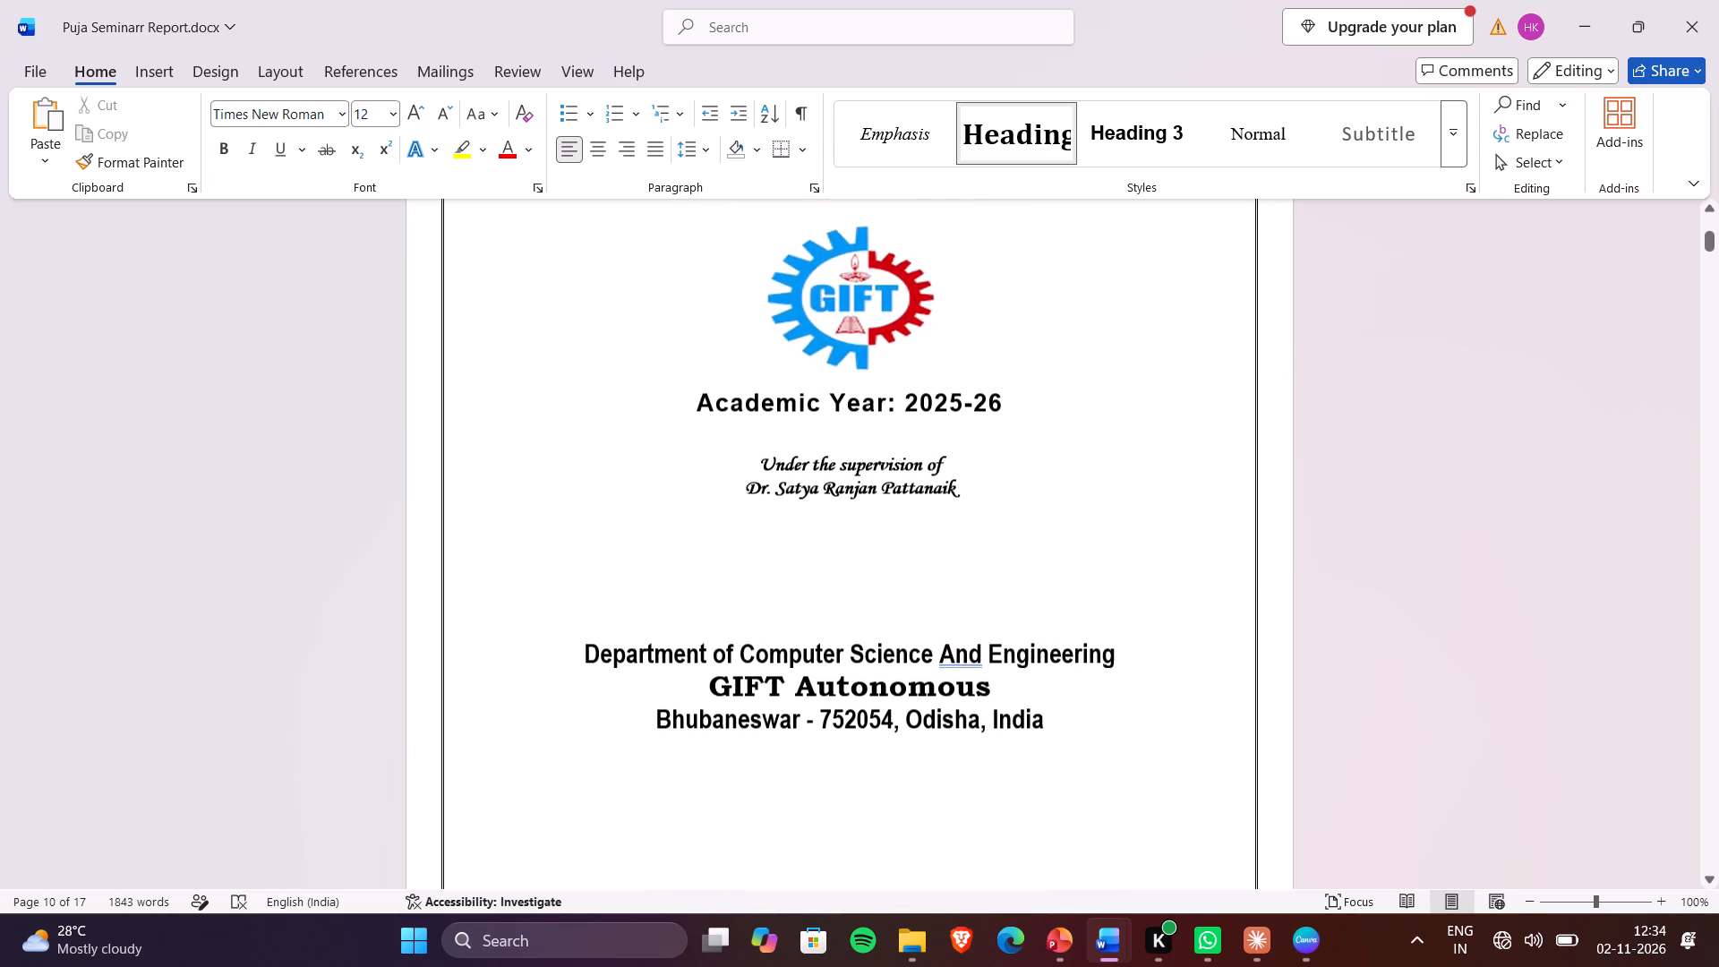
{"action": "scroll", "coordinate": [822, 821], "scroll_direction": "down", "scroll_amount": 3}
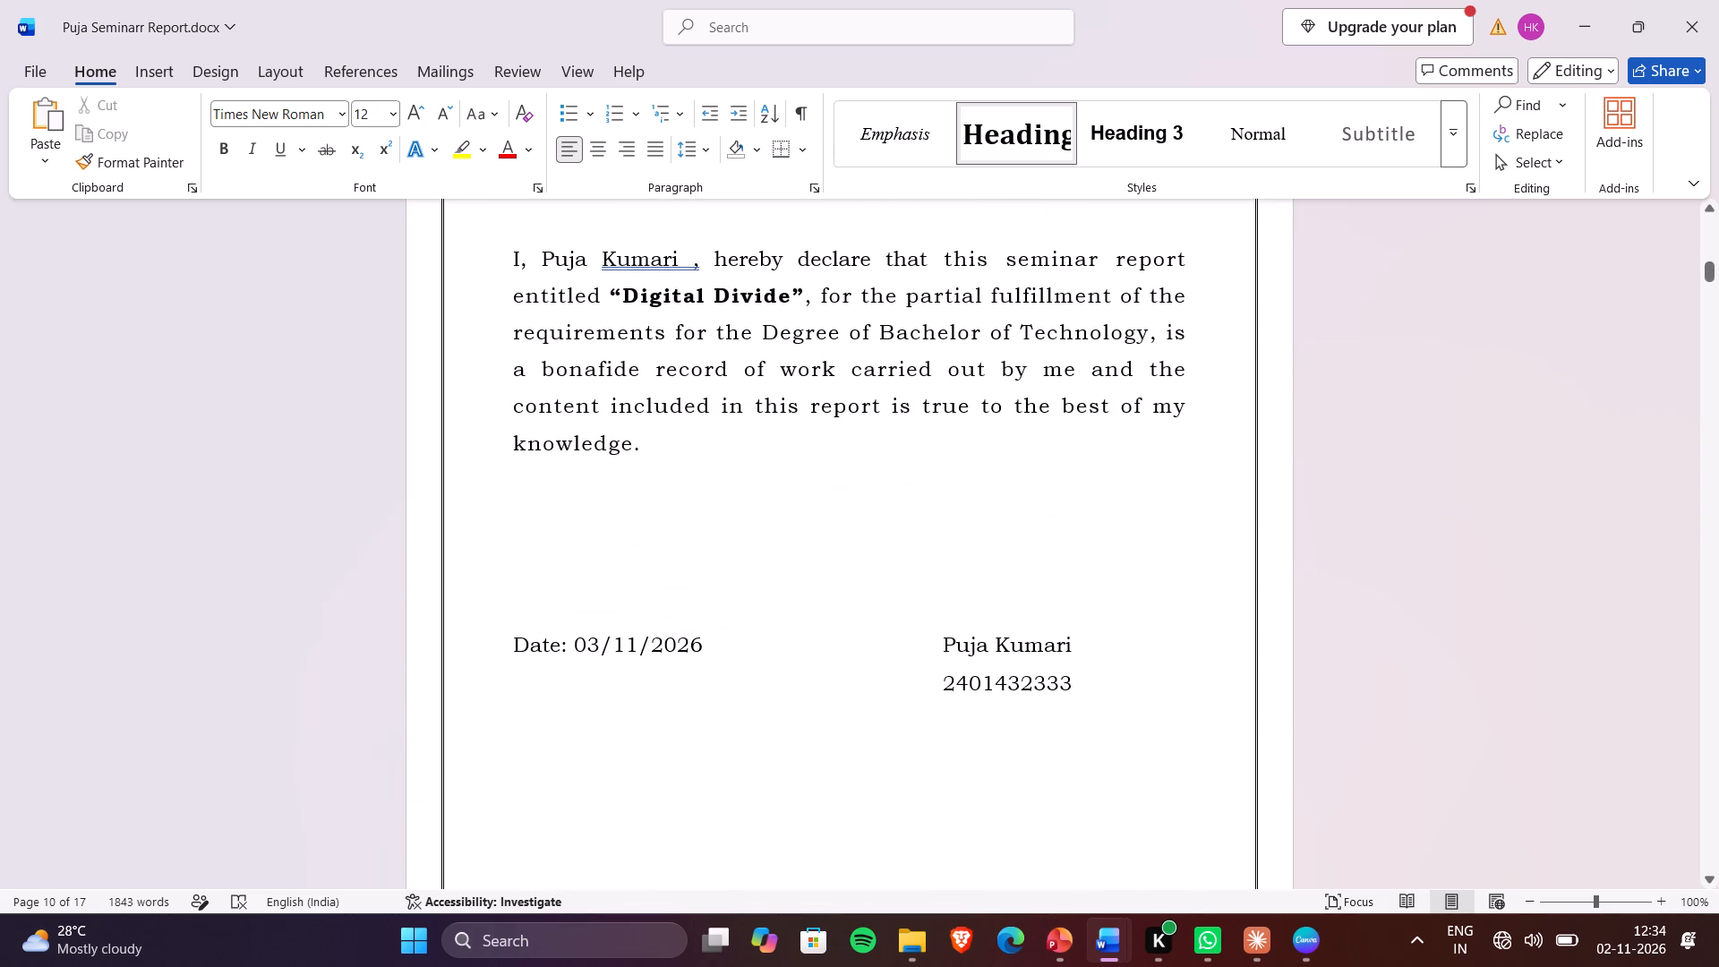
{"action": "scroll", "coordinate": [822, 821], "scroll_direction": "down", "scroll_amount": 4}
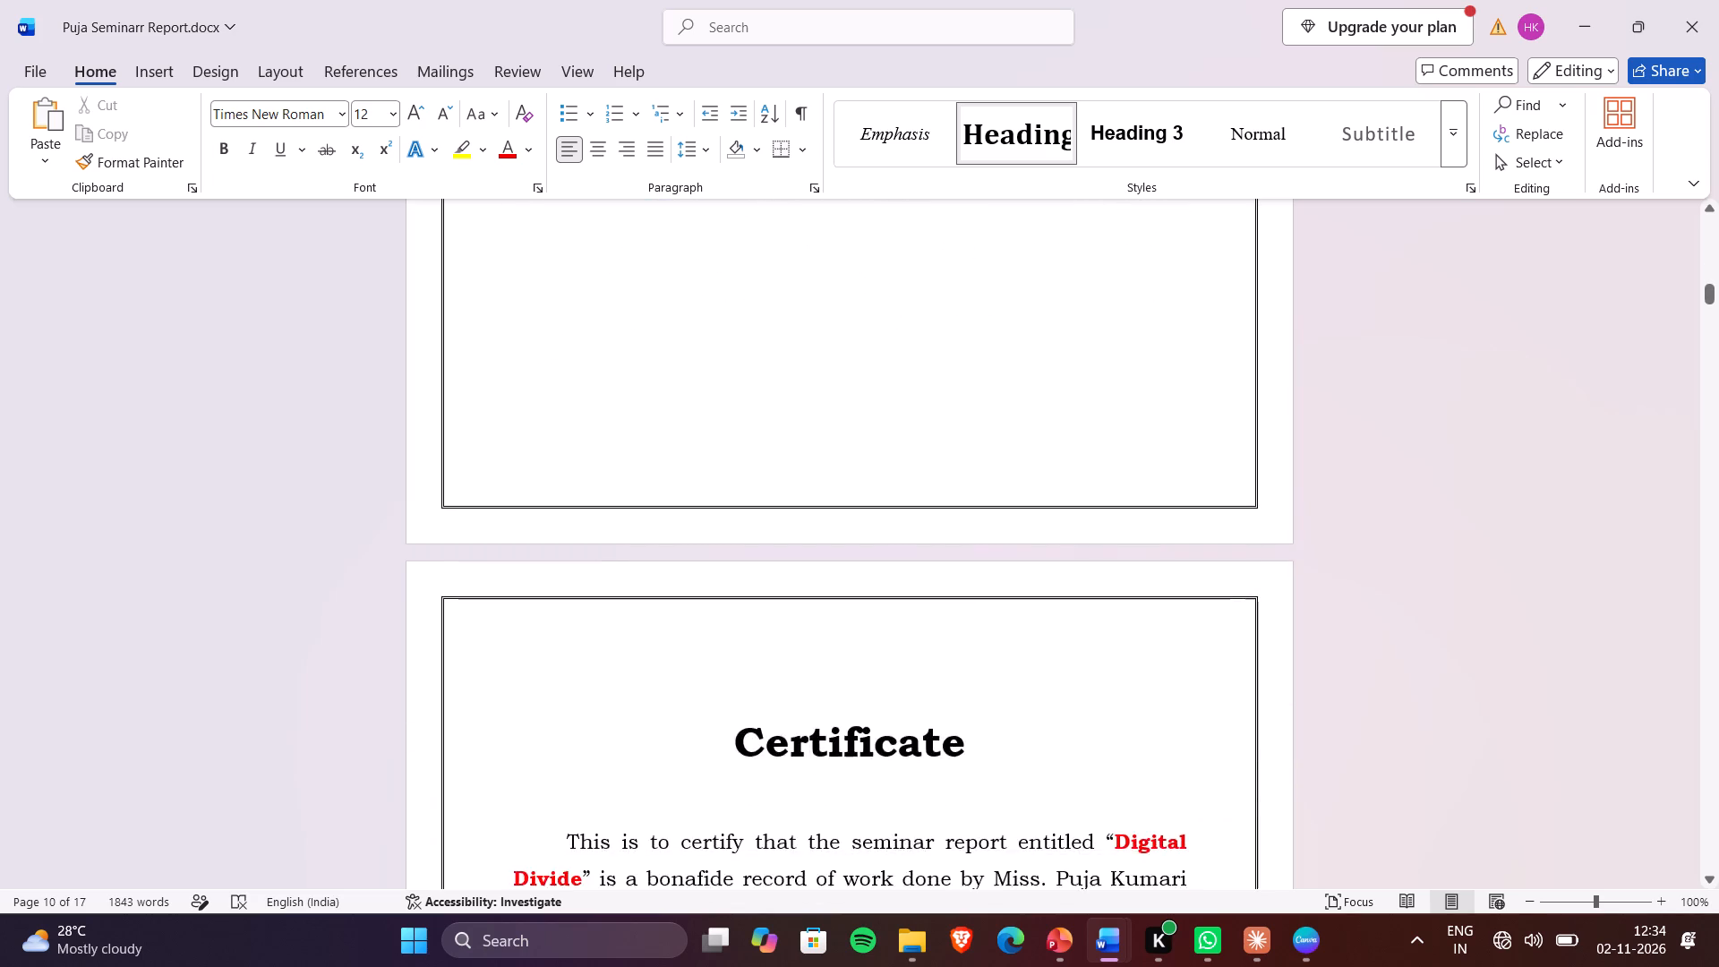
{"action": "scroll", "coordinate": [822, 821], "scroll_direction": "down", "scroll_amount": 4}
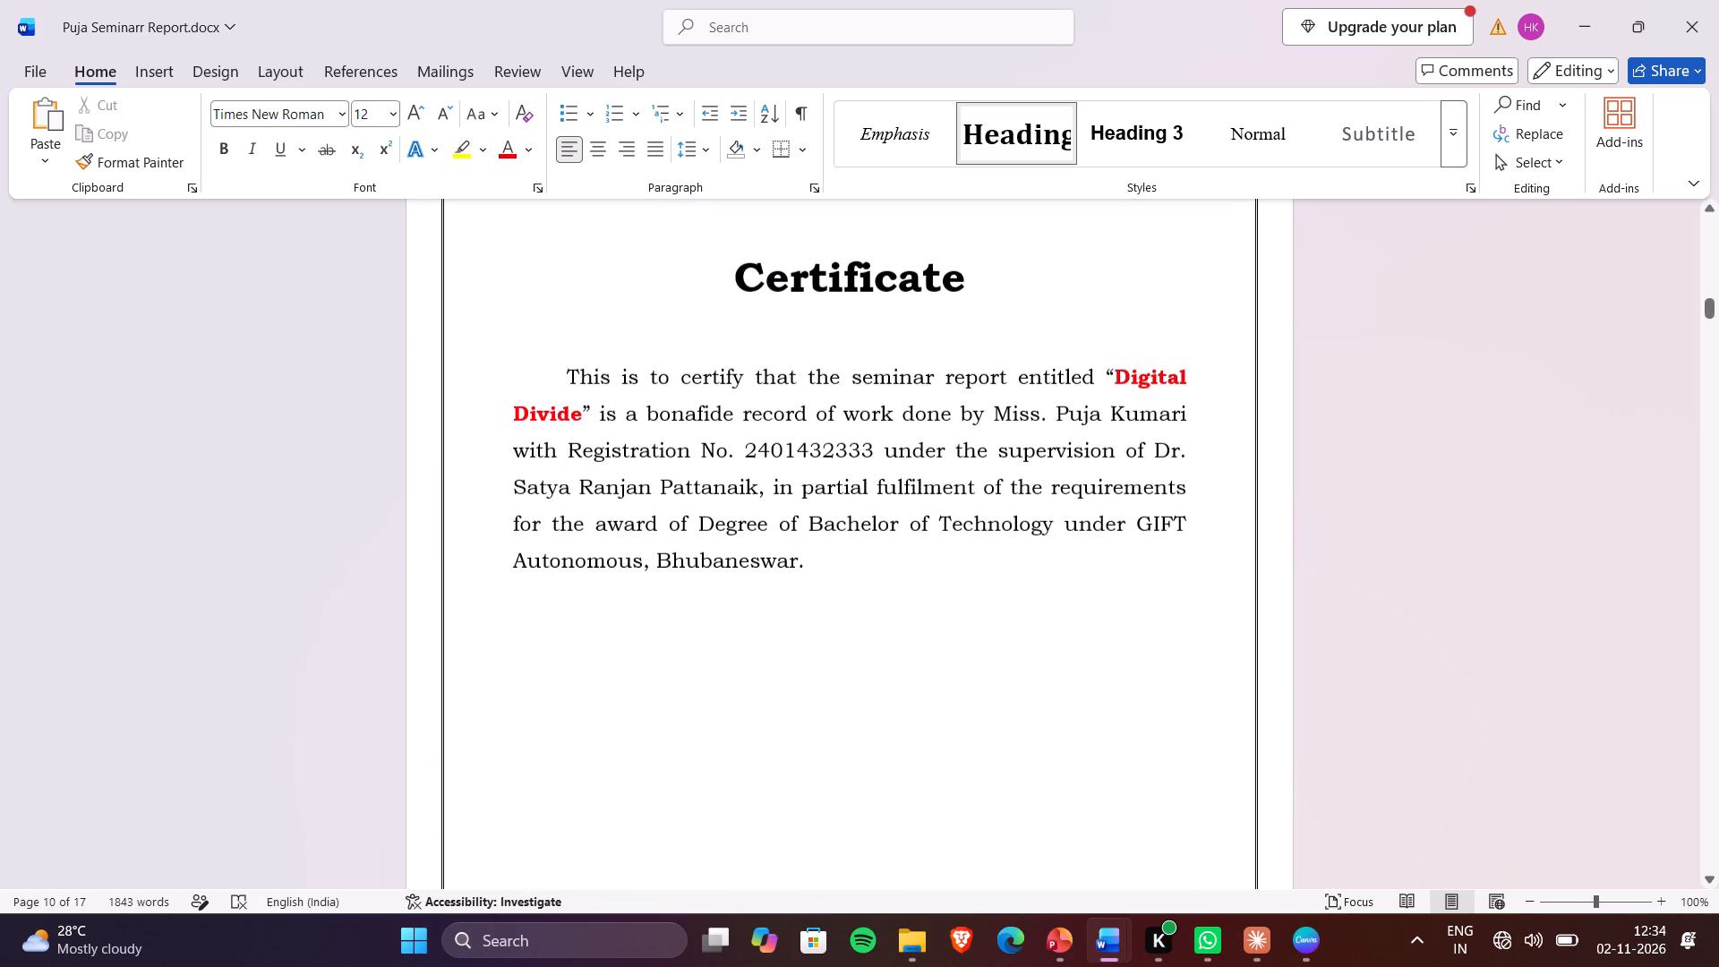
Remove the first-line indent from the Certificate page's body paragraph.
{"action": "key", "text": "Up"}
{"action": "key", "text": "Up"}
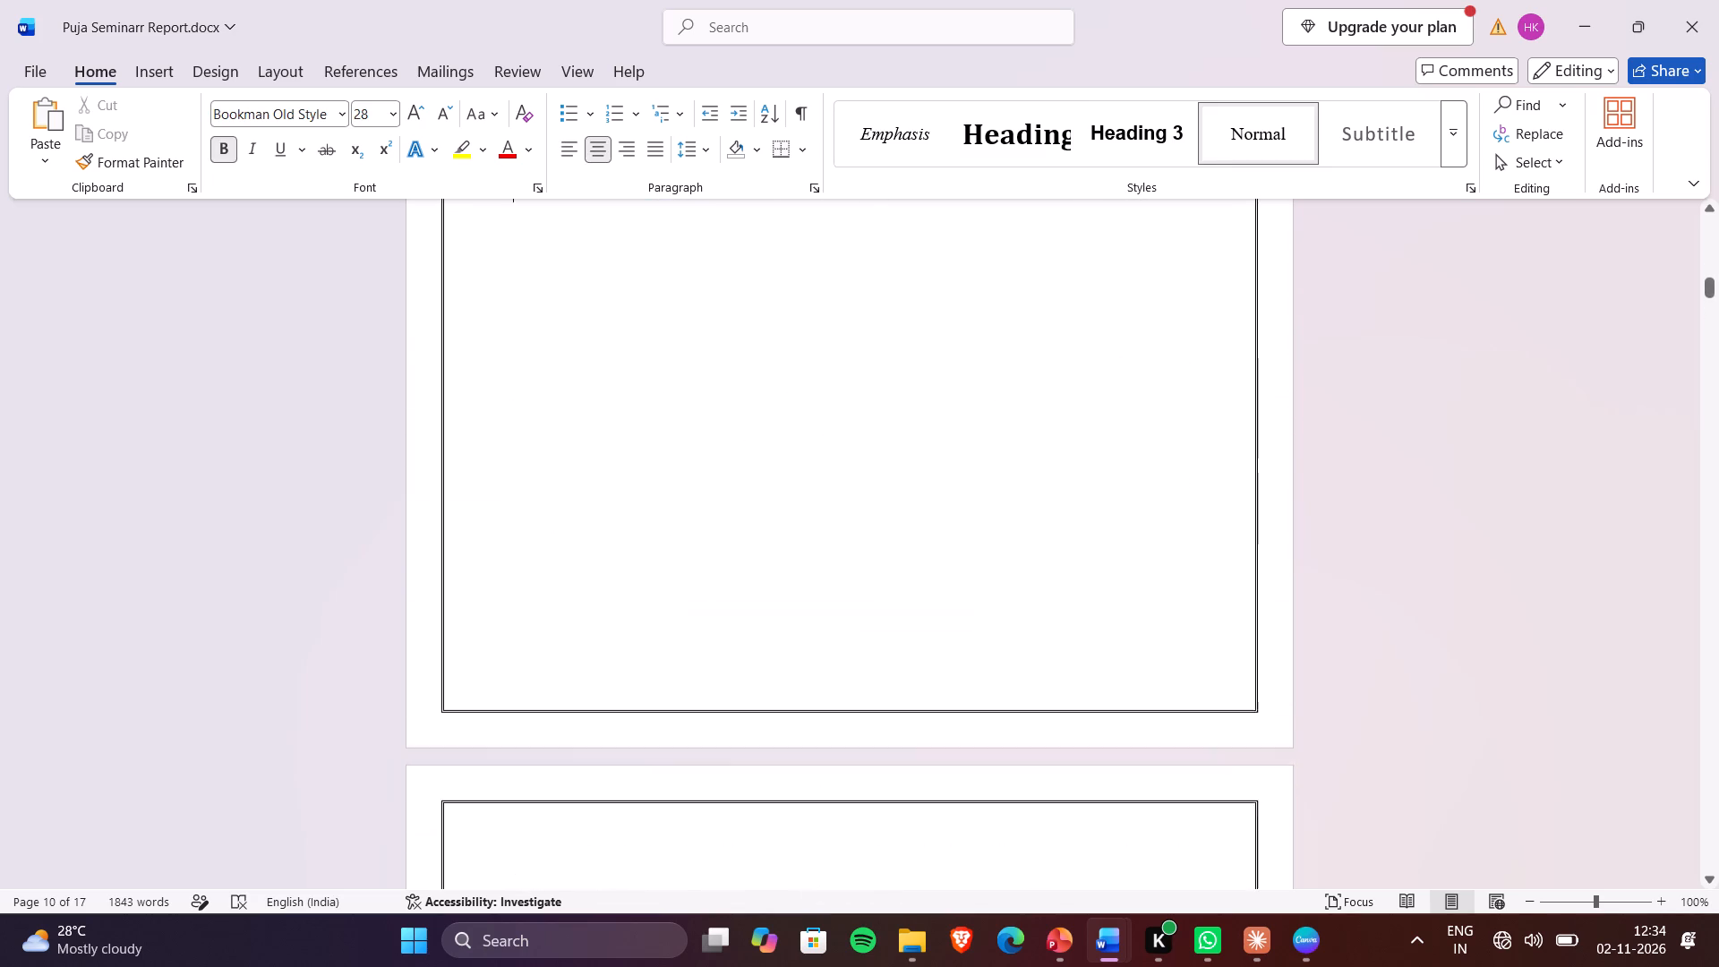
{"action": "key", "text": "Down"}
{"action": "key", "text": "Down"}
{"action": "key", "text": "Down"}
{"action": "key", "text": "Down"}
{"action": "key", "text": "Down"}
{"action": "key", "text": "Left"}
{"action": "key", "text": "Left"}
{"action": "key", "text": "Left"}
{"action": "key", "text": "Left"}
{"action": "key", "text": "Left"}
{"action": "key", "text": "Left"}
{"action": "key", "text": "Left"}
{"action": "key", "text": "Left"}
{"action": "key", "text": "Left"}
{"action": "key", "text": "Left"}
{"action": "key", "text": "Left"}
{"action": "key", "text": "Left"}
{"action": "key", "text": "Left"}
{"action": "key", "text": "Left"}
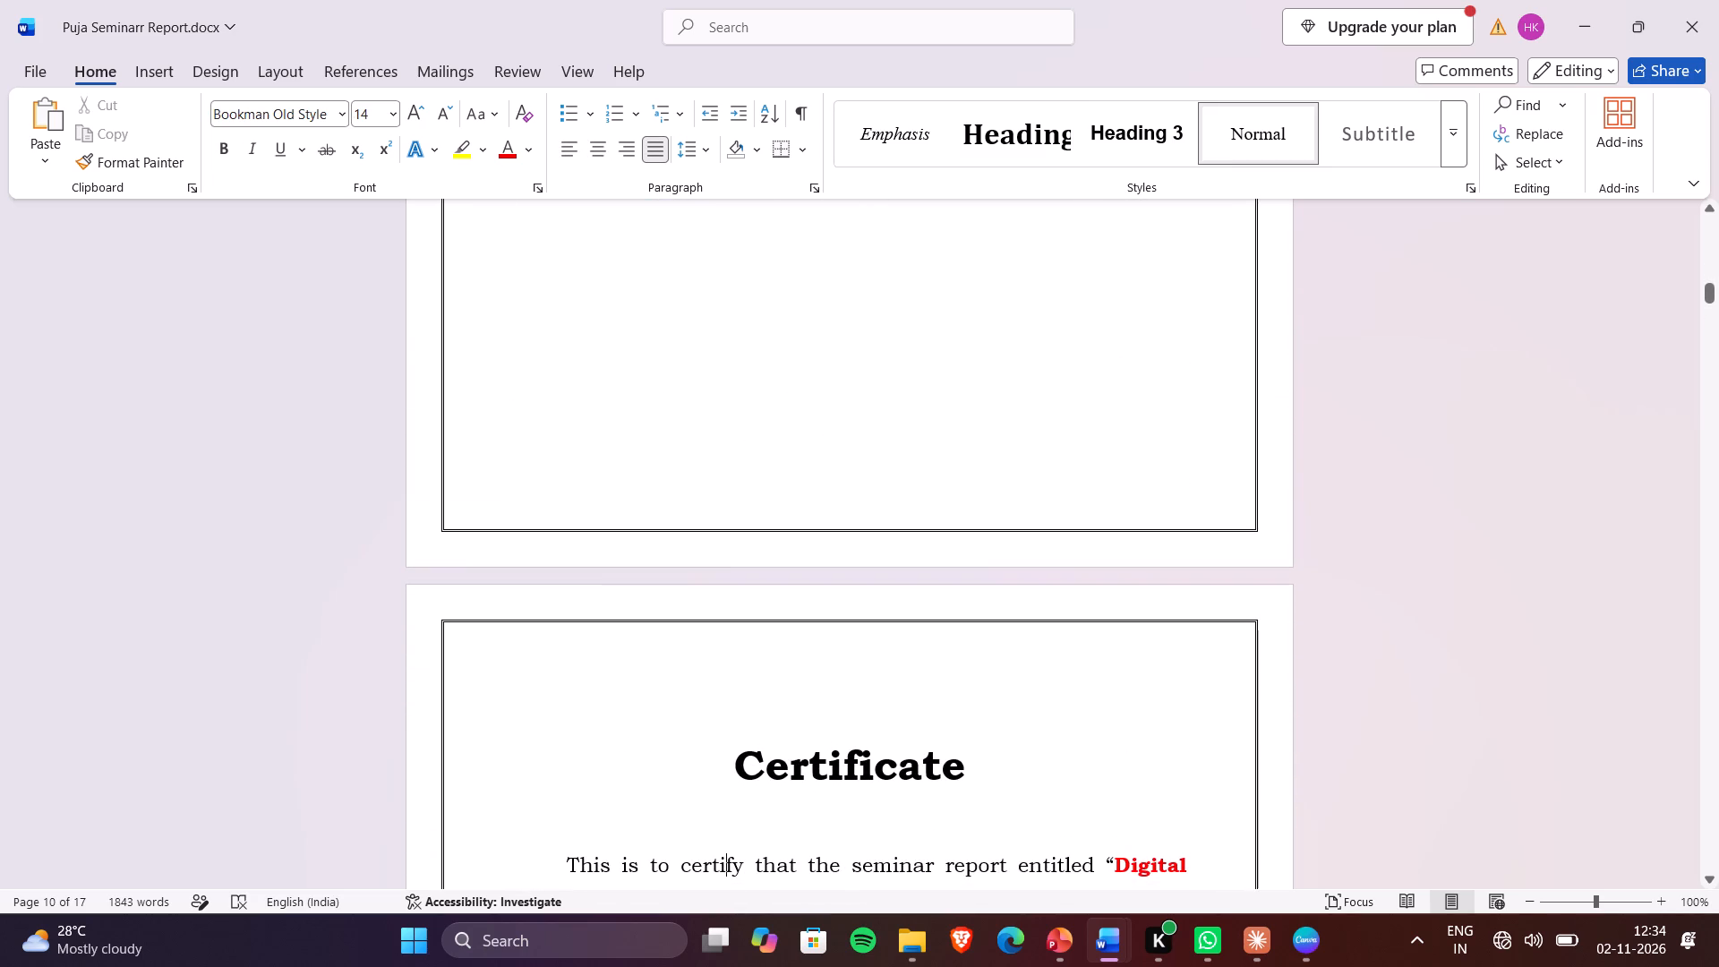
{"action": "key", "text": "Left"}
{"action": "key", "text": "Left"}
{"action": "key", "text": "Left"}
{"action": "key", "text": "BackSpace"}
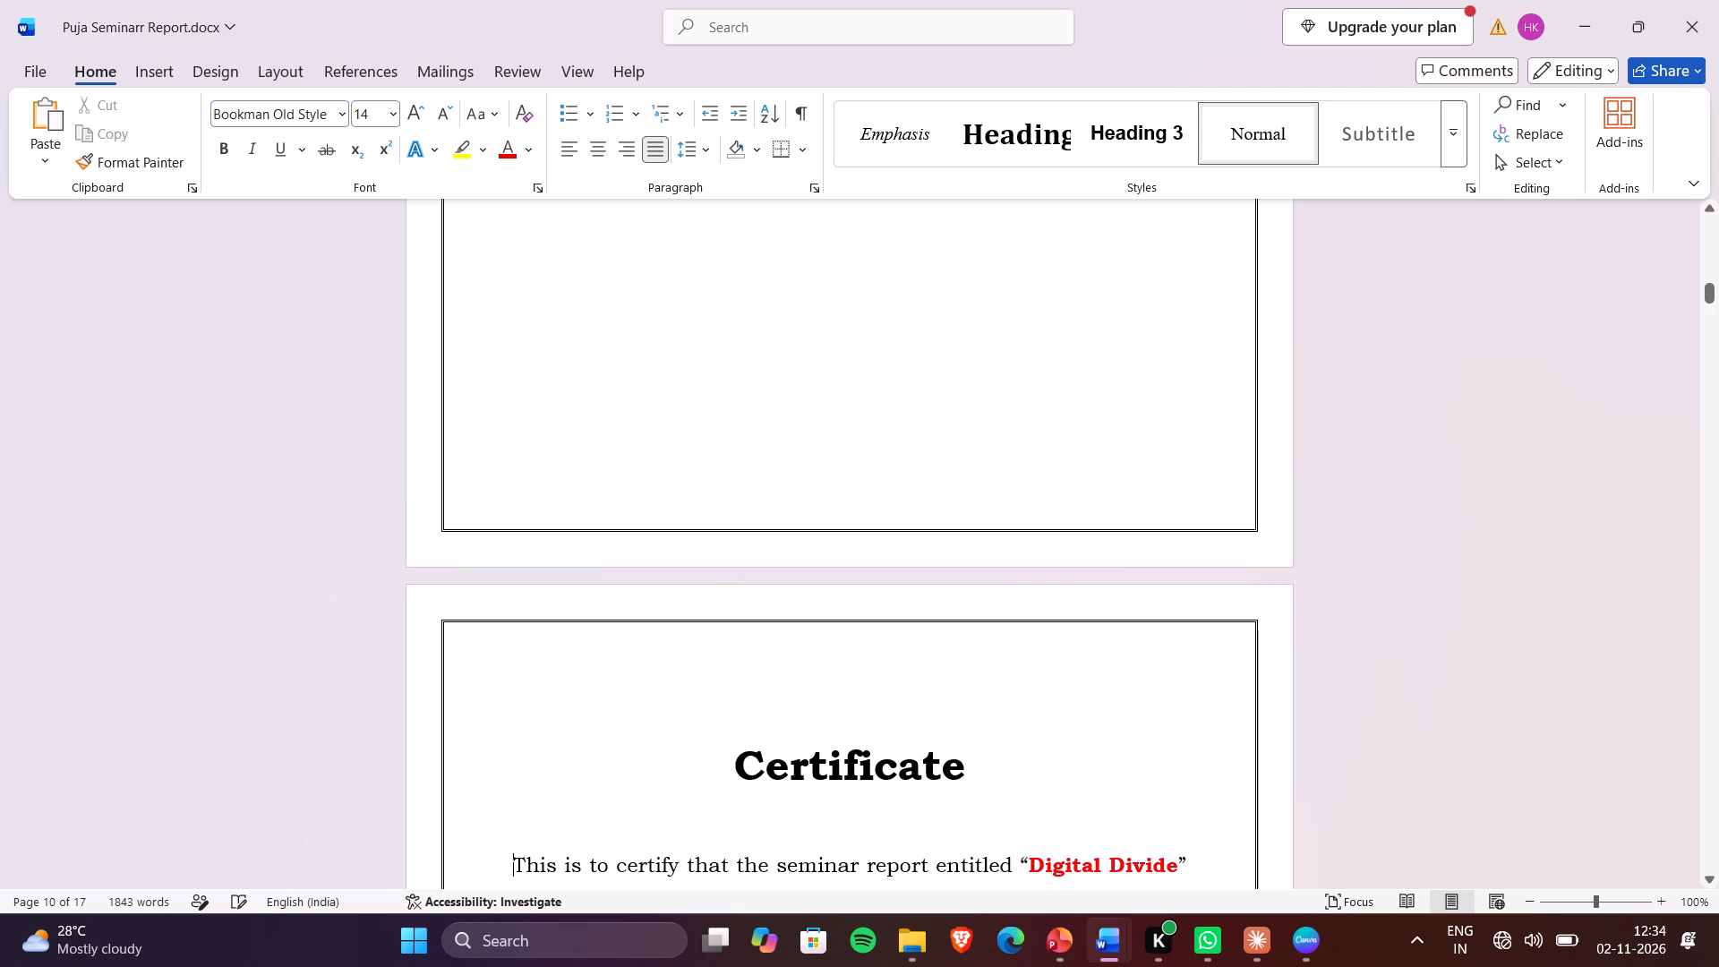
Change the font colour of the red title "Digital Divide" in the Certificate paragraph to black.
{"action": "scroll", "coordinate": [822, 821], "scroll_direction": "down", "scroll_amount": 1}
{"action": "key", "text": "Down"}
{"action": "key", "text": "Left"}
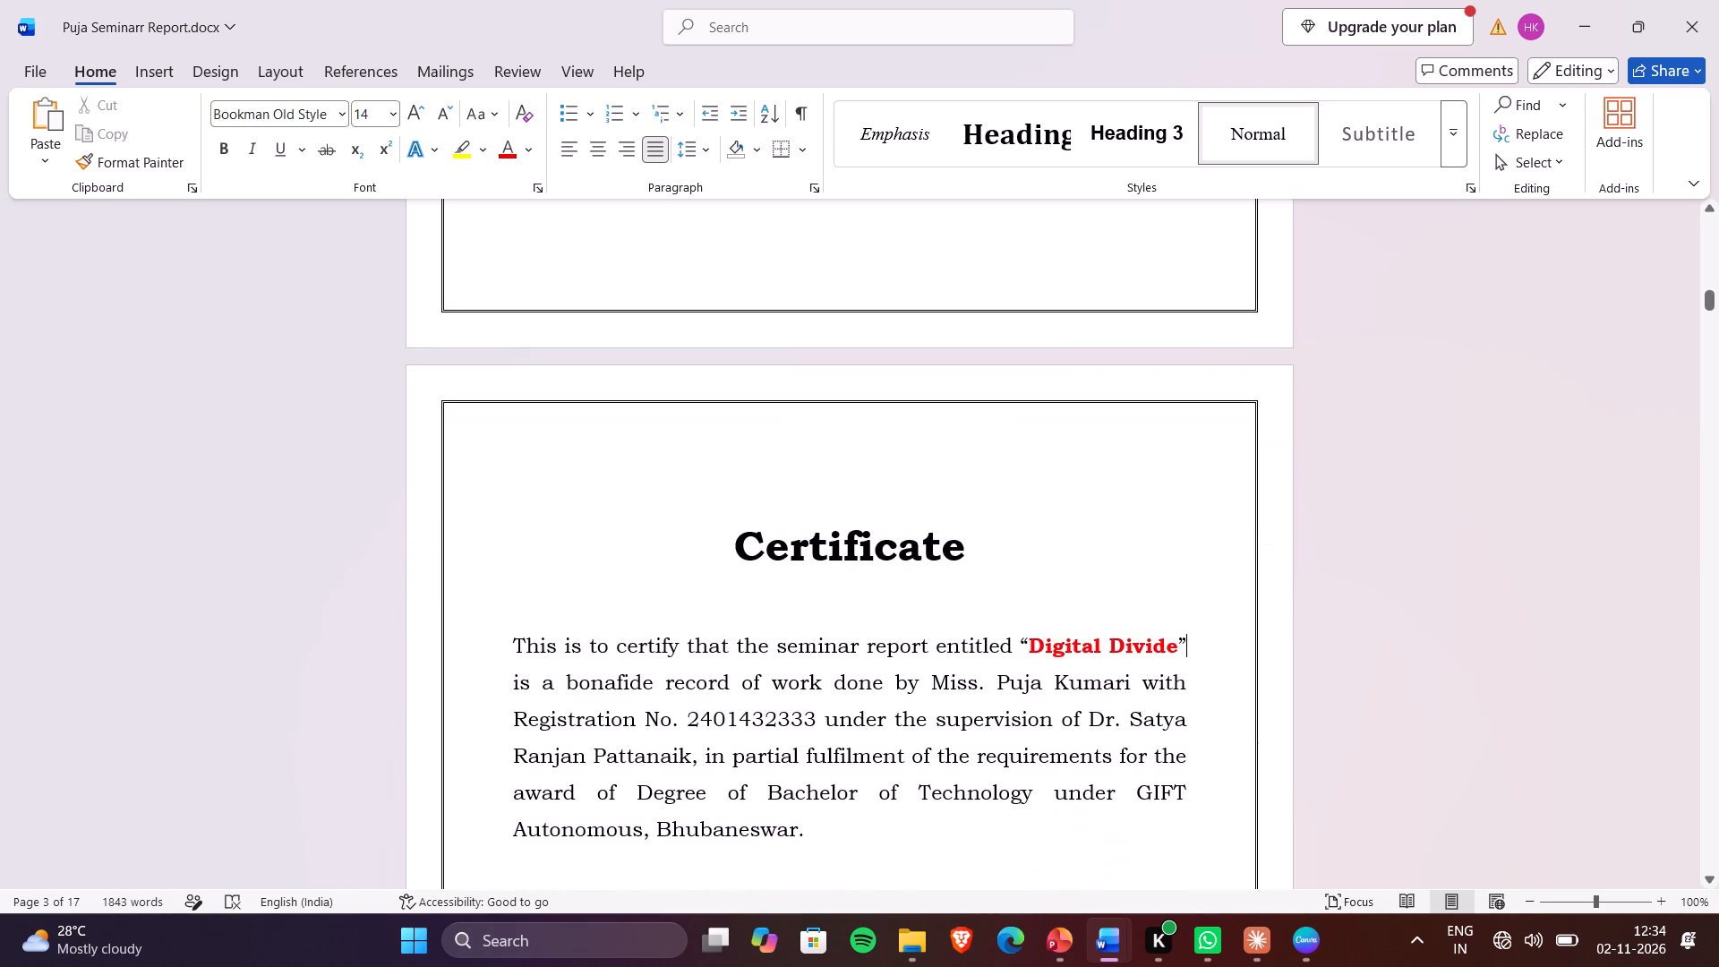
{"action": "key", "text": "Left"}
{"action": "key", "text": "ctrl+shift+Left"}
{"action": "key", "text": "ctrl+shift+Left"}
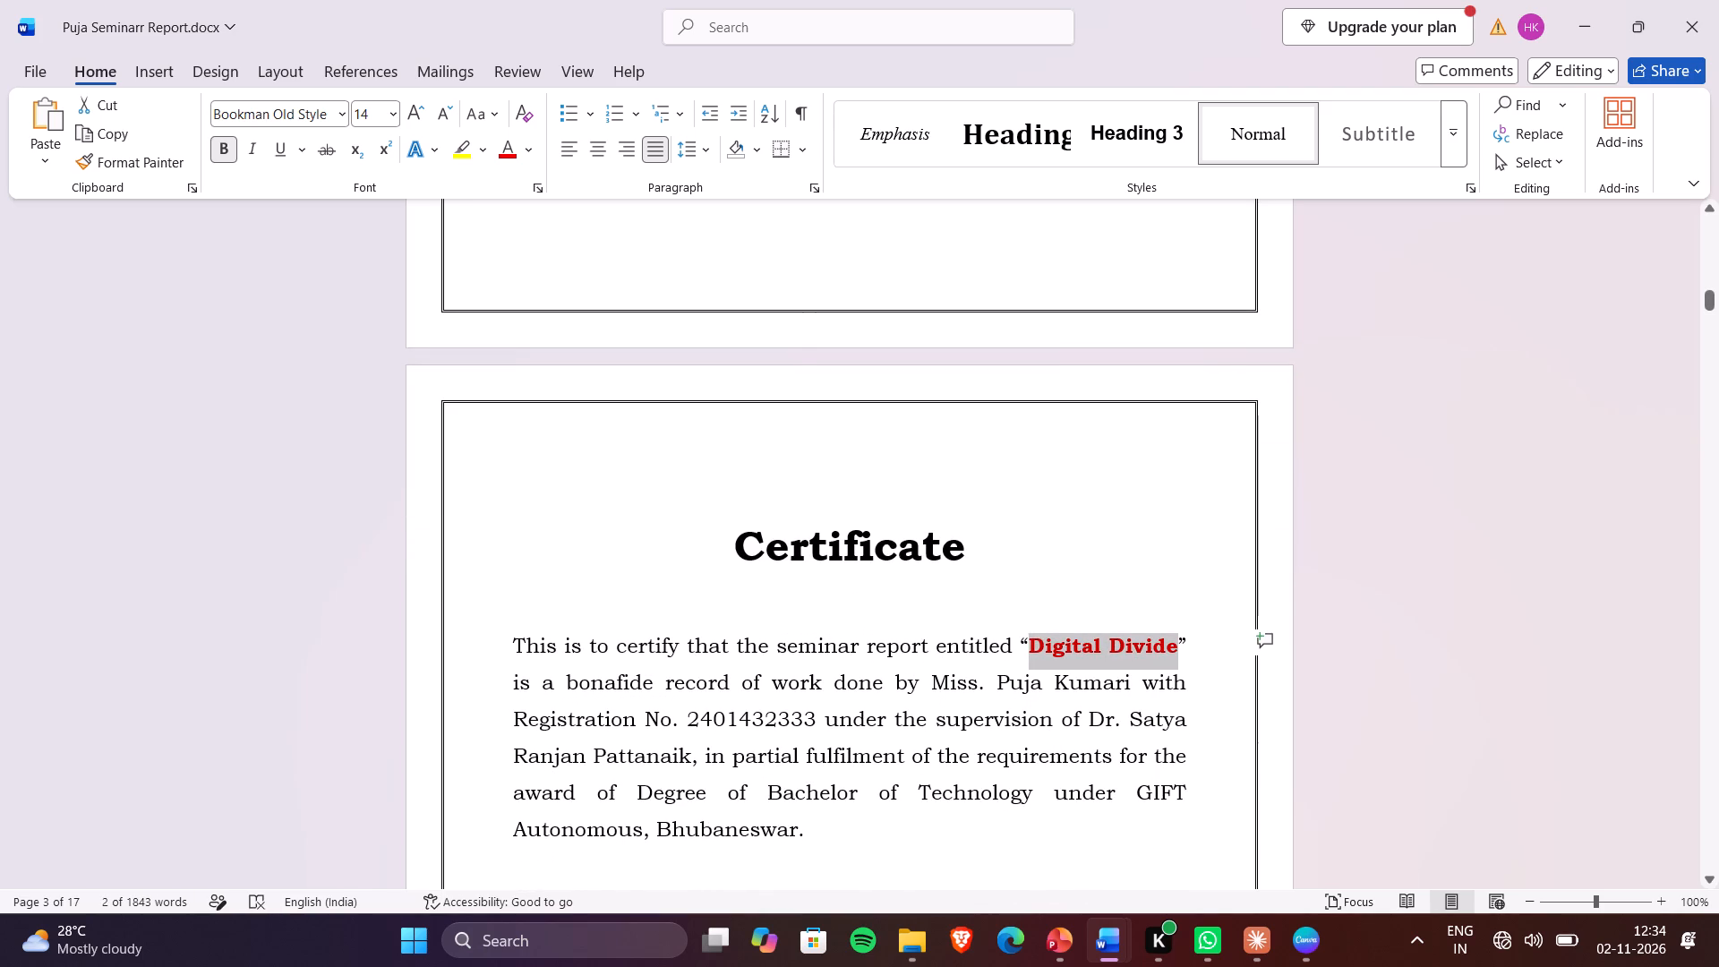
{"action": "left_click", "coordinate": [530, 161]}
{"action": "left_click", "coordinate": [513, 224]}
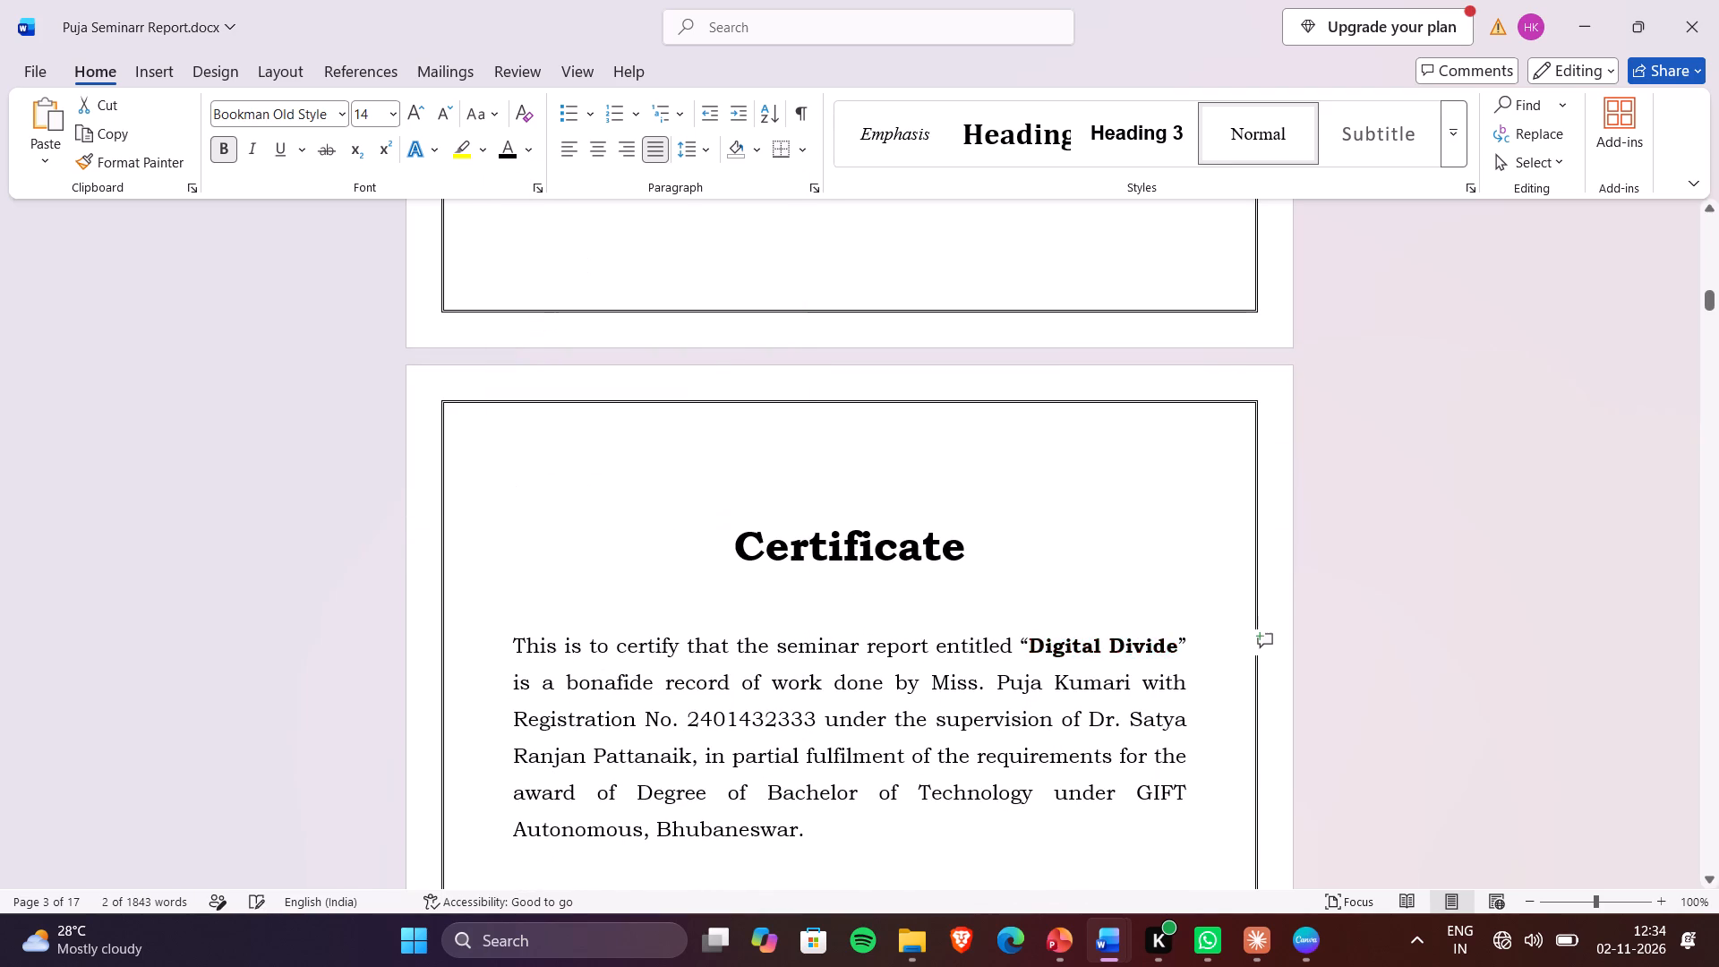
{"action": "left_click", "coordinate": [1326, 532]}
Review the Certificate signature block, the Acknowledgement page and the Contents page.
{"action": "scroll", "coordinate": [1326, 532], "scroll_direction": "down", "scroll_amount": 2}
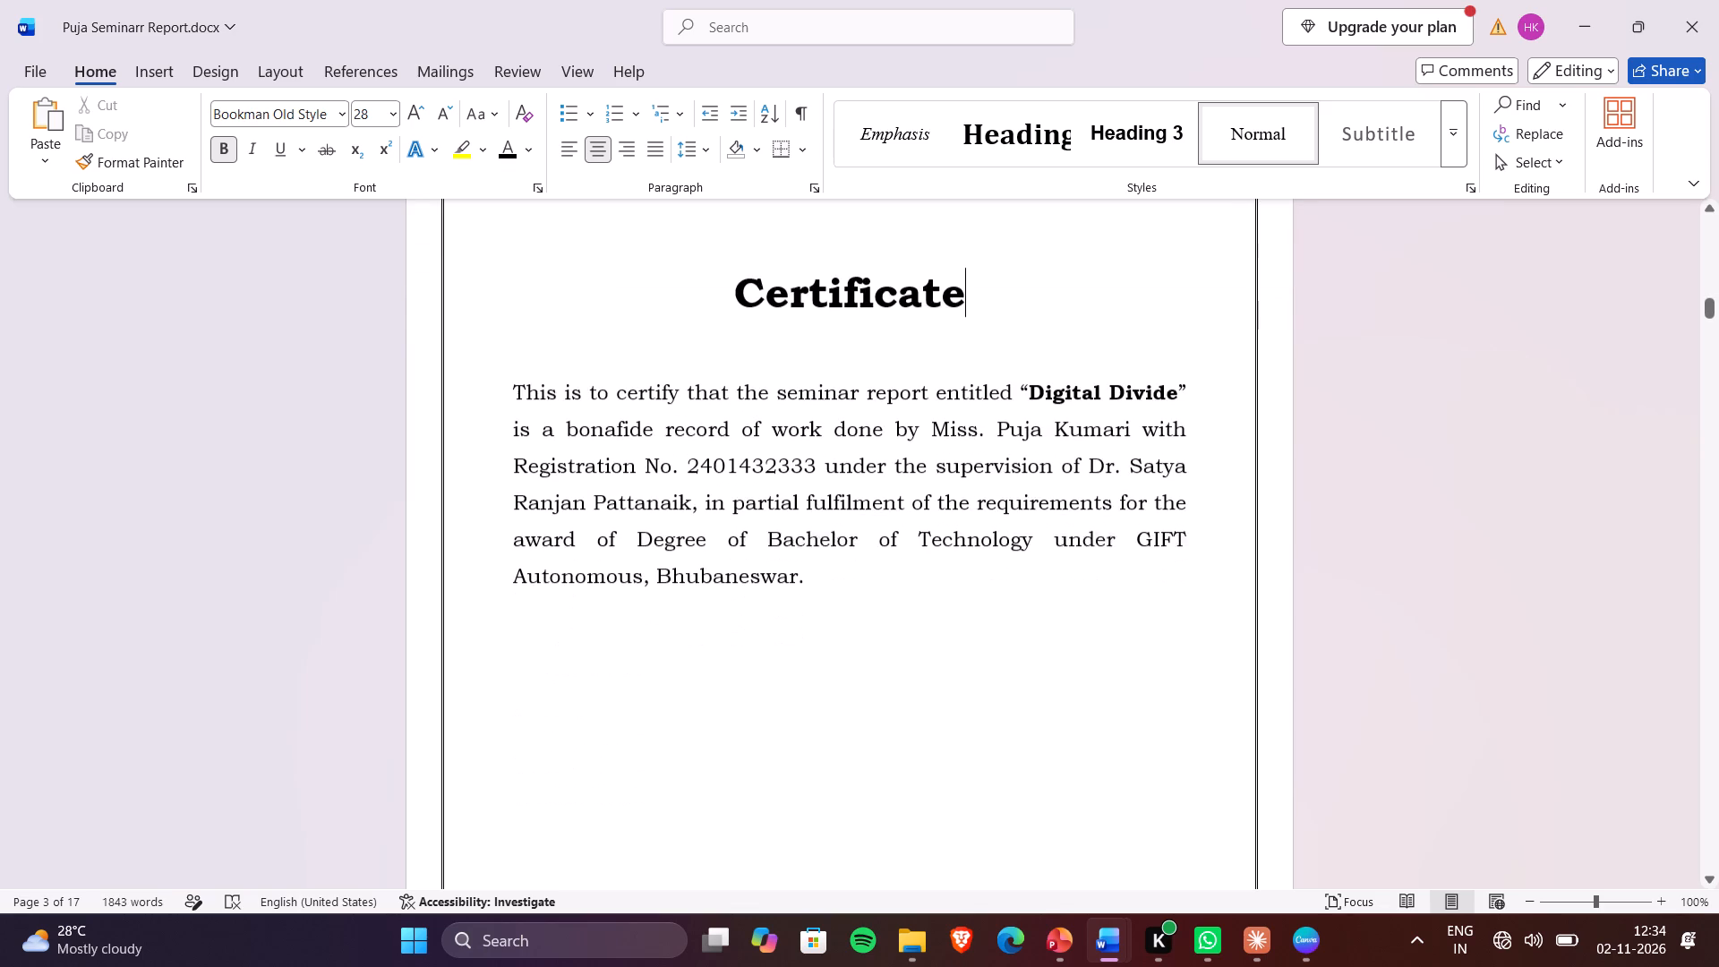
{"action": "scroll", "coordinate": [1326, 532], "scroll_direction": "down", "scroll_amount": 2}
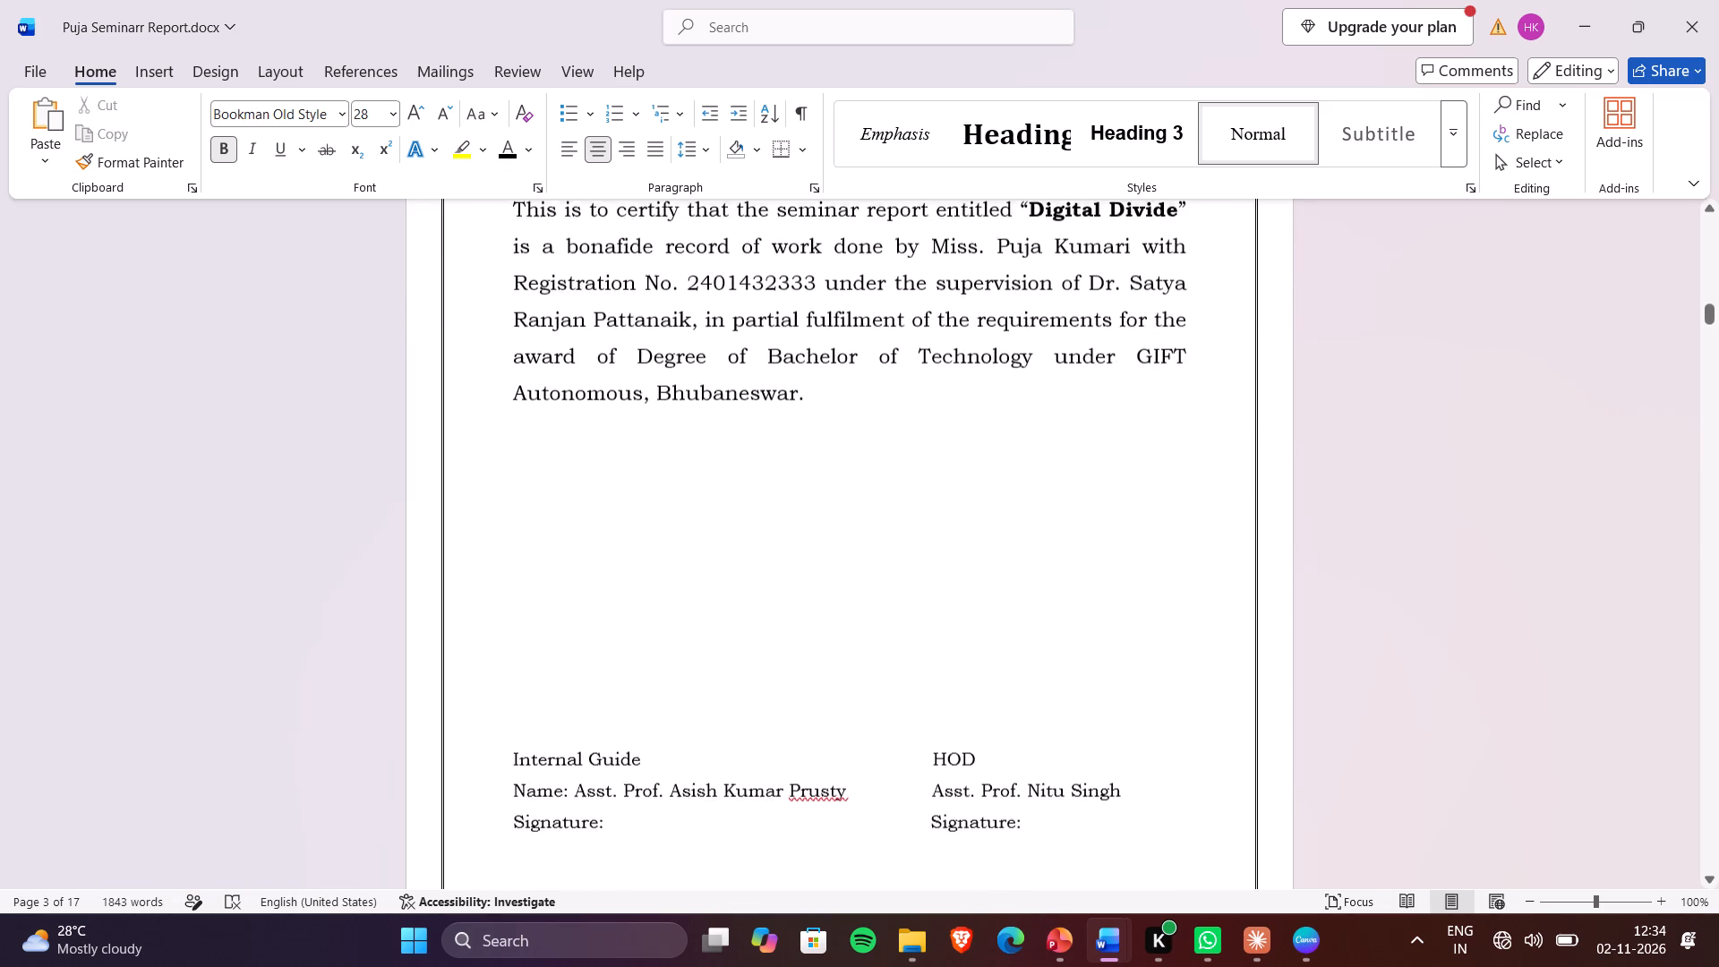
{"action": "scroll", "coordinate": [1326, 532], "scroll_direction": "down", "scroll_amount": 1}
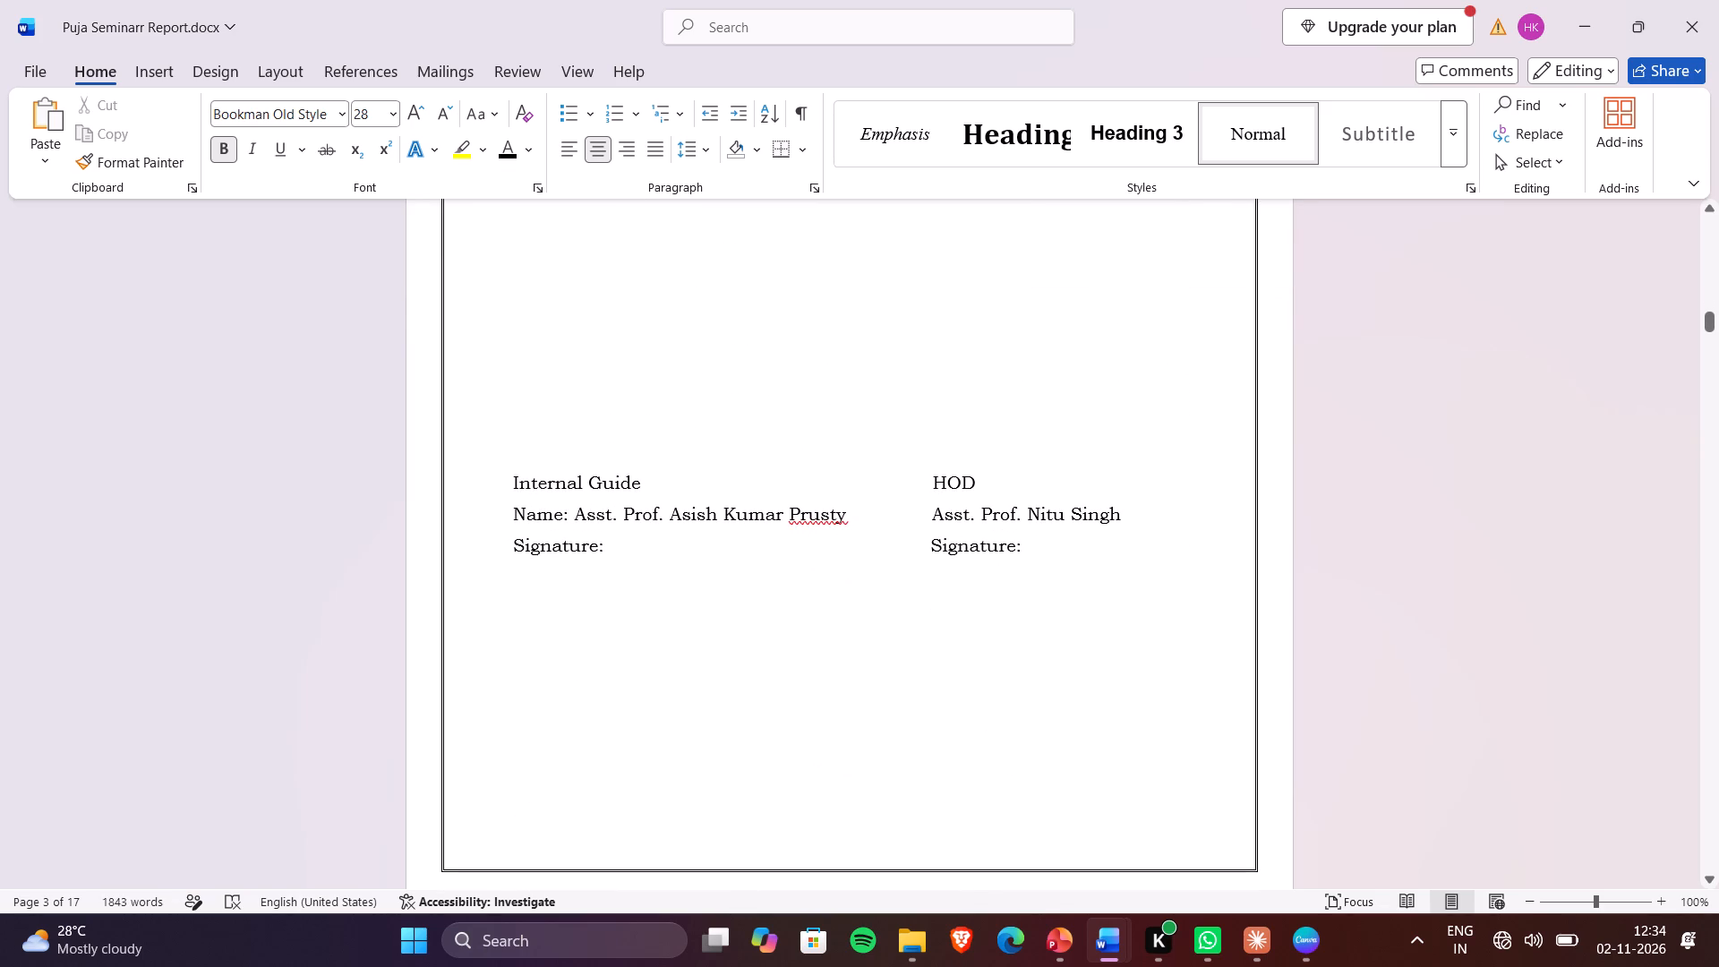
{"action": "left_click", "coordinate": [915, 493]}
{"action": "scroll", "coordinate": [966, 564], "scroll_direction": "down", "scroll_amount": 3}
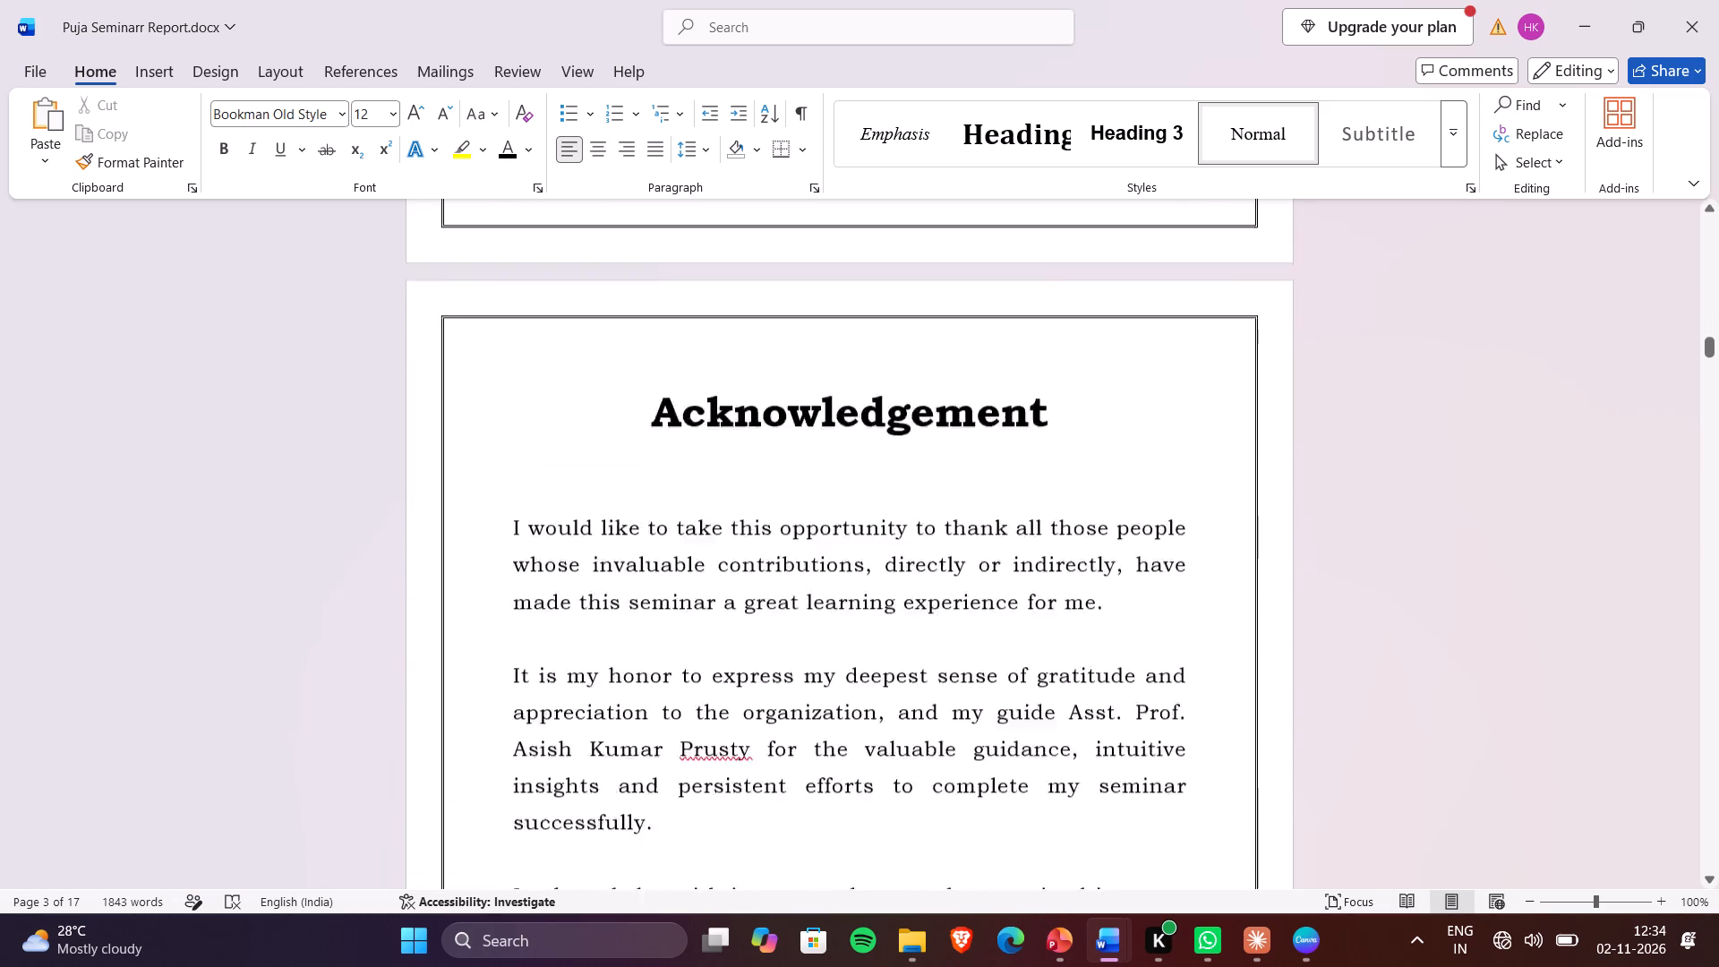
{"action": "scroll", "coordinate": [966, 564], "scroll_direction": "down", "scroll_amount": 3}
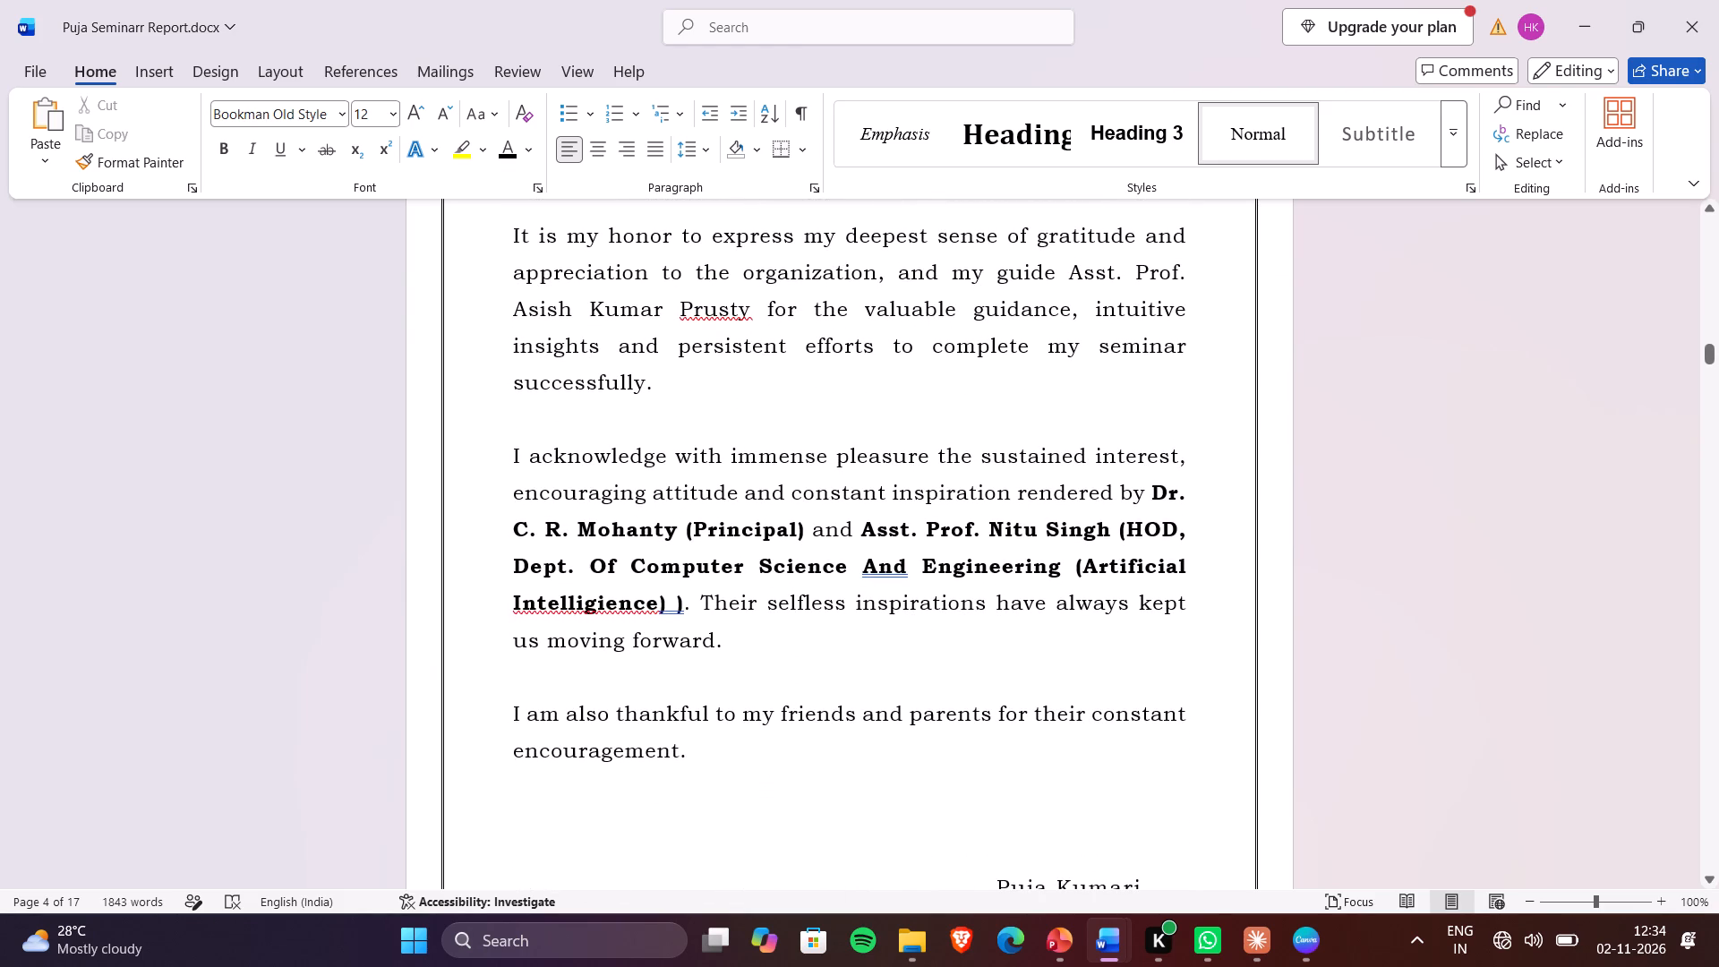
{"action": "scroll", "coordinate": [874, 554], "scroll_direction": "down", "scroll_amount": 5}
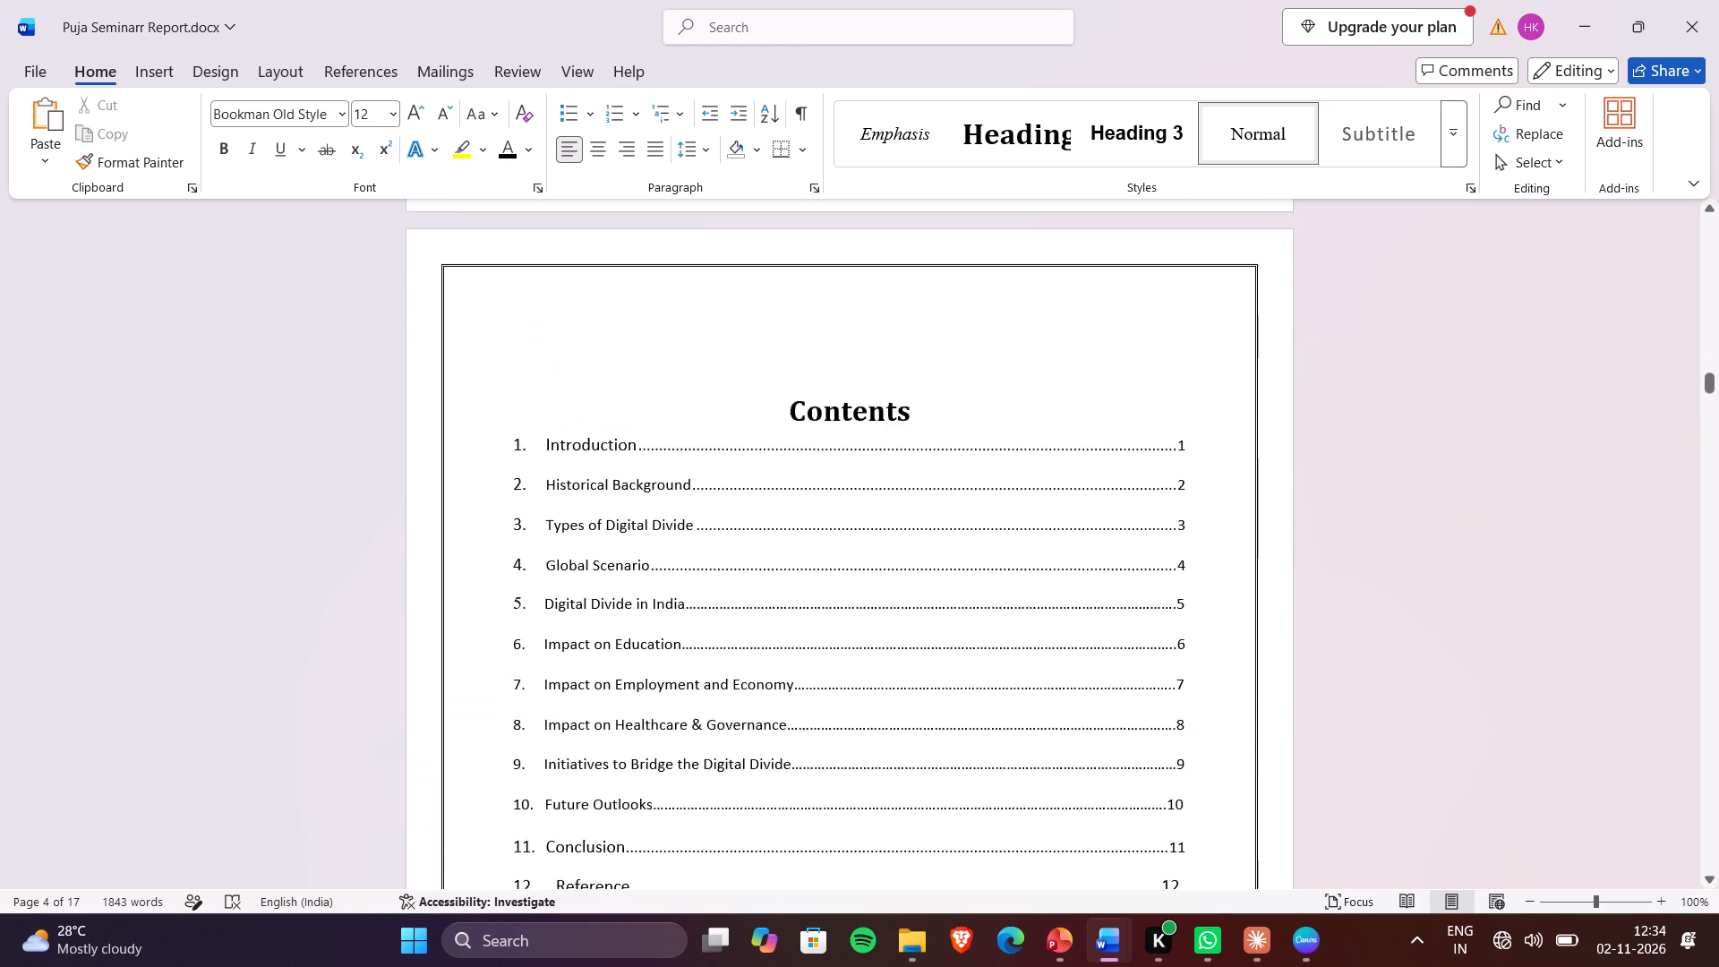
{"action": "scroll", "coordinate": [874, 554], "scroll_direction": "down", "scroll_amount": 2}
Set all Contents entries, from Introduction through Reference, to font size 11.
{"action": "scroll", "coordinate": [874, 554], "scroll_direction": "up", "scroll_amount": 1}
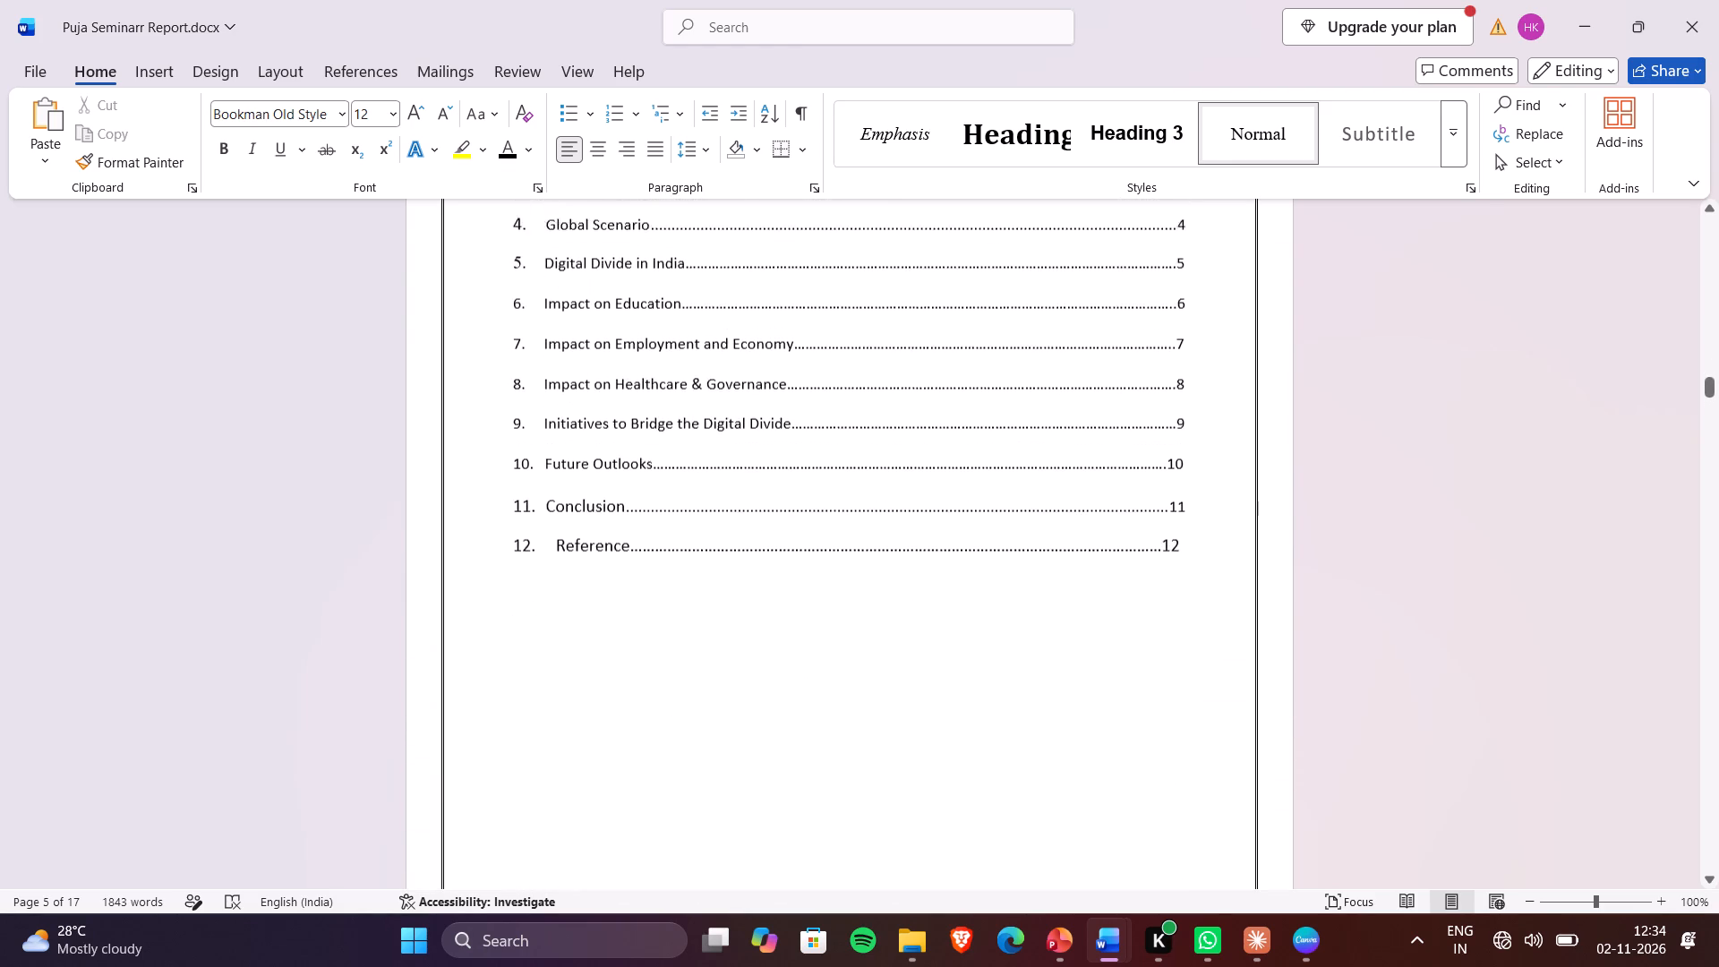
{"action": "scroll", "coordinate": [874, 554], "scroll_direction": "up", "scroll_amount": 1}
{"action": "left_click", "coordinate": [543, 406]}
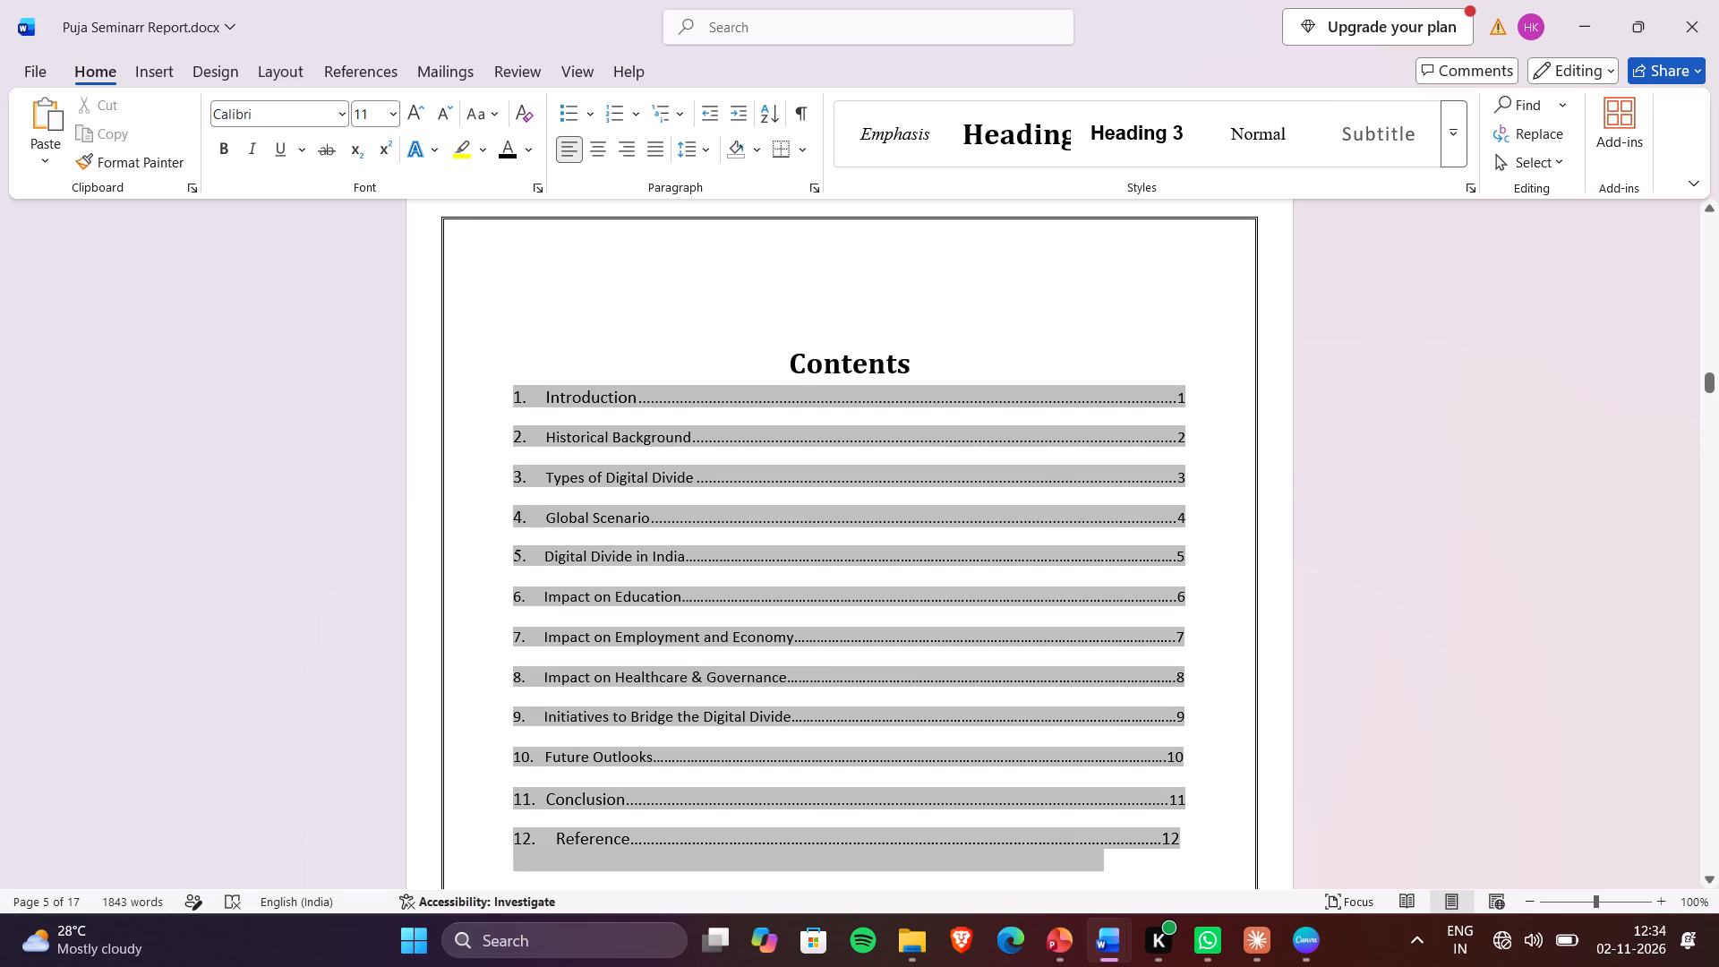
{"action": "key", "text": "ctrl+shift+Down"}
{"action": "key", "text": "ctrl+shift+Down"}
{"action": "key", "text": "ctrl+shift+Down"}
{"action": "key", "text": "ctrl+shift+Down"}
{"action": "key", "text": "ctrl+shift+Down"}
{"action": "key", "text": "ctrl+shift+Down"}
{"action": "key", "text": "ctrl+shift+Down"}
{"action": "key", "text": "ctrl+shift+Down"}
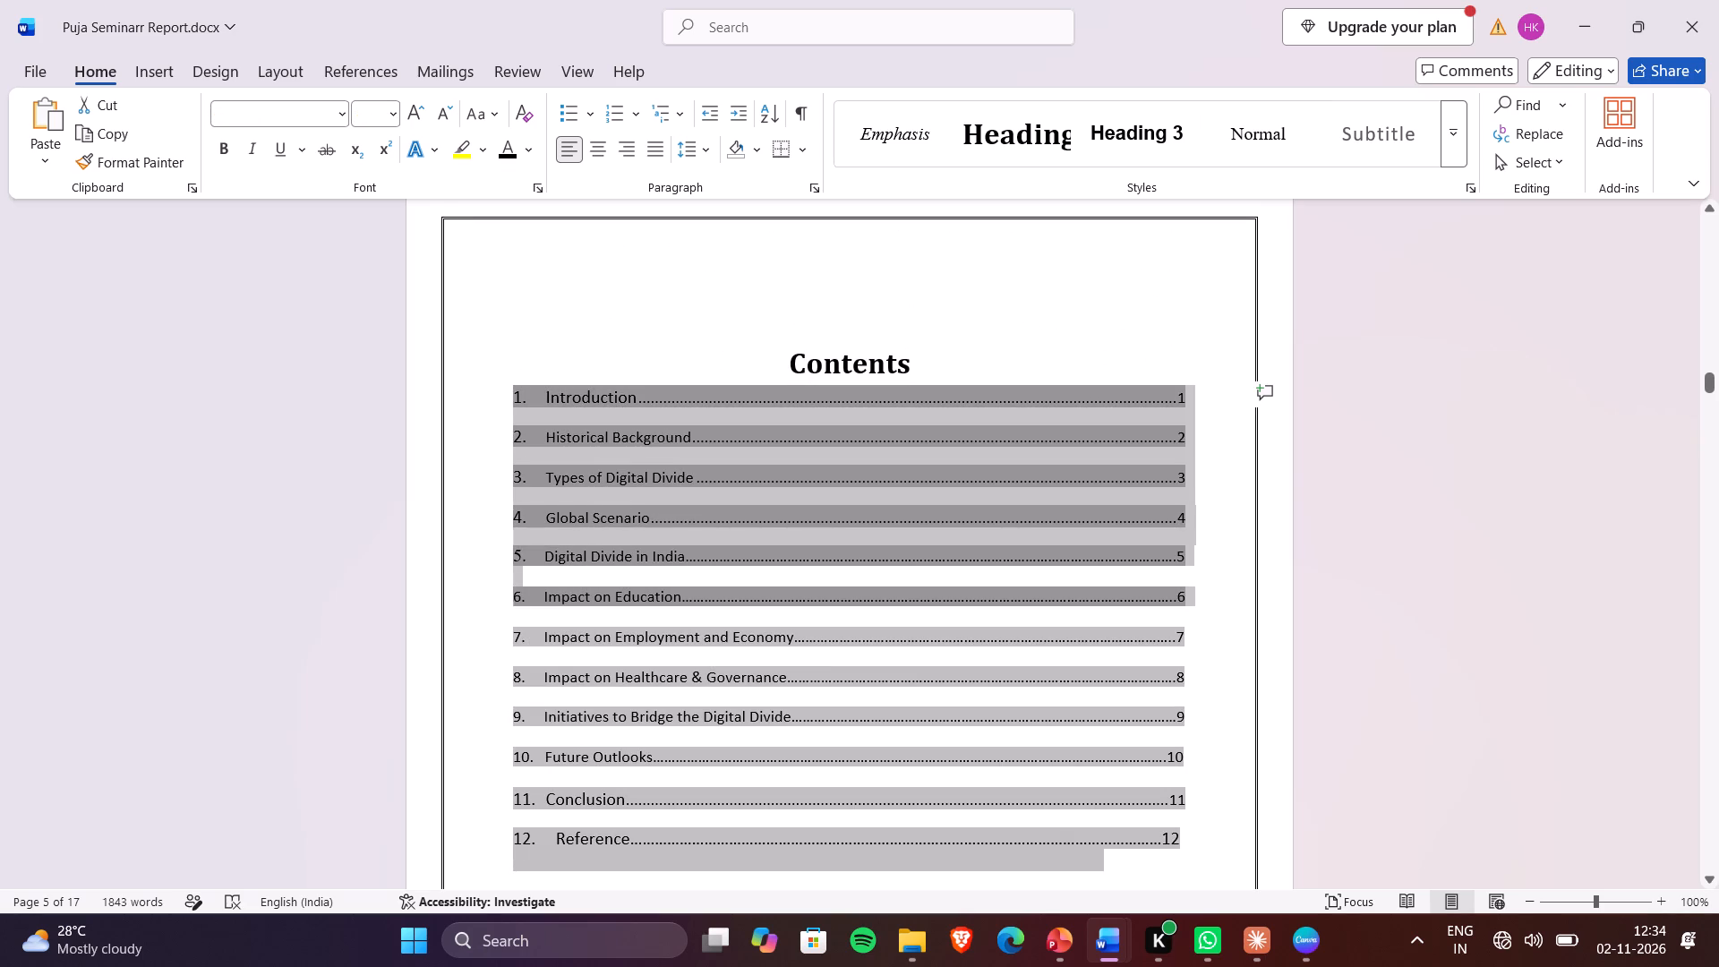
{"action": "key", "text": "ctrl+shift+Down"}
{"action": "key", "text": "ctrl+shift+Down"}
{"action": "key", "text": "ctrl+shift+Down"}
{"action": "key", "text": "ctrl+shift+Down"}
{"action": "key", "text": "ctrl+shift+Down"}
{"action": "key", "text": "ctrl+shift+Down"}
{"action": "key", "text": "ctrl+shift+Down"}
{"action": "key", "text": "ctrl+shift+Down"}
{"action": "key", "text": "ctrl+shift+Down"}
{"action": "key", "text": "ctrl+shift+Down"}
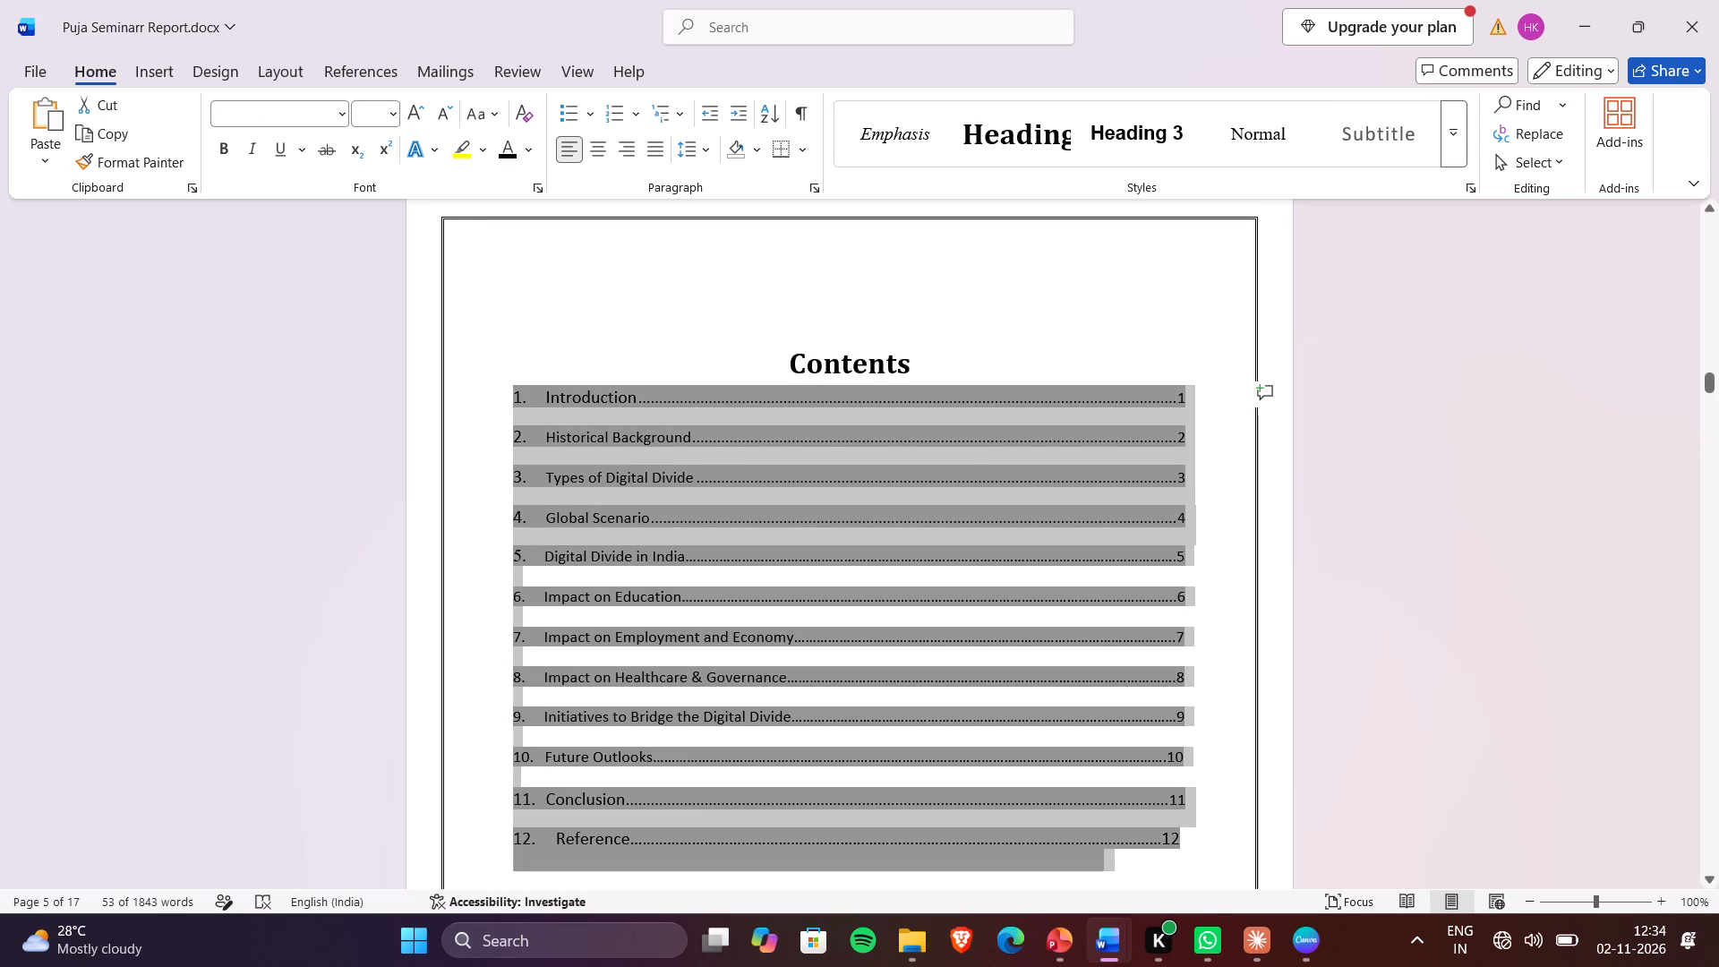
{"action": "left_click", "coordinate": [394, 108]}
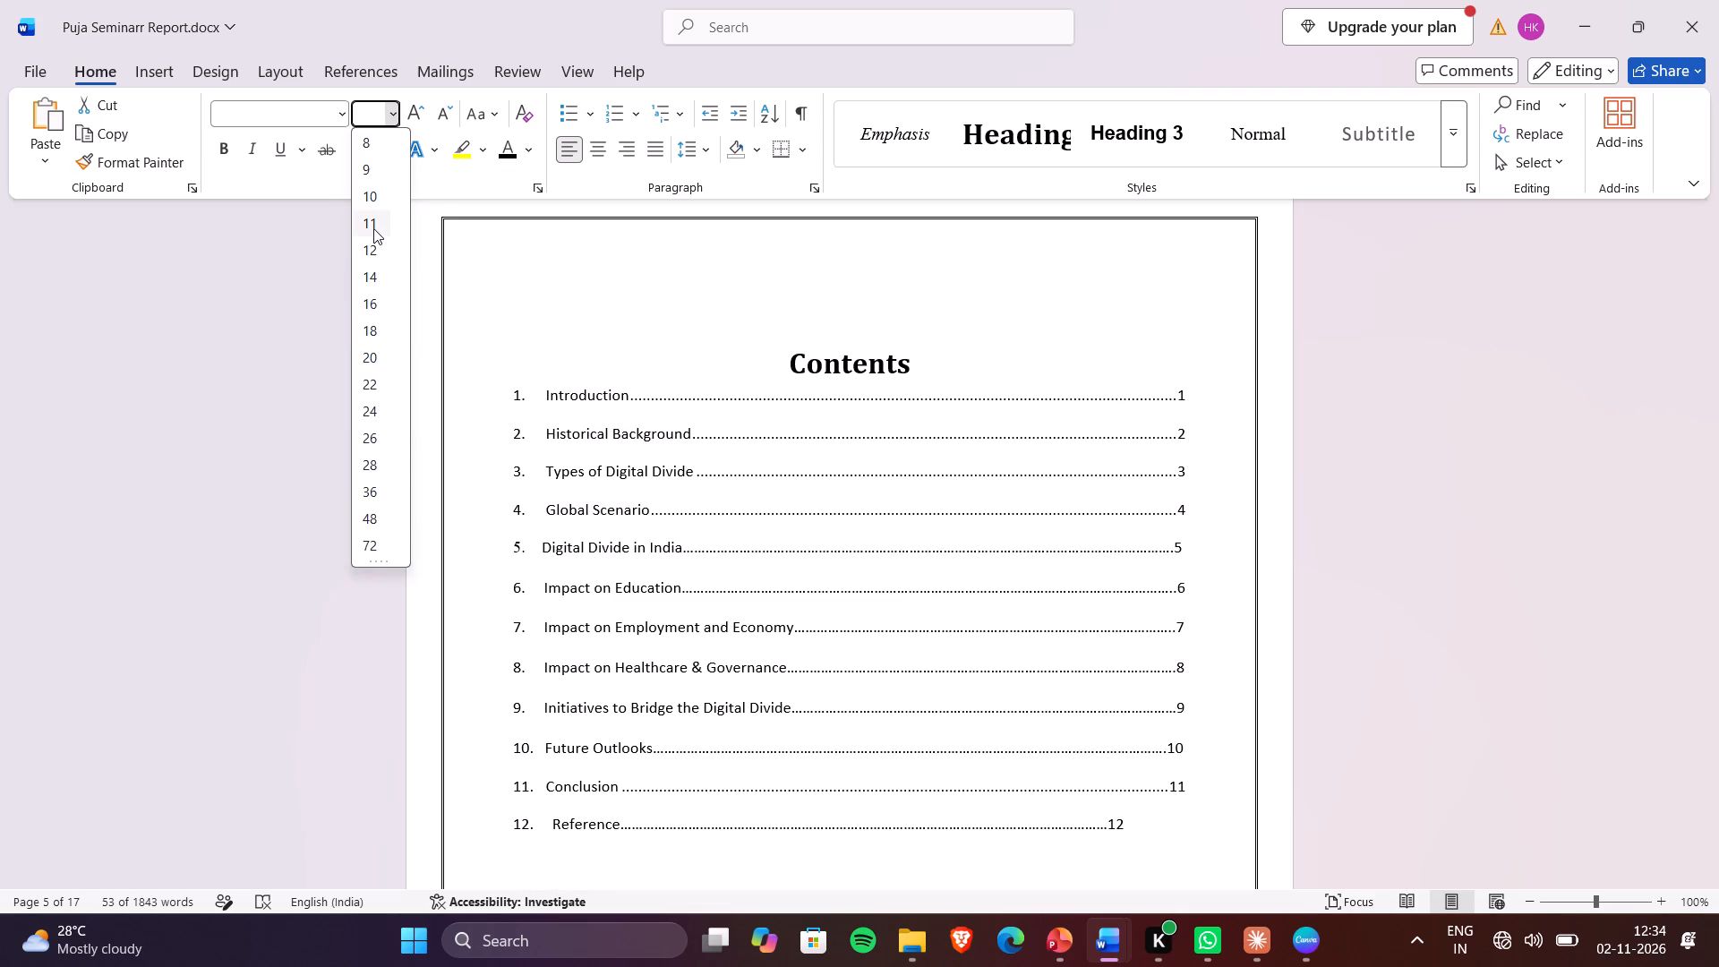
{"action": "left_click", "coordinate": [371, 227]}
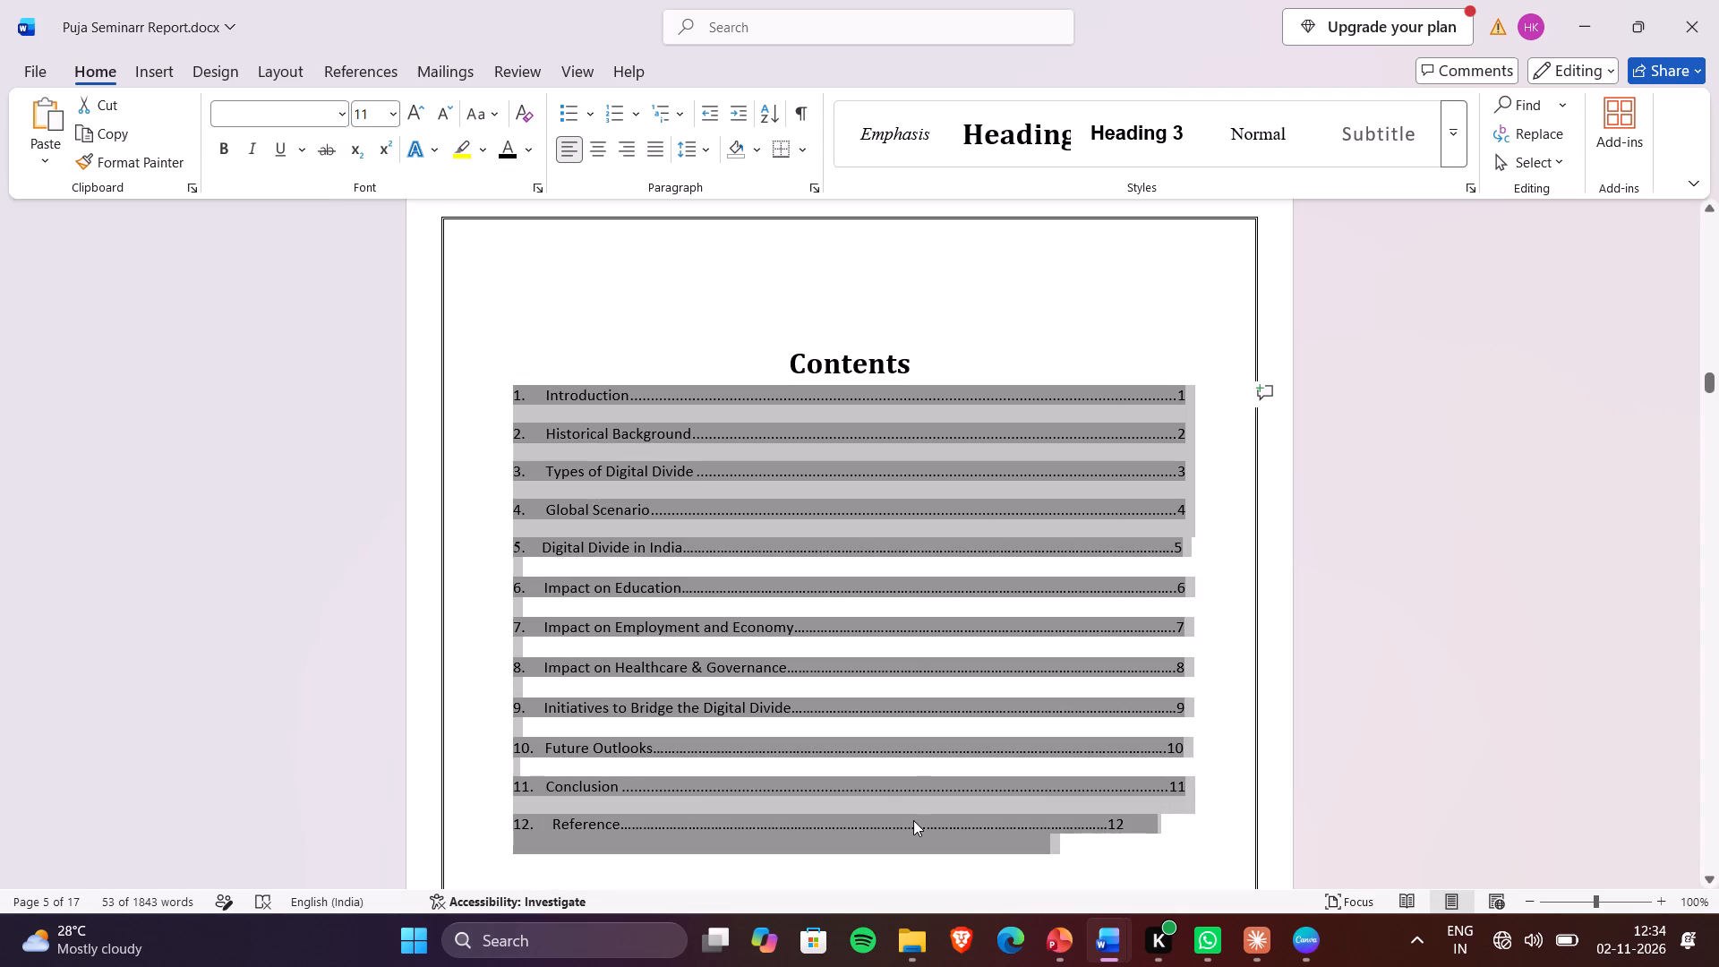
Extend the dotted leader of the Reference entry in the Contents so its page number lines up with the entries above.
{"action": "left_click", "coordinate": [902, 836]}
{"action": "left_click", "coordinate": [902, 828]}
{"action": "key", "text": "space"}
{"action": "key", "text": "space"}
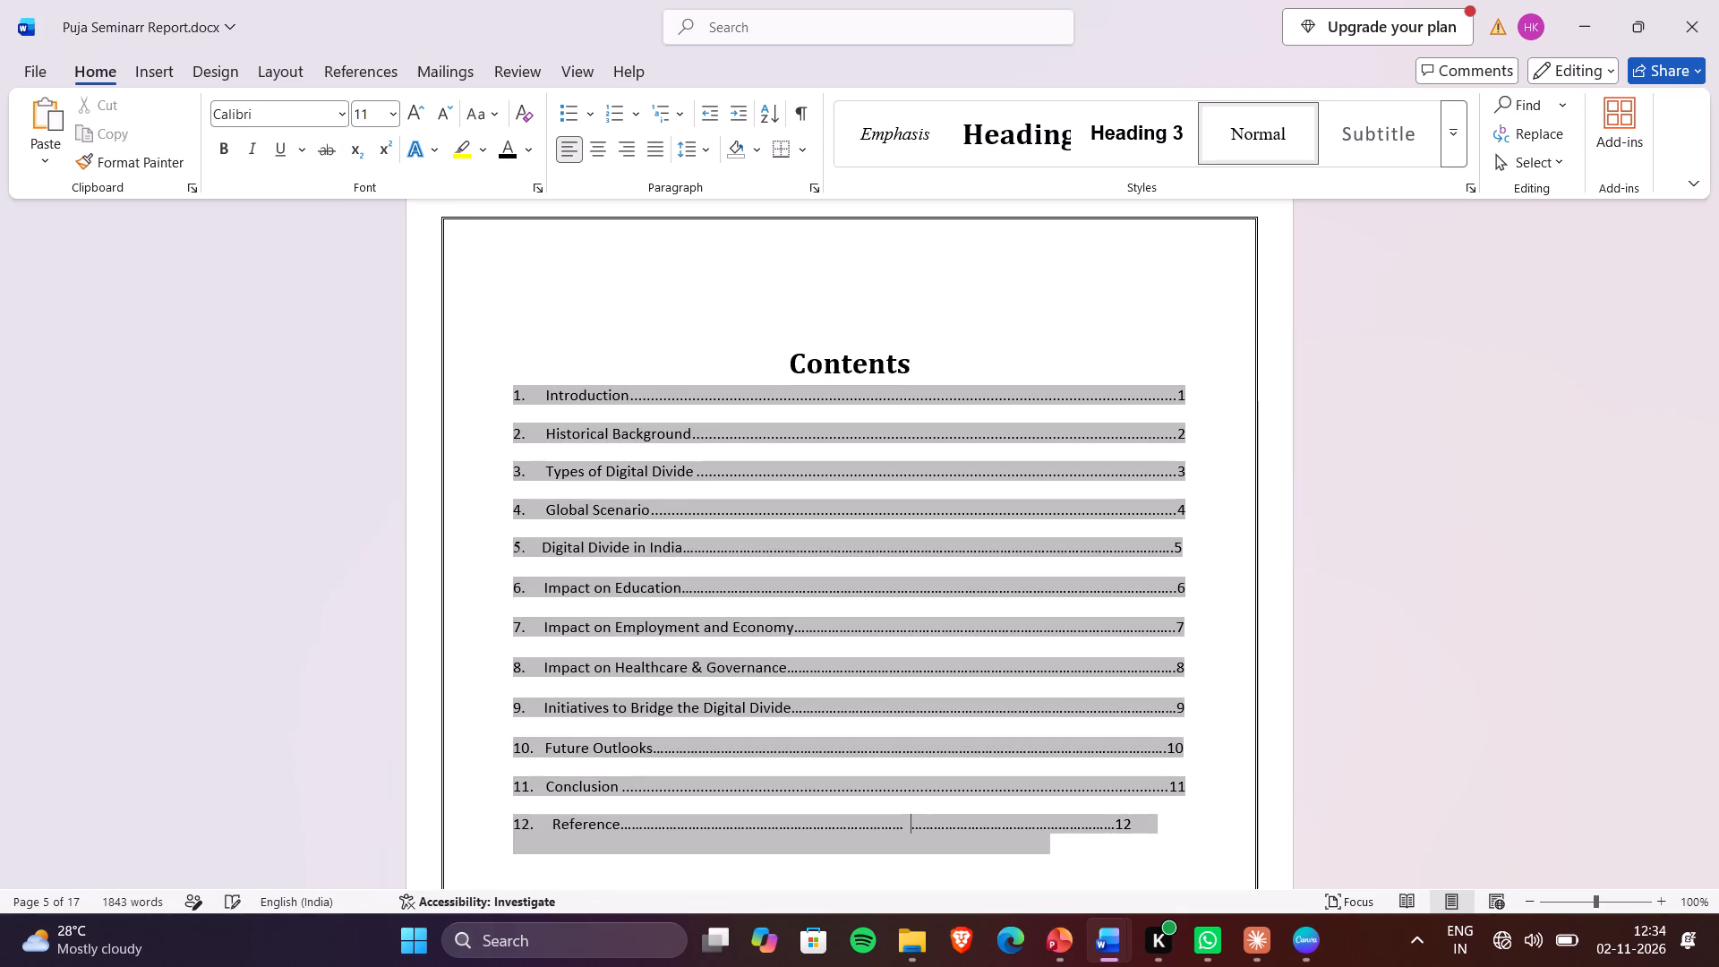
{"action": "key", "text": "BackSpace"}
{"action": "key", "text": "BackSpace"}
{"action": "key", "text": "period"}
{"action": "key", "text": "period"}
{"action": "key", "text": "period"}
{"action": "key", "text": "period"}
{"action": "key", "text": "period"}
{"action": "key", "text": "period"}
{"action": "key", "text": "period"}
{"action": "key", "text": "period"}
{"action": "key", "text": "period"}
{"action": "key", "text": "period"}
{"action": "type", "text": "........"}
{"action": "key", "text": "BackSpace"}
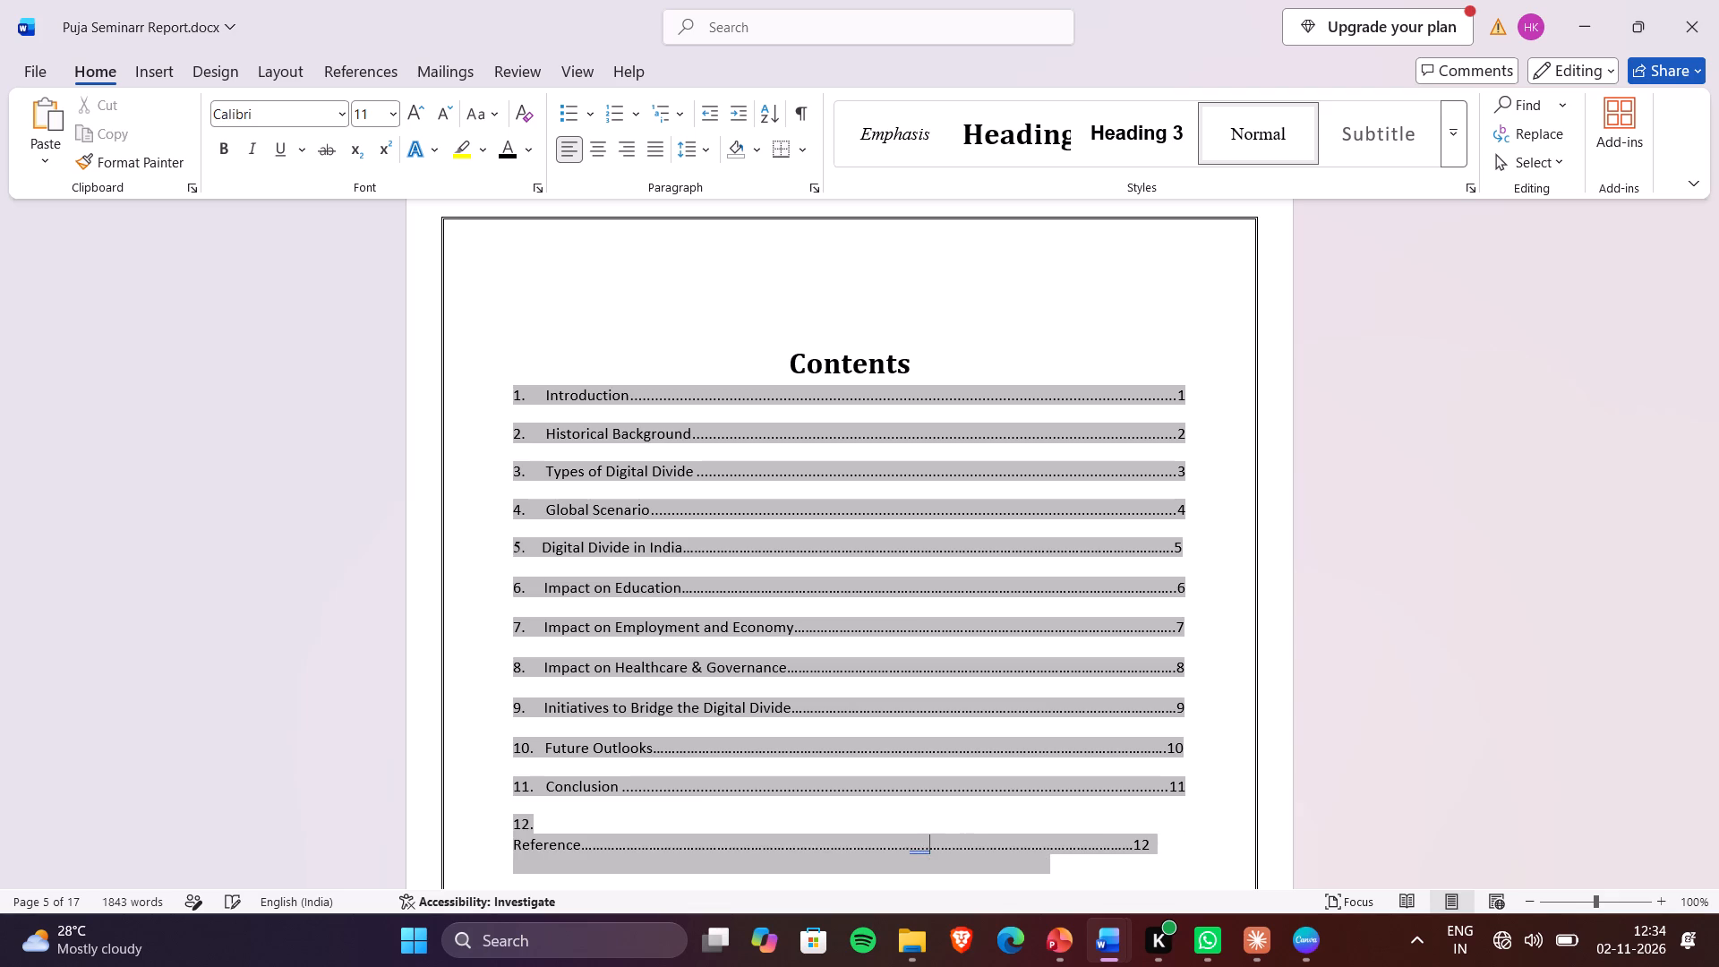
{"action": "left_click", "coordinate": [1294, 633]}
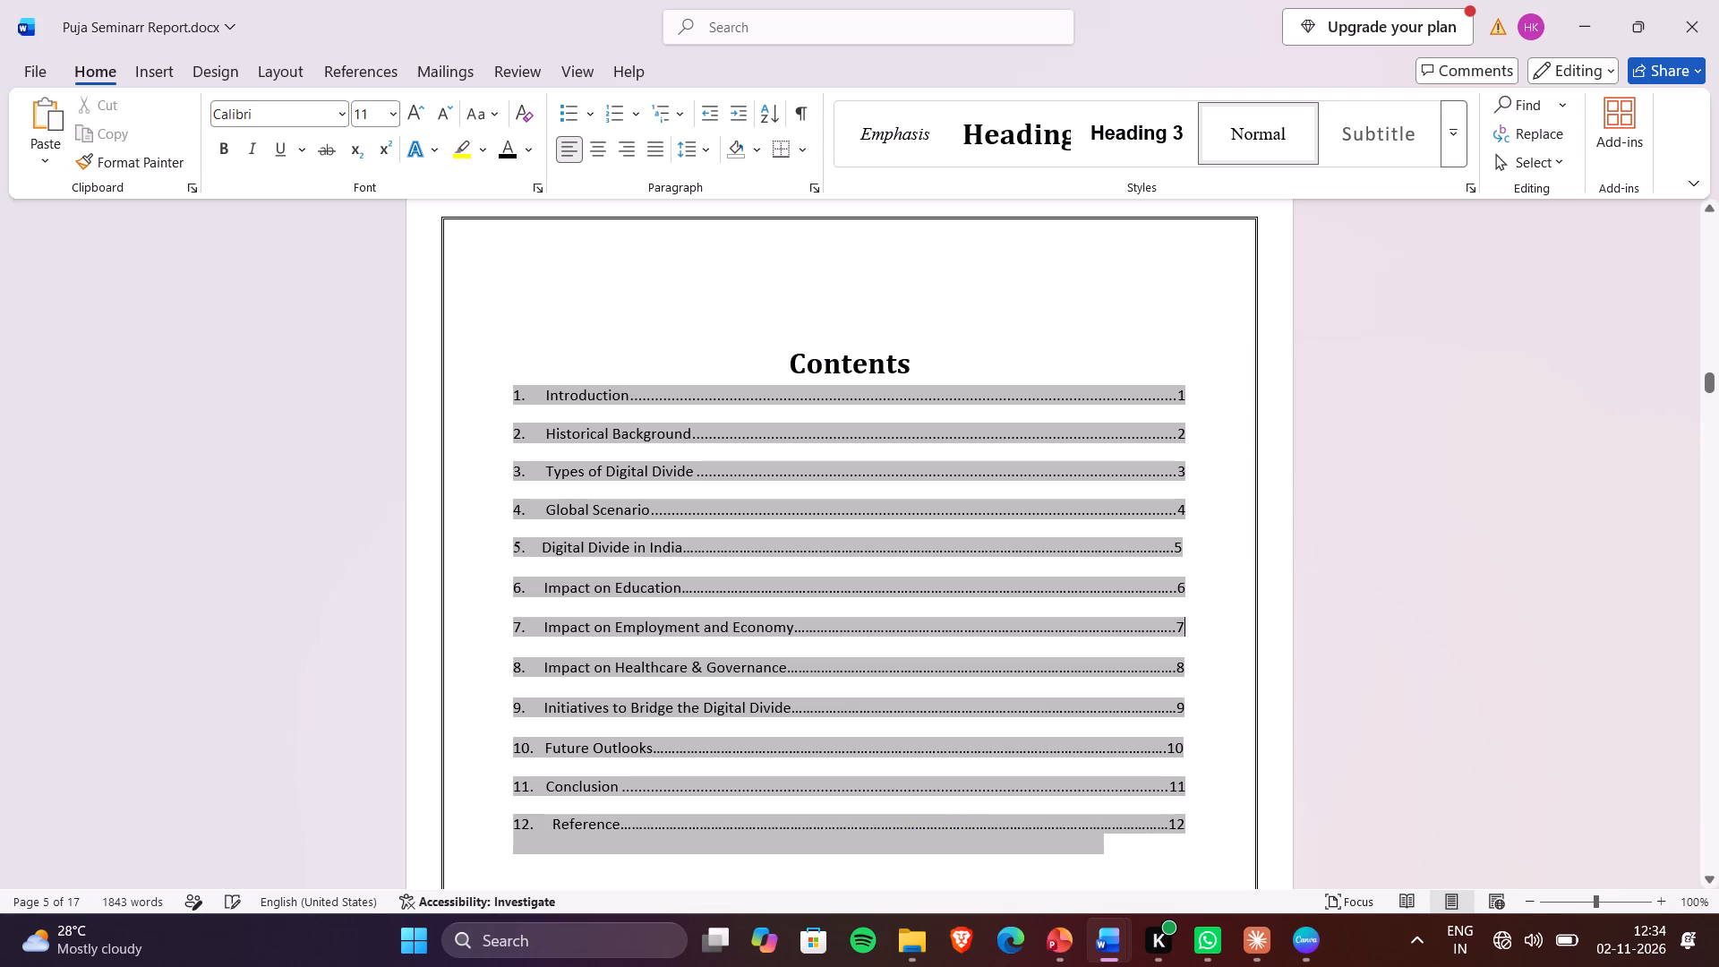
Review the layout of the chapter pages from Introduction through Reference, including the Impact on Employment and Education chapters.
{"action": "left_click", "coordinate": [1128, 540]}
{"action": "scroll", "coordinate": [1128, 540], "scroll_direction": "down", "scroll_amount": 4}
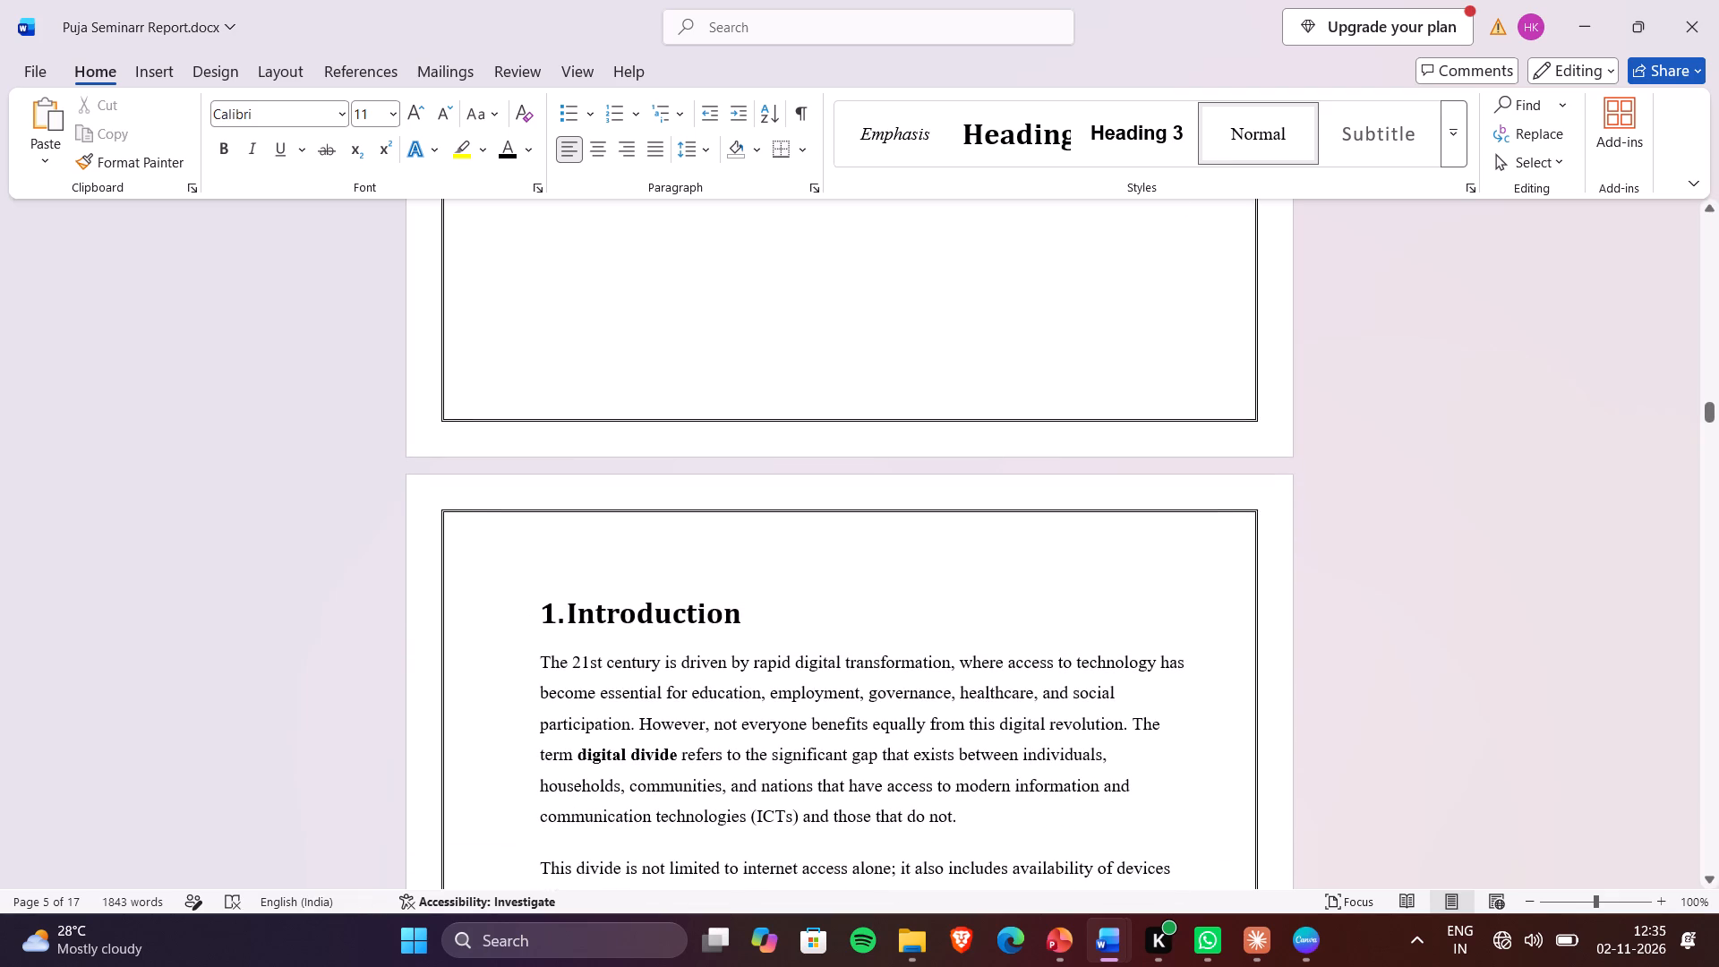
{"action": "left_click", "coordinate": [901, 656]}
{"action": "scroll", "coordinate": [901, 656], "scroll_direction": "down", "scroll_amount": 20}
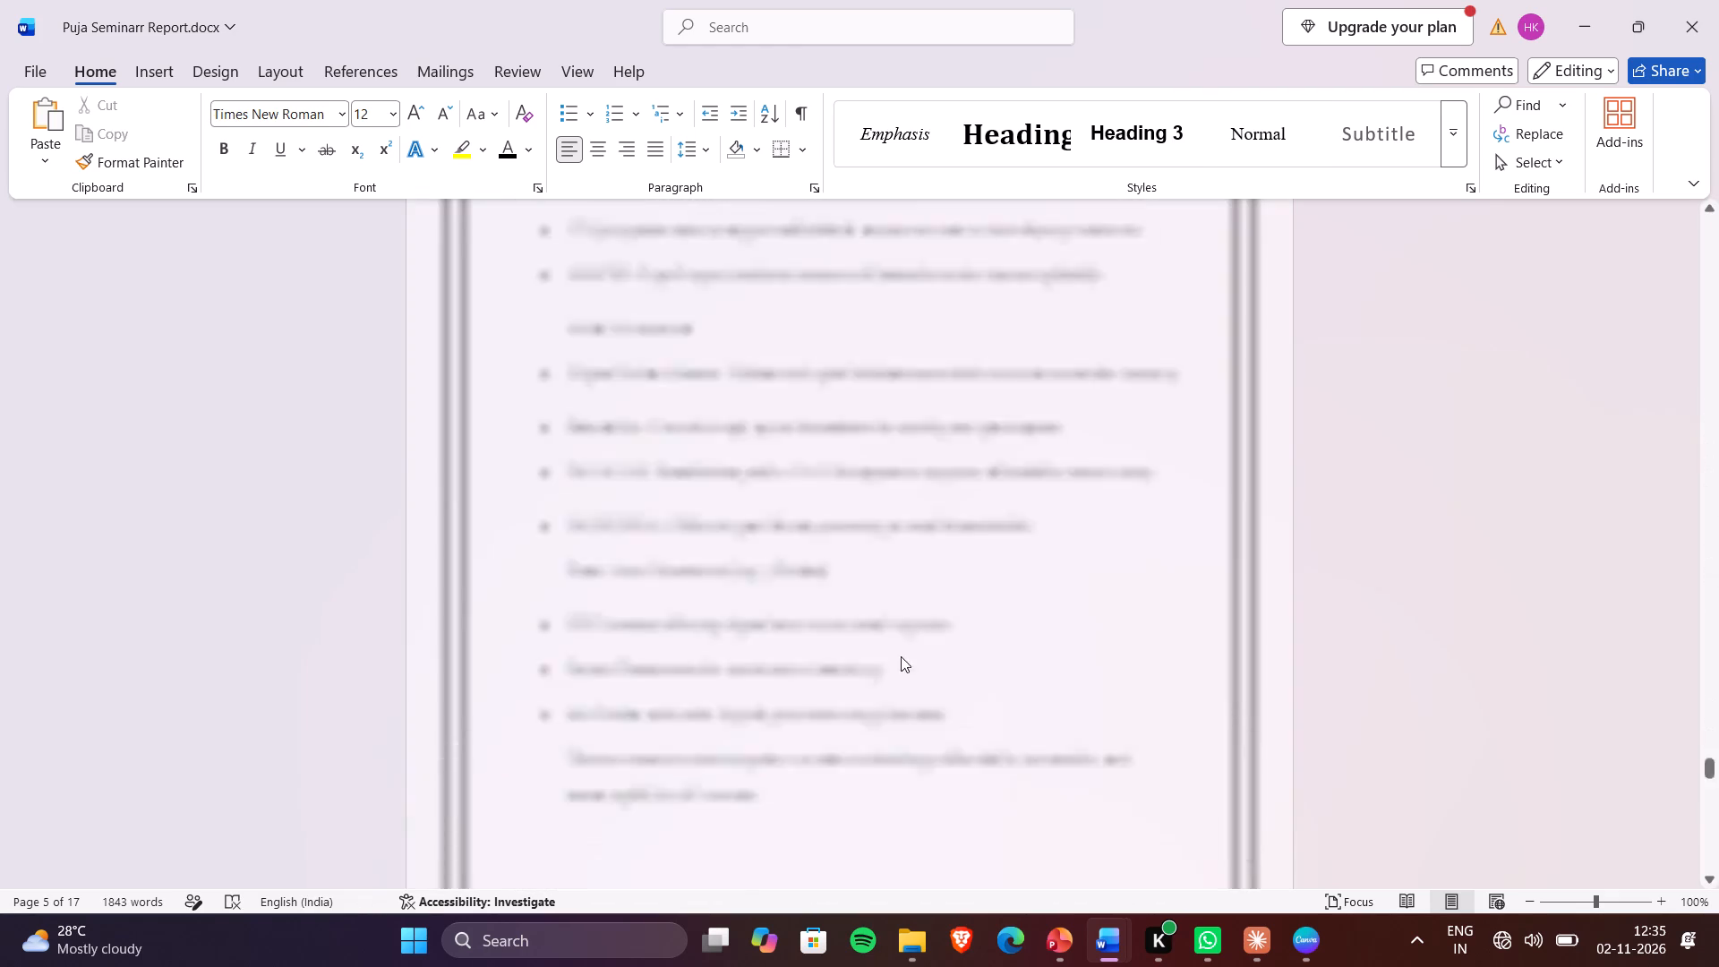
{"action": "scroll", "coordinate": [901, 656], "scroll_direction": "down", "scroll_amount": 2}
{"action": "scroll", "coordinate": [901, 656], "scroll_direction": "up", "scroll_amount": 1}
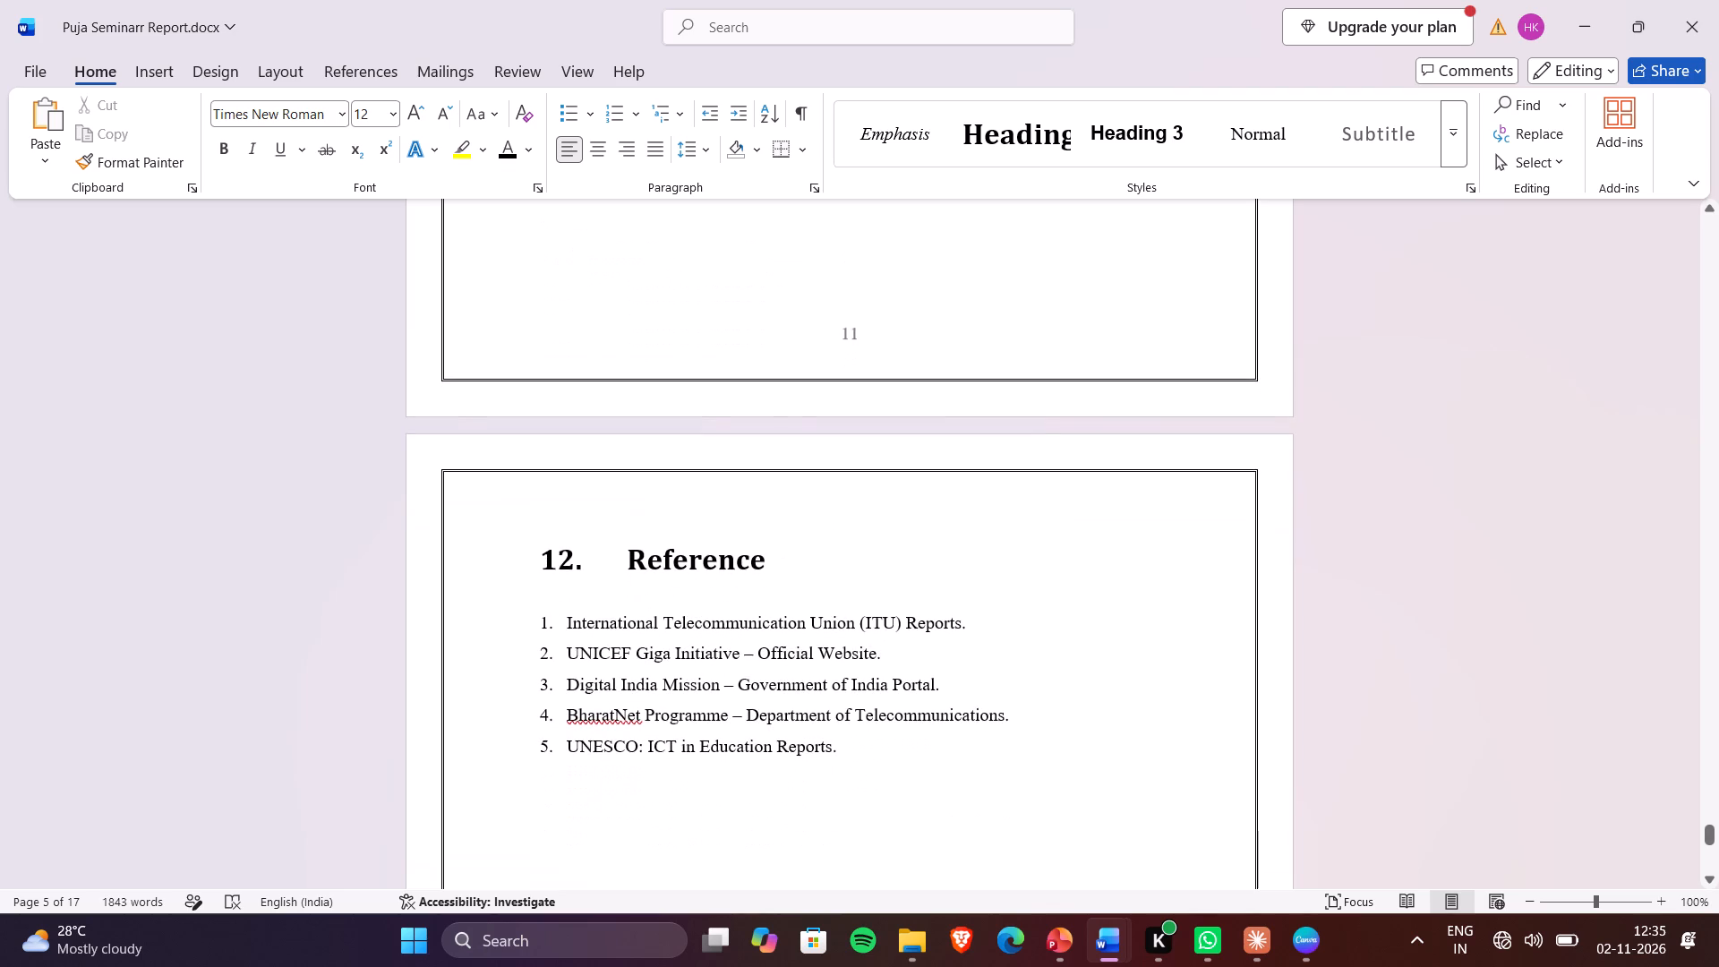
{"action": "scroll", "coordinate": [901, 663], "scroll_direction": "up", "scroll_amount": 11}
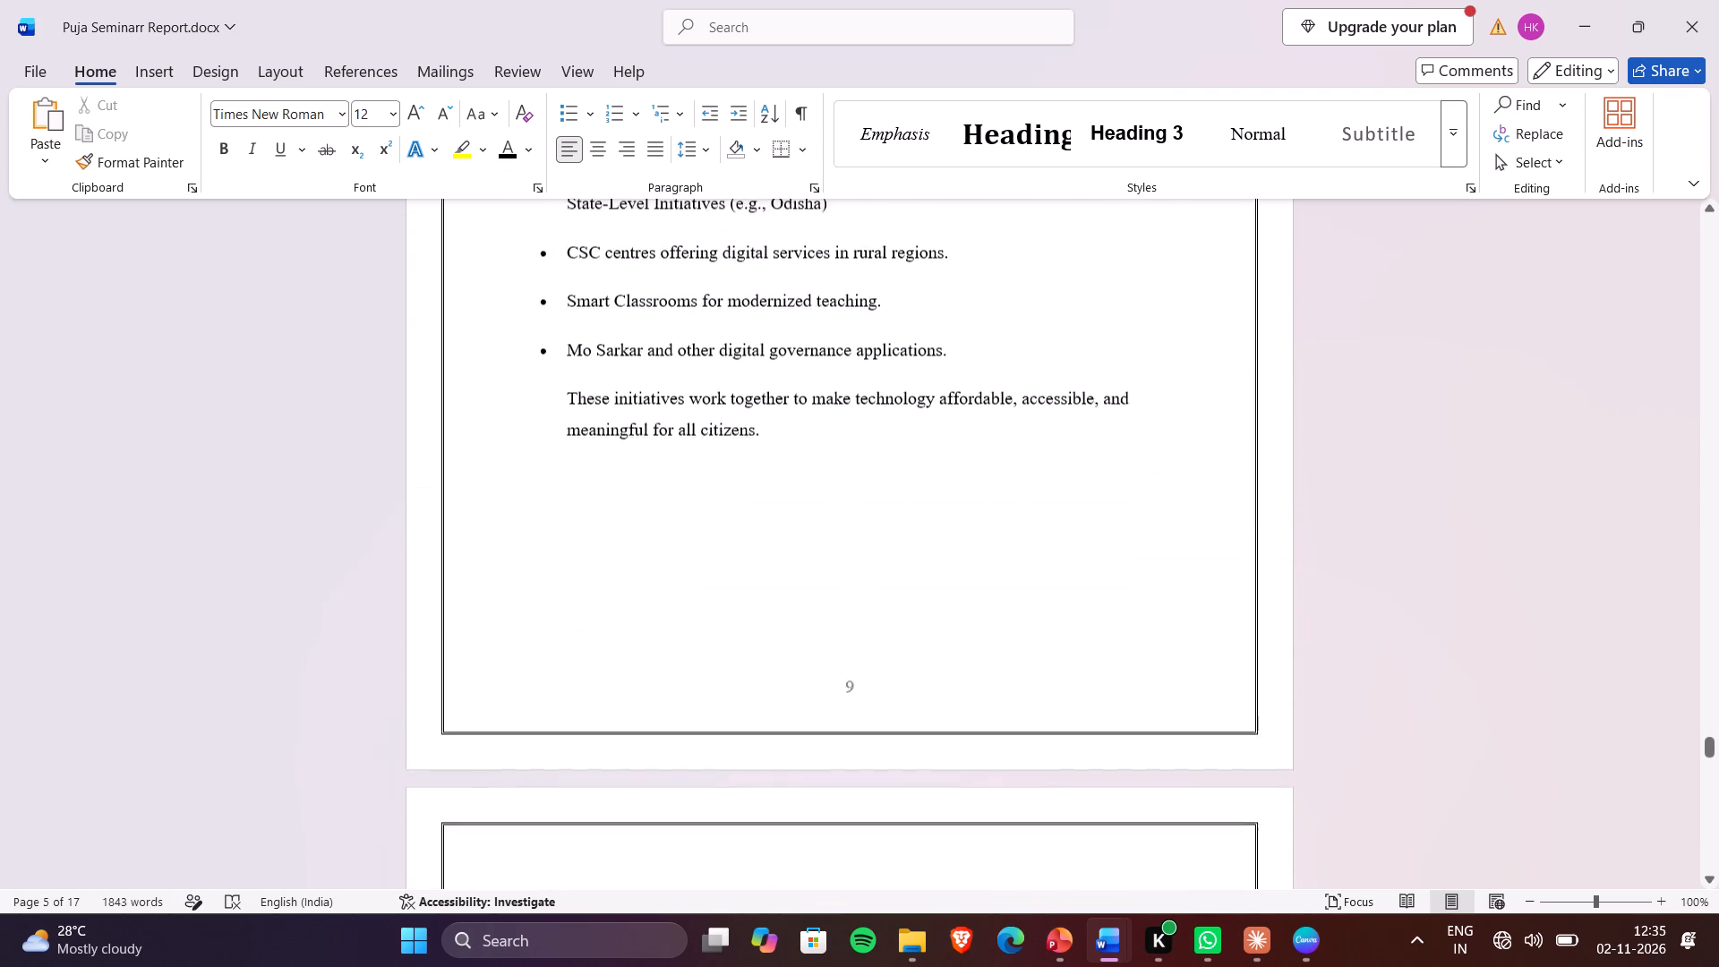
{"action": "scroll", "coordinate": [901, 663], "scroll_direction": "up", "scroll_amount": 9}
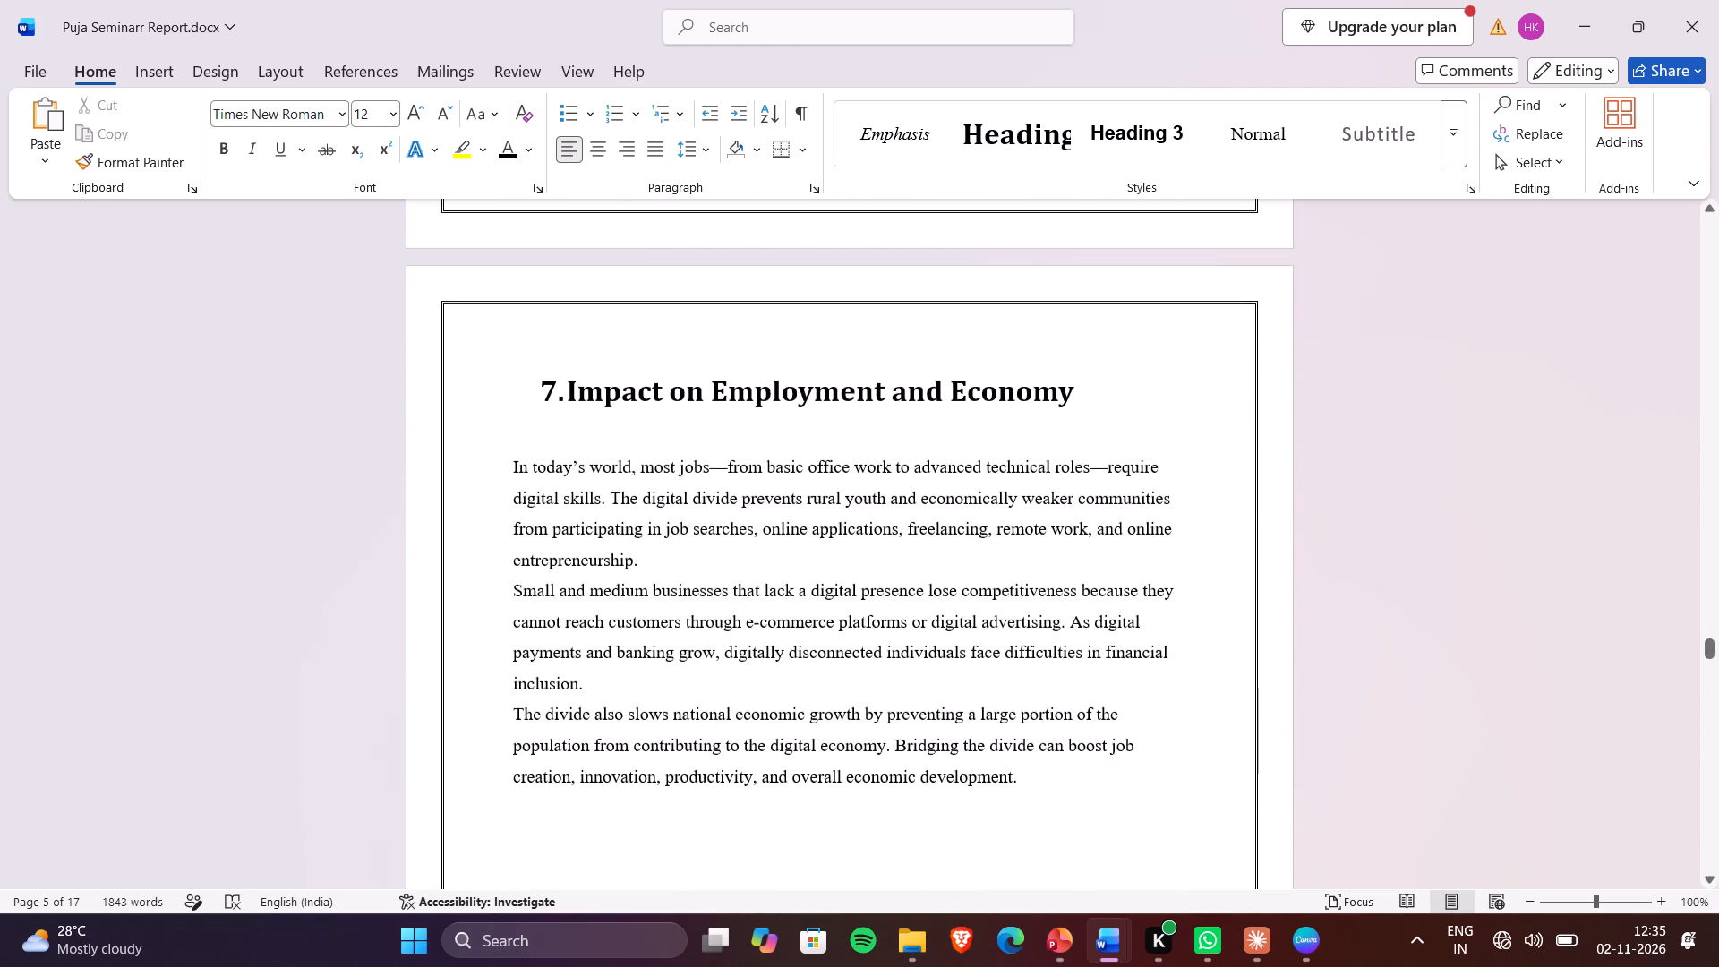
{"action": "left_click", "coordinate": [743, 672]}
{"action": "left_click", "coordinate": [667, 678]}
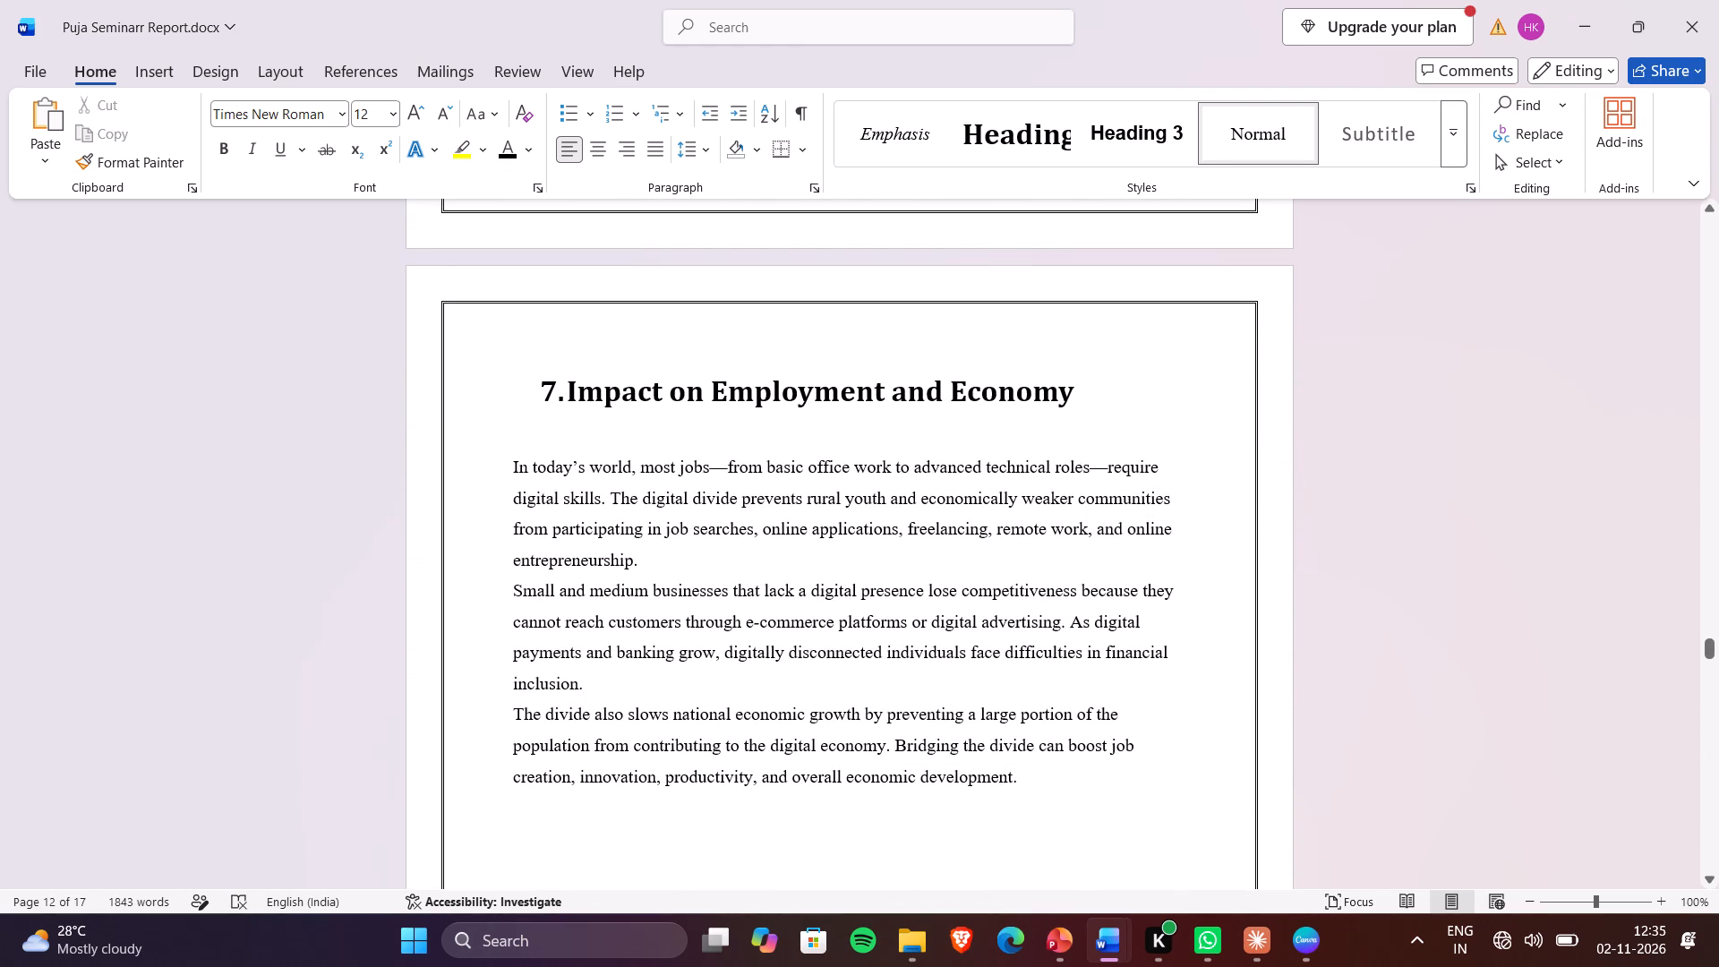
{"action": "scroll", "coordinate": [667, 678], "scroll_direction": "up", "scroll_amount": 4}
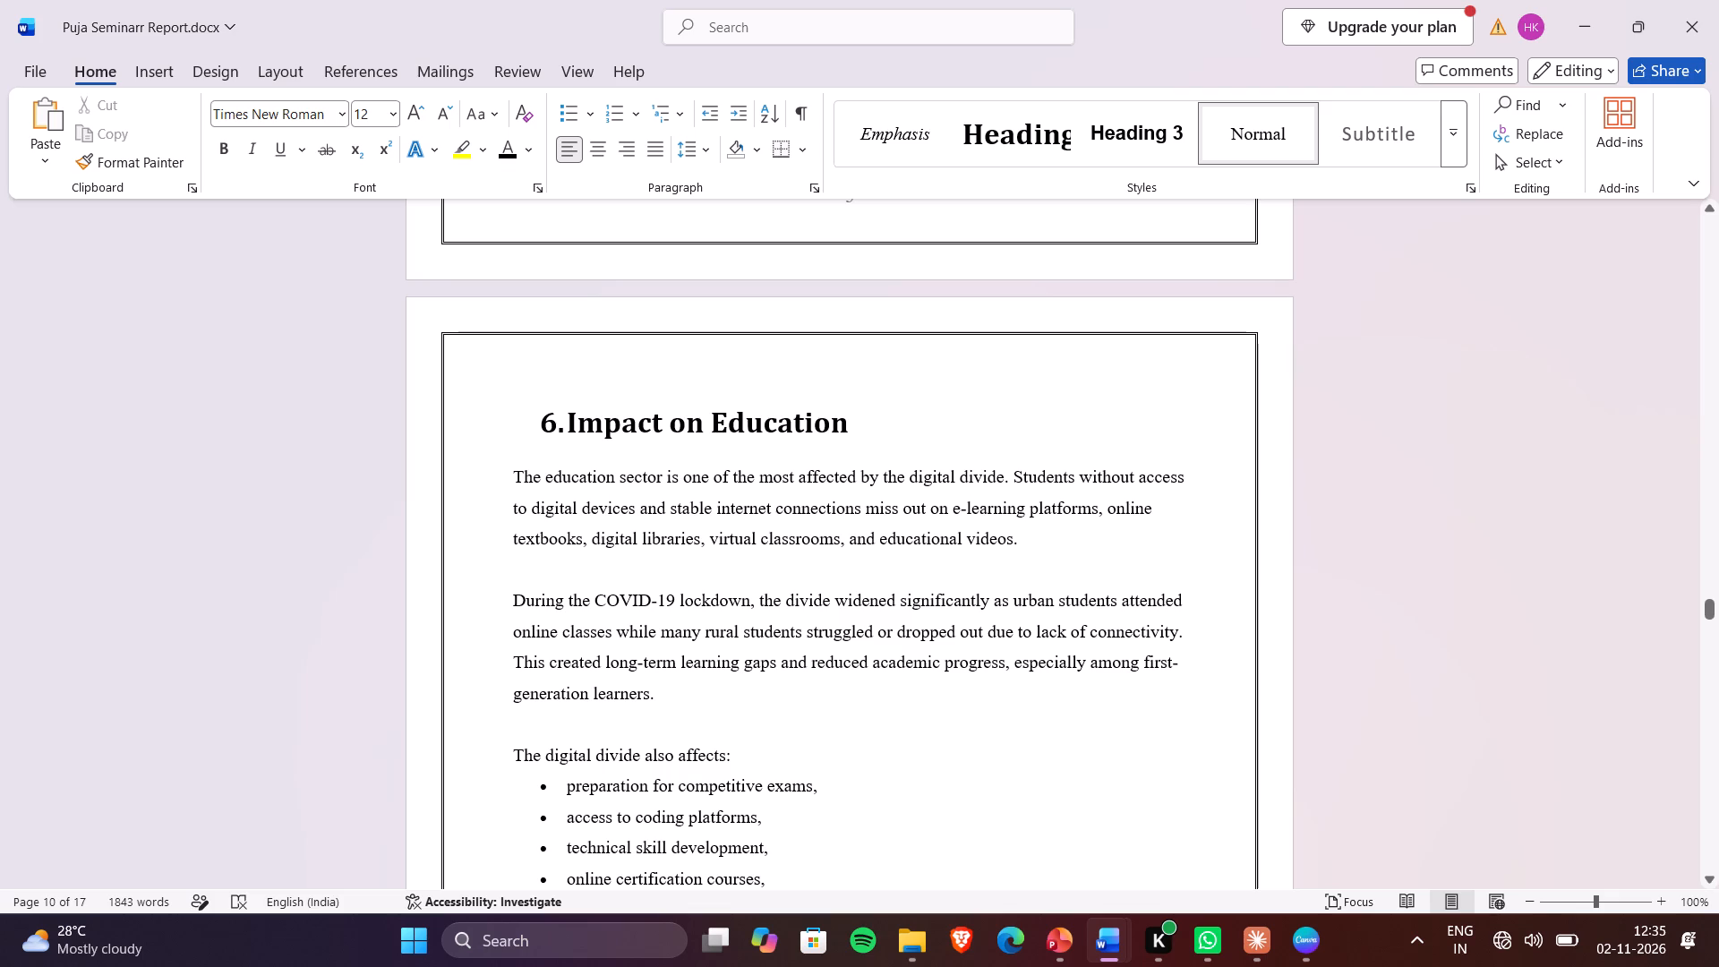
Save the Puja Seminarr Report document.
{"action": "key", "text": "ctrl+s"}
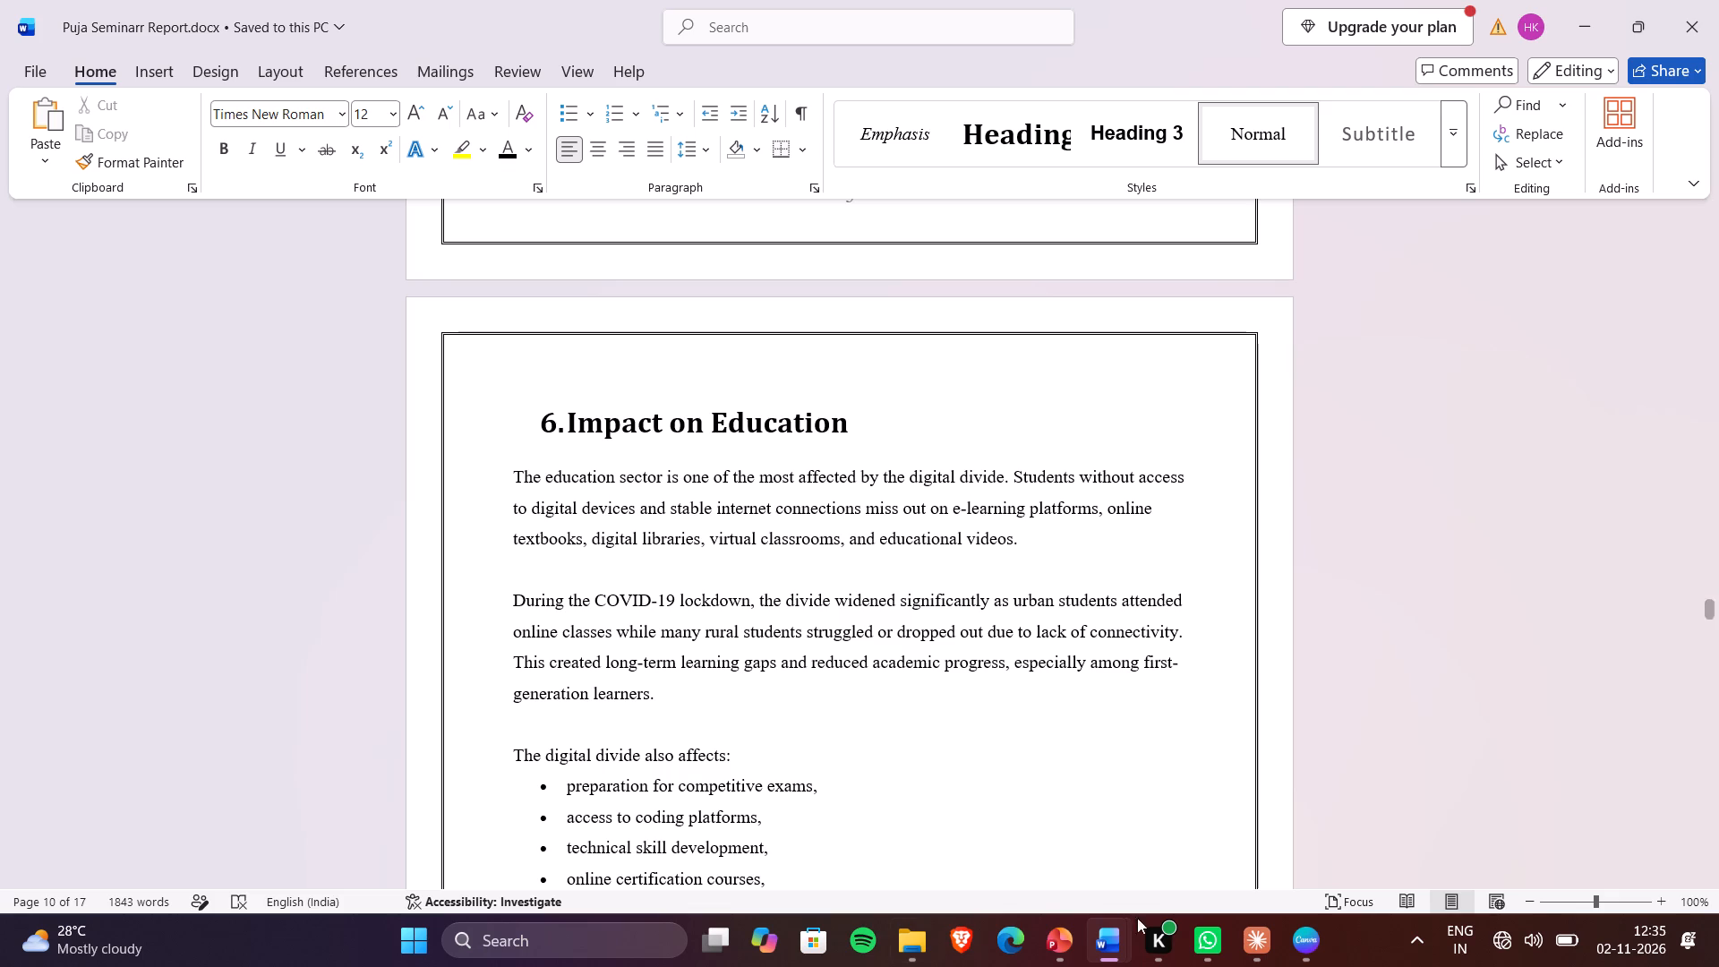
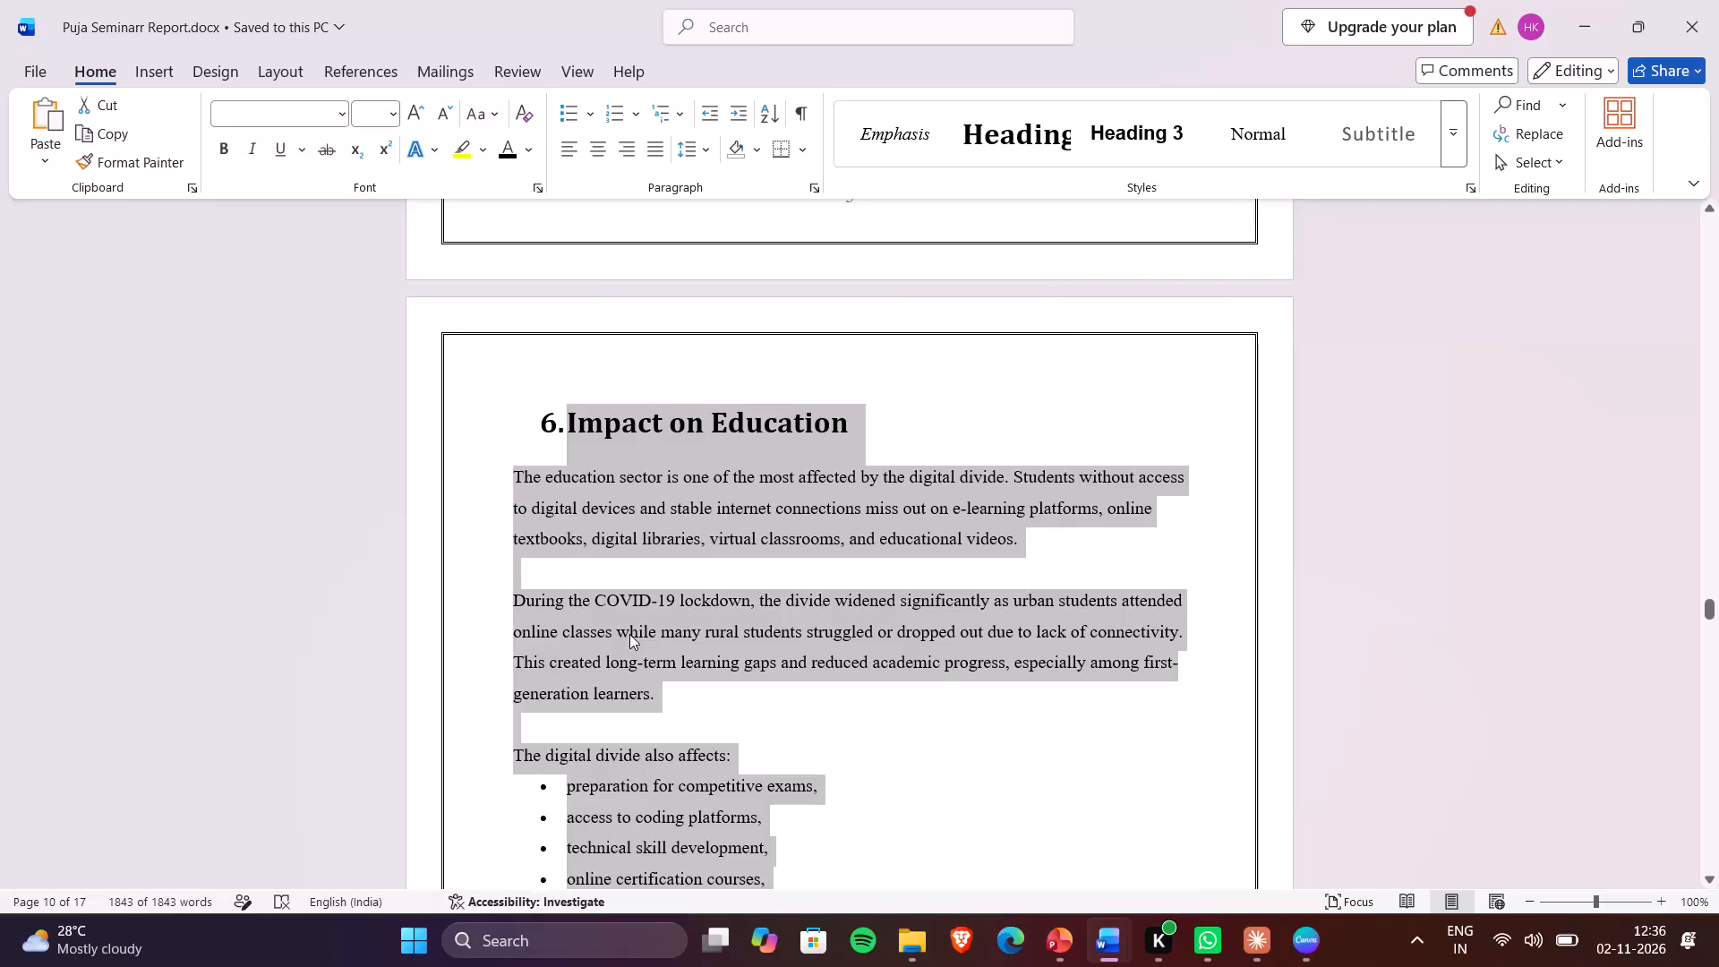
Clear the whole-document selection and save the report again.
{"action": "left_click", "coordinate": [629, 634]}
{"action": "key", "text": "ctrl+s"}
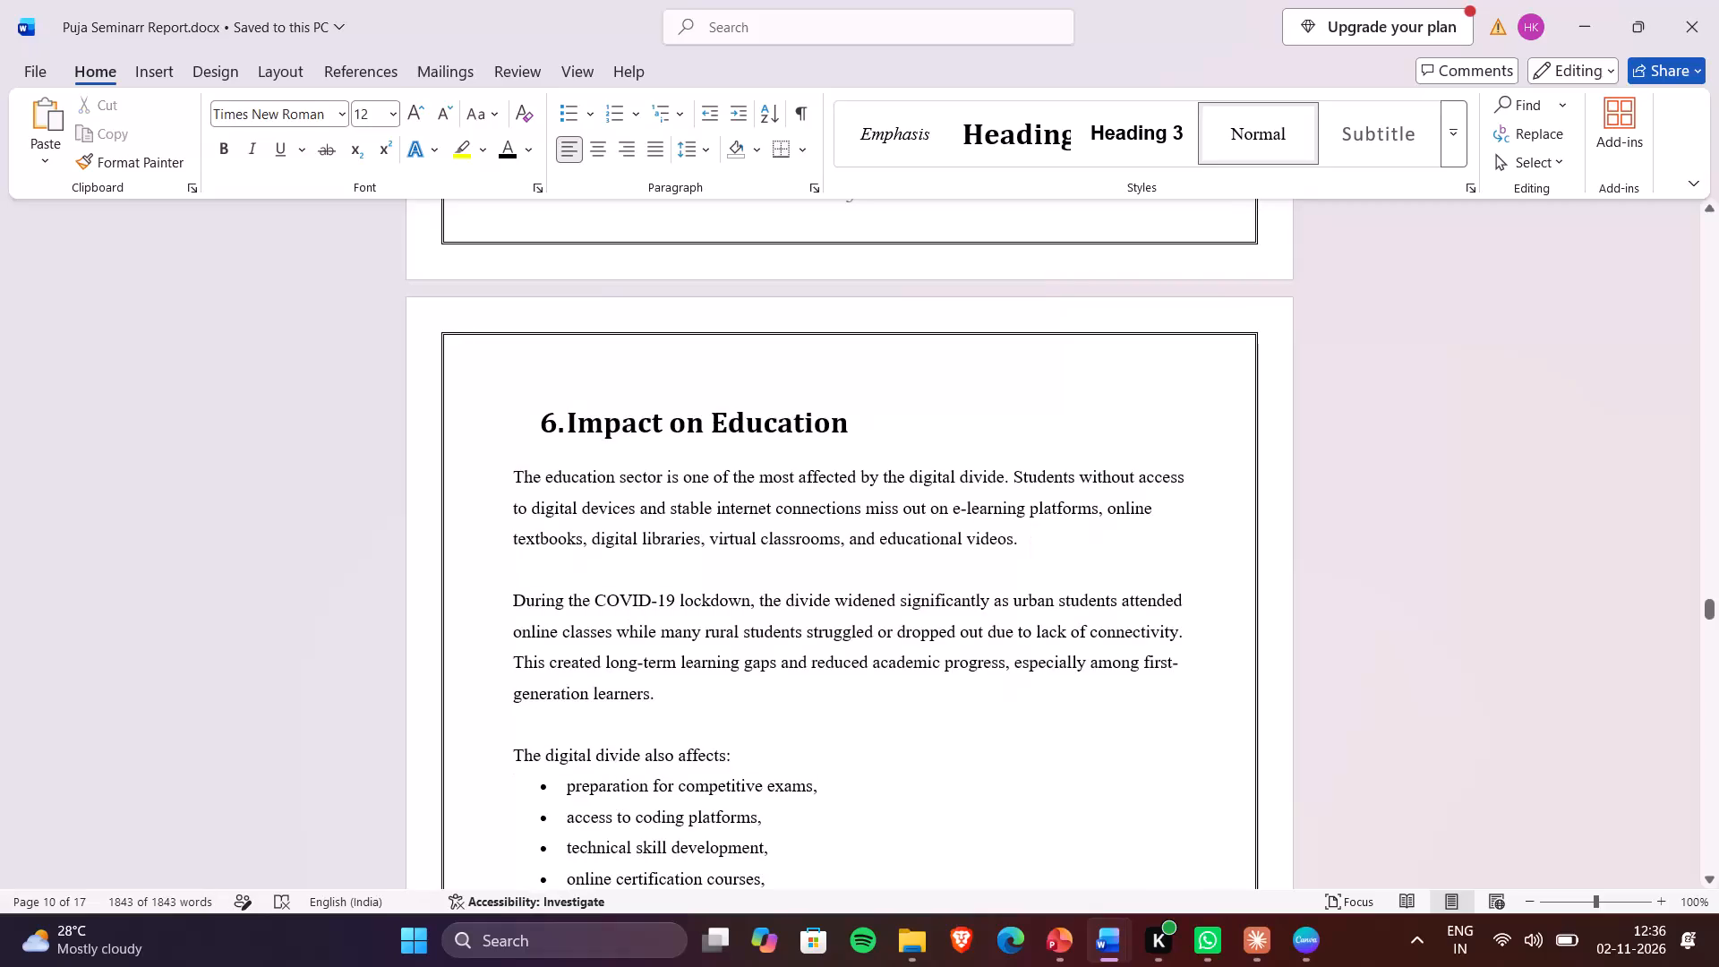
Save a copy of the report in the C: Word folder as "Puja Seminarr Report Digital Divide.docx".
{"action": "left_click", "coordinate": [26, 73]}
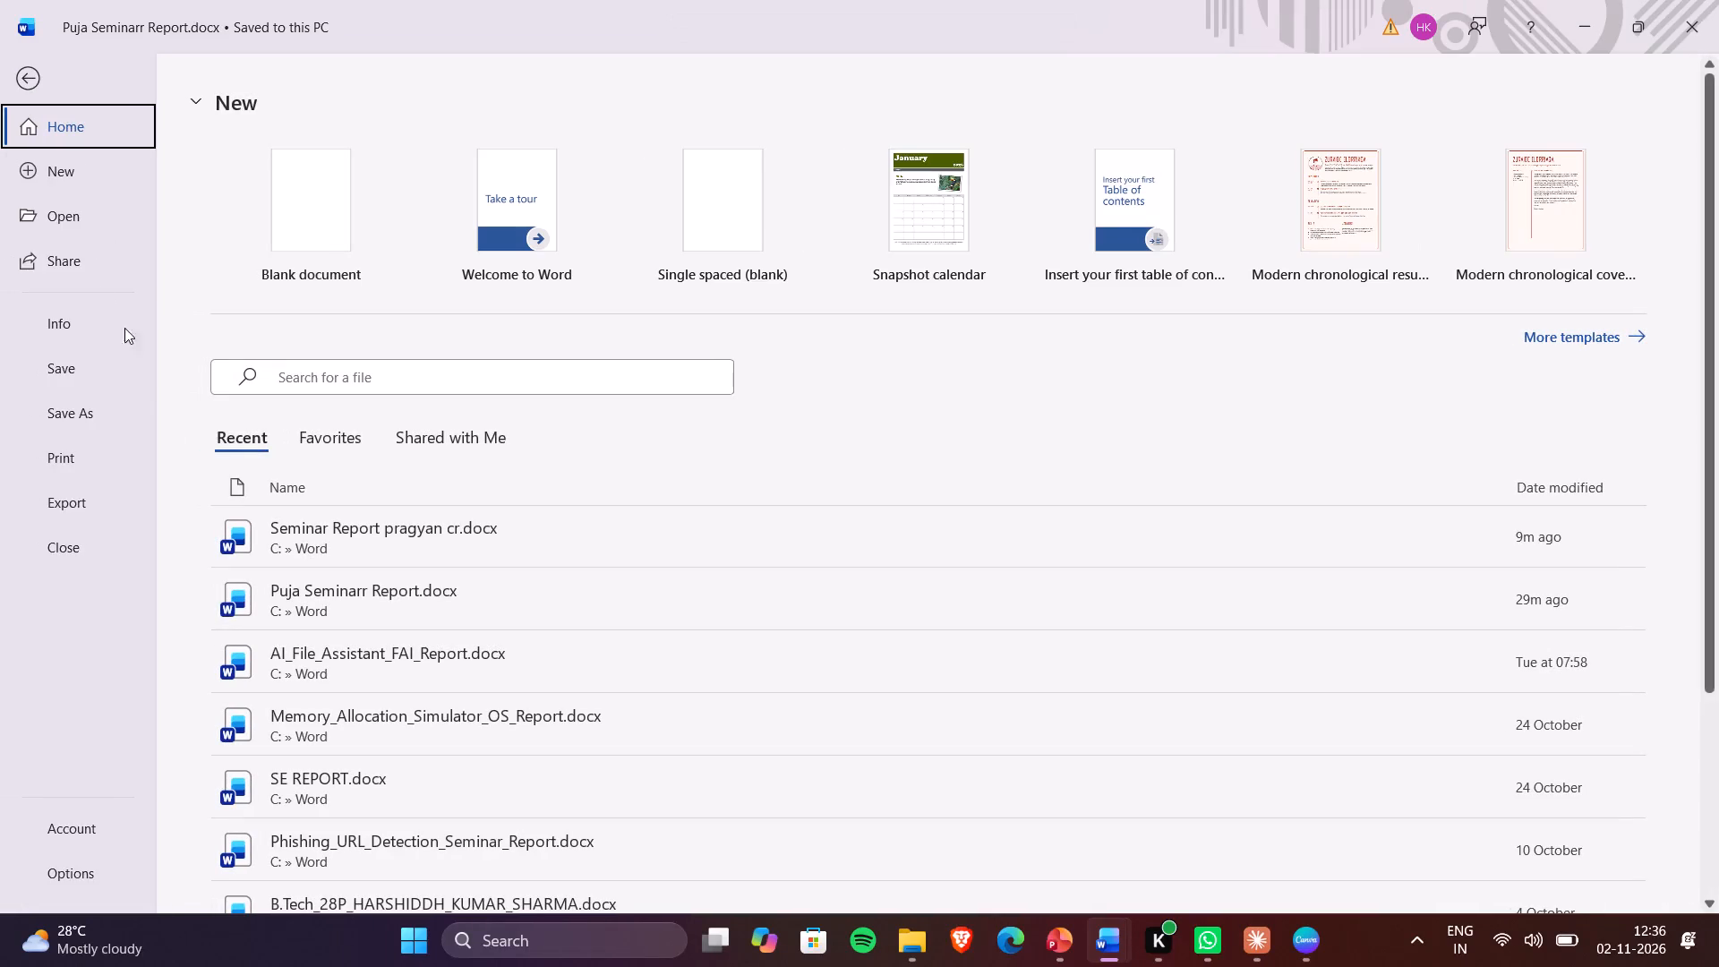
{"action": "left_click", "coordinate": [75, 413]}
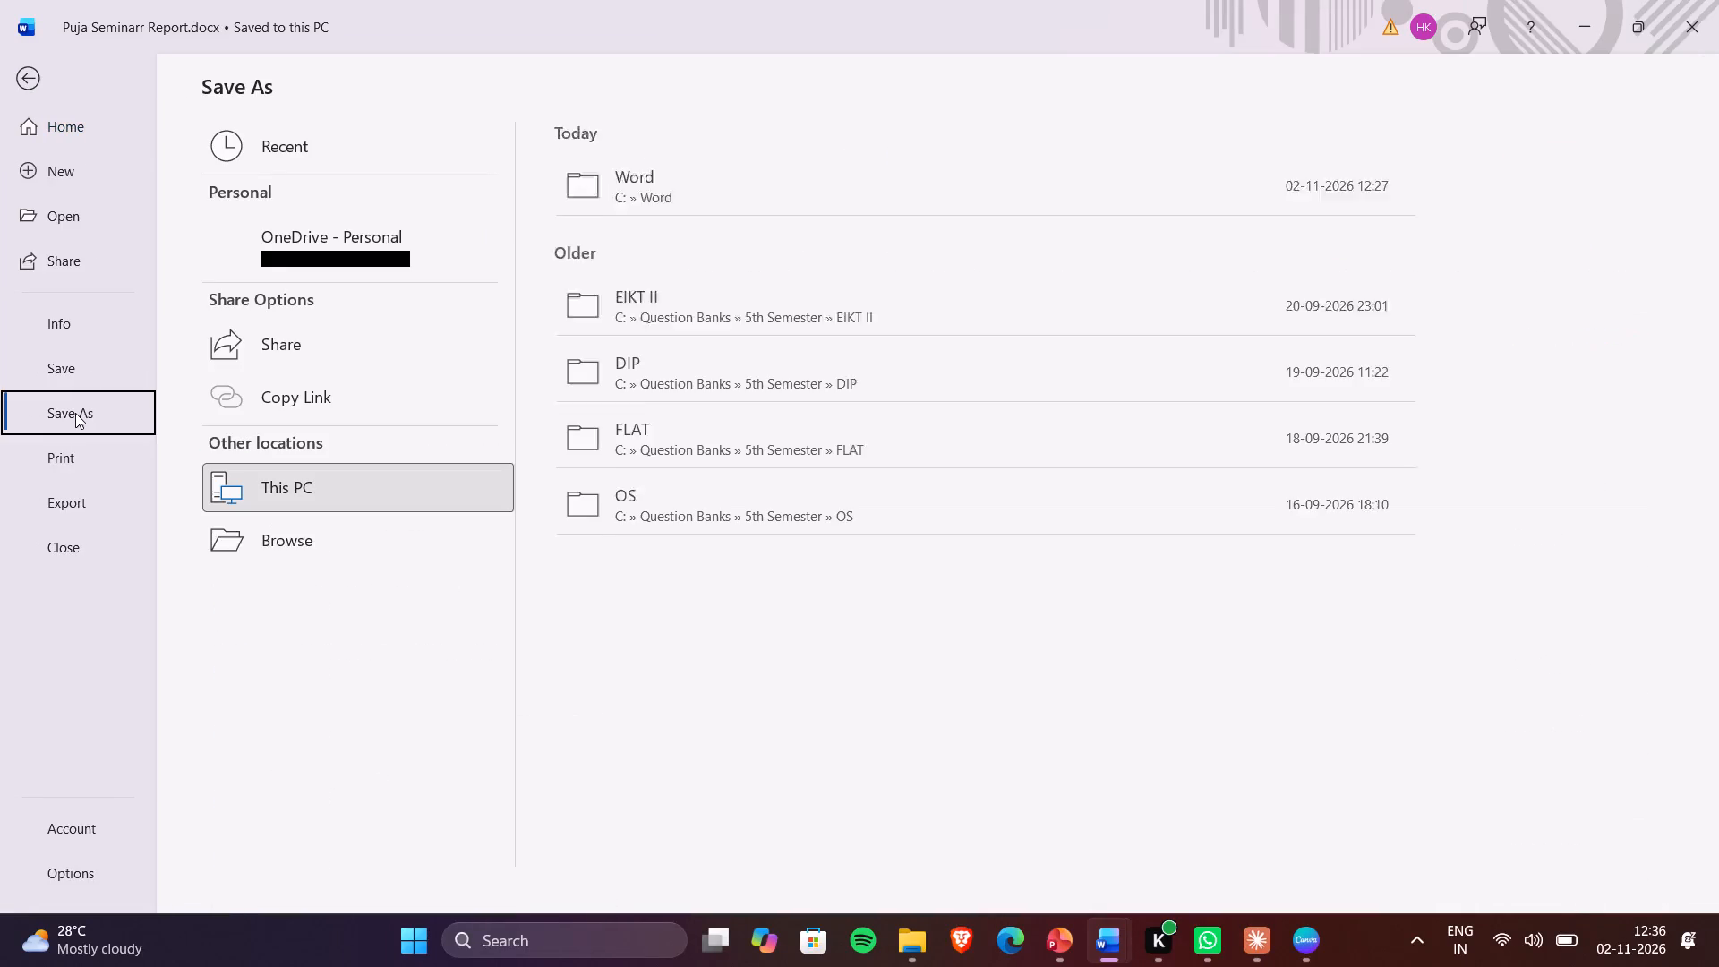
{"action": "left_click", "coordinate": [637, 237]}
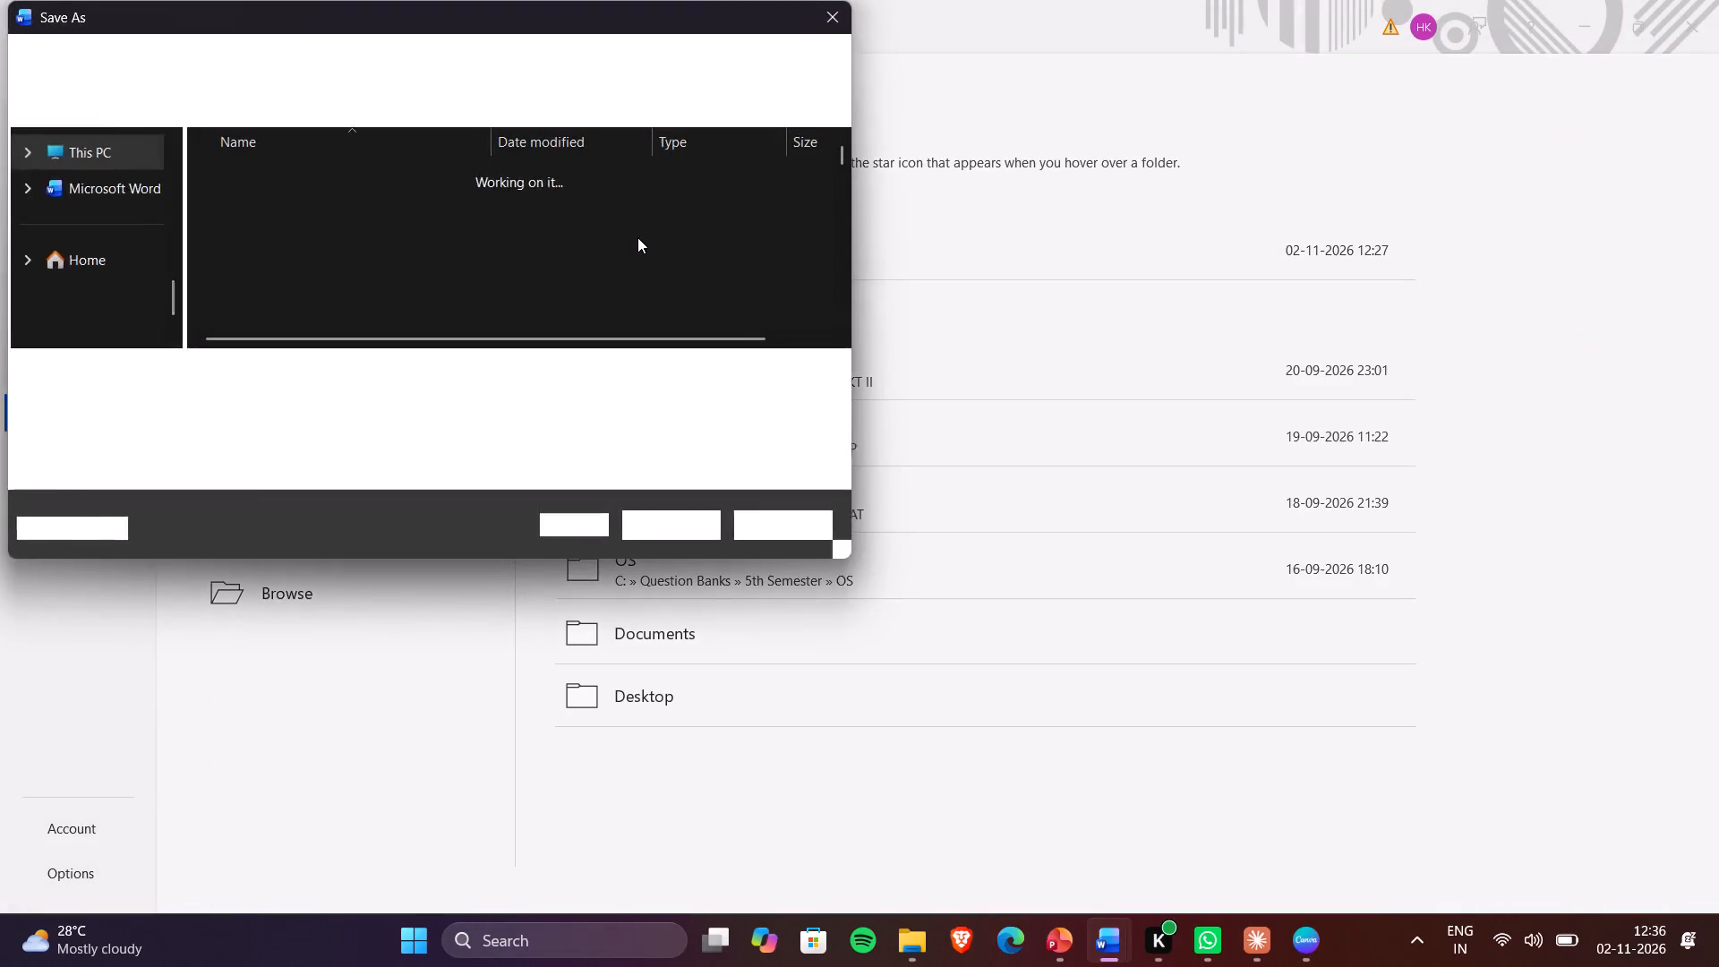
{"action": "key", "text": "Left"}
{"action": "key", "text": "Right"}
{"action": "key", "text": "Right"}
{"action": "key", "text": "Right"}
{"action": "key", "text": "Right"}
{"action": "key", "text": "Right"}
{"action": "key", "text": "Right"}
{"action": "key", "text": "Right"}
{"action": "key", "text": "Right"}
{"action": "key", "text": "Right"}
{"action": "key", "text": "Right"}
{"action": "key", "text": "Right"}
{"action": "key", "text": "Right"}
{"action": "key", "text": "Right"}
{"action": "key", "text": "Right"}
{"action": "key", "text": "Right"}
{"action": "key", "text": "Right"}
{"action": "key", "text": "Right"}
{"action": "key", "text": "Right"}
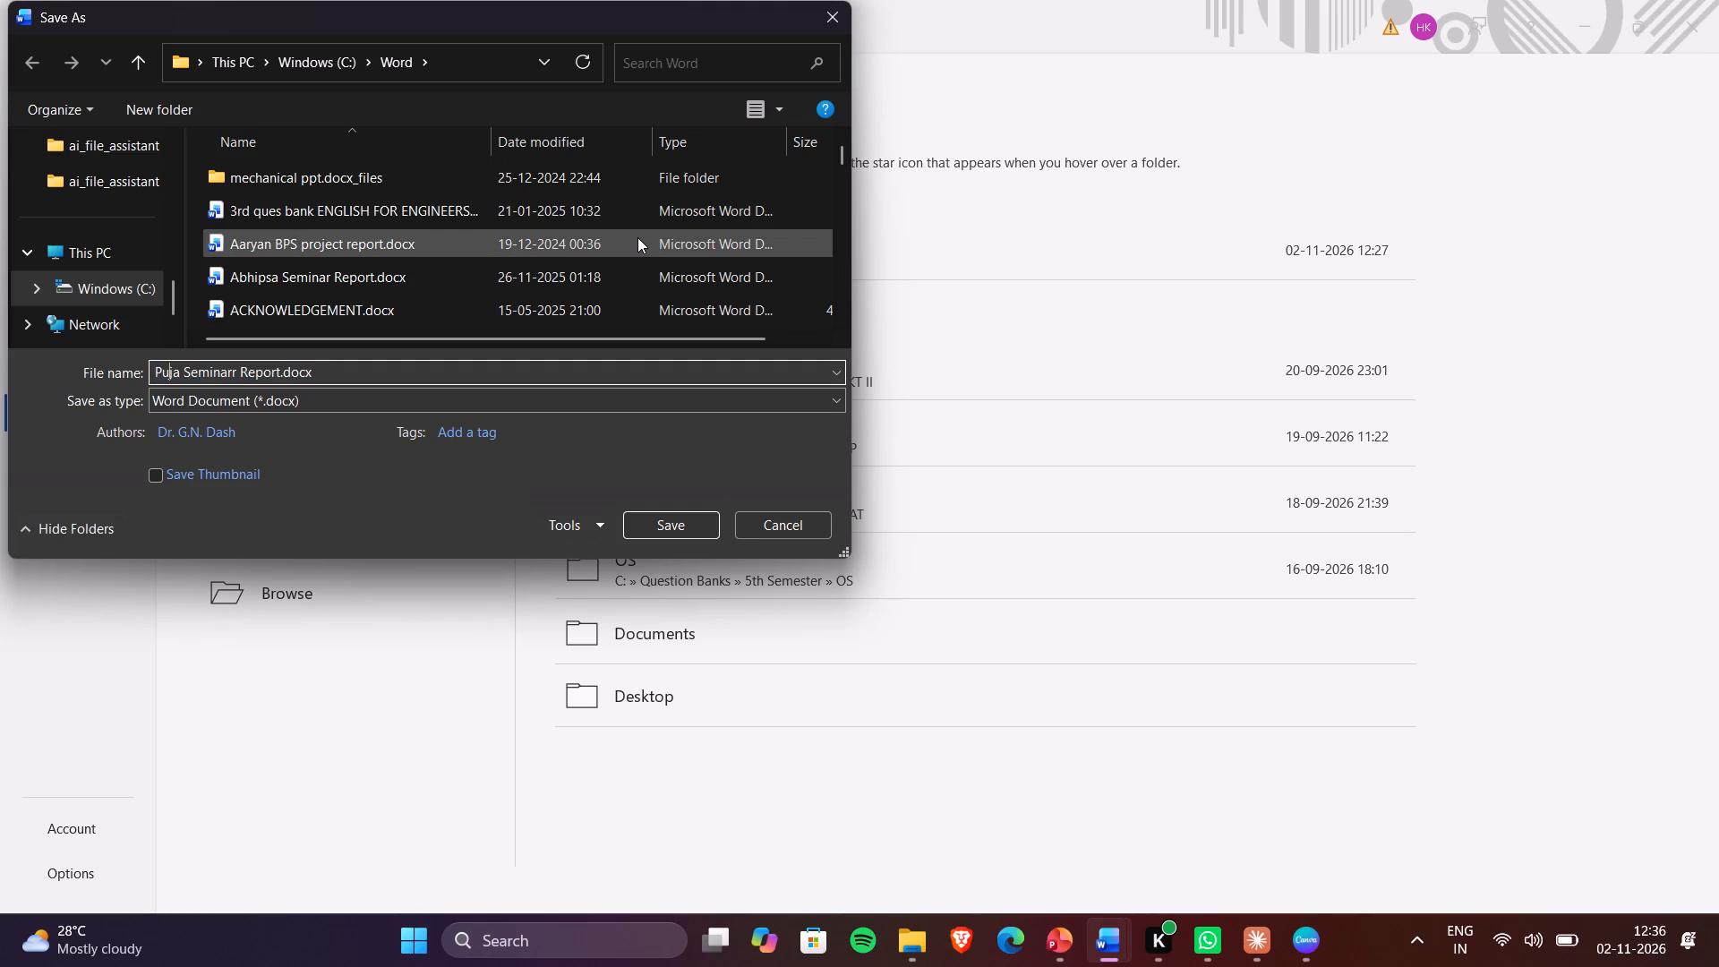
{"action": "key", "text": "Right"}
{"action": "key", "text": "space"}
{"action": "key", "text": "Right"}
{"action": "key", "text": "Left"}
{"action": "key", "text": "BackSpace"}
{"action": "key", "text": "Right"}
{"action": "key", "text": "space"}
{"action": "type", "text": "Digital Divi"}
{"action": "type", "text": "de"}
{"action": "key", "text": "Return"}
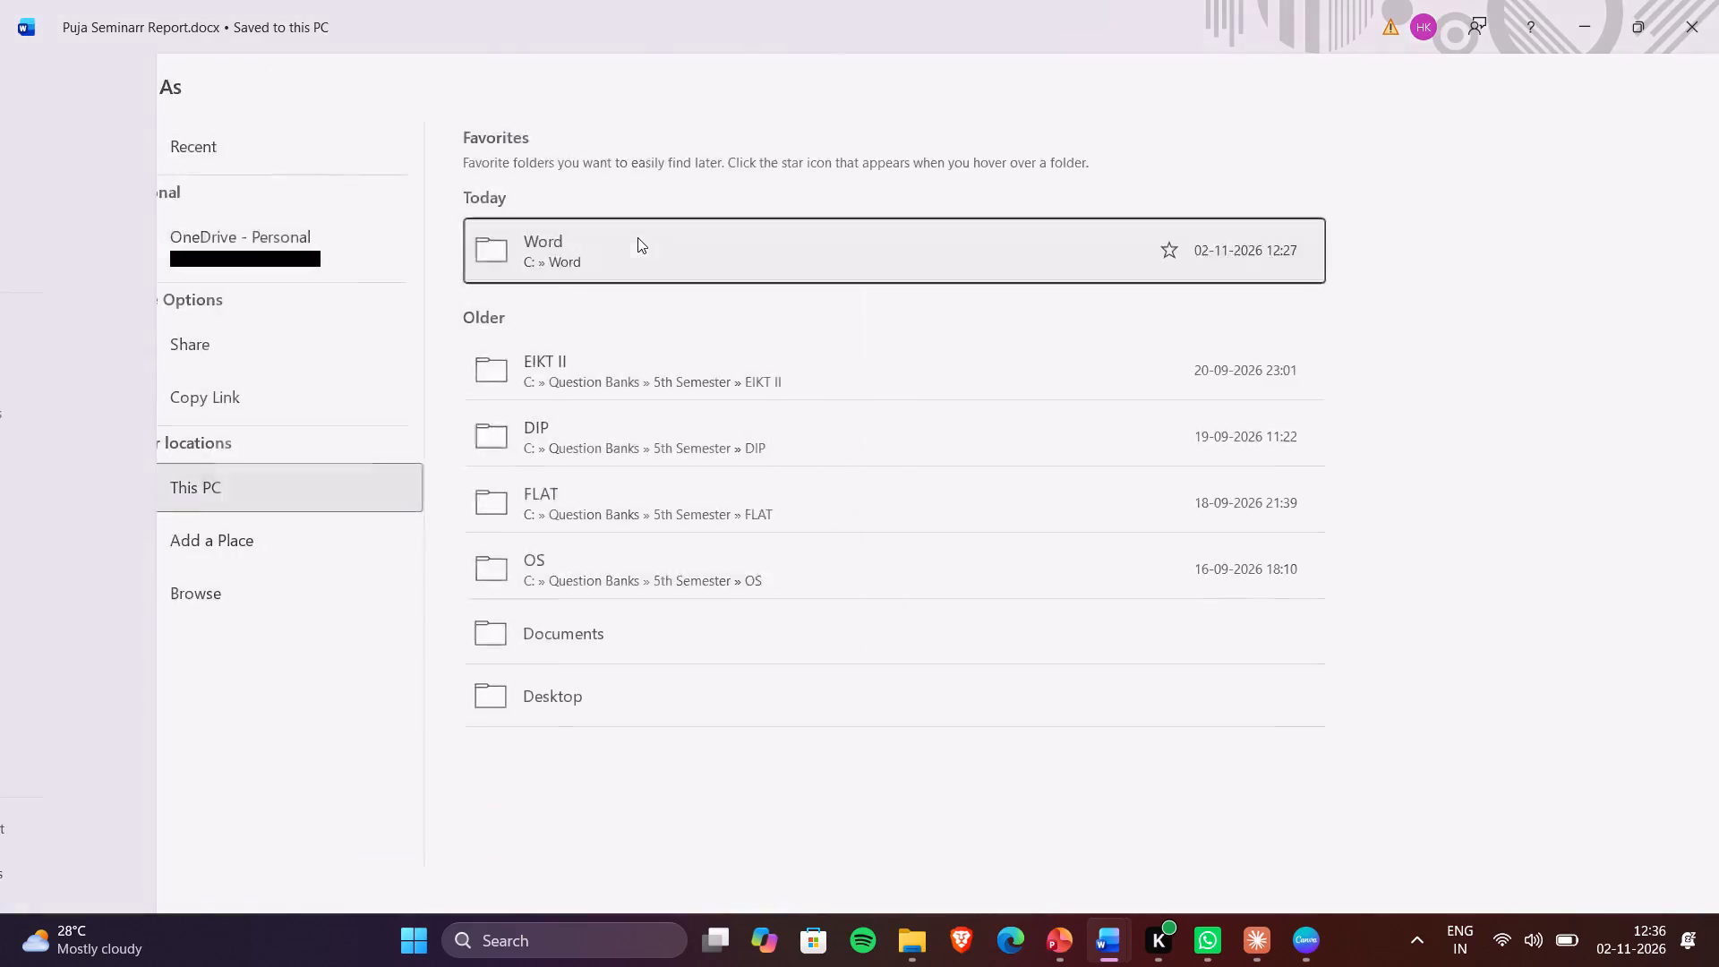
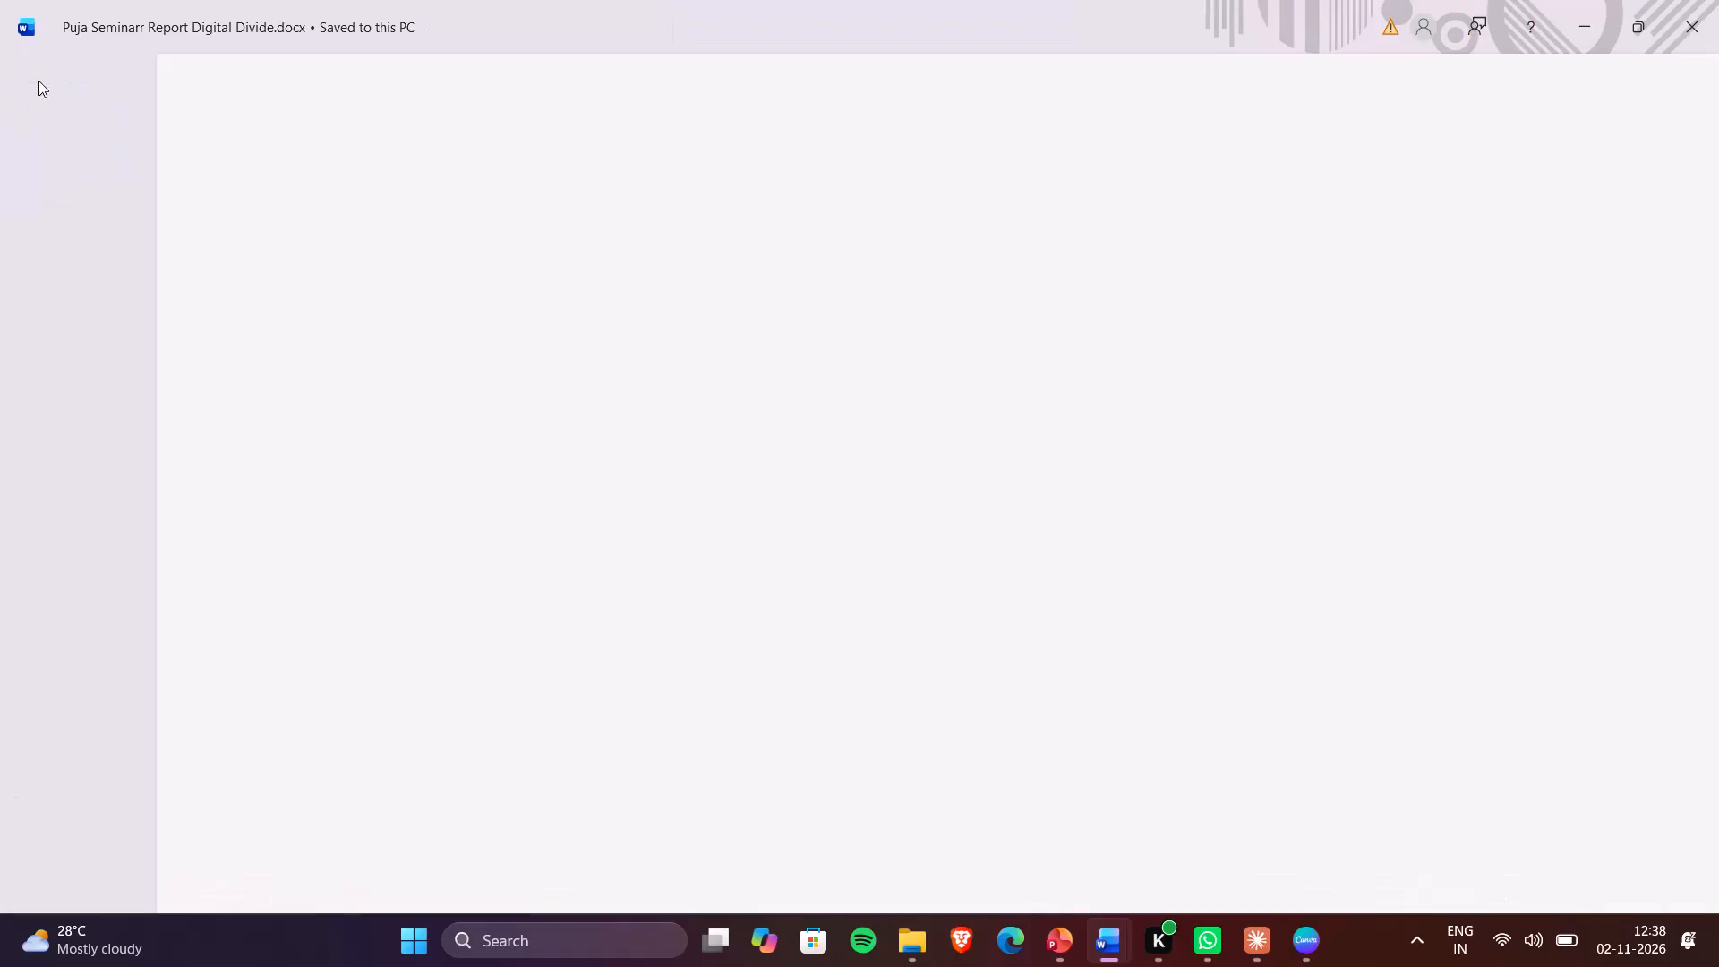
Save a PDF copy of the Puja Seminarr Report Digital Divide document in the C: Word folder.
{"action": "left_click", "coordinate": [107, 407]}
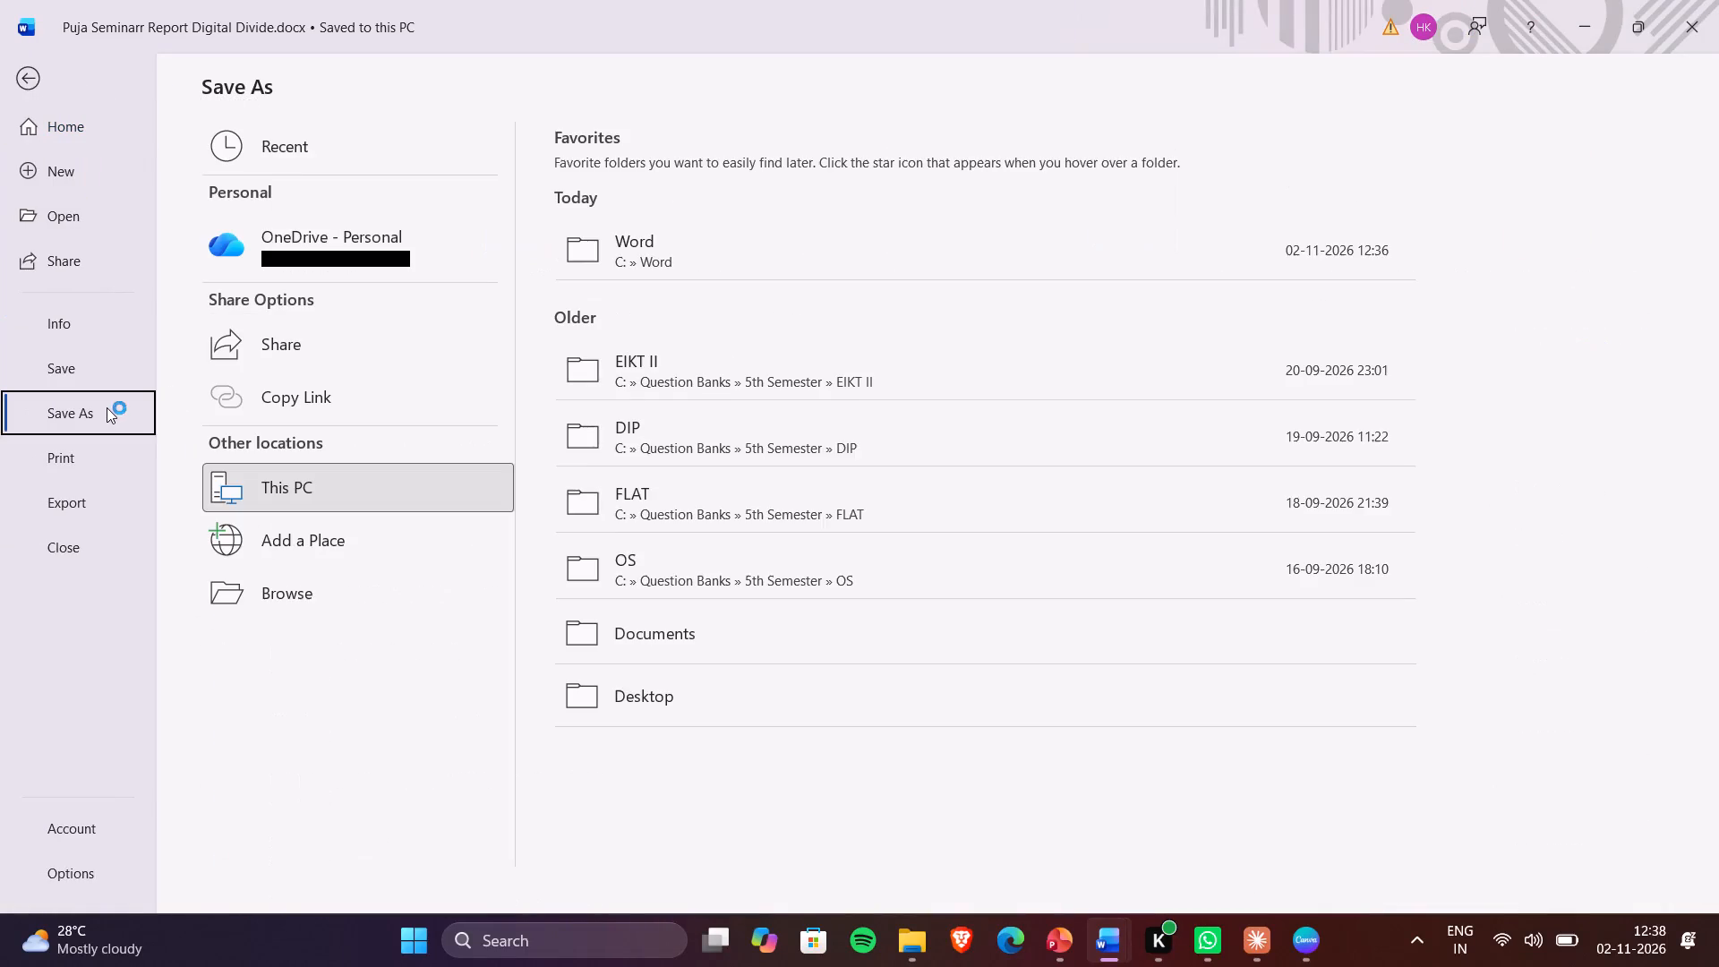
{"action": "left_click", "coordinate": [651, 248]}
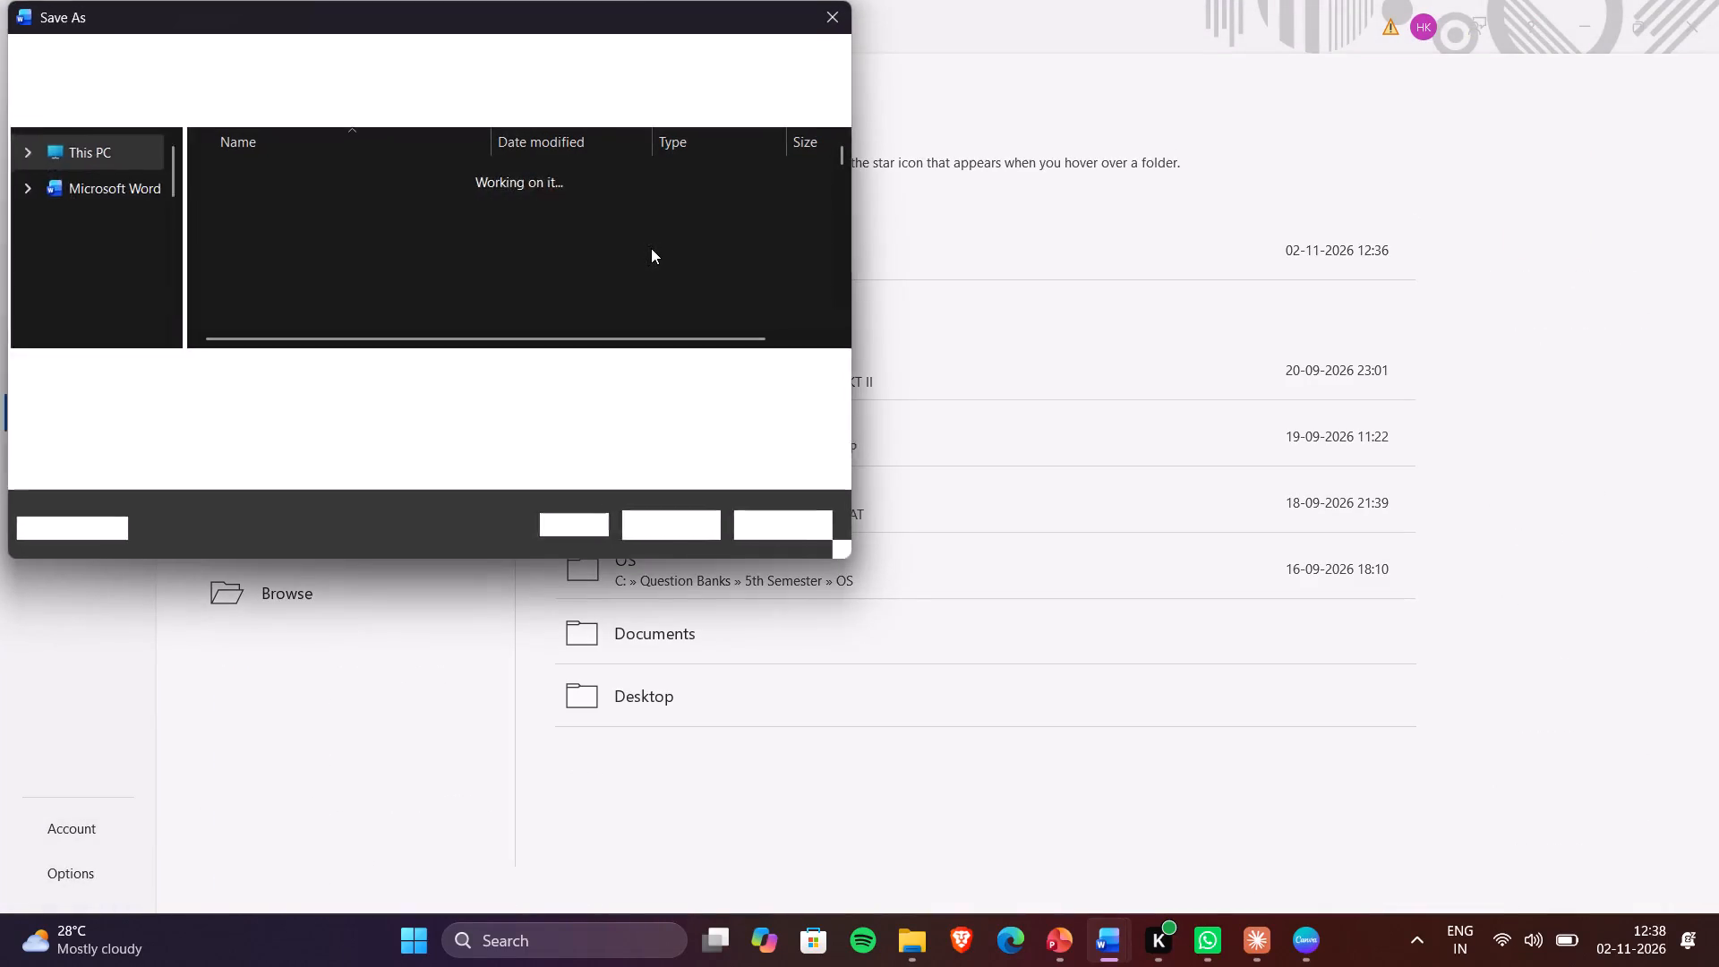
{"action": "left_click", "coordinate": [541, 406]}
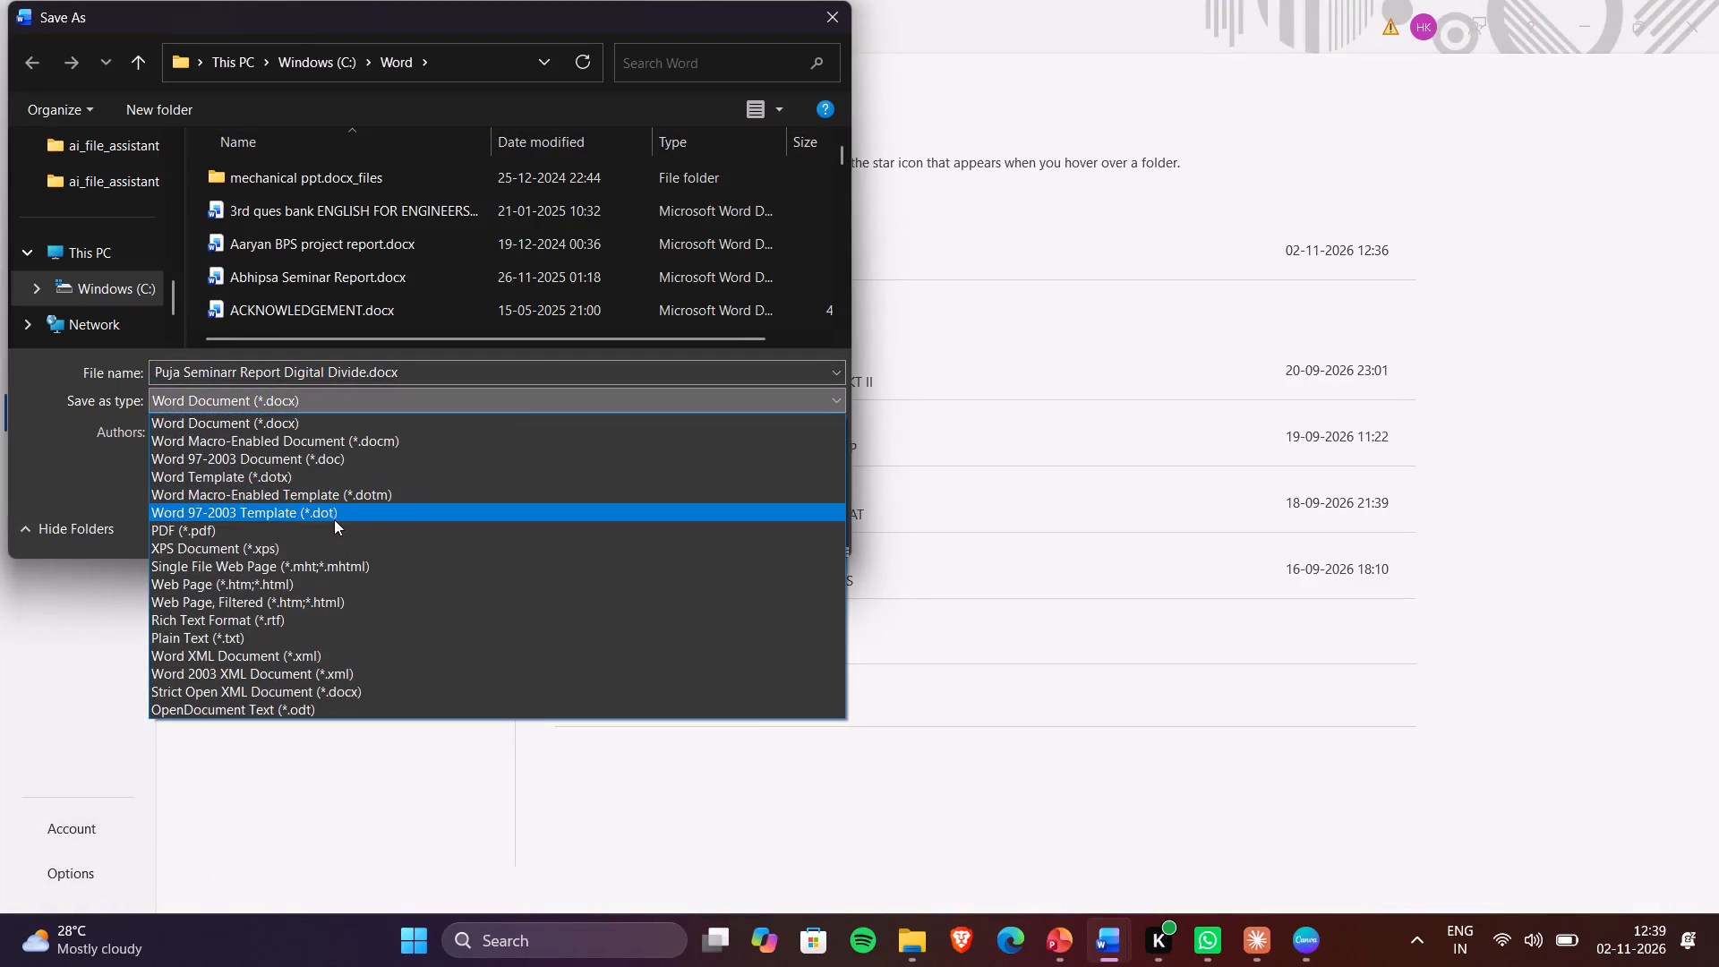
{"action": "left_click", "coordinate": [332, 527]}
{"action": "left_click", "coordinate": [694, 587]}
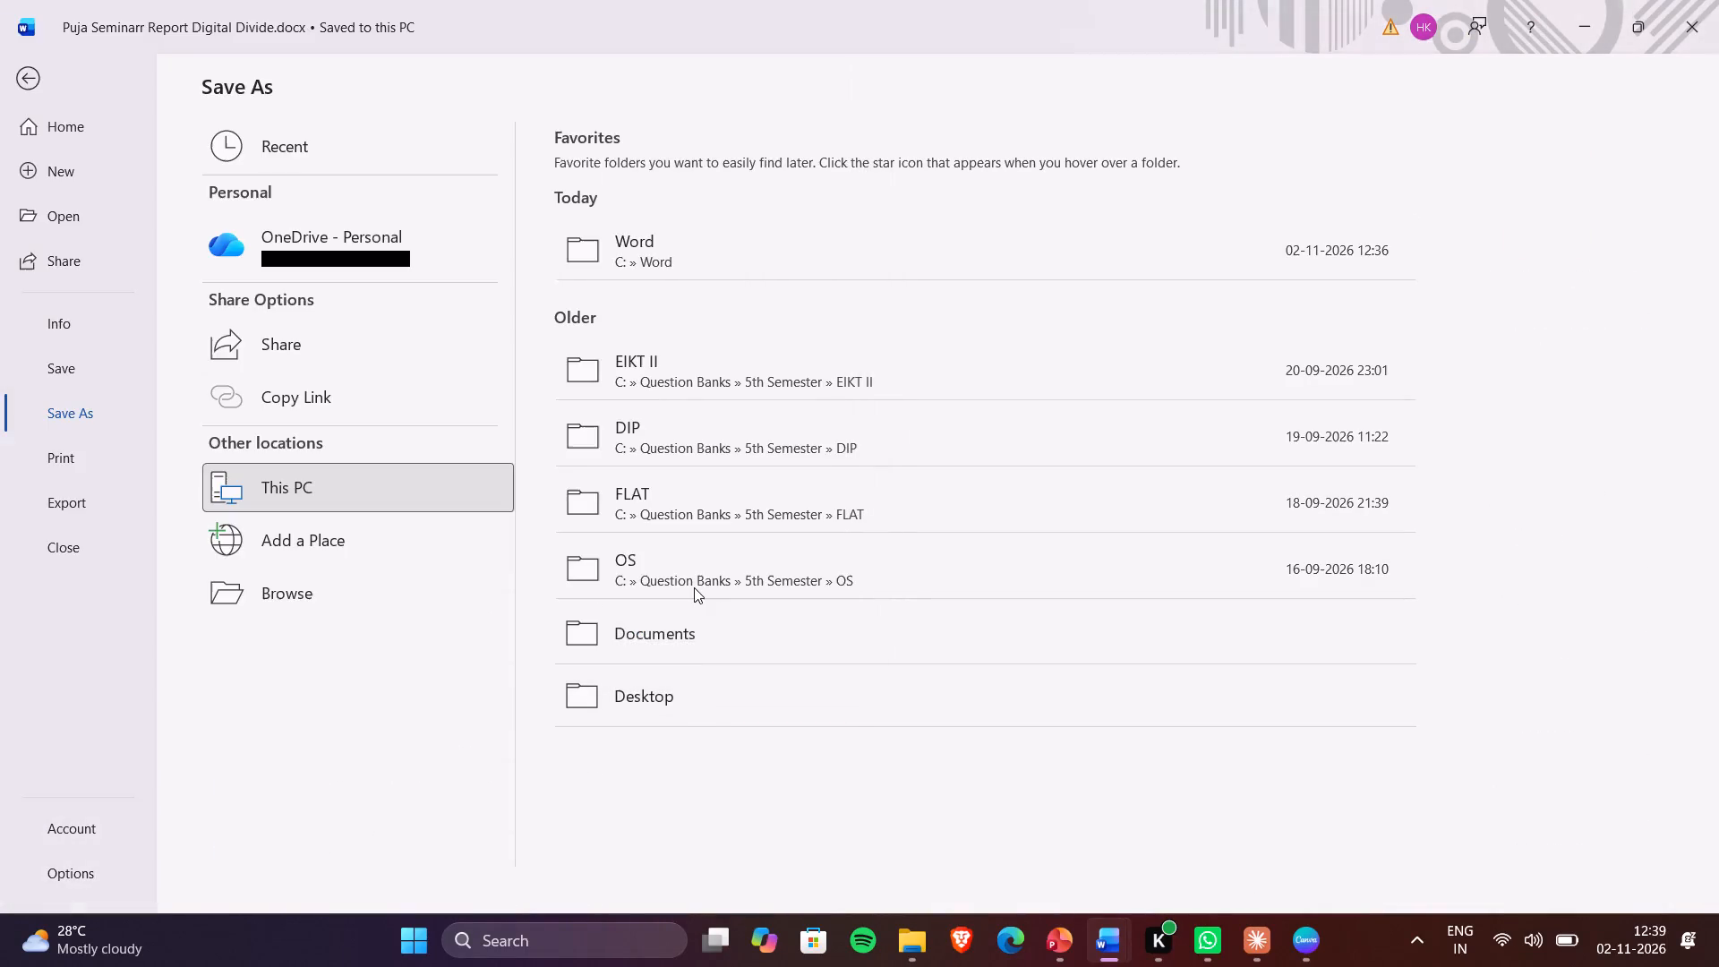